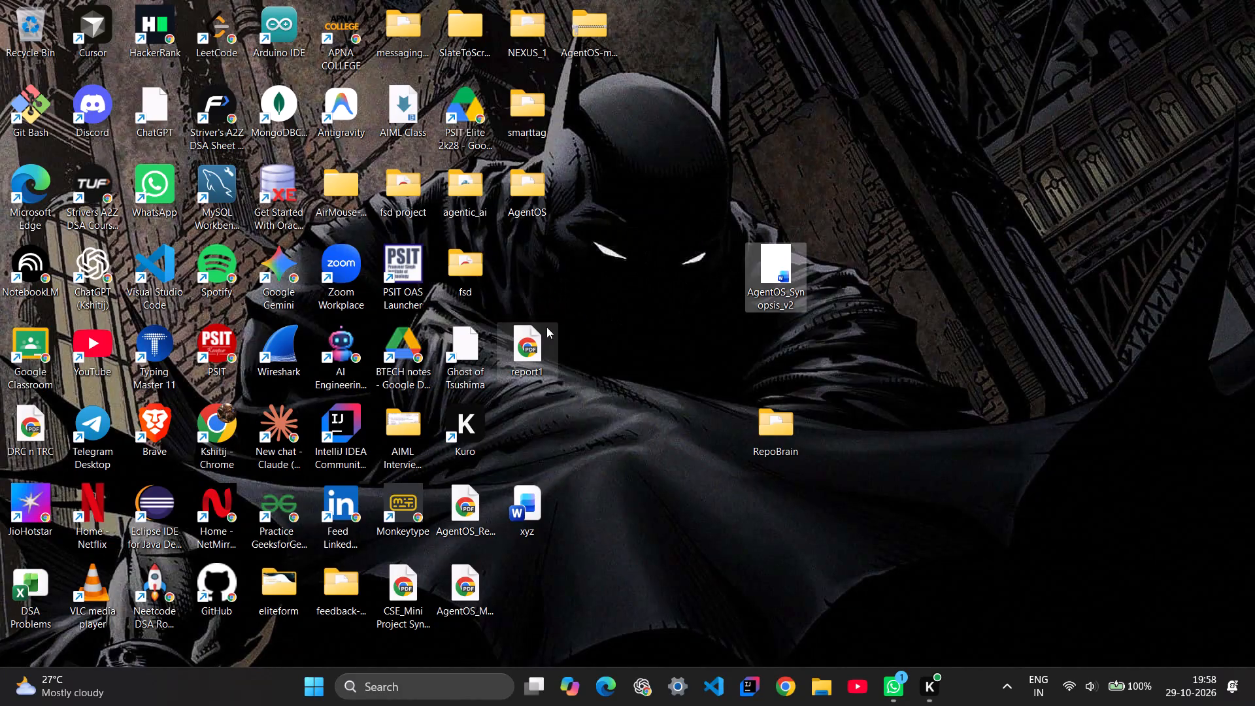
# Move the report1 PDF file on the desktop to the spot beside the AgentOS_Synopsis_v2 document.
pyautogui.moveTo(531, 346); pyautogui.dragTo(688, 283)
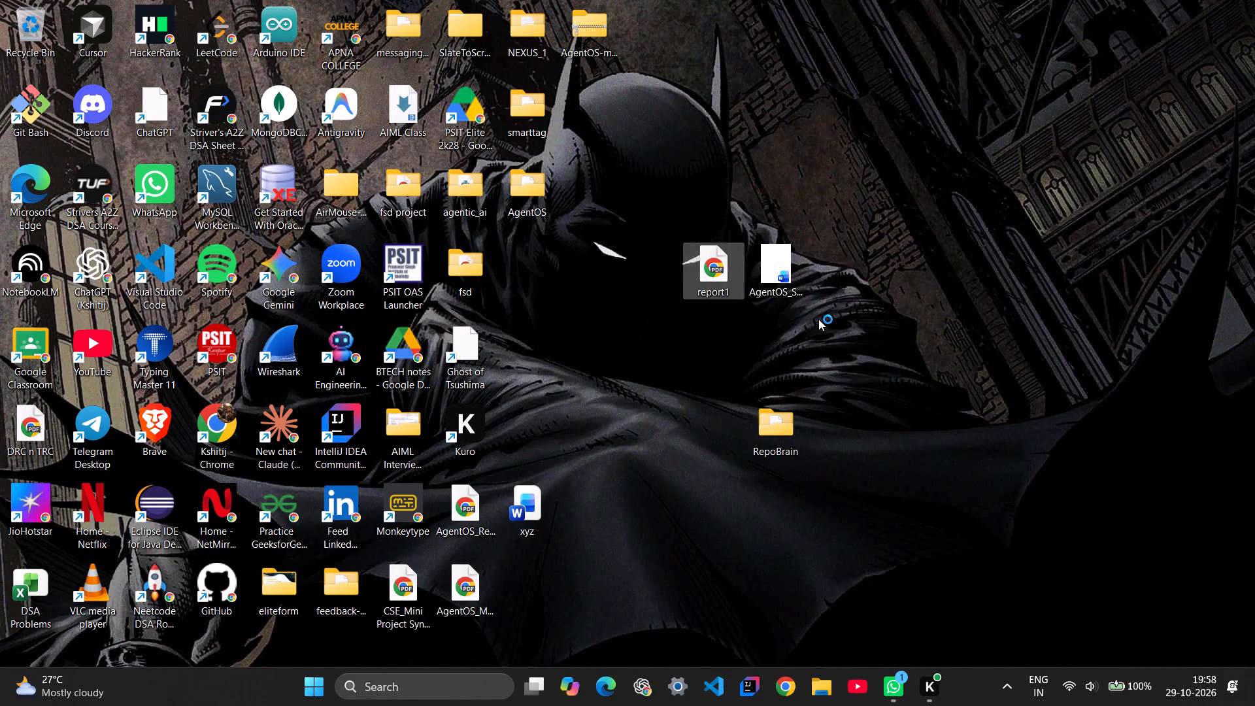
pyautogui.click(818, 319)
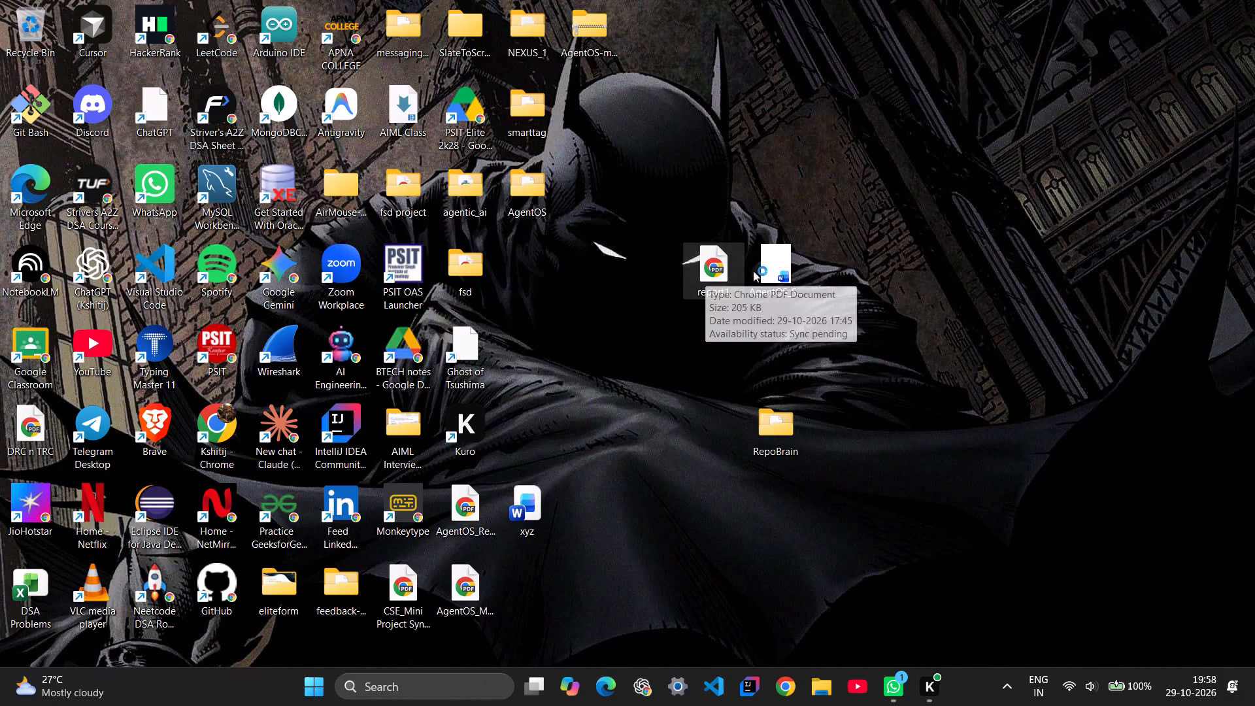
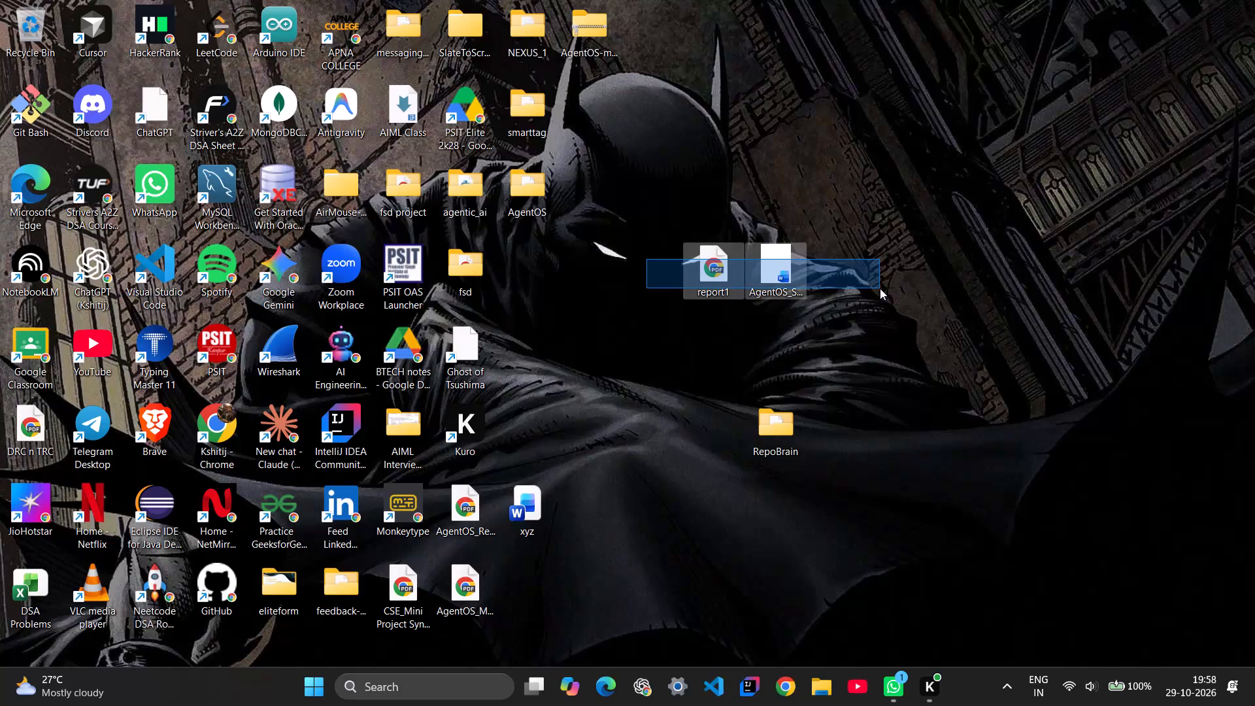
# Copy the report1 PDF and the adjacent AgentOS_Synopsis_v2 document together from the desktop.
pyautogui.hotkey('ctrl', 'c')
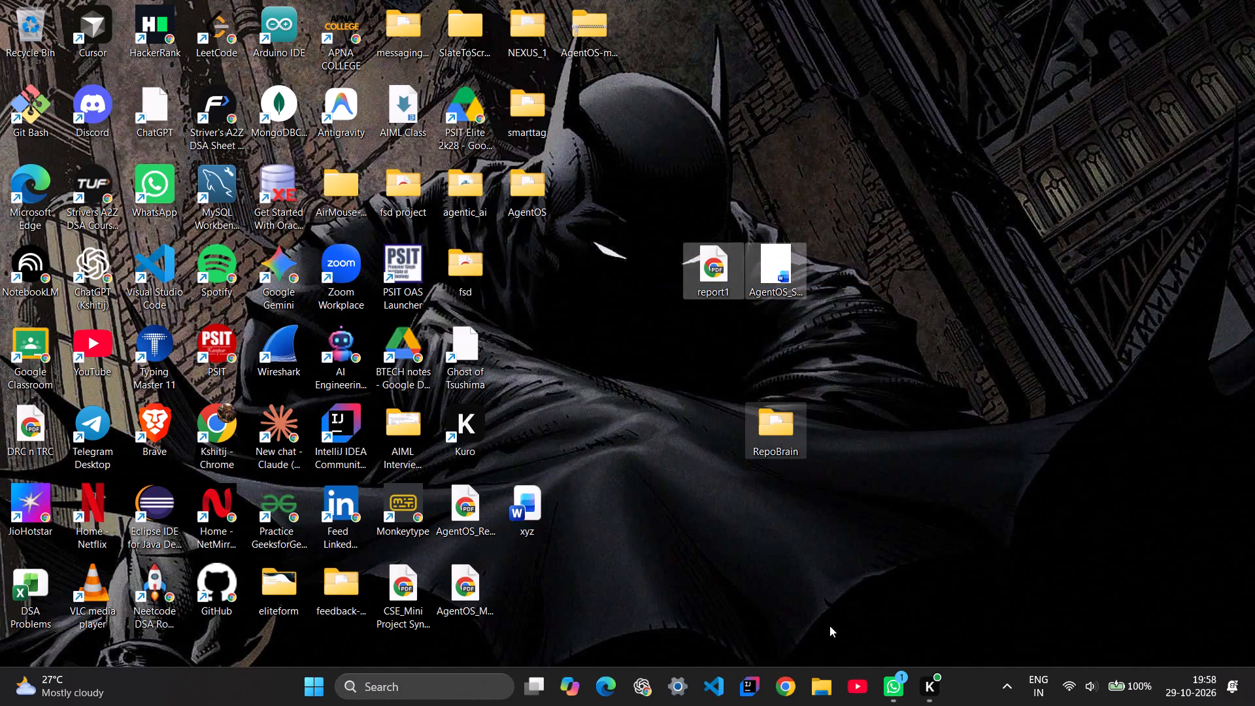
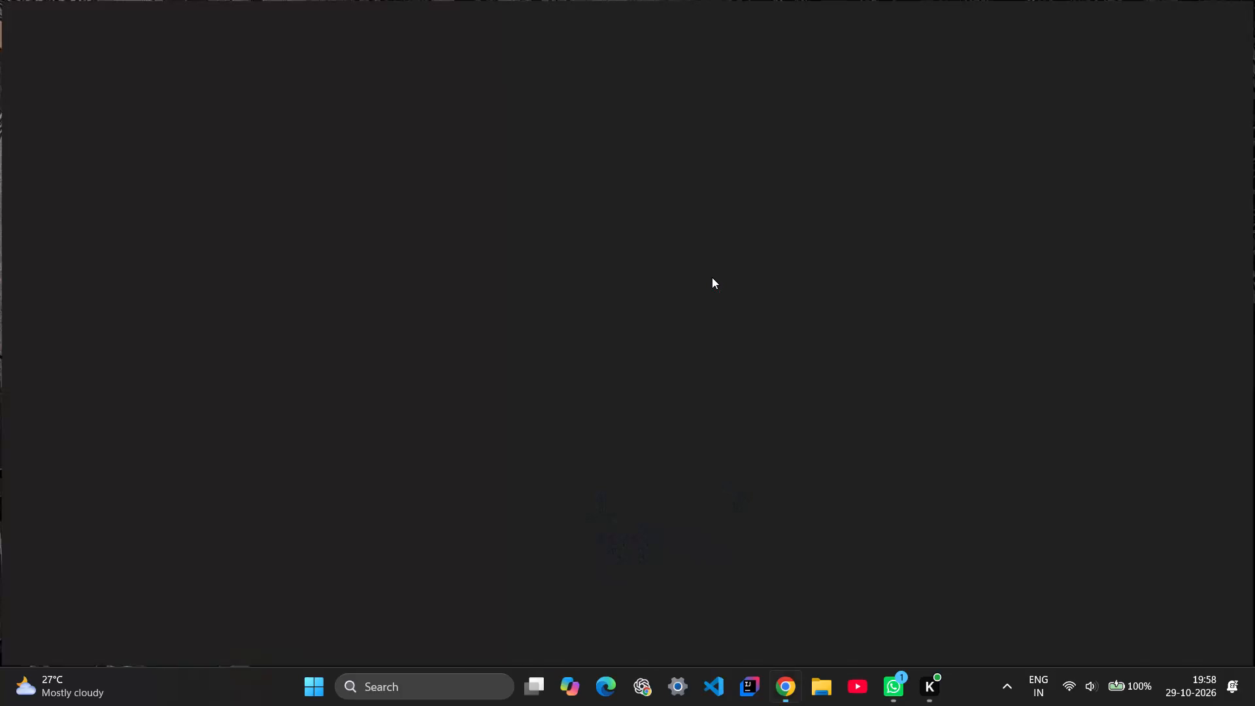
# Look through the pages of the report1 PDF, from the declaration onward, to review its contents.
pyautogui.scroll(-12, 712, 277)
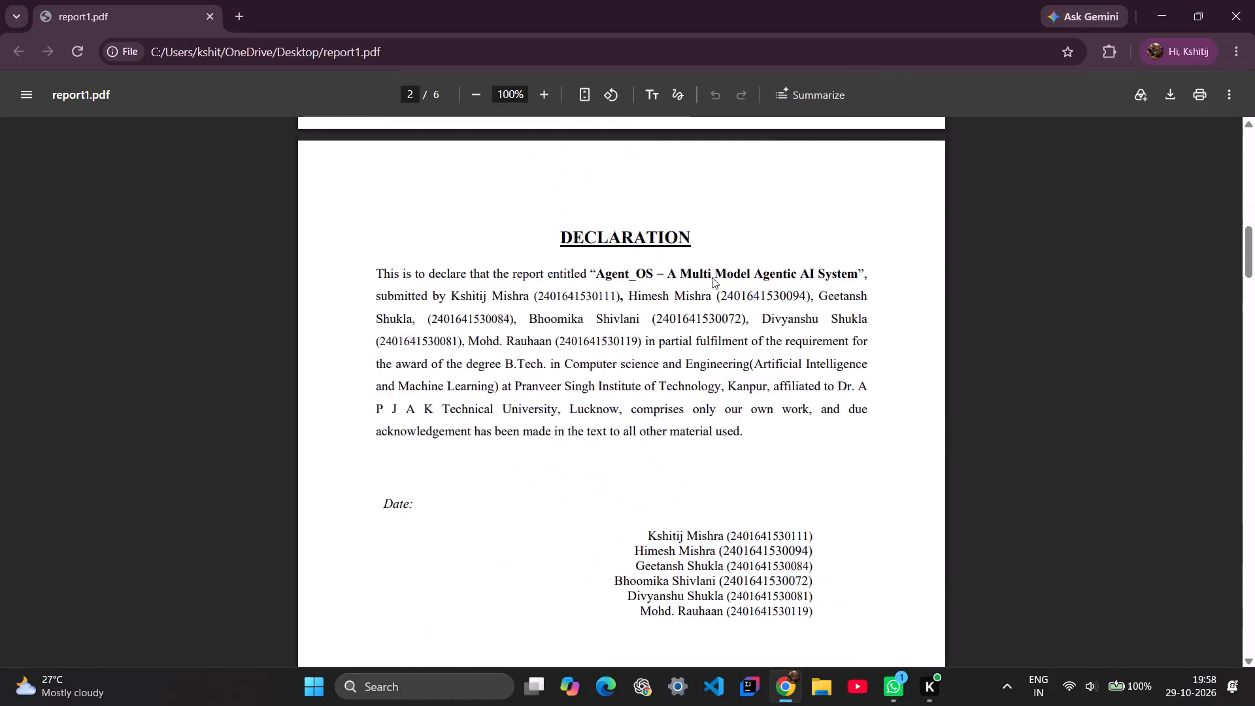
pyautogui.scroll(-17, 712, 277)
pyautogui.scroll(-9, 712, 277)
pyautogui.scroll(7, 712, 277)
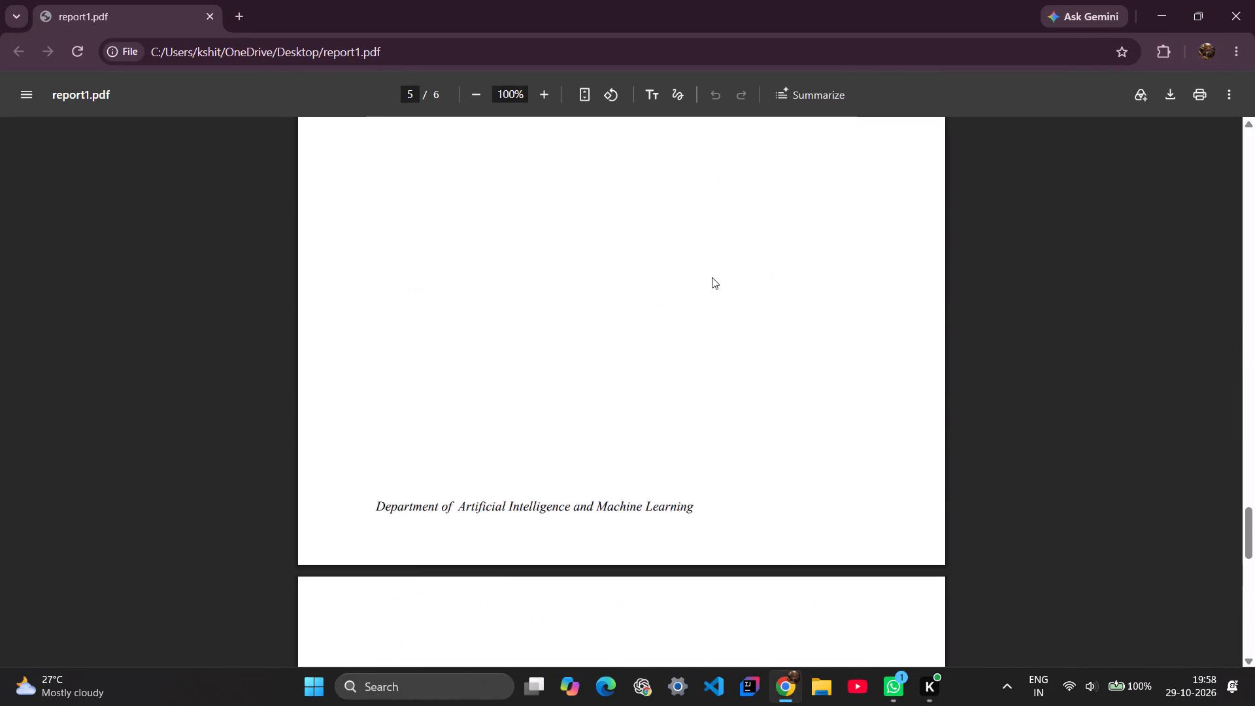
pyautogui.scroll(16, 712, 277)
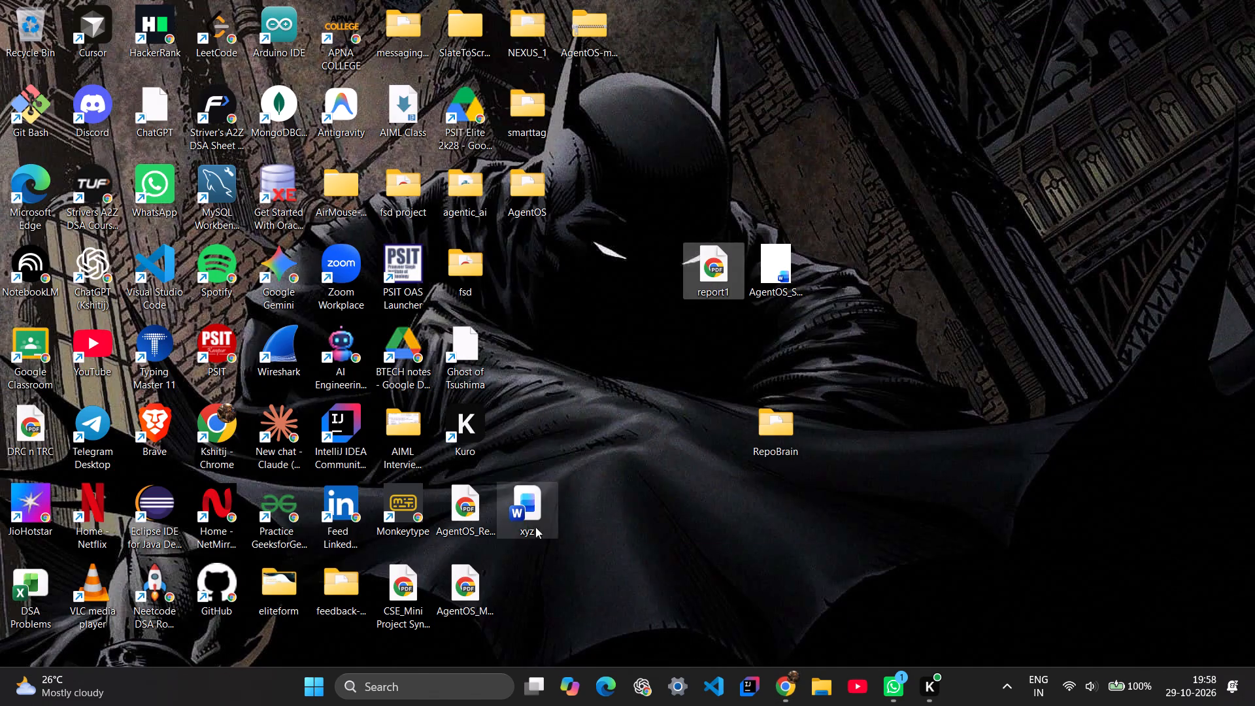
# Open the report1 PDF from the desktop in Word and accept its conversion to an editable document.
pyautogui.rightClick(705, 277)
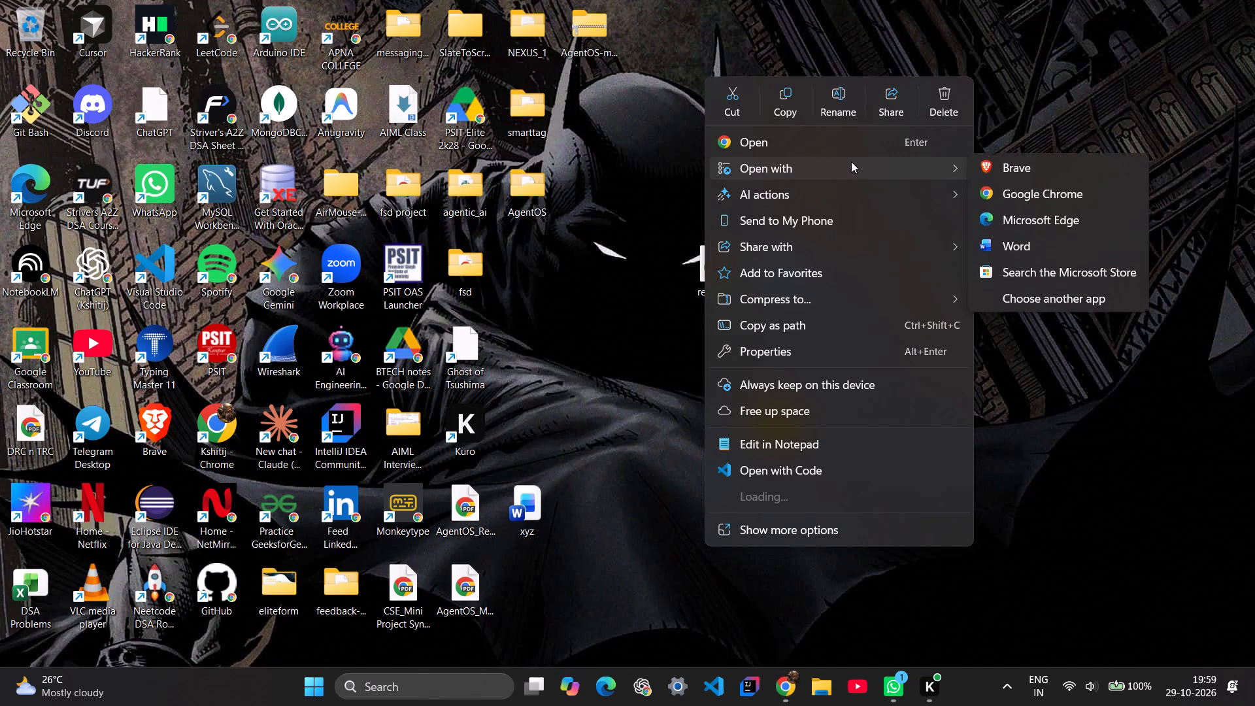
pyautogui.click(1011, 248)
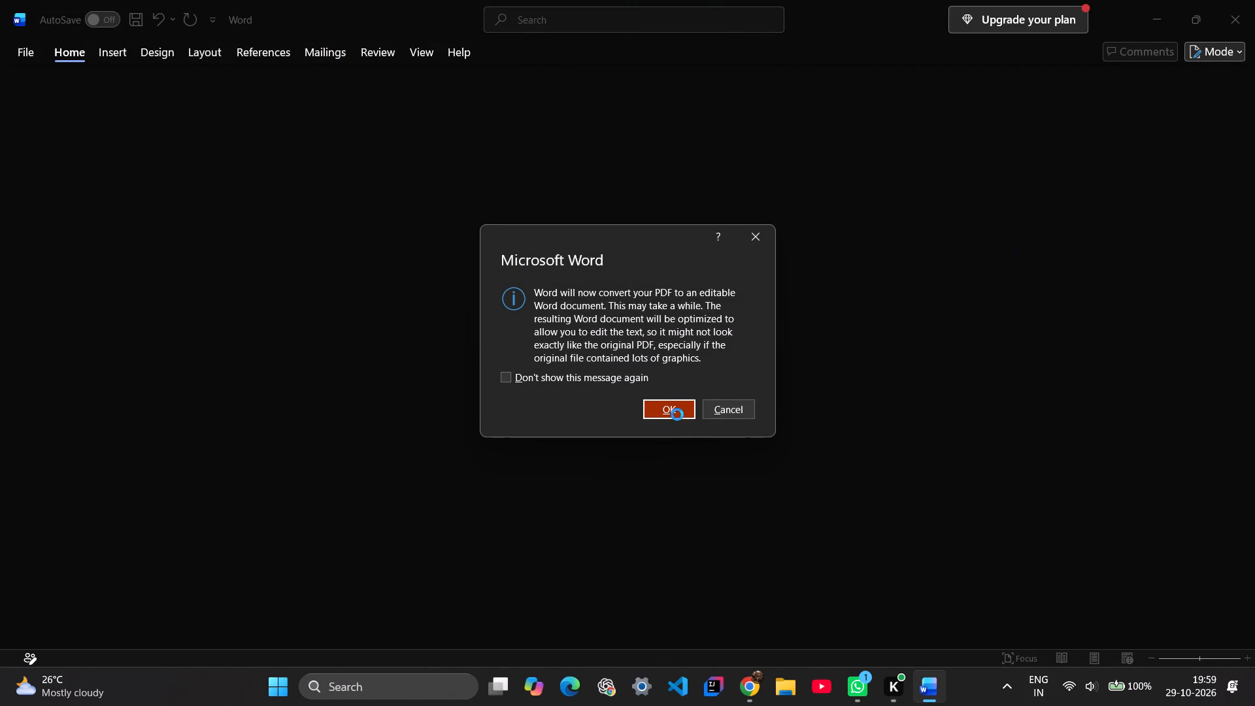
pyautogui.click(688, 410)
pyautogui.click(681, 425)
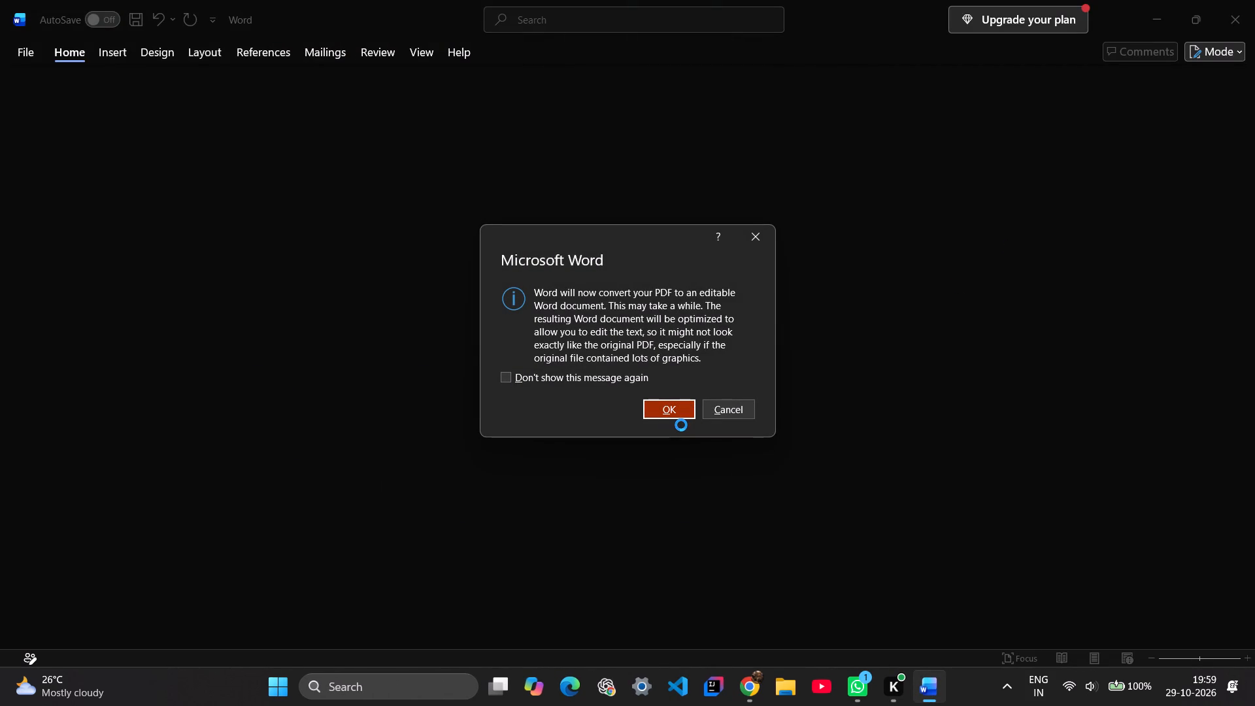
pyautogui.click(686, 413)
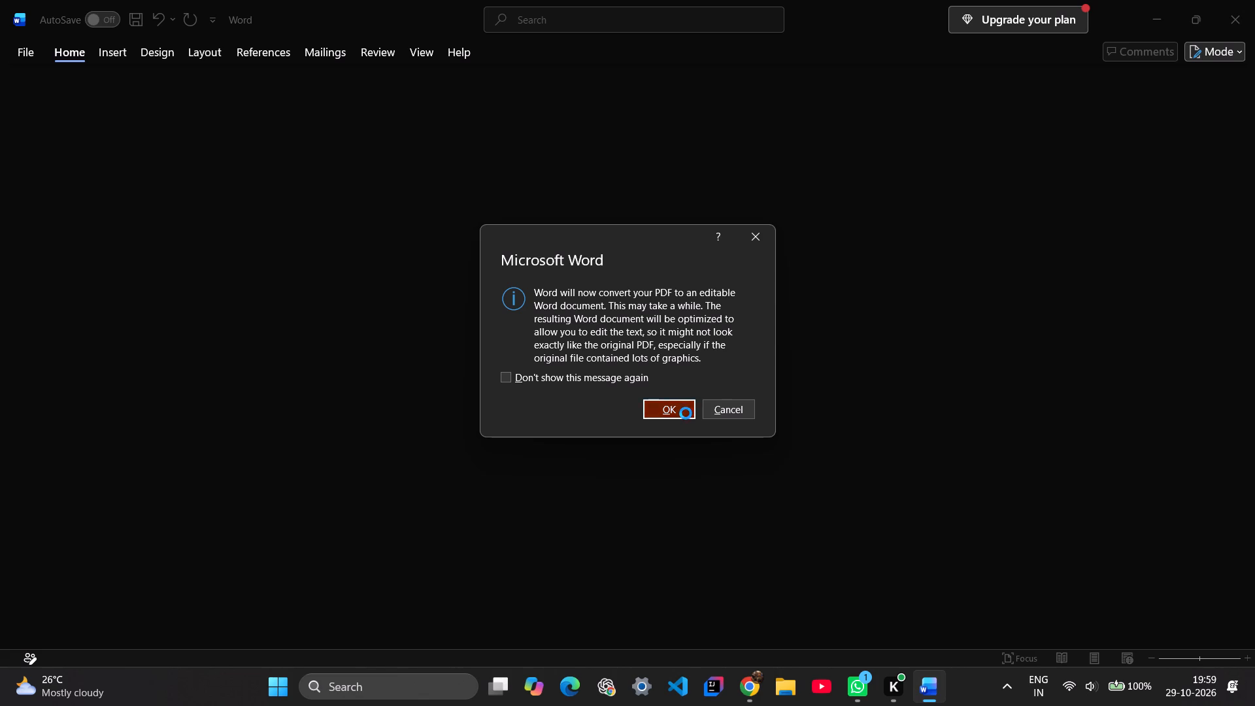
# Add a run of blank lines below the contents table on the last page of the converted report1 document, extending it onto a new page.
pyautogui.scroll(-1, 673, 414)
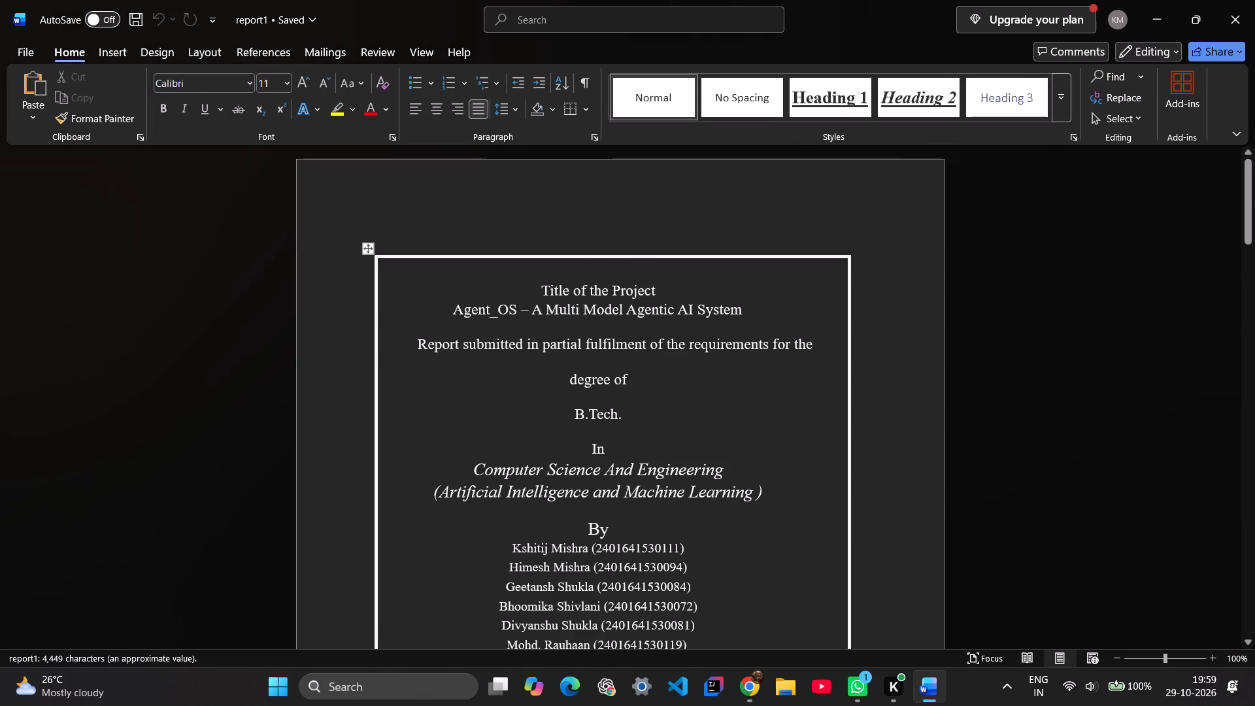
pyautogui.scroll(-1, 673, 414)
pyautogui.click(622, 343)
pyautogui.click(631, 320)
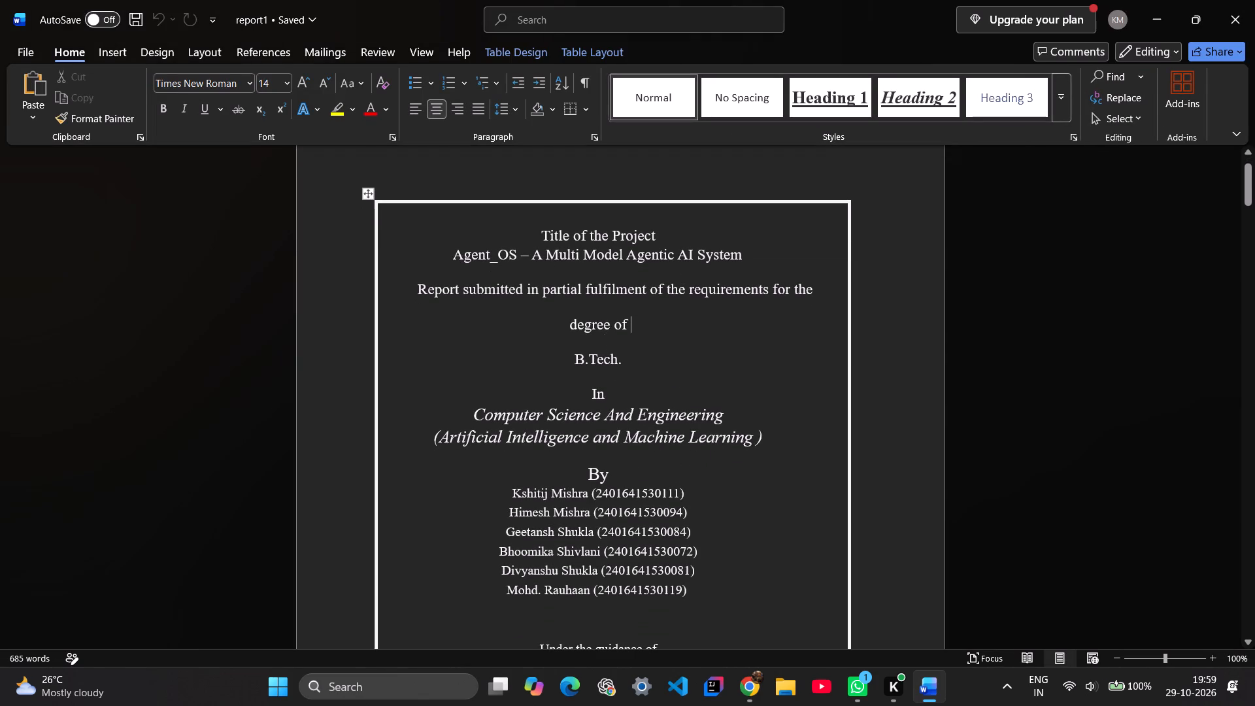
pyautogui.scroll(-17, 631, 320)
pyautogui.scroll(-16, 631, 320)
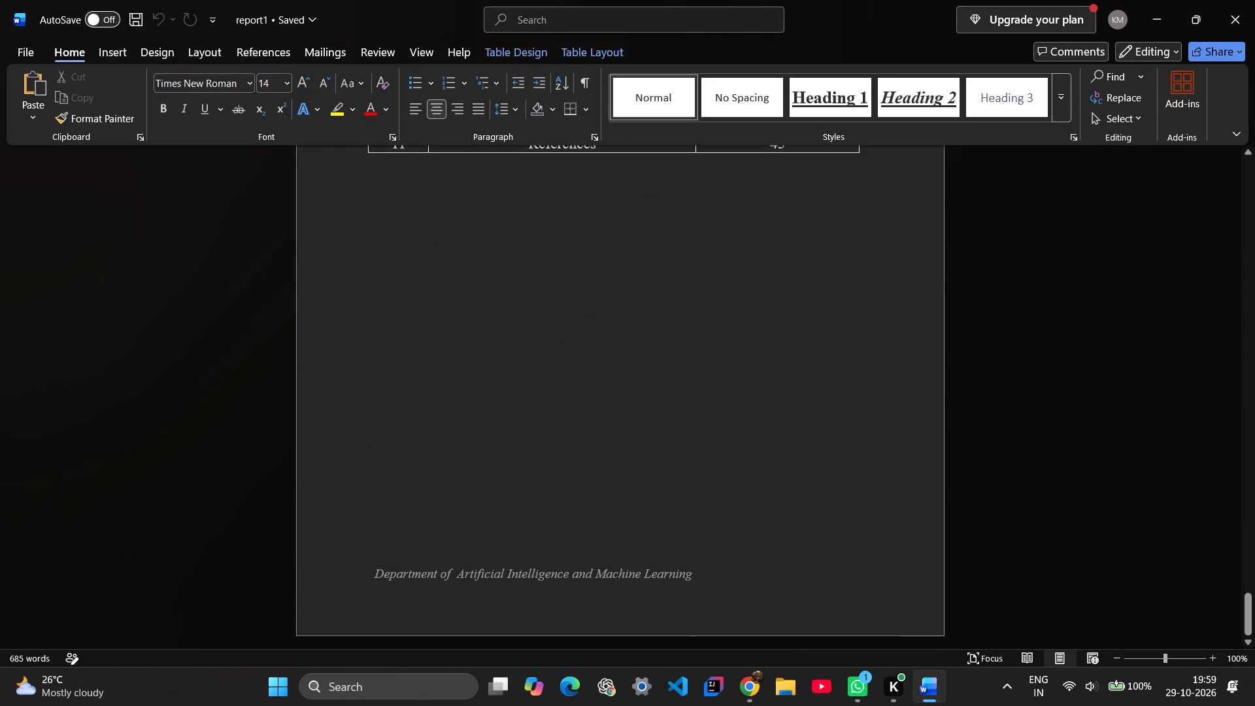
pyautogui.scroll(-1, 631, 320)
pyautogui.click(753, 550)
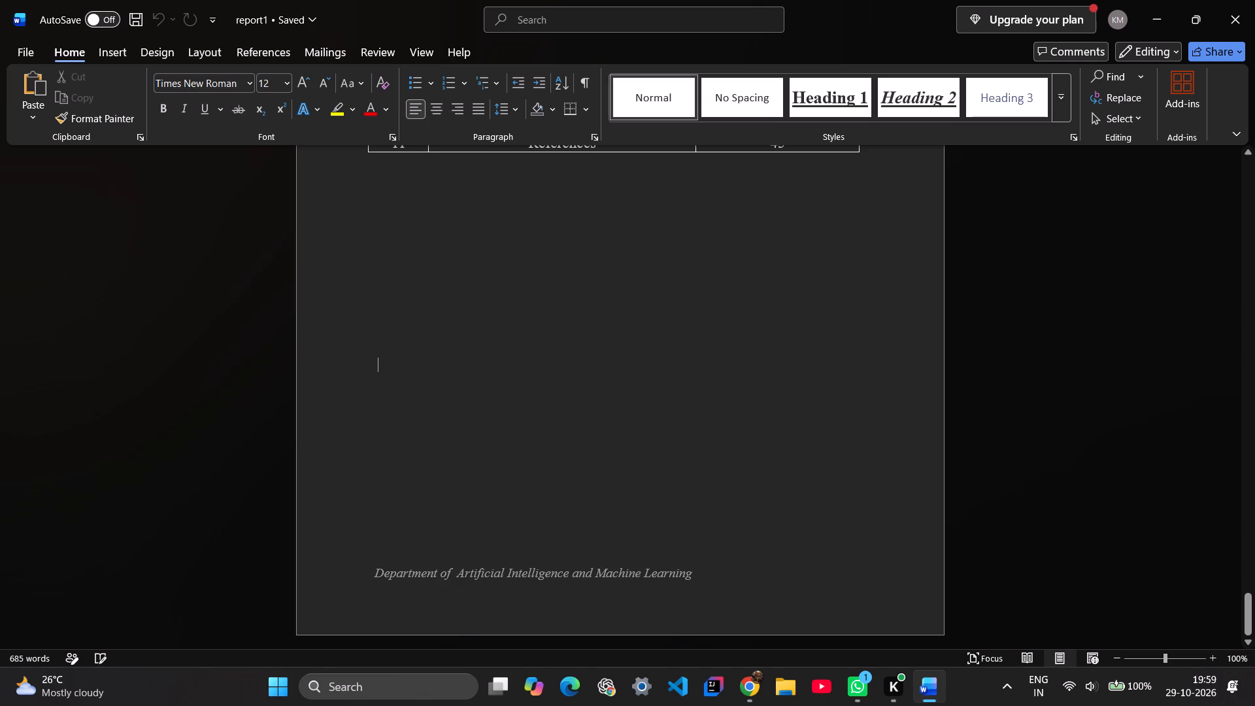
pyautogui.click(750, 582)
pyautogui.press('Return')
pyautogui.press('Return')
pyautogui.press('Return')
pyautogui.press('Return')
pyautogui.press('Return')
pyautogui.press('Return')
pyautogui.press('Return')
pyautogui.press('Return')
pyautogui.press('Return')
pyautogui.press('Return')
pyautogui.press('Return')
pyautogui.press('Return')
pyautogui.press('Return')
pyautogui.press('Return')
pyautogui.press('Return')
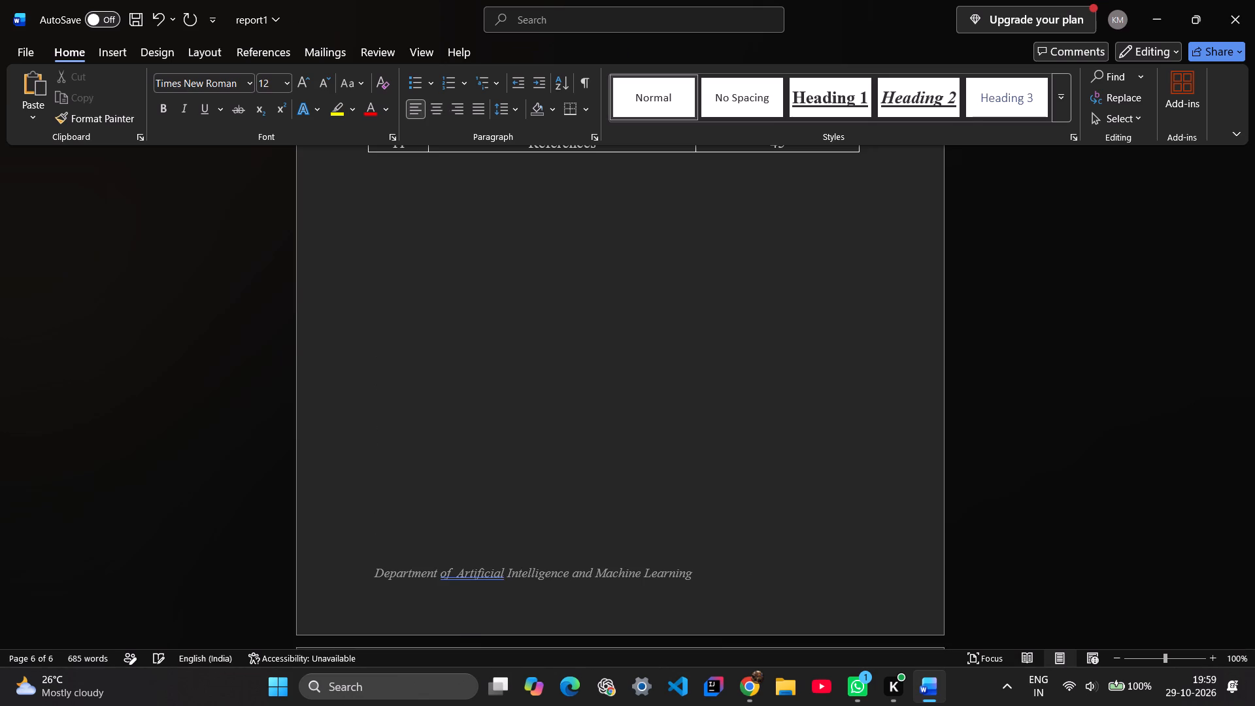
pyautogui.press('Return')
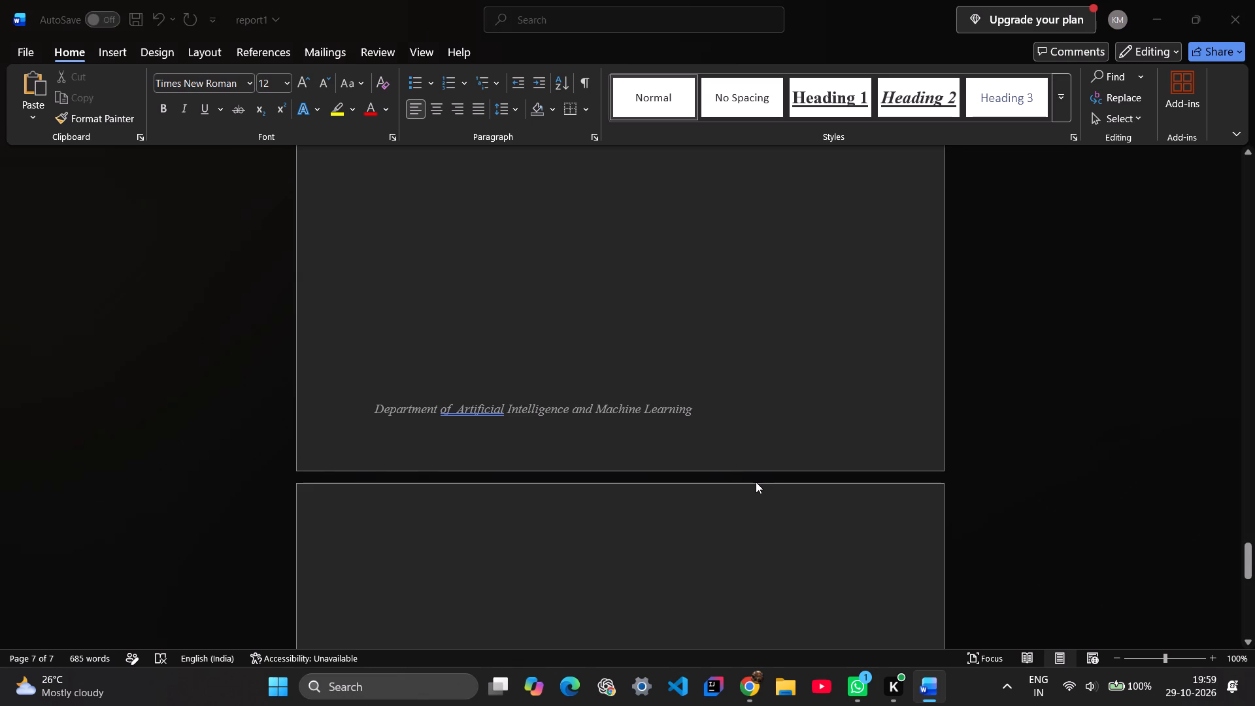
# Open the AgentOS_Synopsis_v2 document from the desktop.
pyautogui.doubleClick(769, 252)
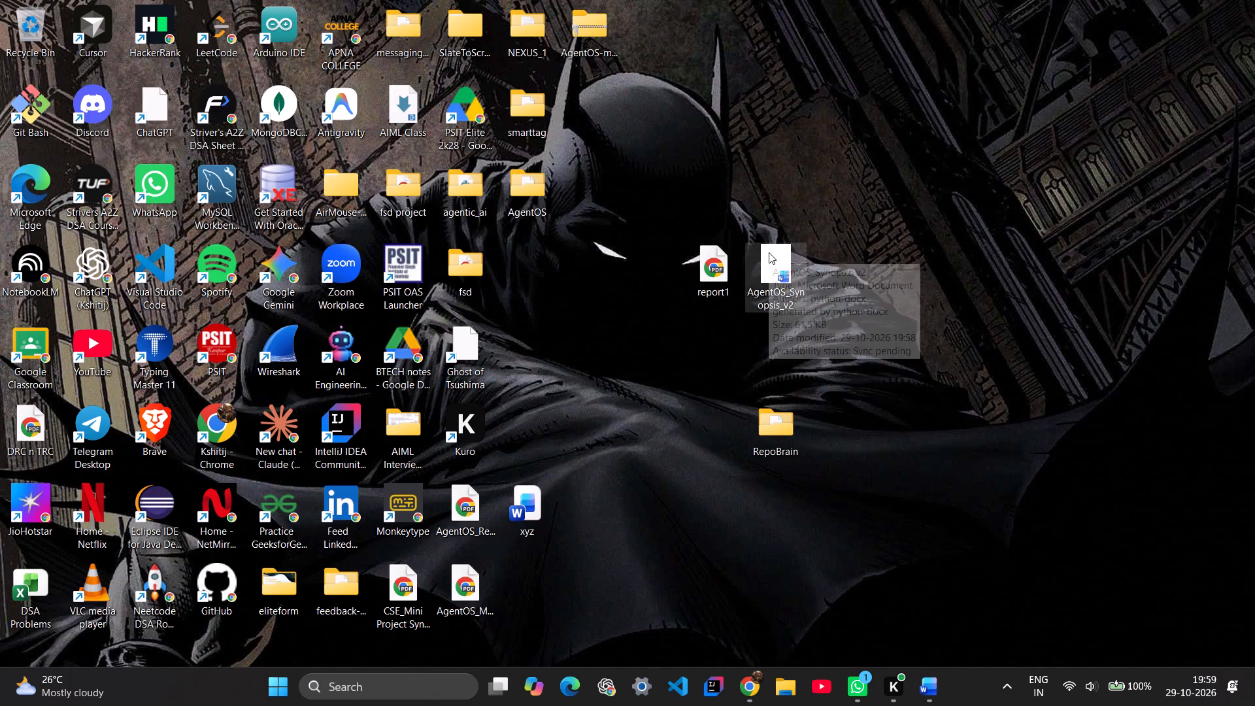
# Look through the synopsis from its cover page and front matter to the Chapter 1 sections to find where the needed content starts.
pyautogui.scroll(-1, 769, 252)
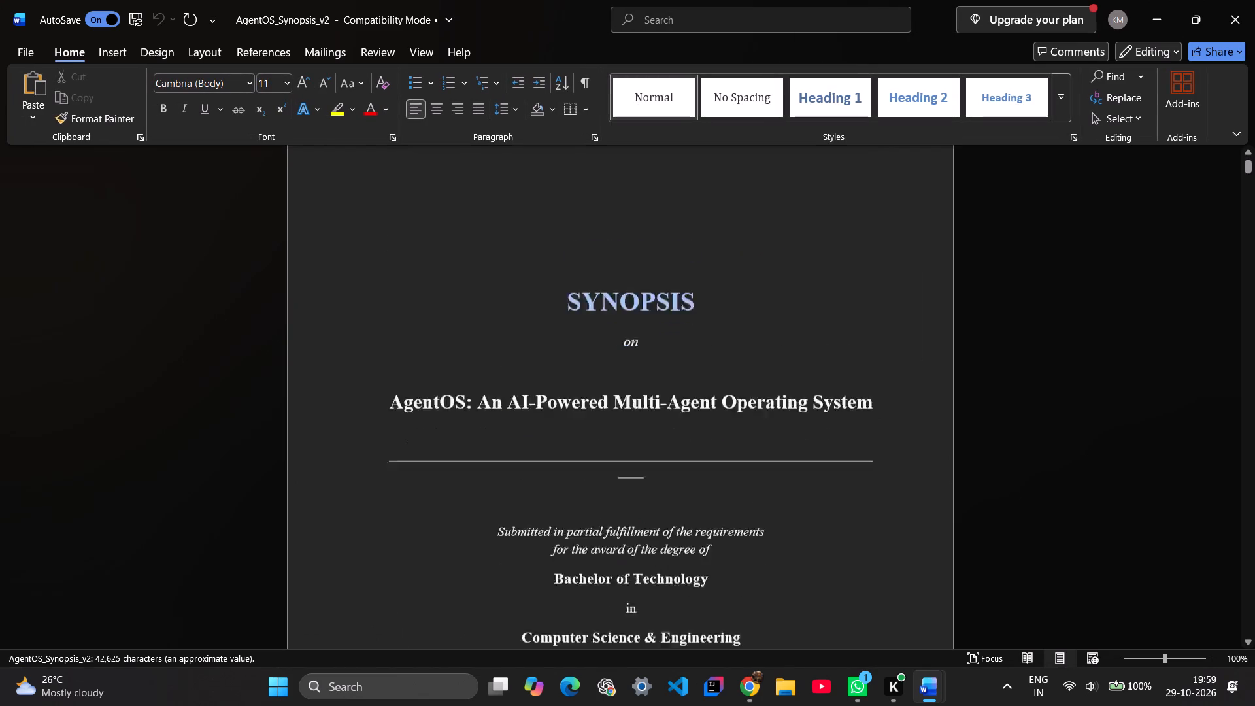
pyautogui.scroll(-5, 769, 252)
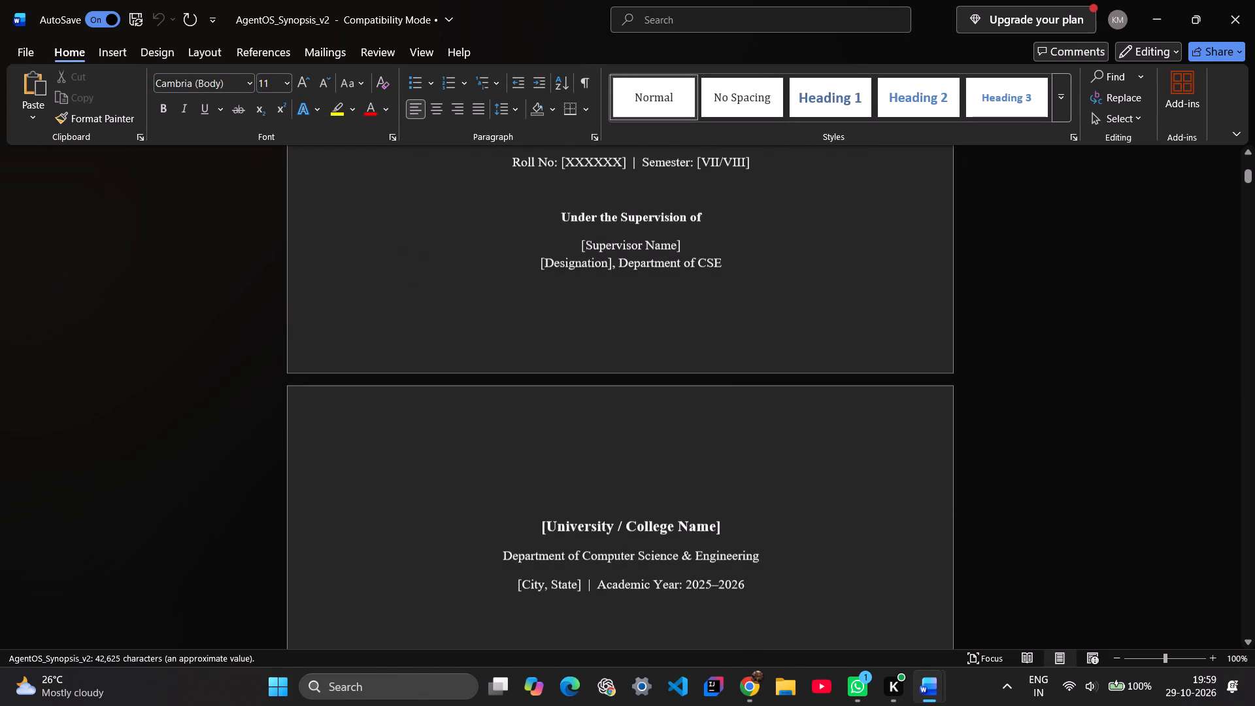
pyautogui.scroll(-6, 769, 252)
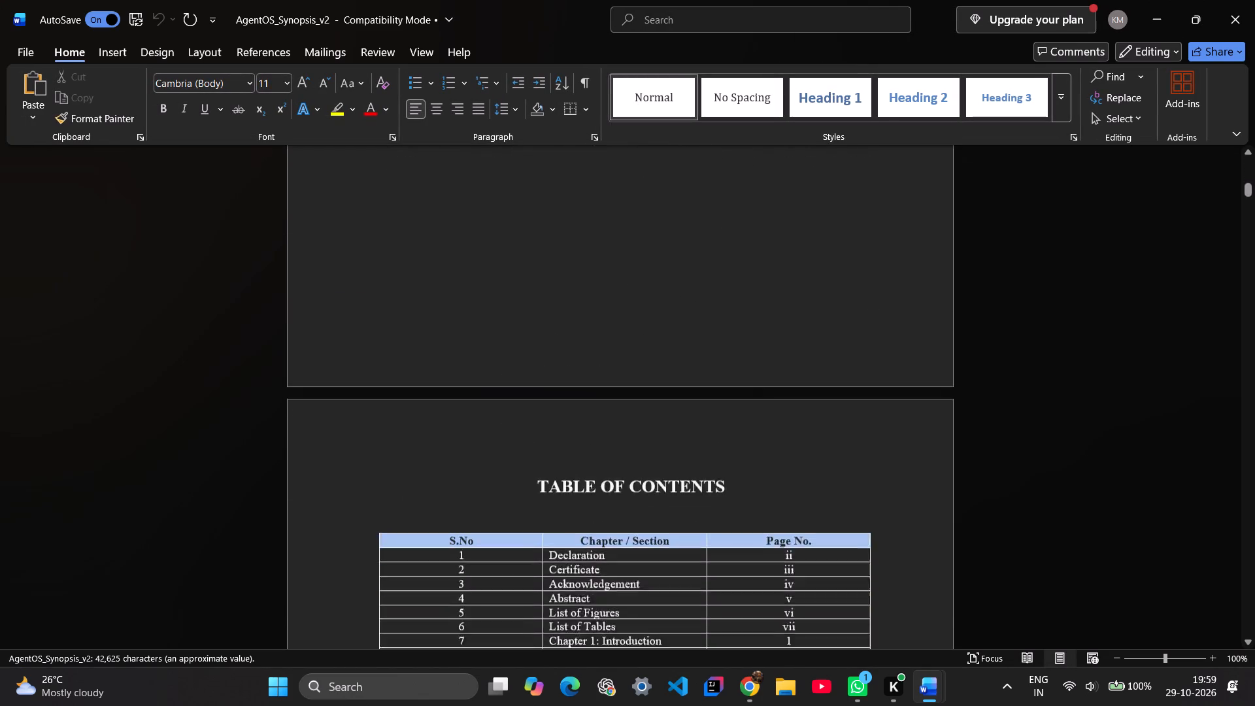
pyautogui.scroll(-4, 769, 252)
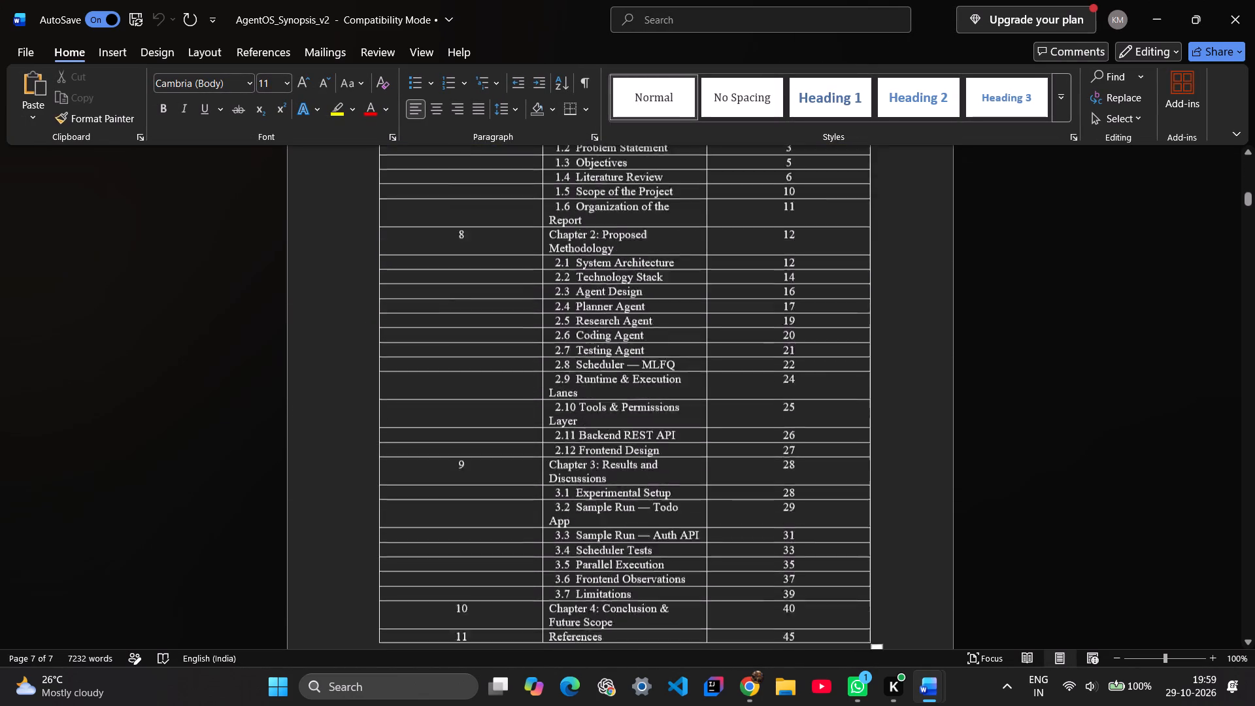
pyautogui.scroll(-5, 769, 252)
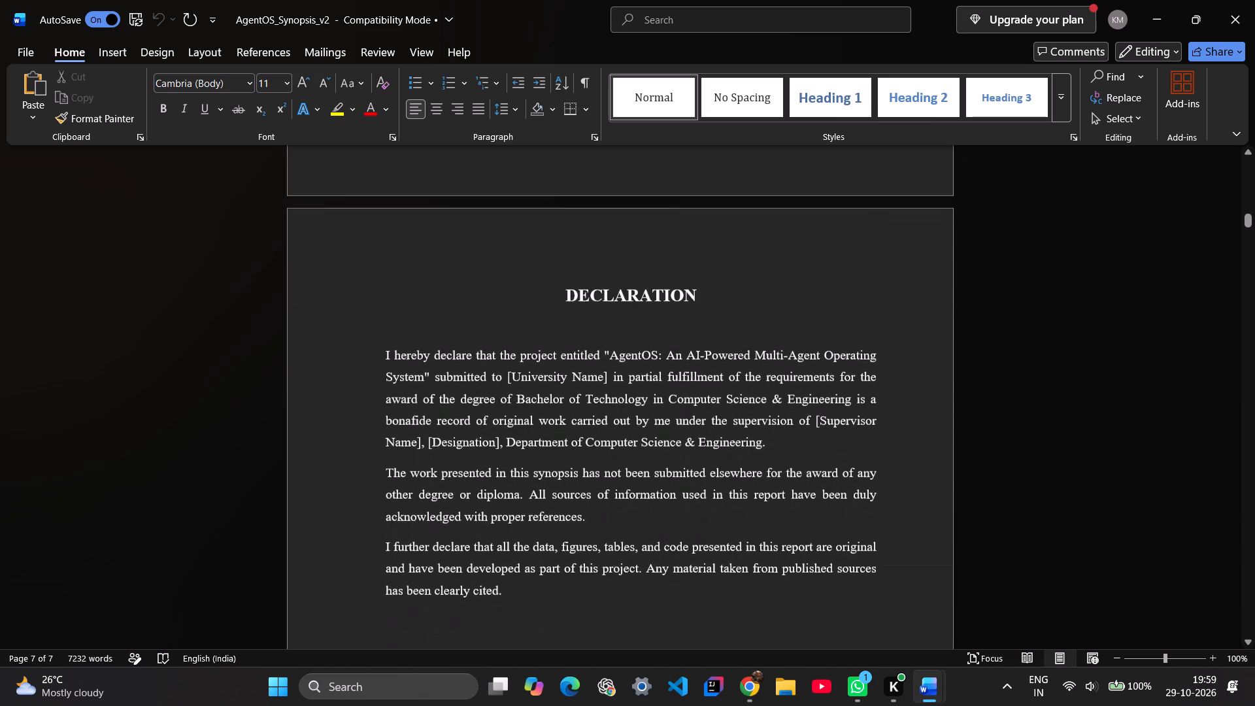
pyautogui.scroll(-11, 769, 252)
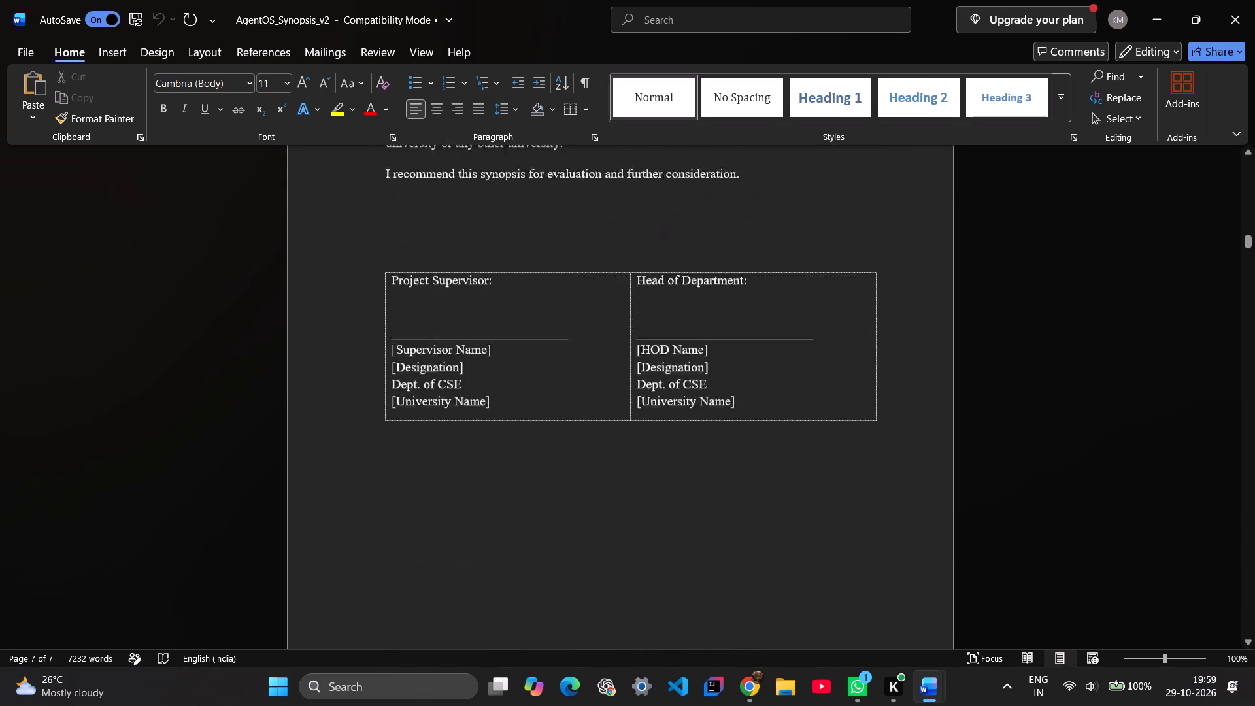
pyautogui.scroll(-9, 769, 252)
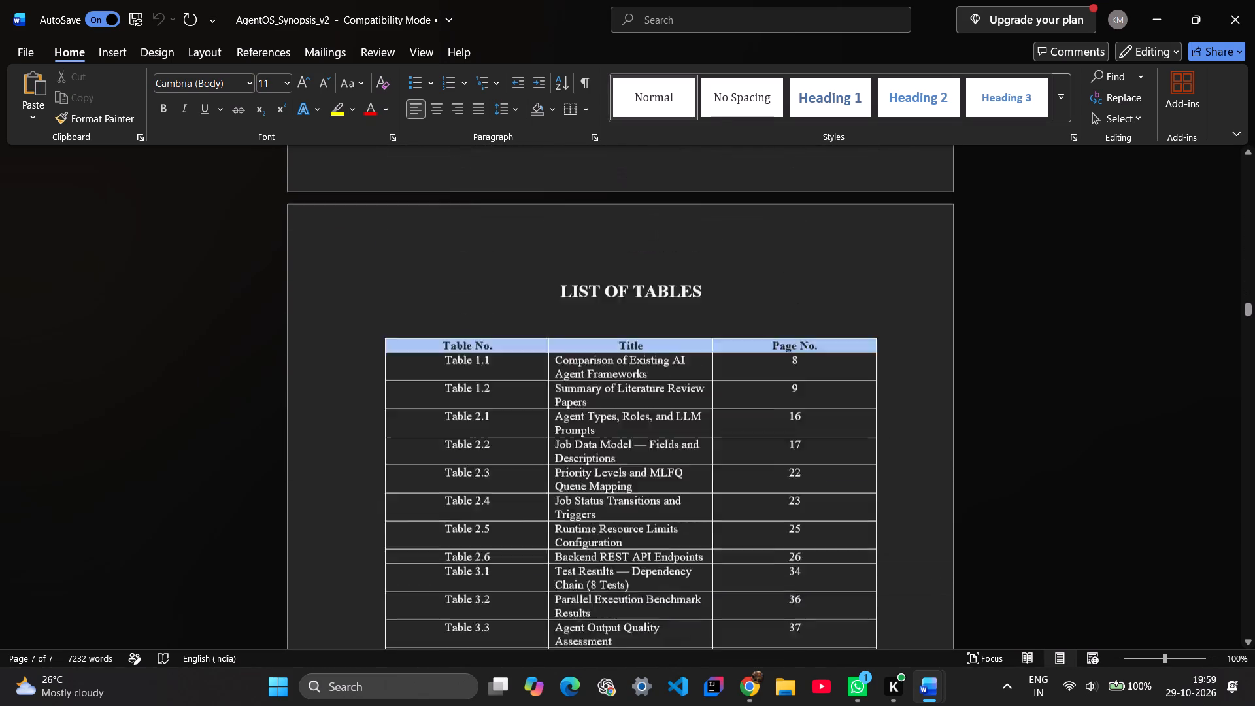
pyautogui.scroll(-8, 769, 252)
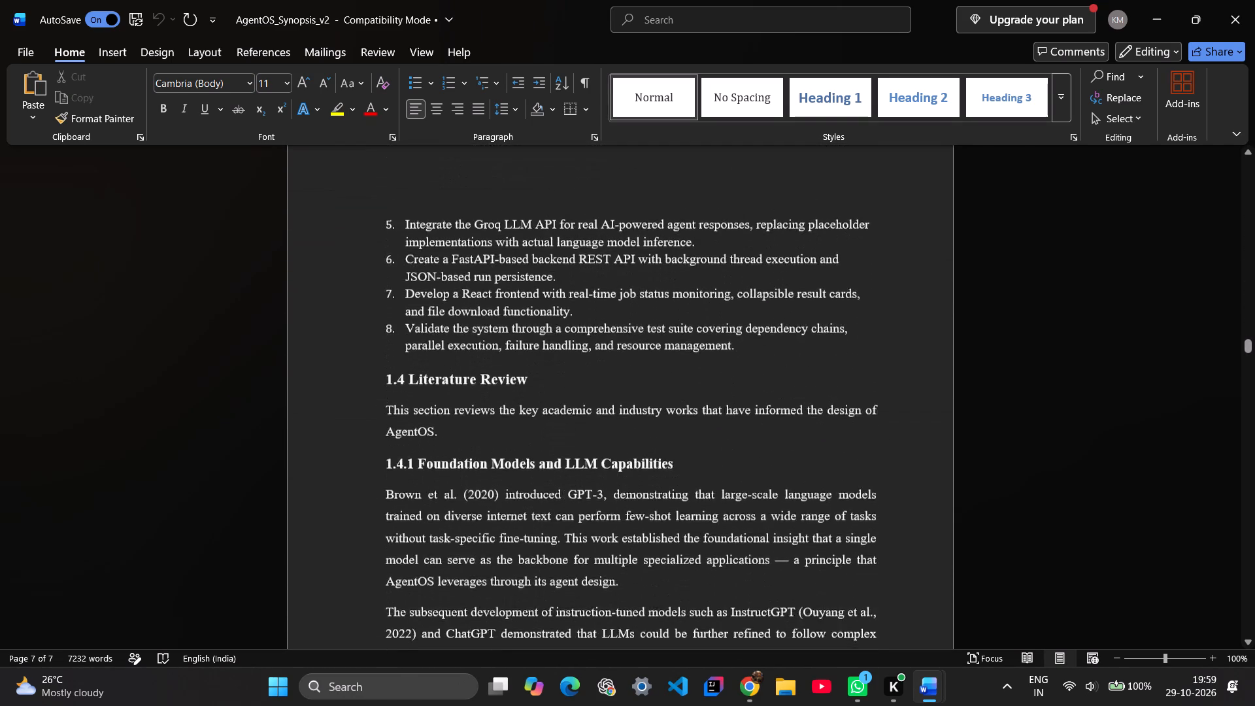
pyautogui.scroll(-5, 769, 252)
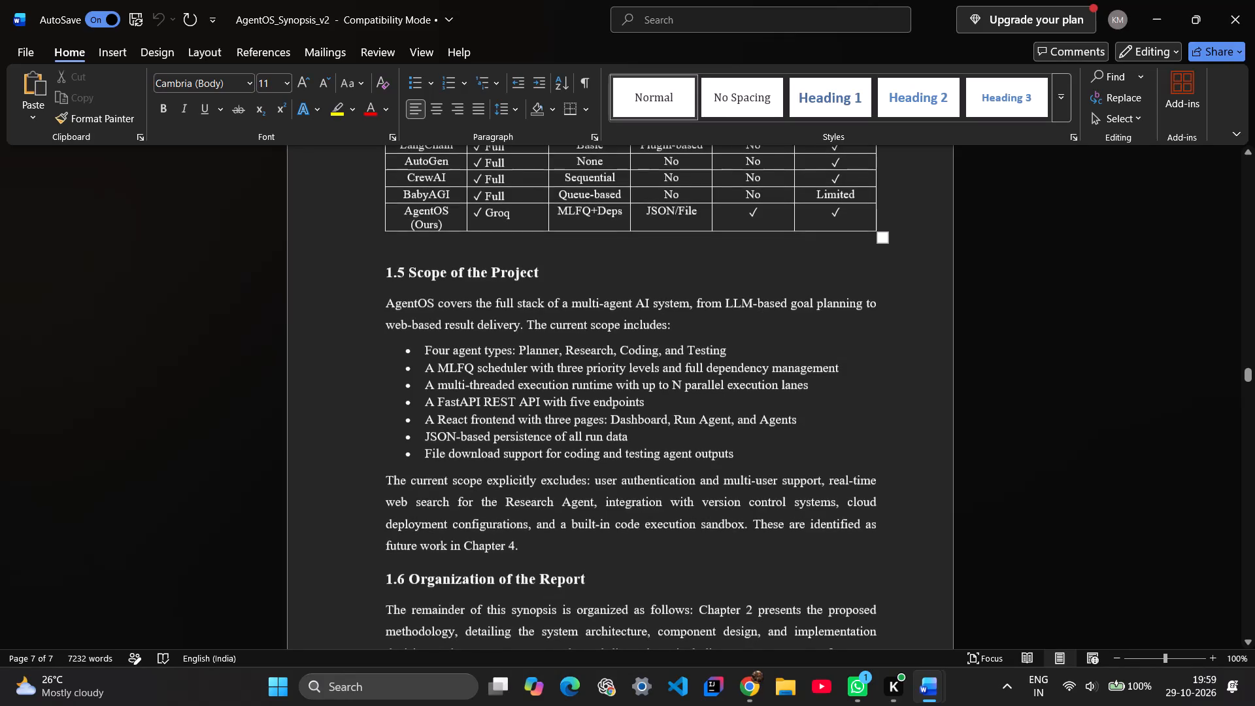
pyautogui.scroll(6, 769, 252)
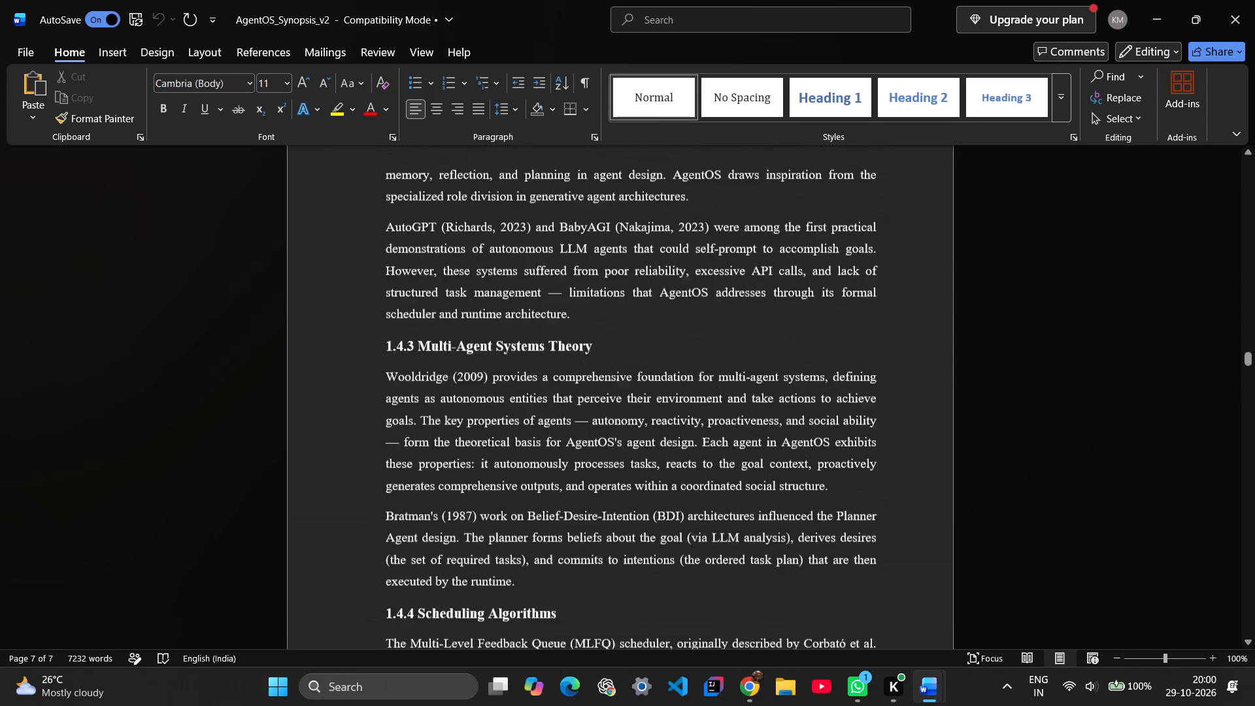
pyautogui.scroll(9, 769, 252)
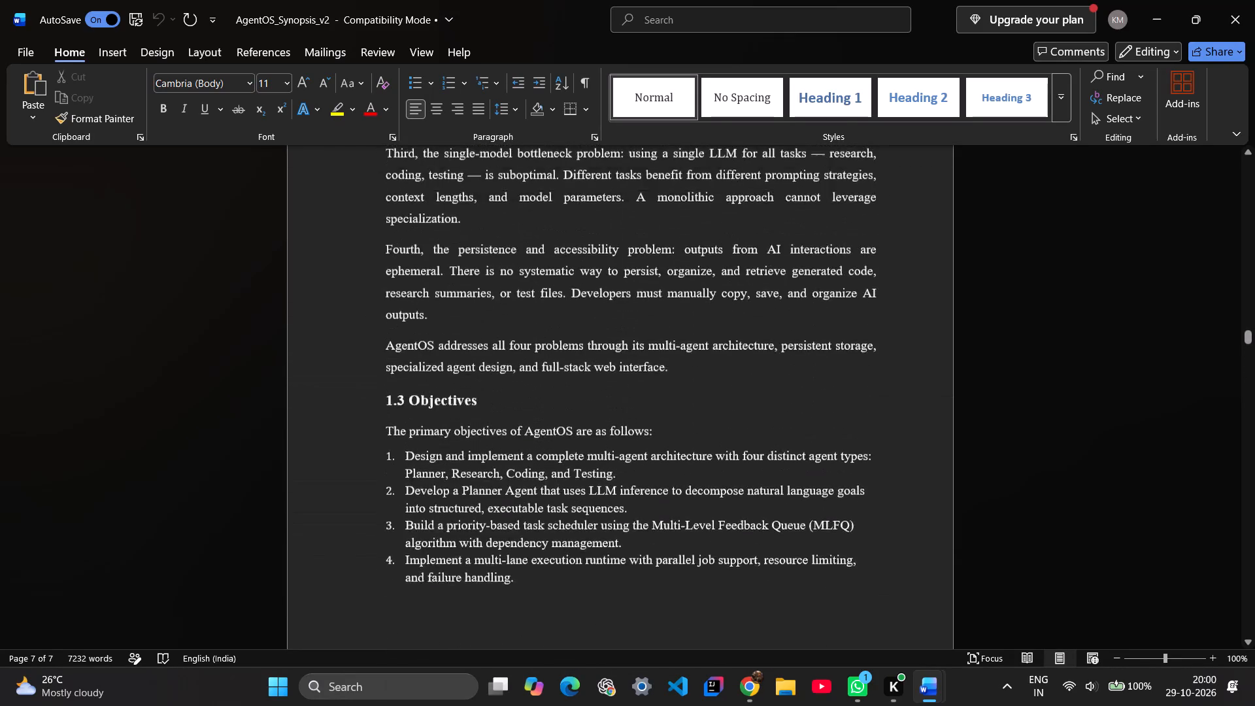
pyautogui.scroll(6, 769, 252)
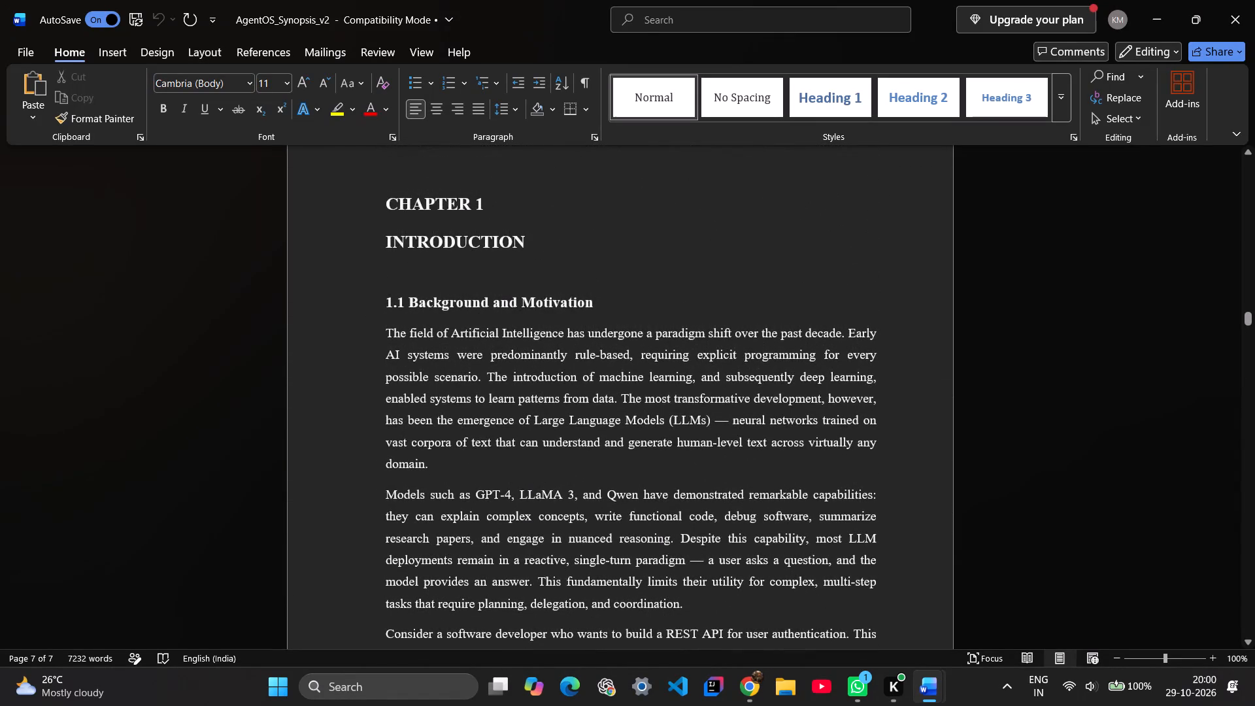
pyautogui.scroll(8, 606, 329)
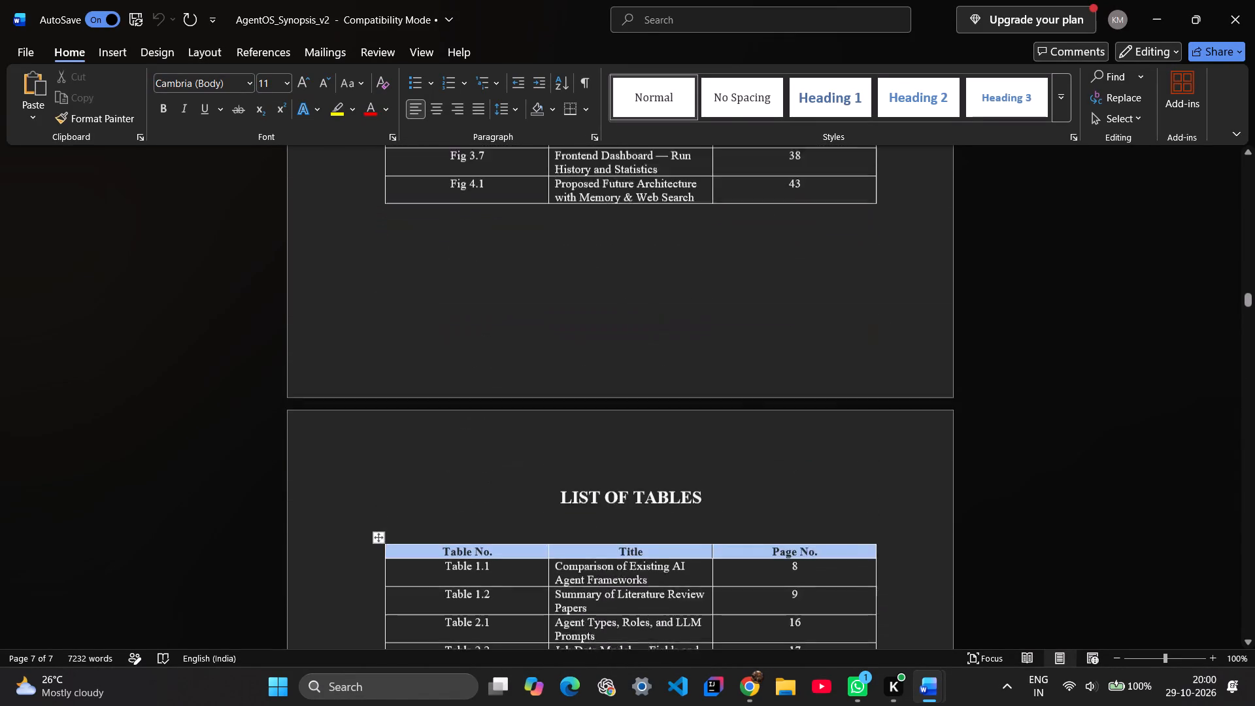
pyautogui.scroll(10, 606, 329)
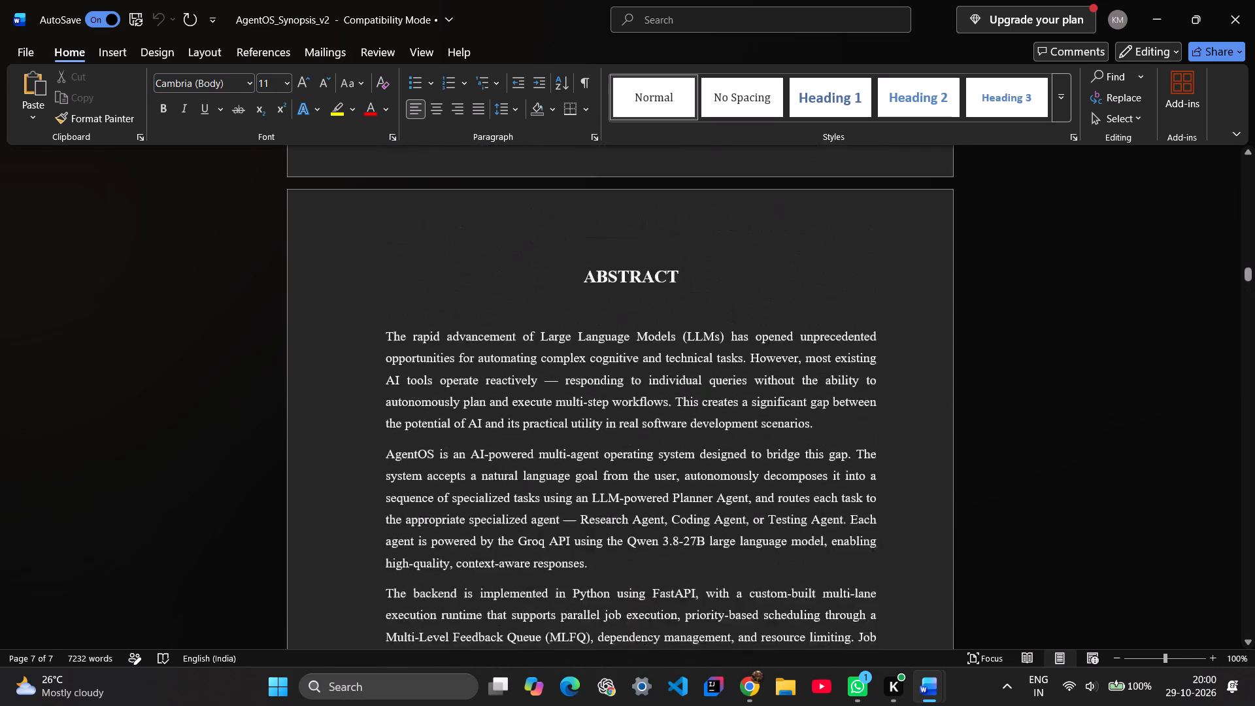
# Copy the synopsis content from the List of Figures heading through the last reference at the document's end.
pyautogui.scroll(-5, 606, 329)
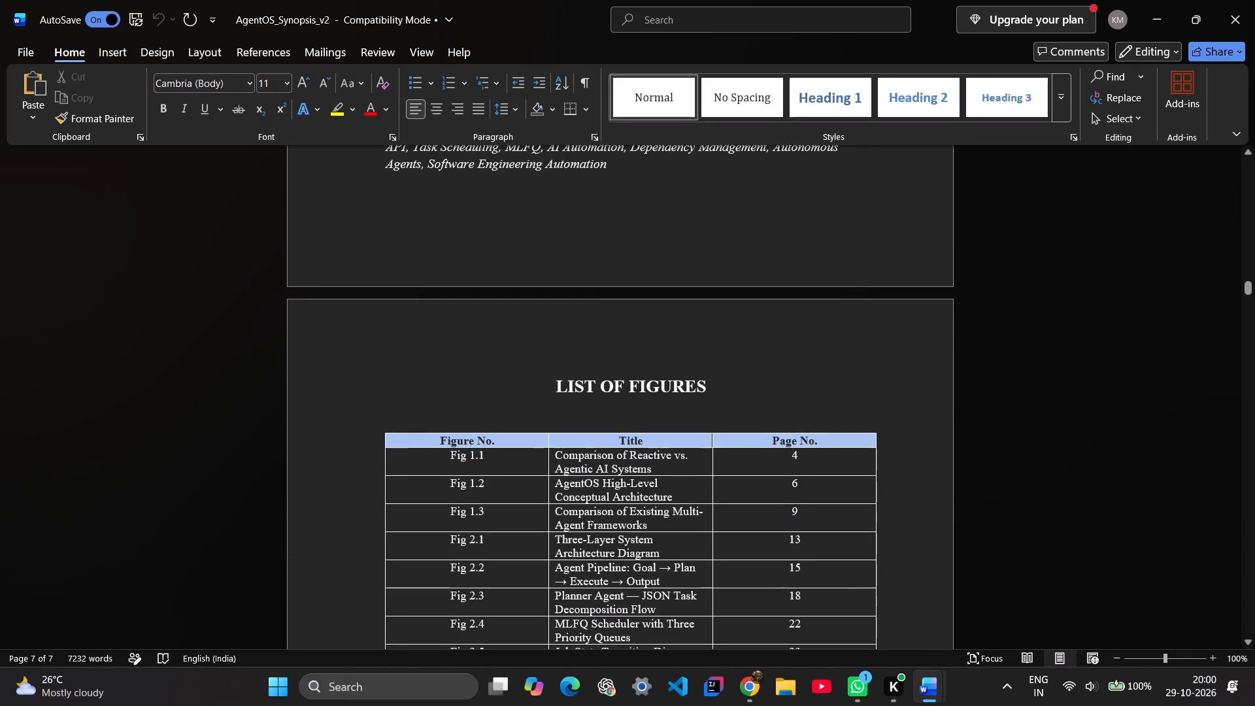
pyautogui.moveTo(554, 377); pyautogui.dragTo(728, 679)
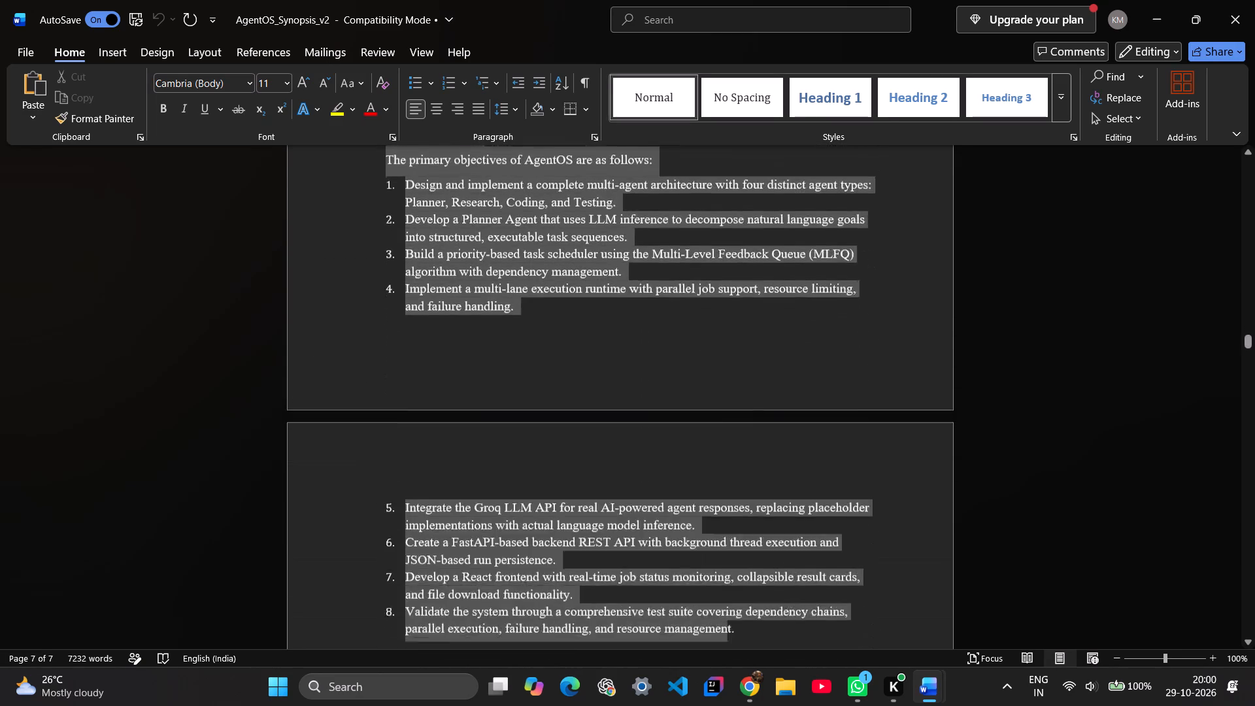
pyautogui.moveTo(728, 679); pyautogui.dragTo(752, 705)
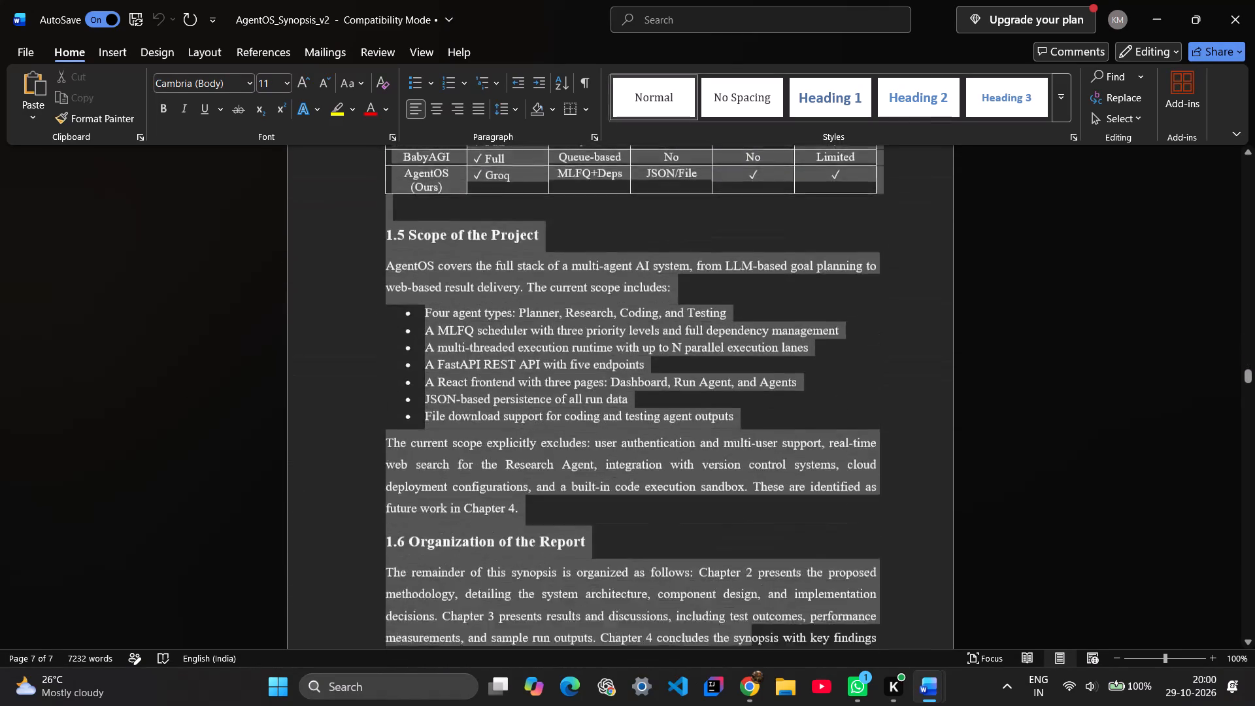
pyautogui.moveTo(752, 705); pyautogui.dragTo(750, 705)
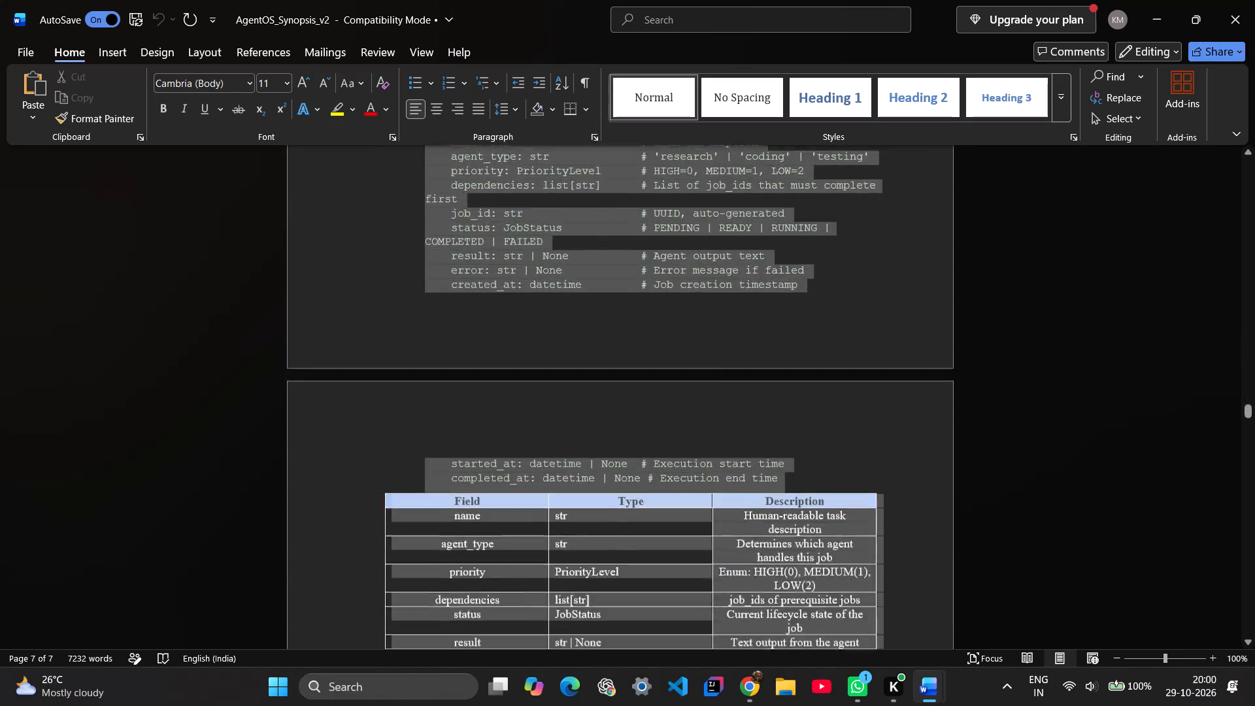
pyautogui.moveTo(750, 705); pyautogui.dragTo(750, 705)
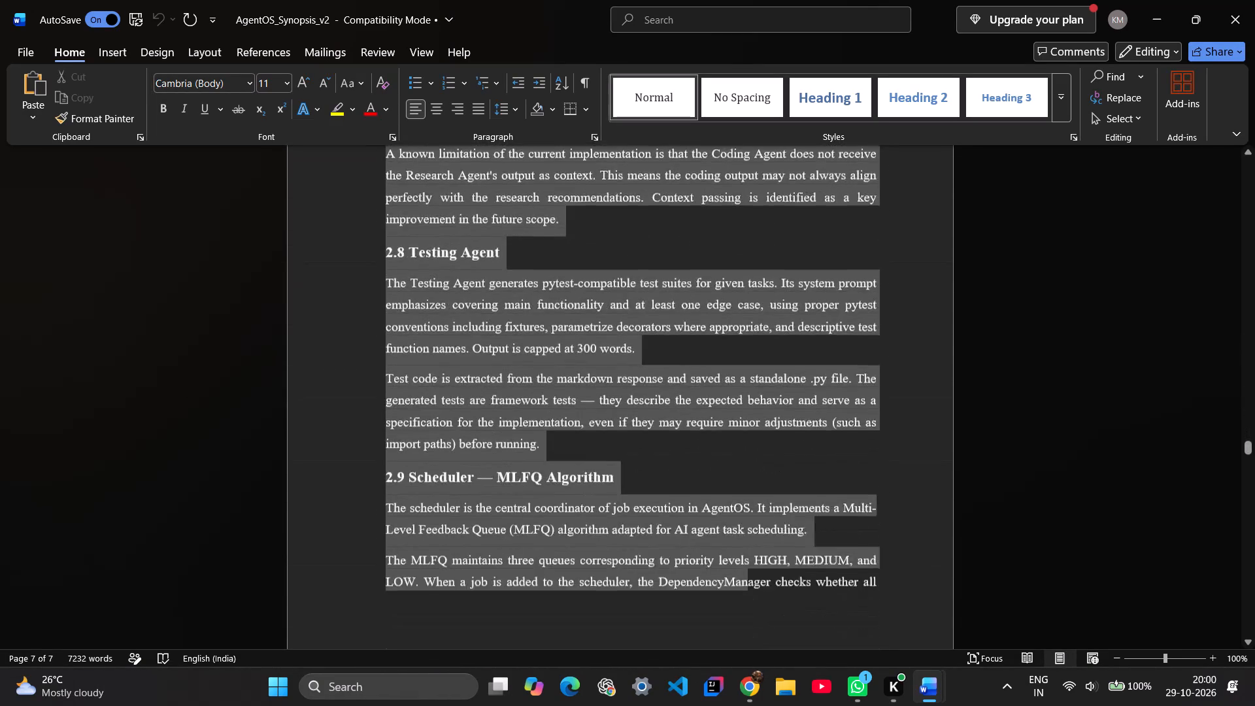
pyautogui.moveTo(750, 705); pyautogui.dragTo(749, 705)
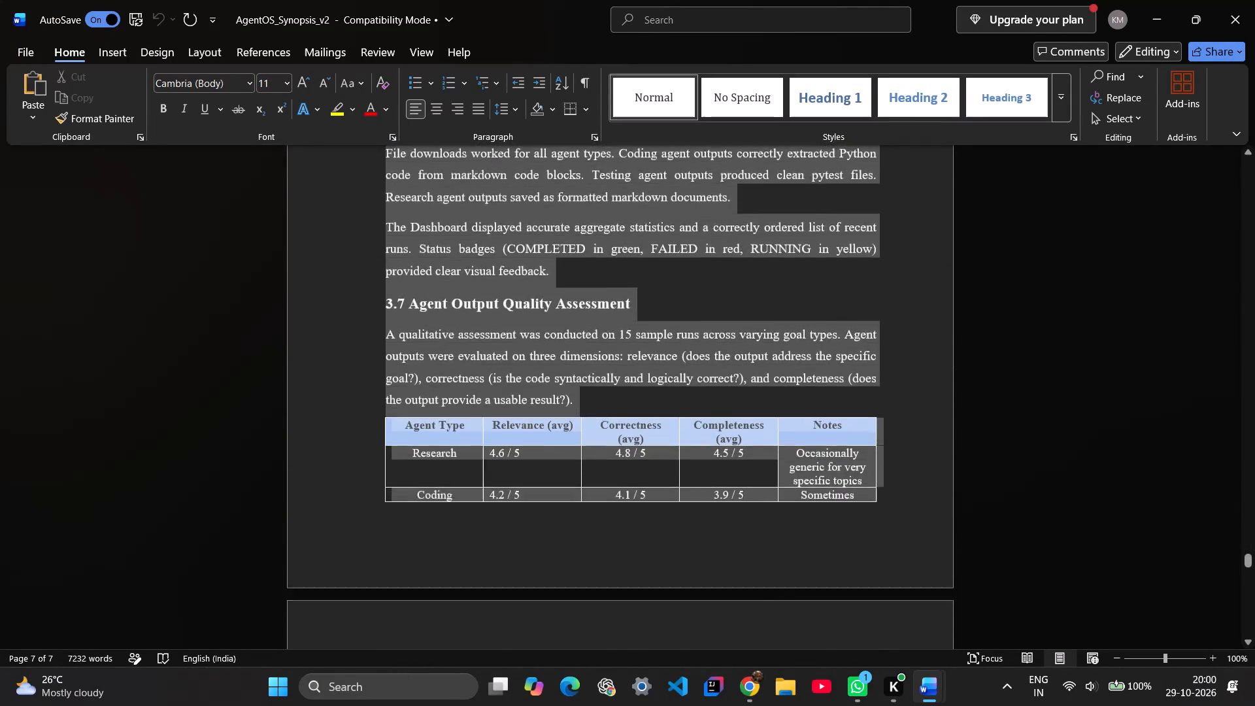
pyautogui.moveTo(749, 705); pyautogui.dragTo(748, 705)
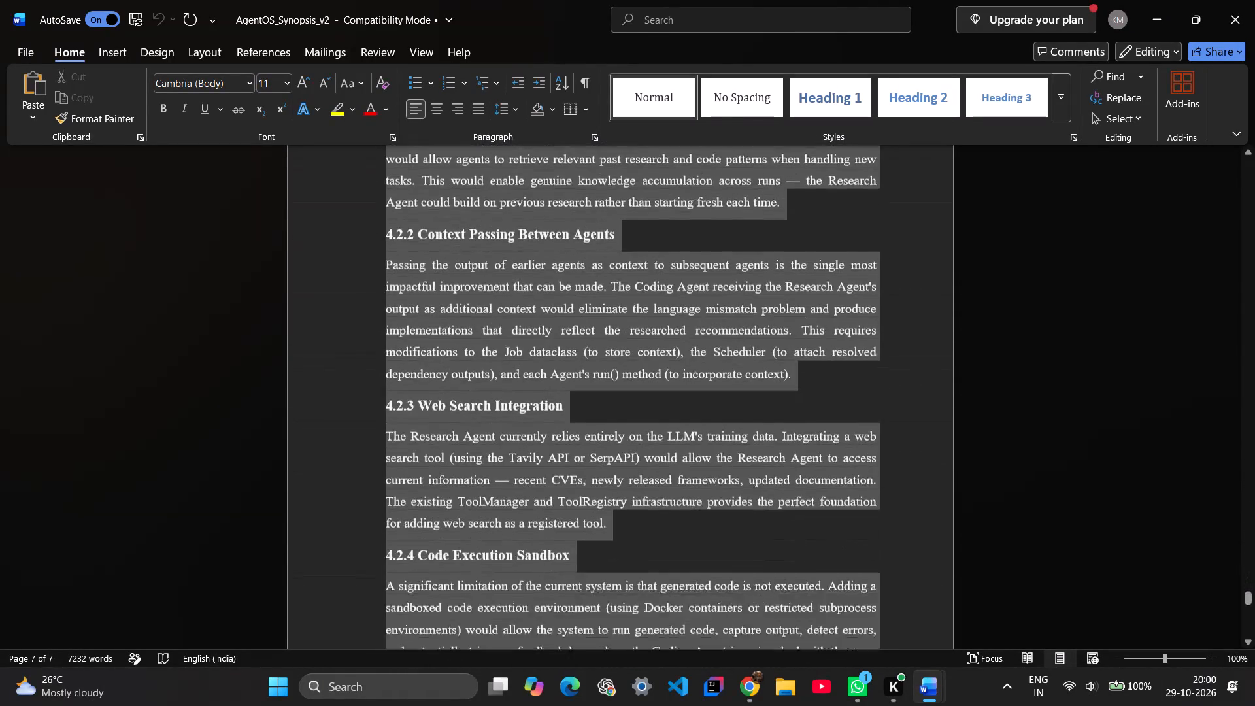
pyautogui.moveTo(748, 705); pyautogui.dragTo(748, 705)
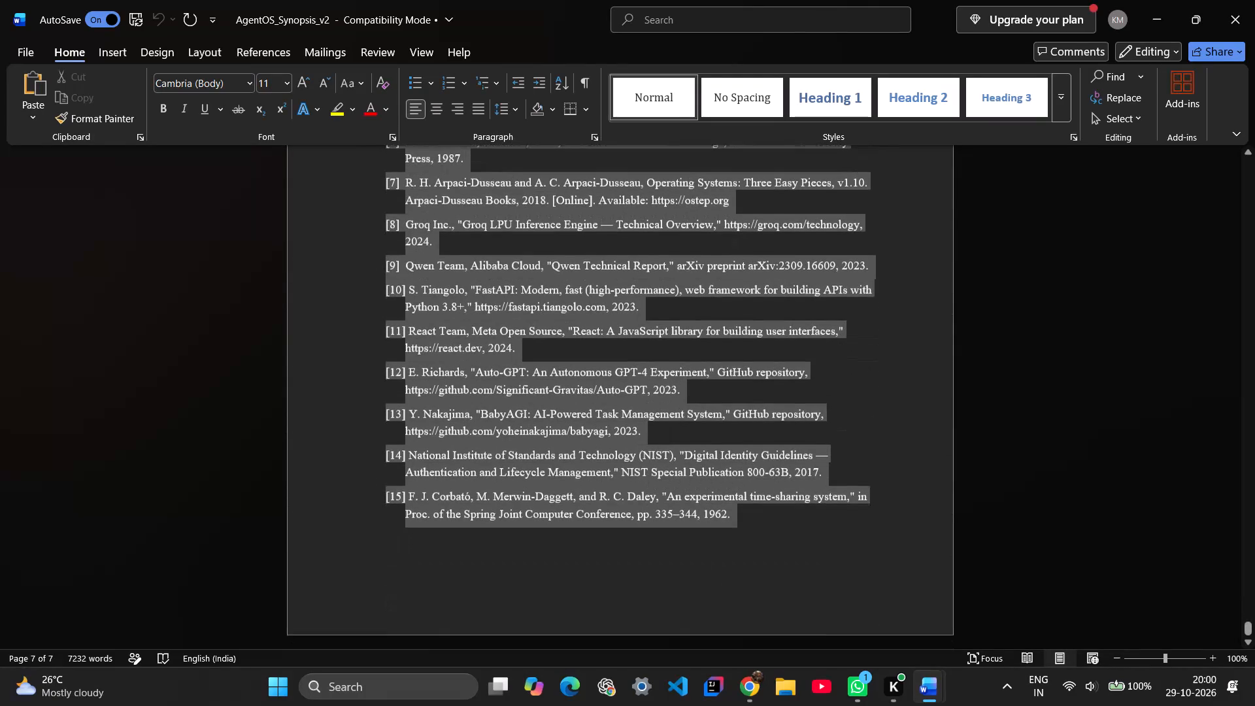
pyautogui.moveTo(748, 705); pyautogui.dragTo(748, 705)
pyautogui.hotkey('ctrl', 'c')
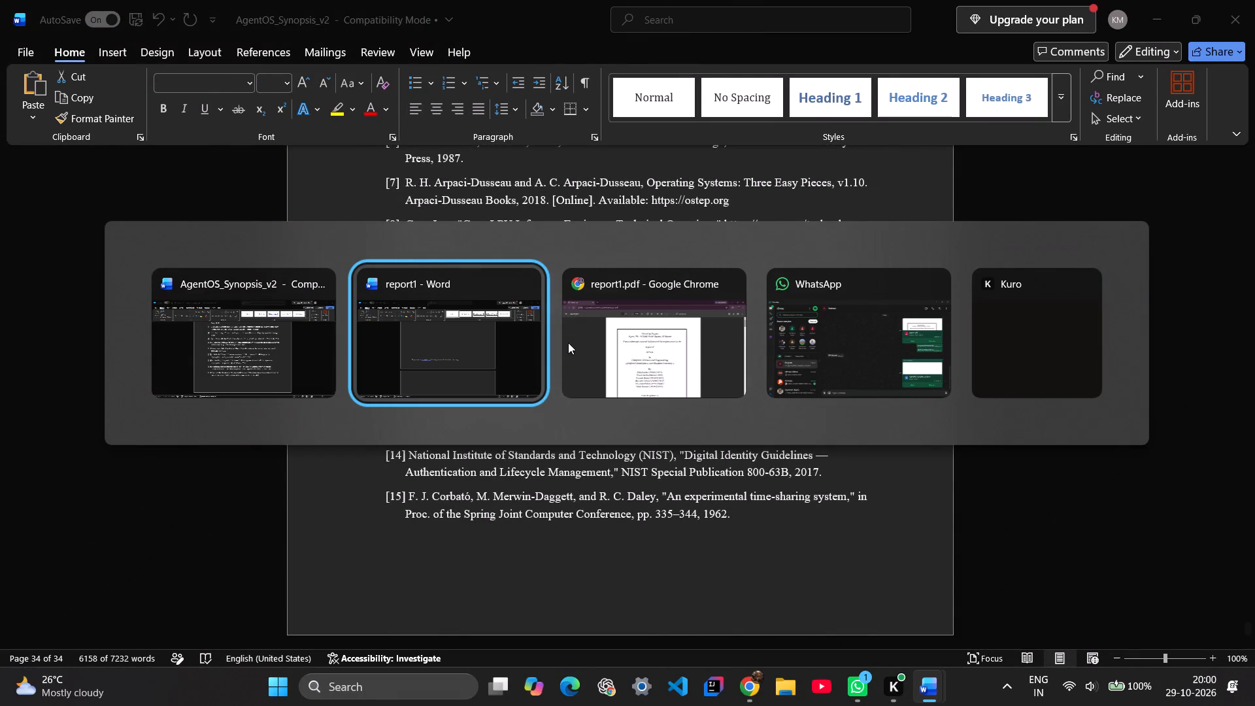
# Switch to report1, remove the empty lines on the page after the Table of Contents, and paste the copied synopsis content there.
pyautogui.scroll(-1, 592, 399)
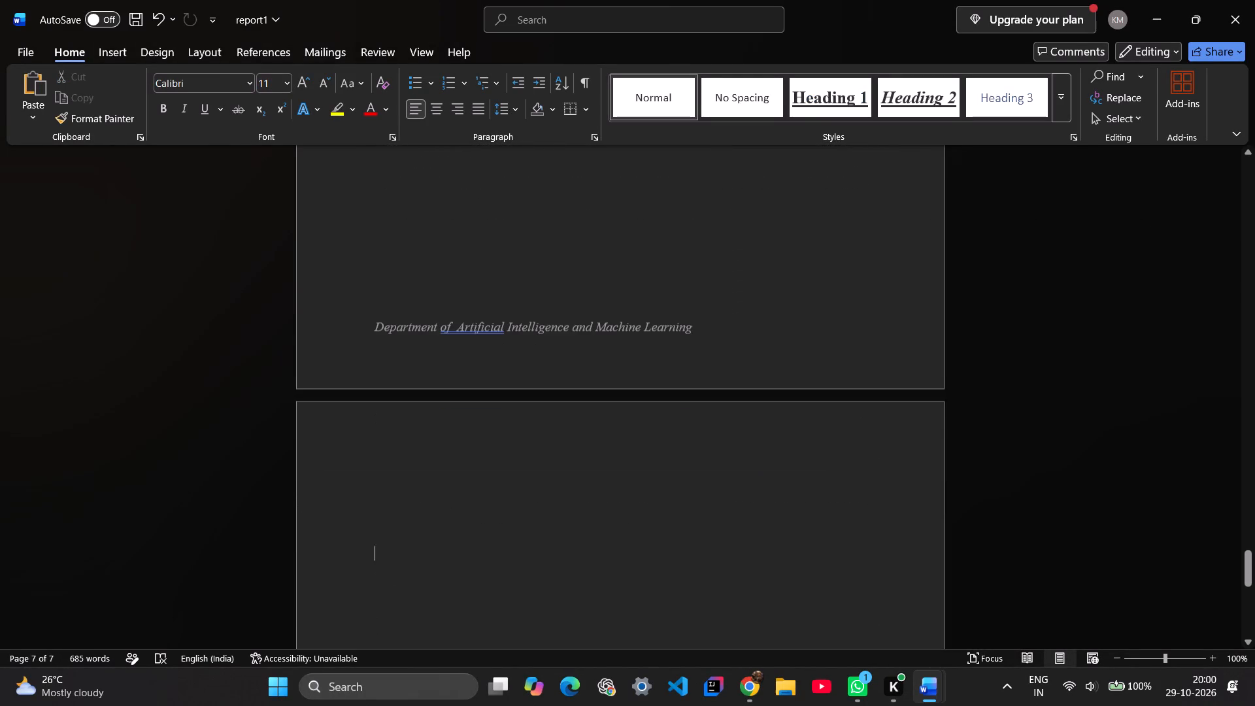
pyautogui.scroll(-1, 592, 399)
pyautogui.press('BackSpace')
pyautogui.press('BackSpace')
pyautogui.press('BackSpace')
pyautogui.press('BackSpace')
pyautogui.press('BackSpace')
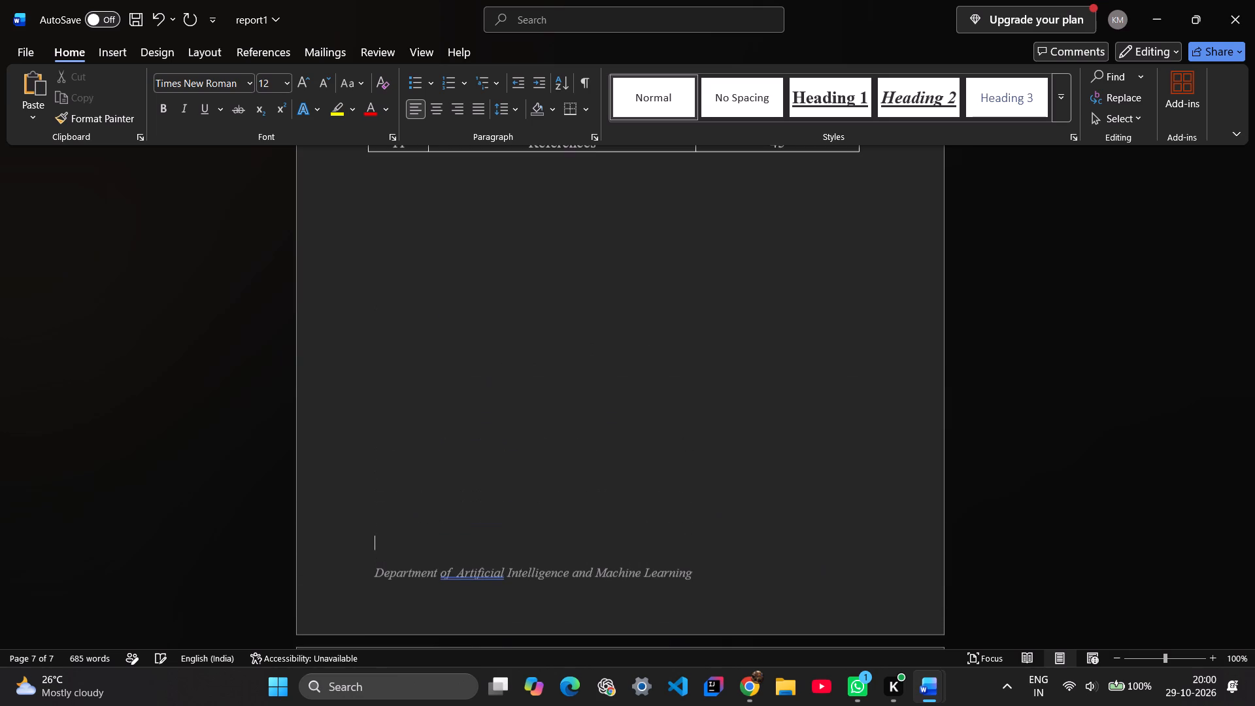
pyautogui.press('Return')
pyautogui.hotkey('ctrl', 'v')
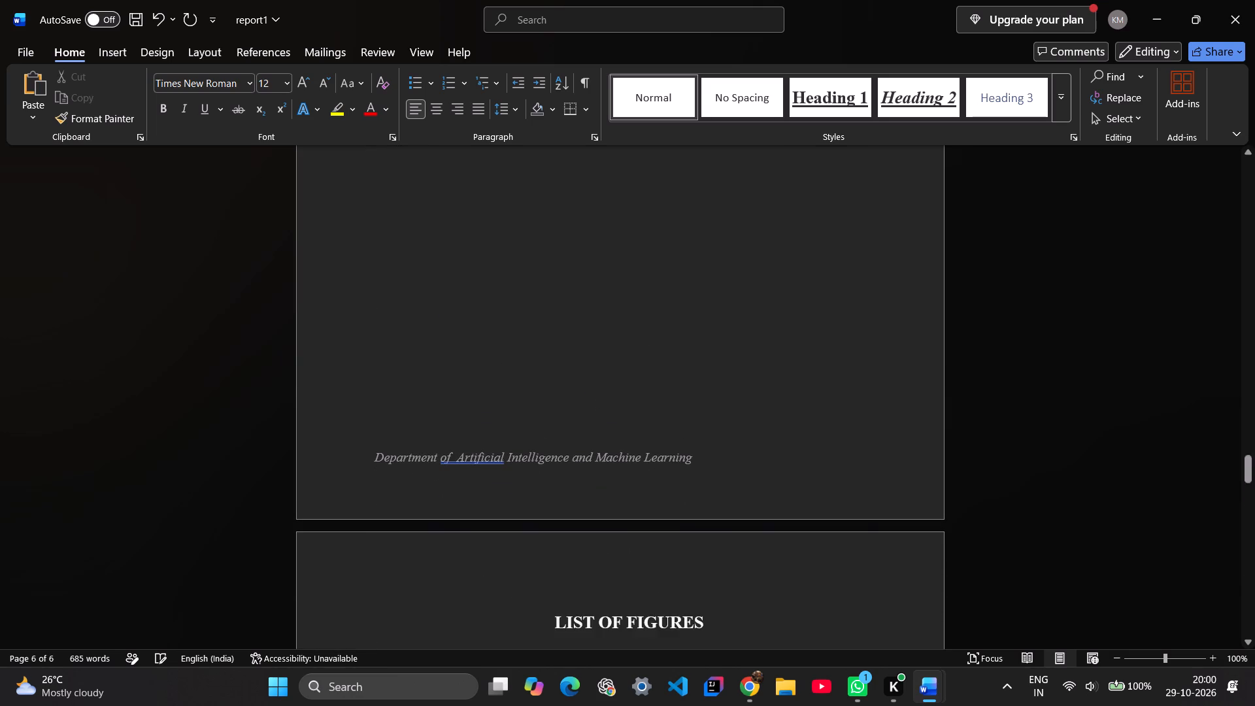
# Look through report1 from the front matter to the references to check how the pasted content is laid out.
pyautogui.scroll(20, 568, 499)
pyautogui.scroll(20, 568, 499)
pyautogui.scroll(14, 568, 499)
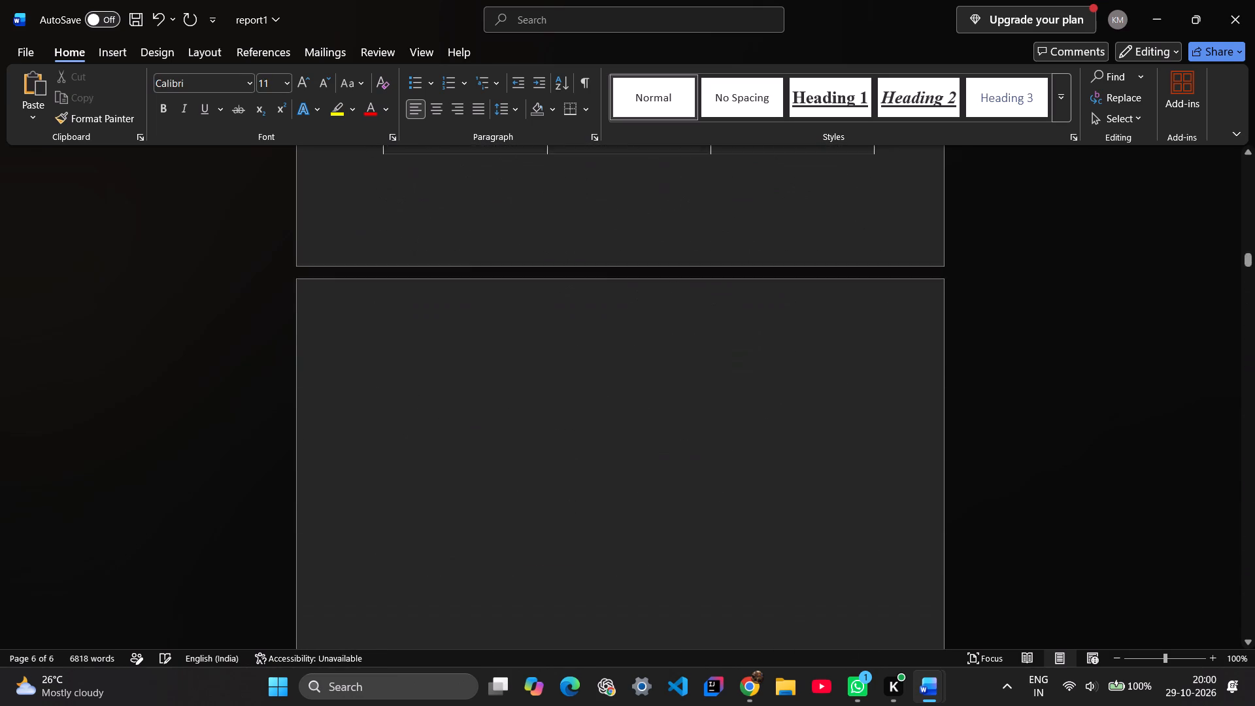
pyautogui.scroll(-9, 568, 499)
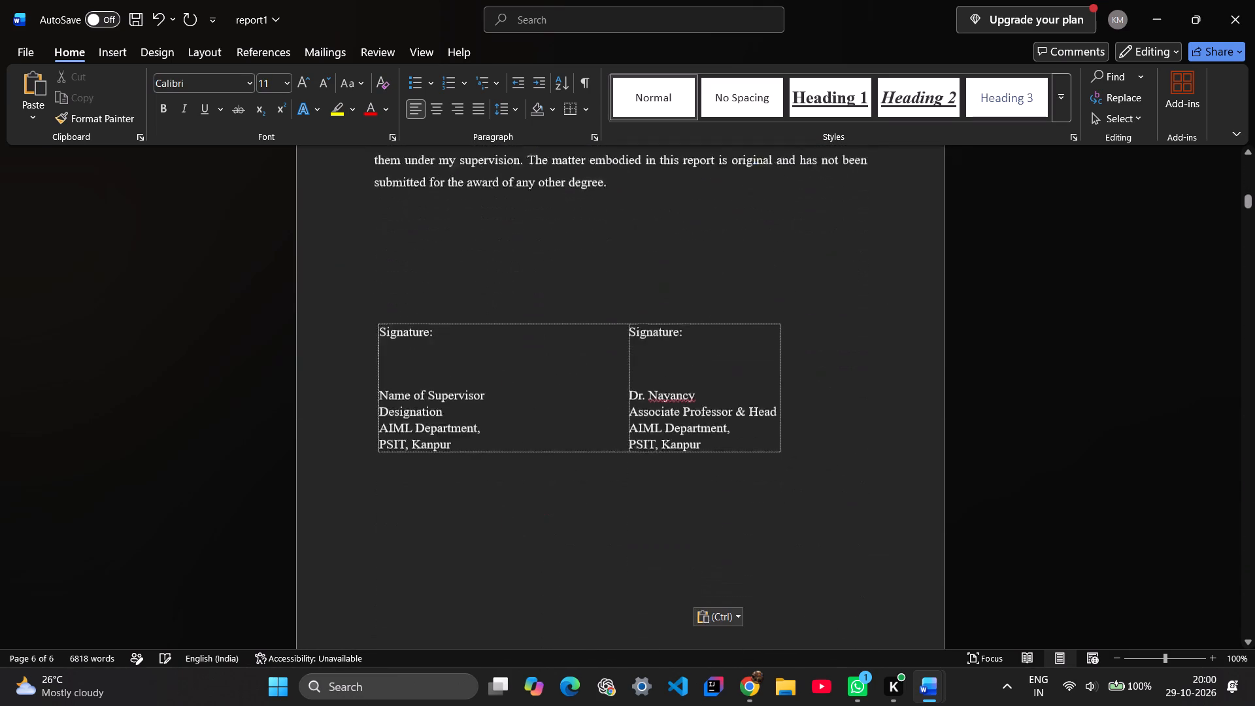
pyautogui.scroll(-11, 568, 499)
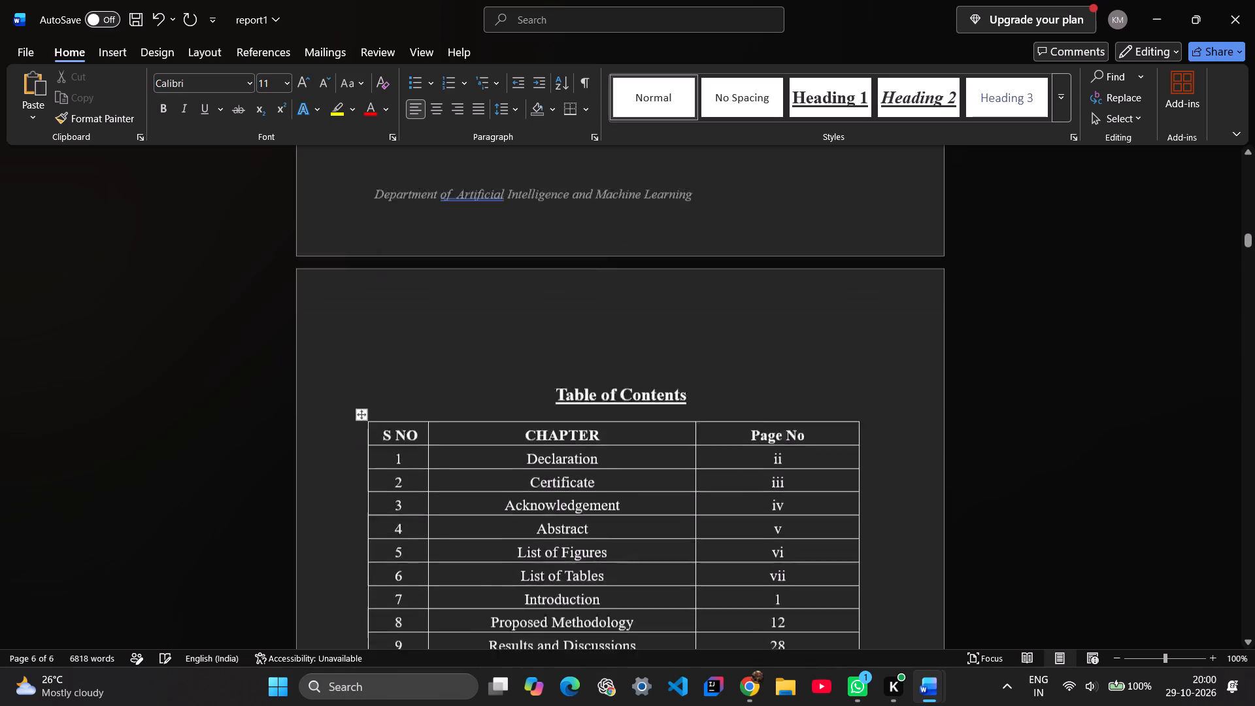
pyautogui.scroll(-12, 568, 499)
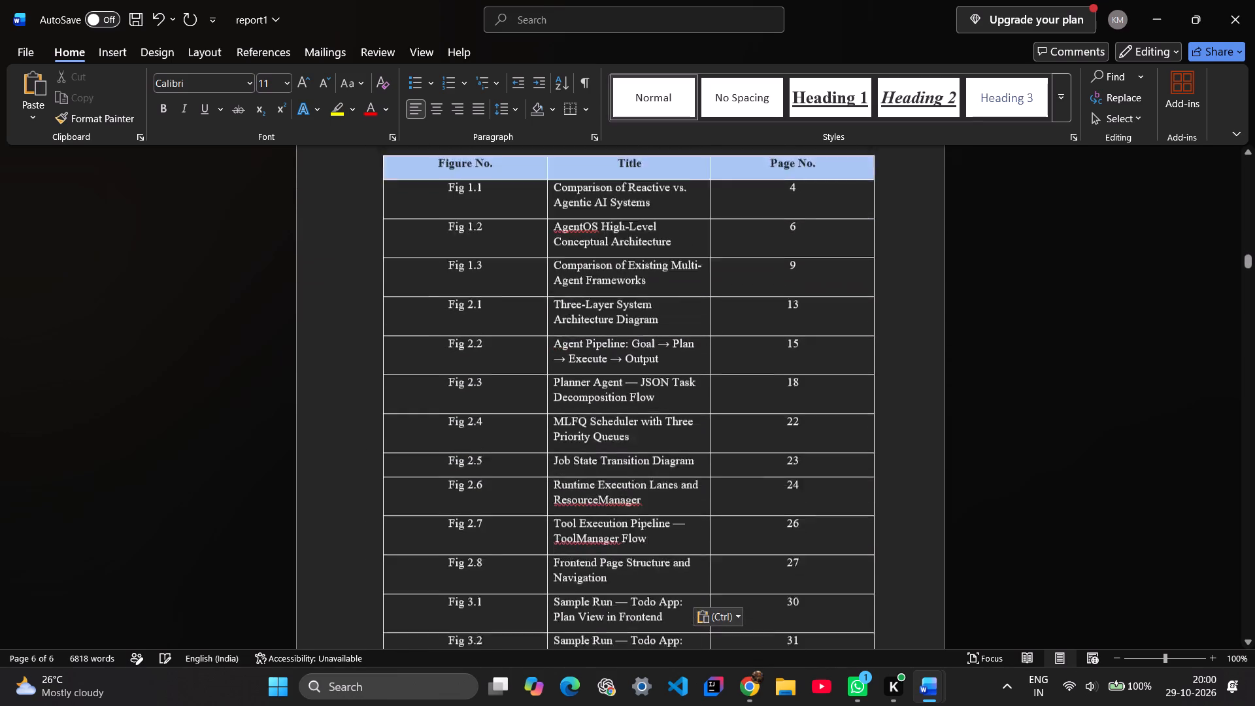
pyautogui.scroll(-11, 568, 499)
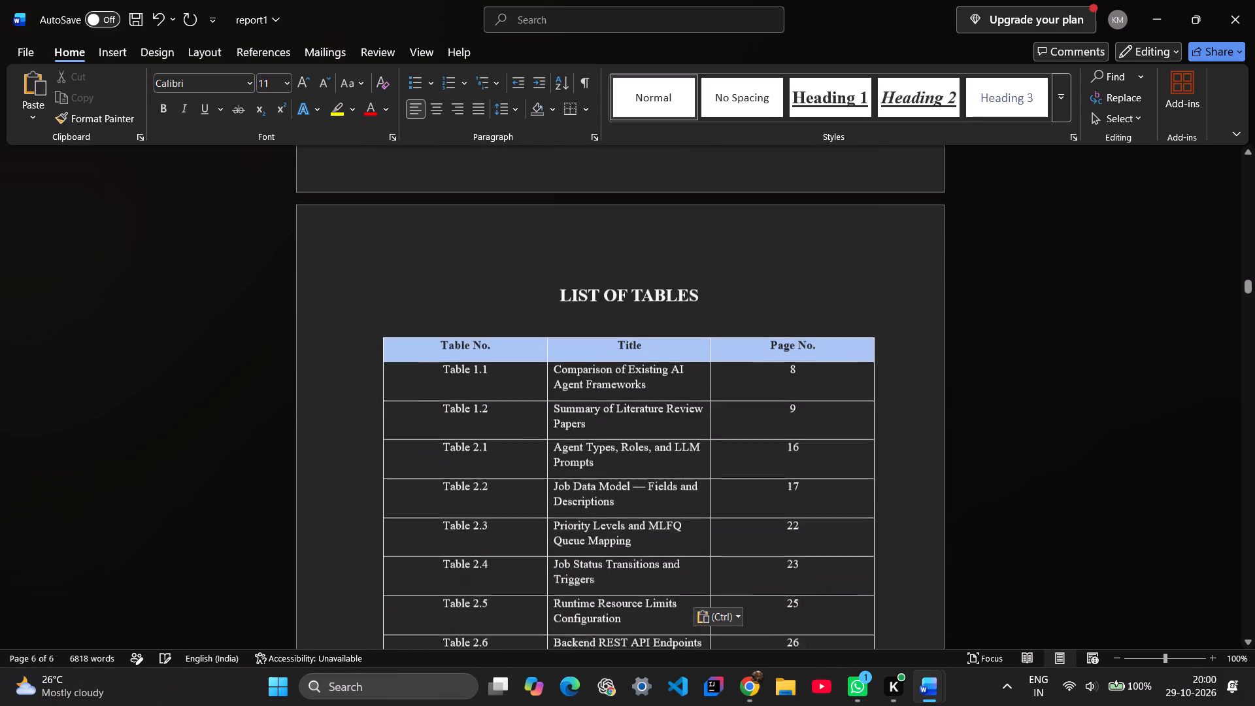
pyautogui.scroll(-11, 568, 499)
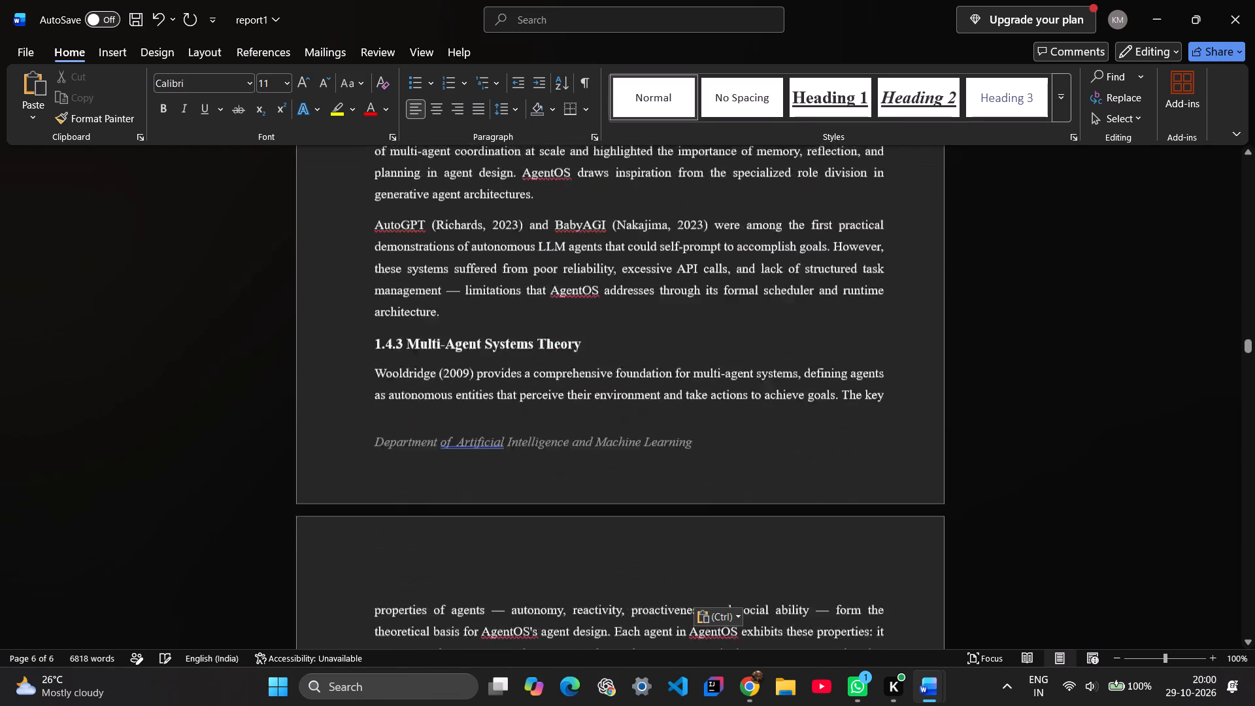
pyautogui.scroll(-8, 568, 499)
pyautogui.scroll(-17, 568, 499)
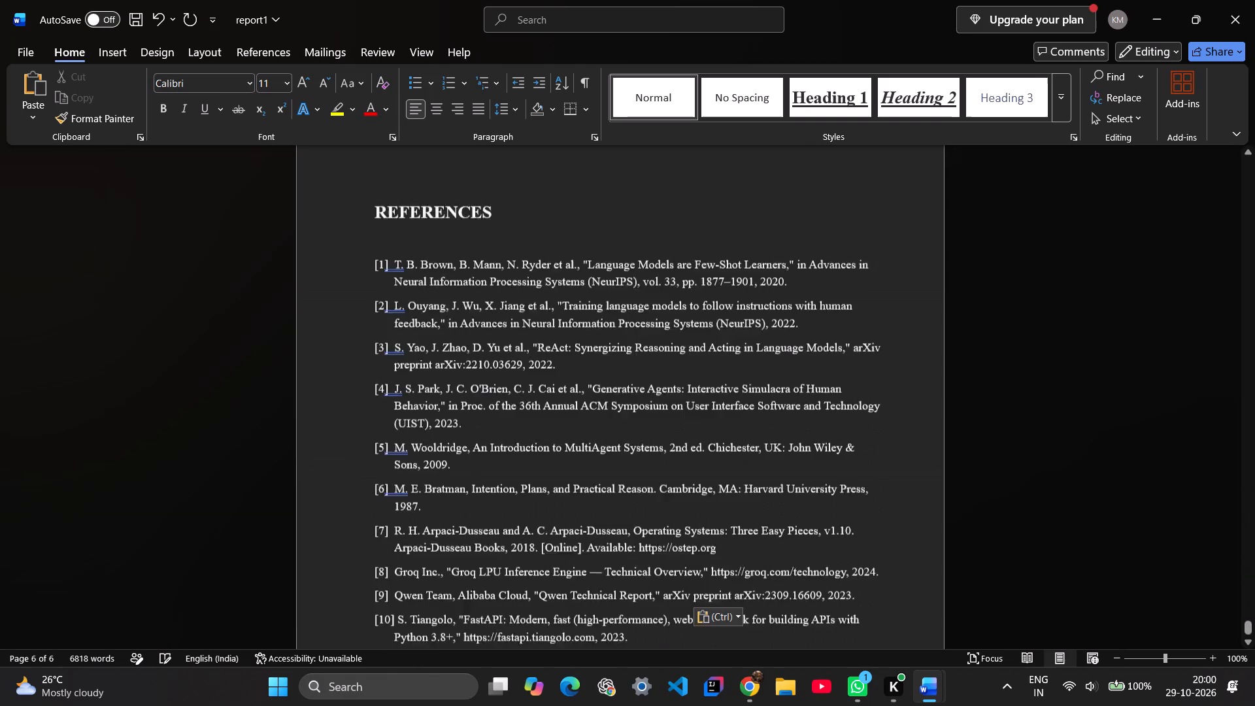
# Review report1 again, checking the title page, the chapter sections and code listing, and the lists of tables and figures.
pyautogui.scroll(20, 568, 499)
pyautogui.scroll(15, 568, 499)
pyautogui.scroll(9, 568, 499)
pyautogui.scroll(-1, 568, 499)
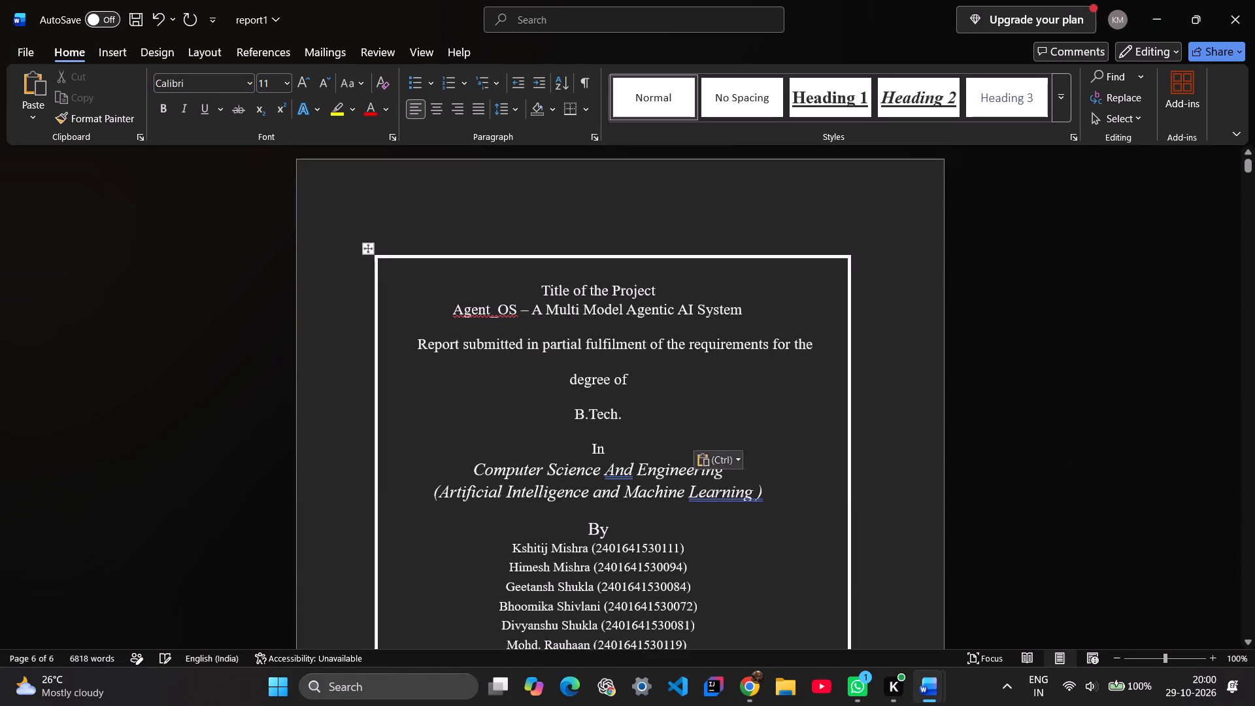
pyautogui.scroll(-9, 568, 499)
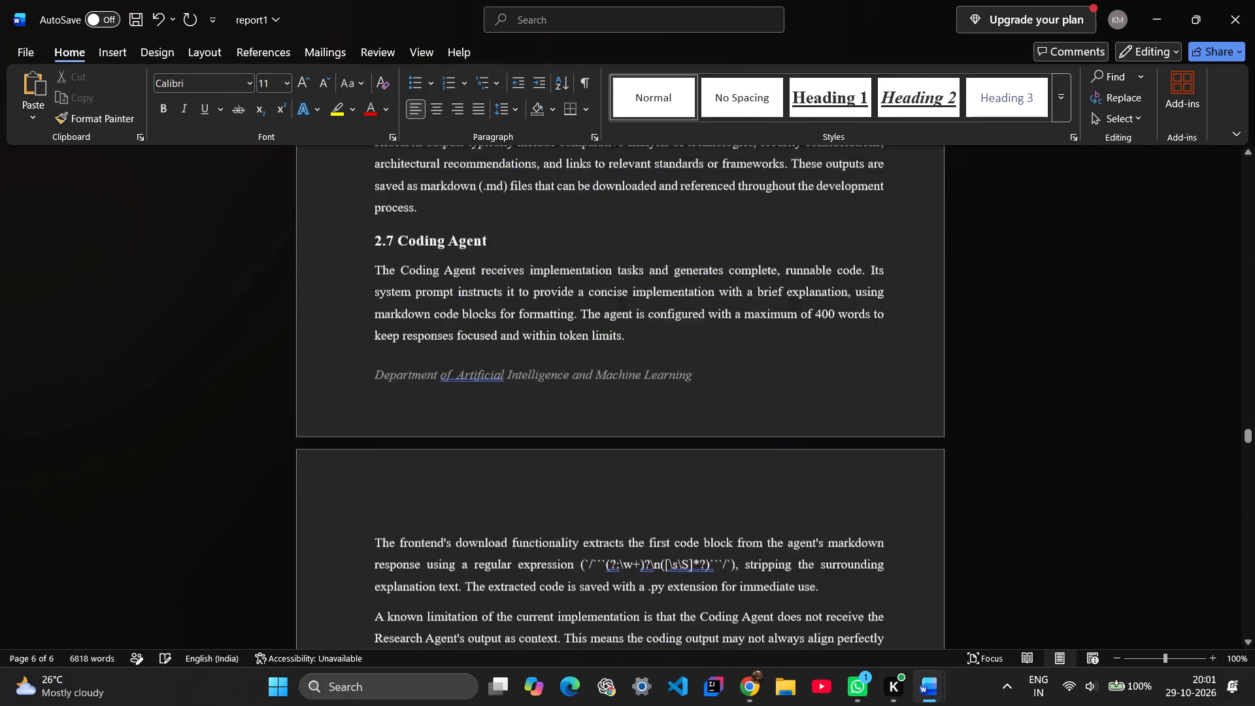
pyautogui.scroll(-1, 568, 499)
pyautogui.scroll(8, 568, 499)
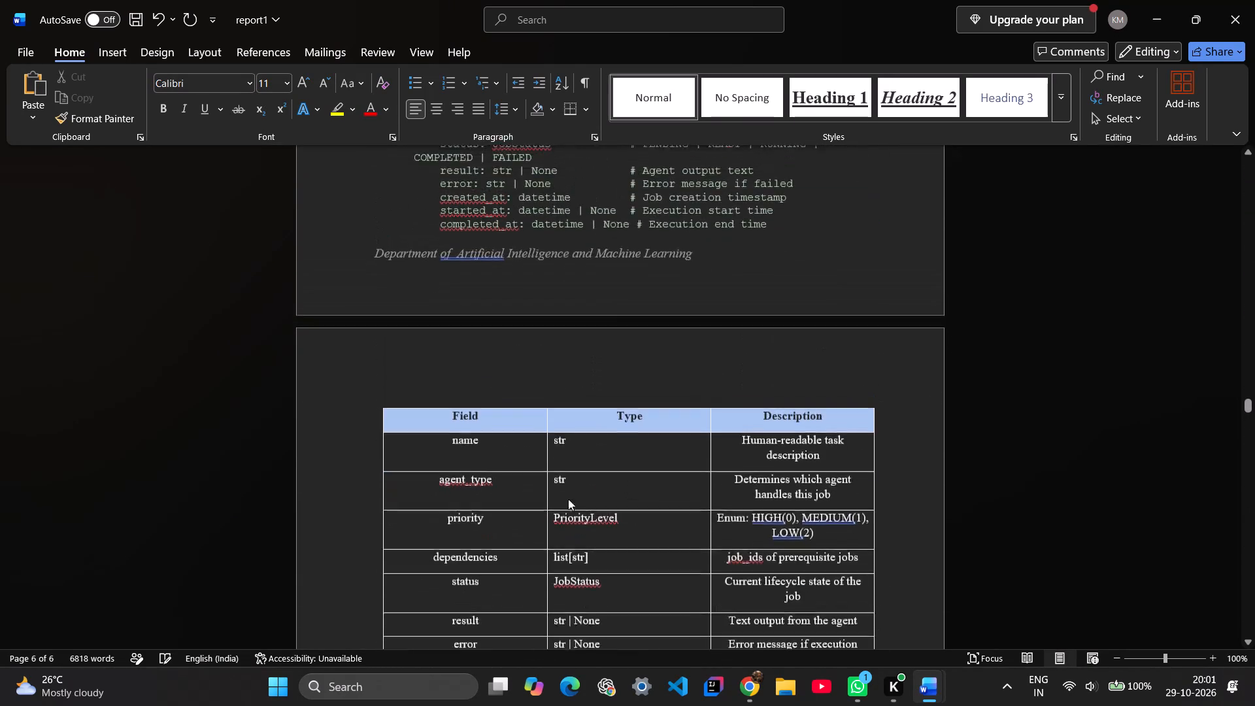
pyautogui.scroll(2, 568, 499)
pyautogui.scroll(-1, 568, 499)
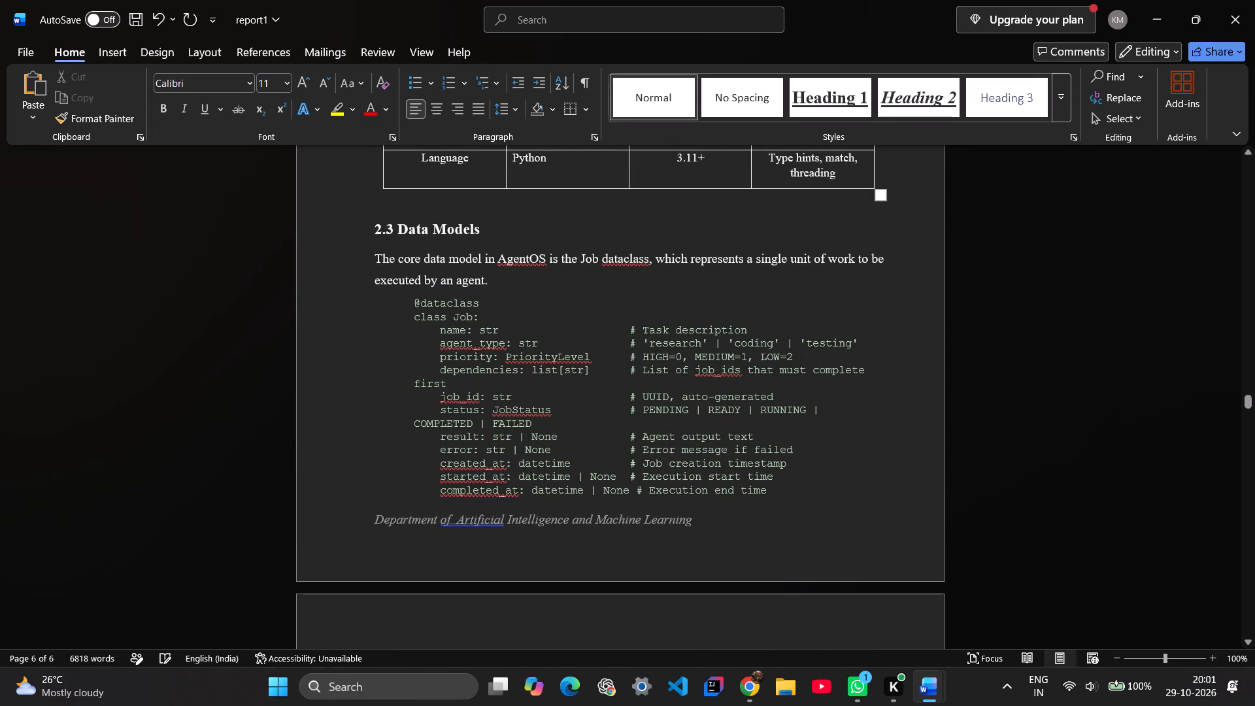
pyautogui.scroll(9, 568, 499)
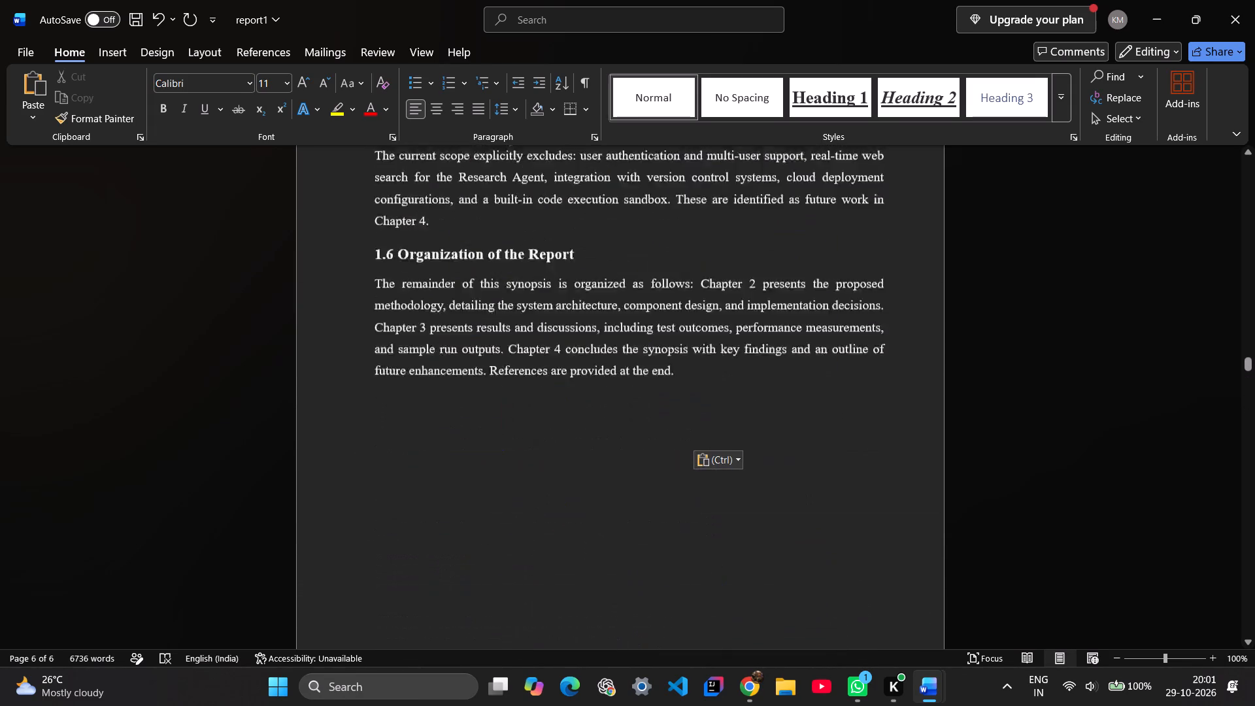
pyautogui.scroll(11, 568, 499)
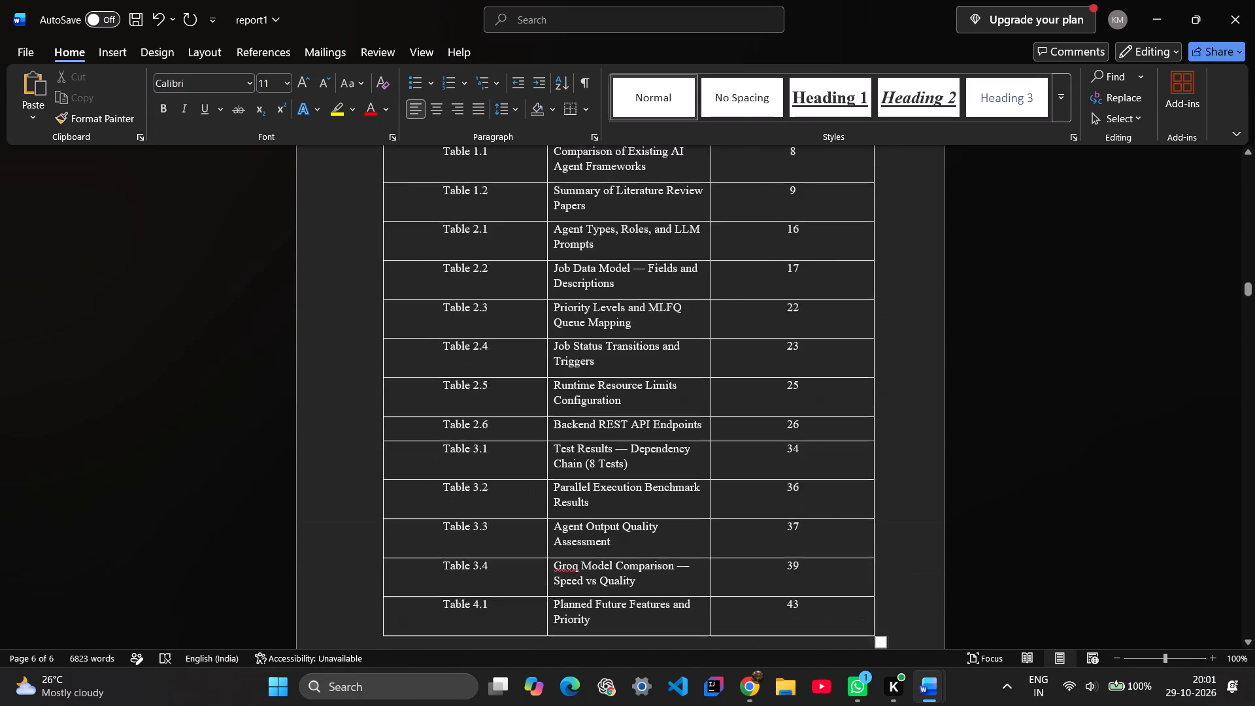
pyautogui.scroll(11, 568, 499)
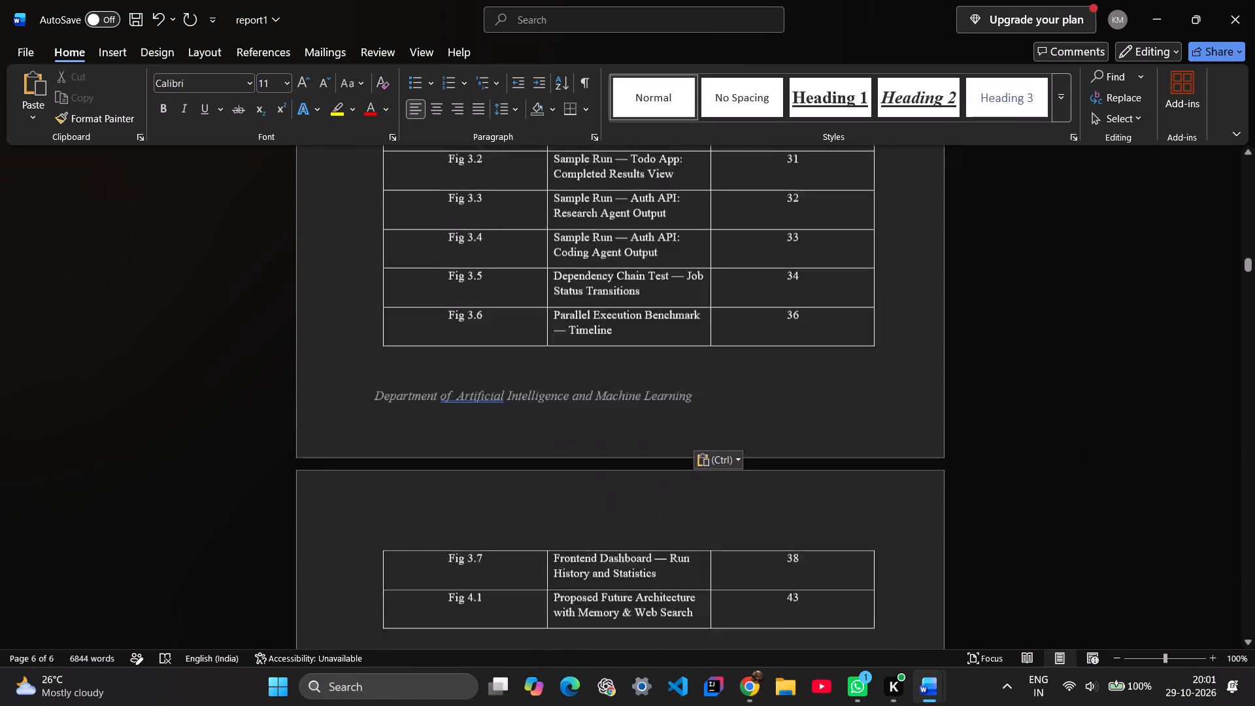
pyautogui.scroll(7, 568, 499)
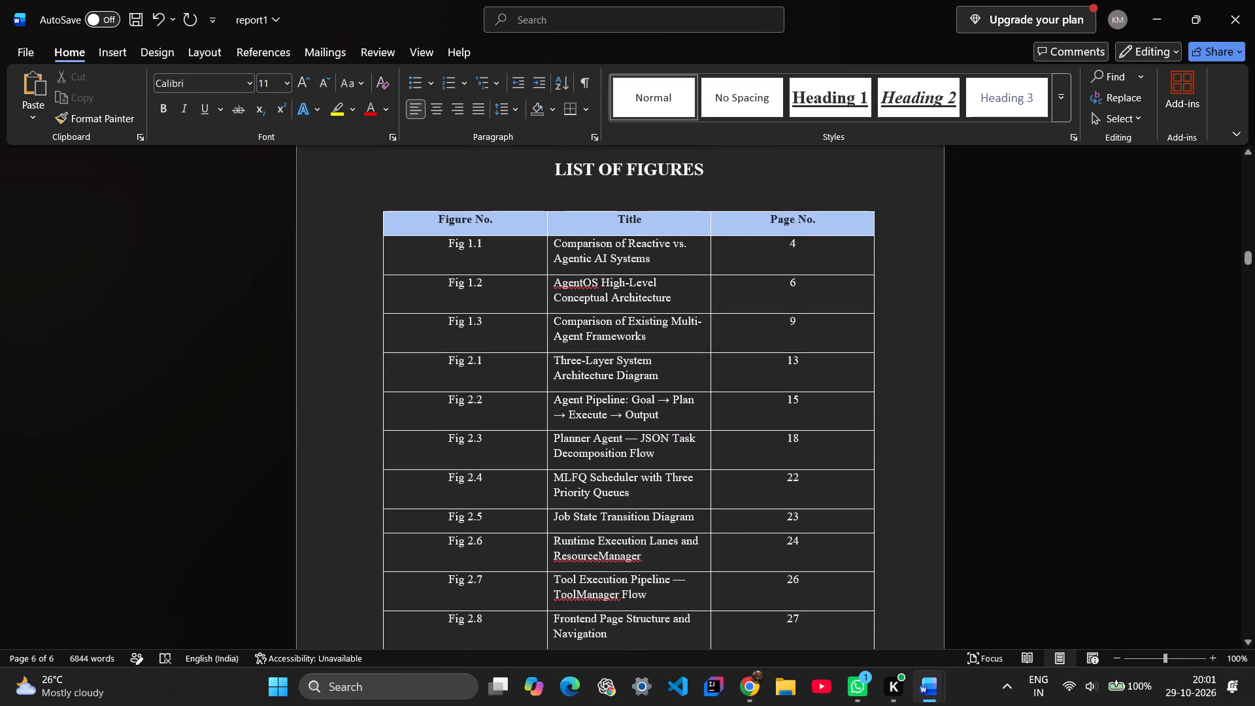
# Delete the Fig 3.7 and Fig 4.1 rows that spill onto a second page from the List of Figures table.
pyautogui.scroll(-4, 594, 439)
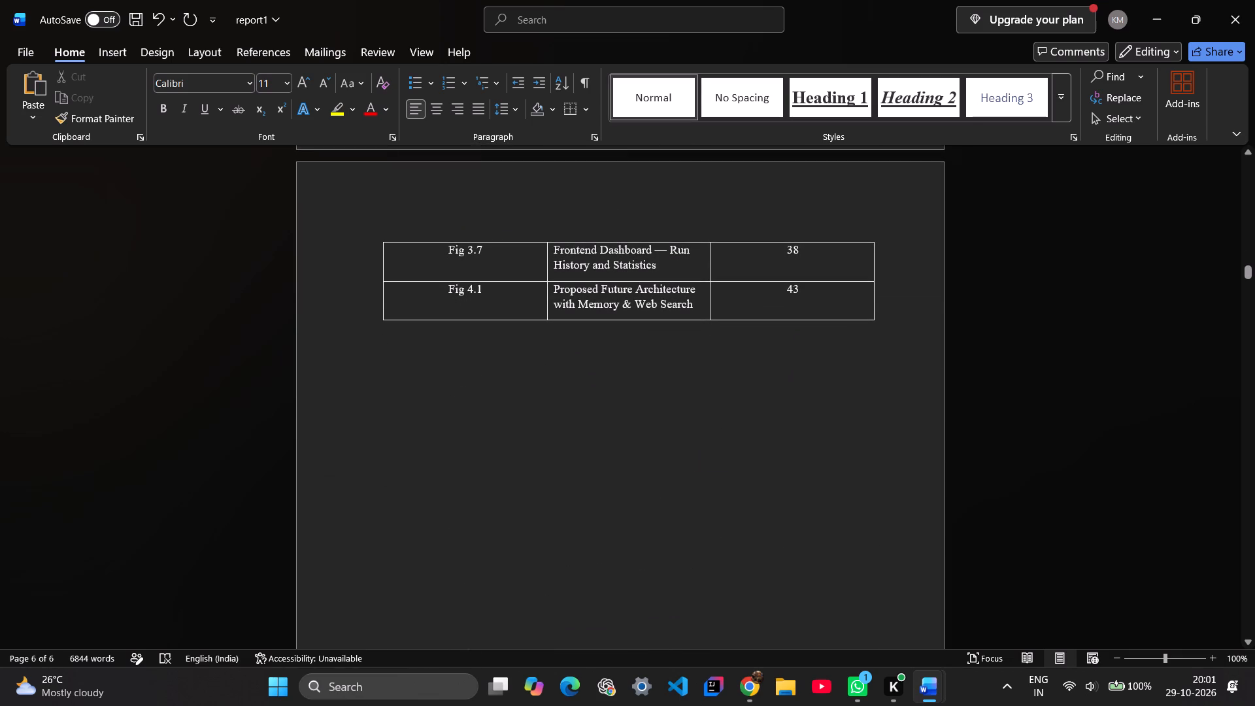
pyautogui.moveTo(886, 326); pyautogui.dragTo(386, 242)
pyautogui.press('BackSpace')
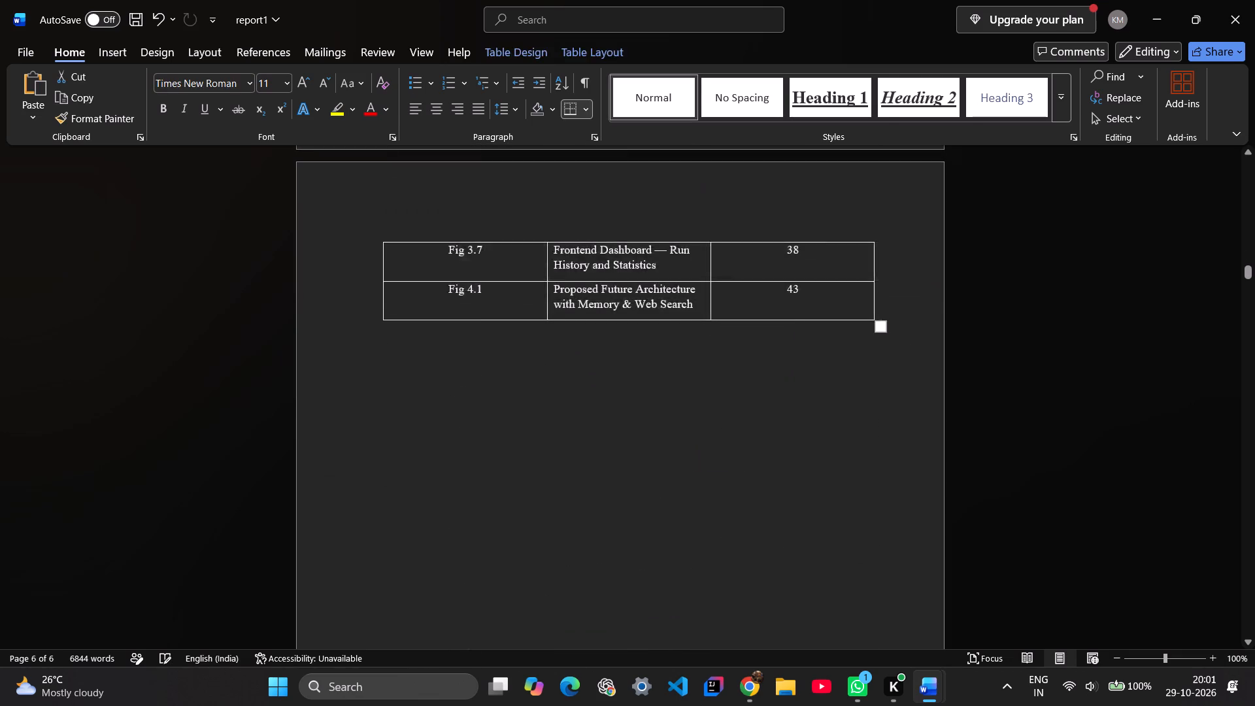
pyautogui.press('BackSpace')
pyautogui.press('BackSpace')
pyautogui.press('BackSpace')
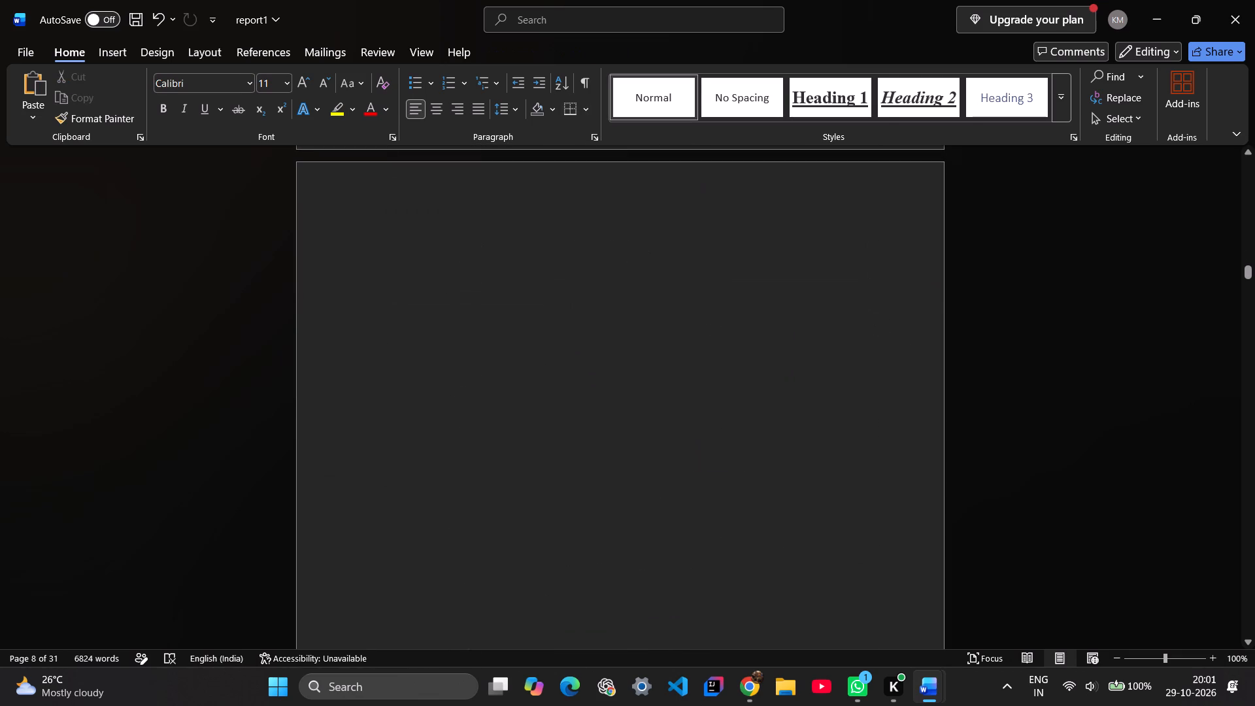
# Remove the blank page left between the List of Figures table and the LIST OF TABLES heading.
pyautogui.click(431, 238)
pyautogui.rightClick(431, 238)
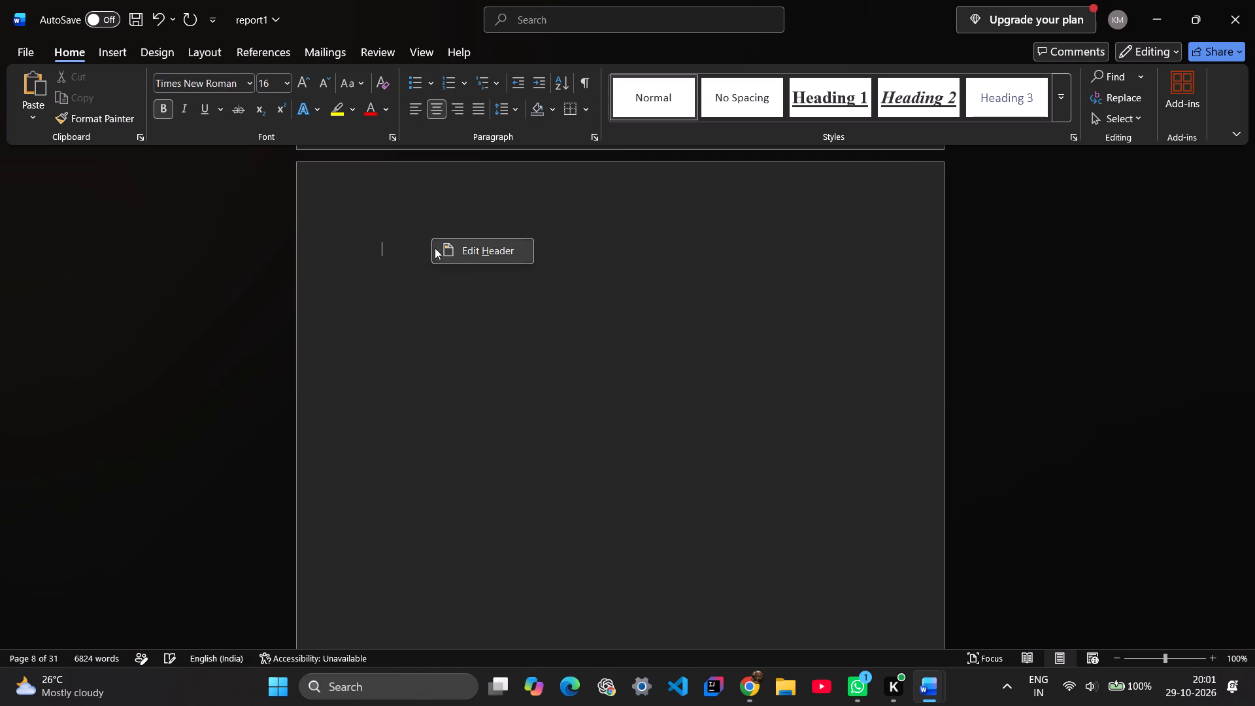
pyautogui.rightClick(422, 295)
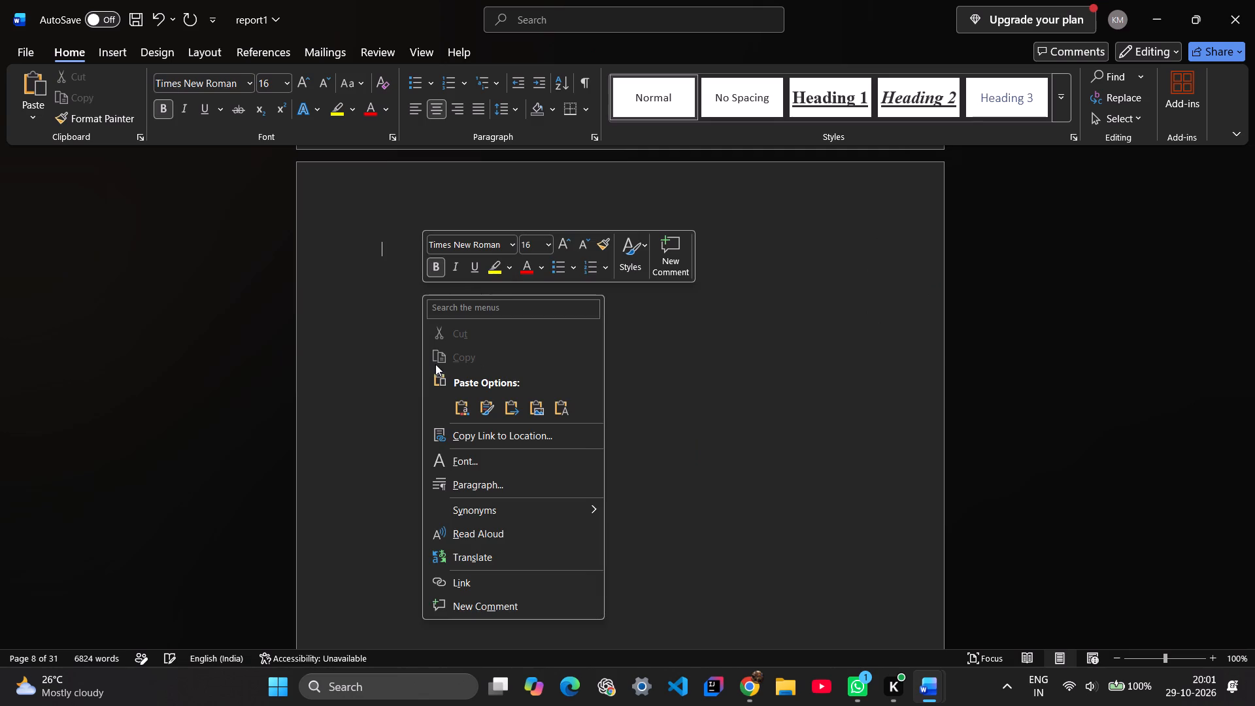
pyautogui.click(380, 265)
pyautogui.press('BackSpace')
pyautogui.press('BackSpace')
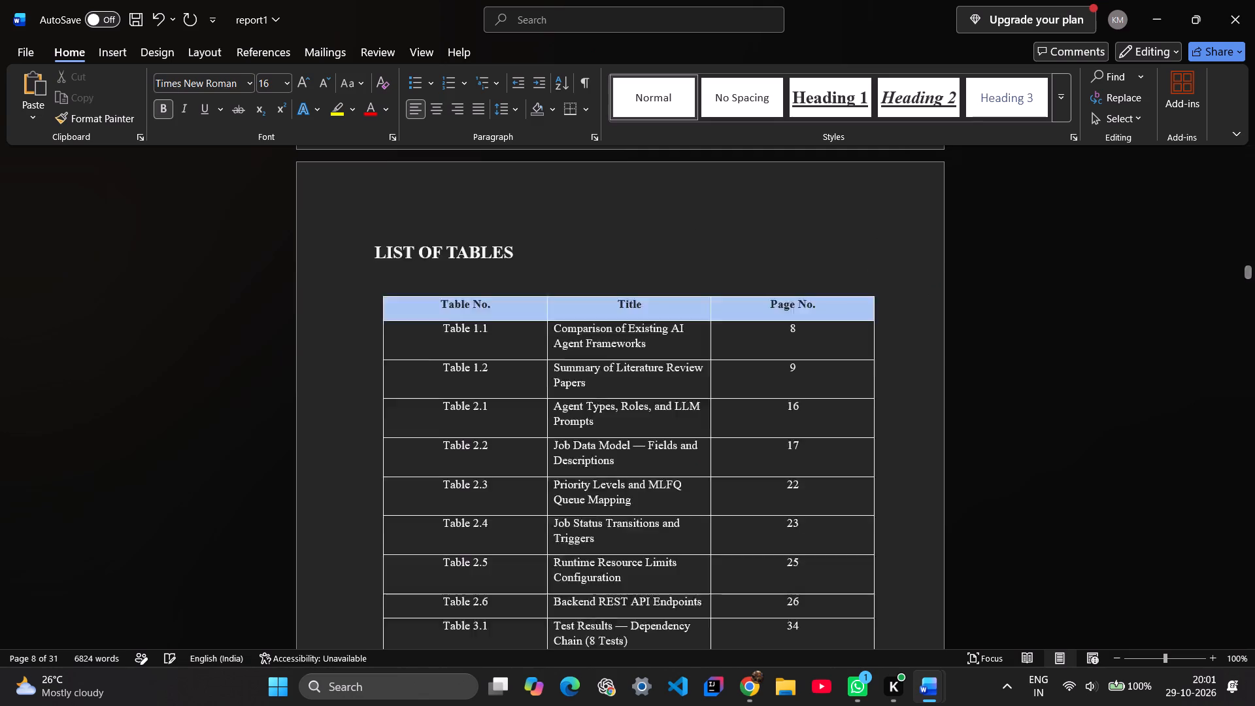
# Center the LIST OF TABLES heading above its table.
pyautogui.scroll(3, 380, 265)
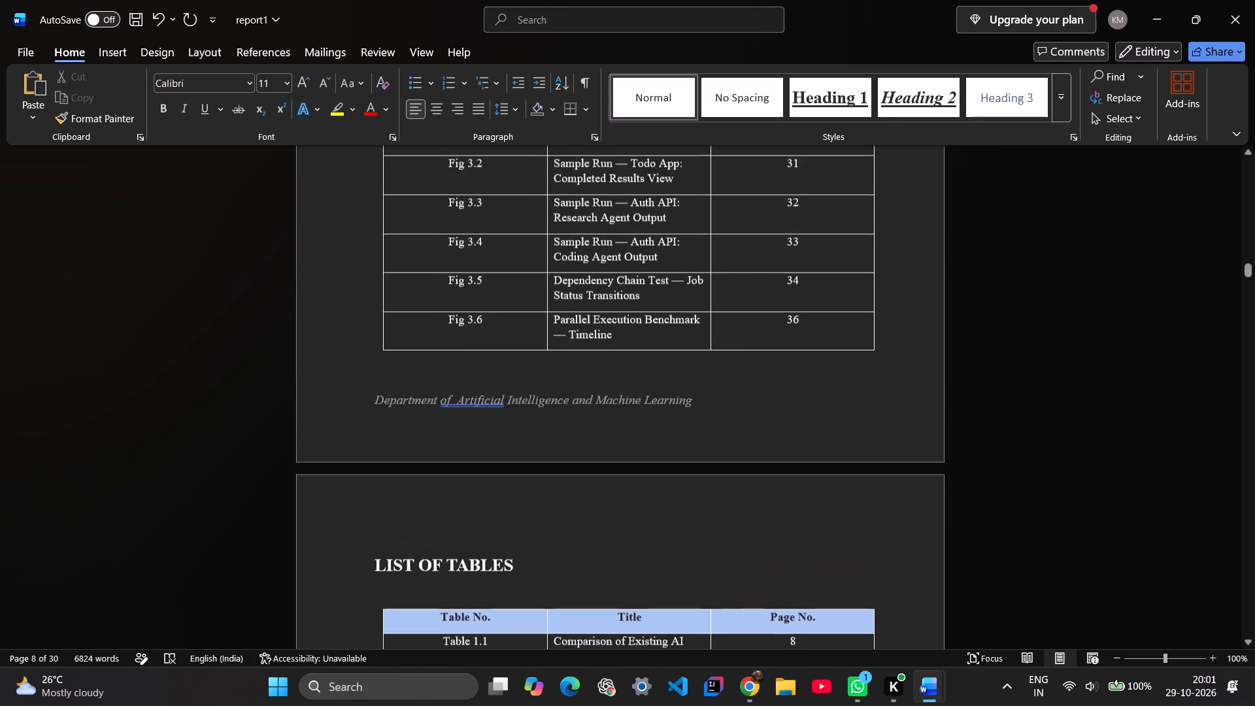
pyautogui.scroll(3, 380, 265)
pyautogui.scroll(-1, 380, 265)
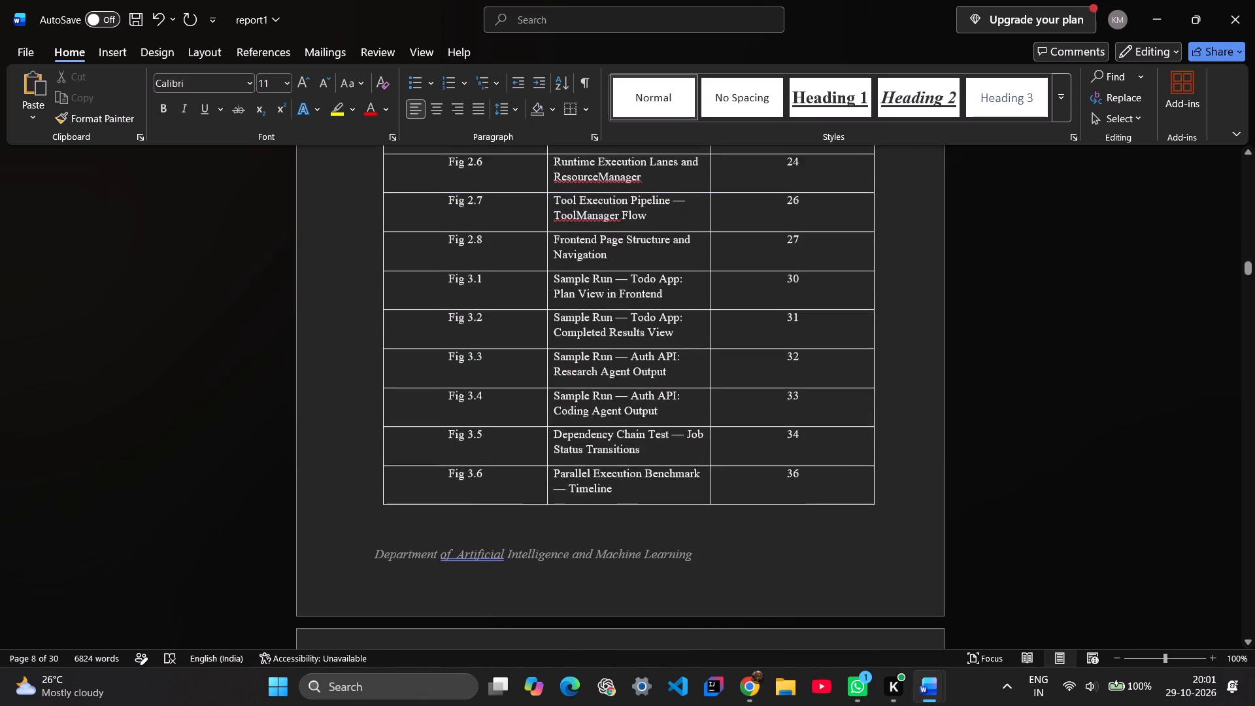
pyautogui.scroll(-1, 380, 265)
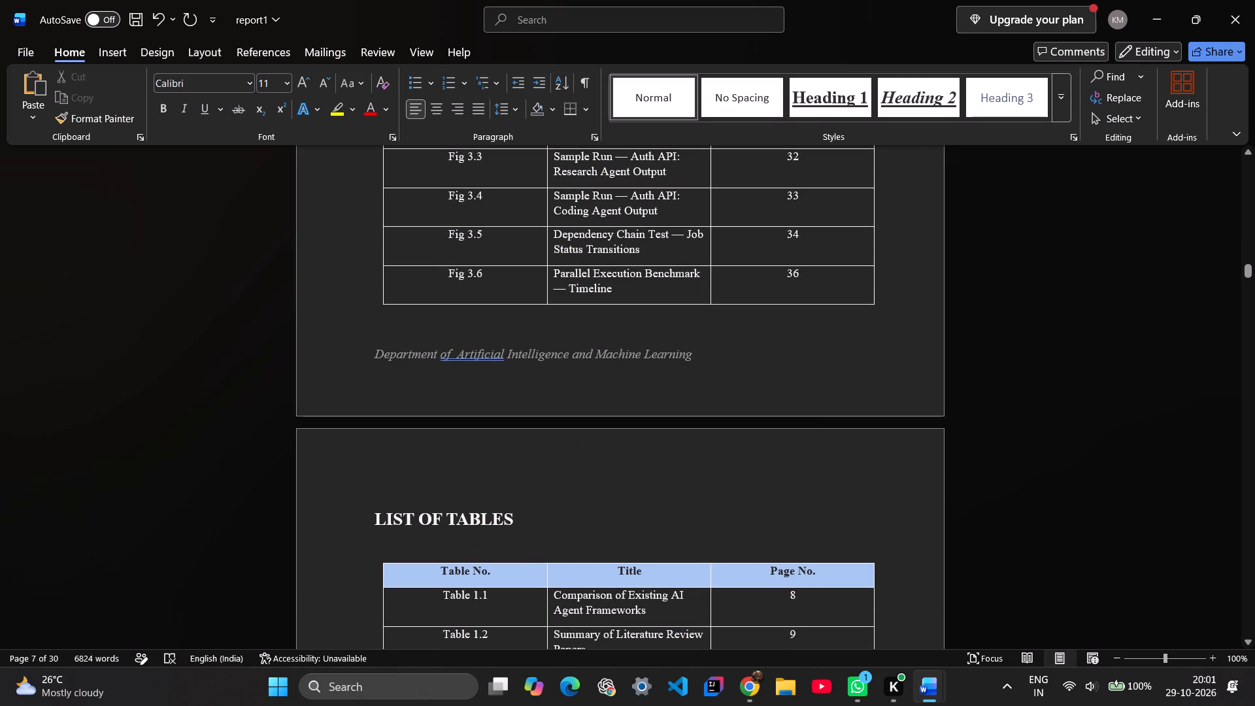
pyautogui.click(373, 513)
pyautogui.moveTo(373, 513); pyautogui.dragTo(520, 516)
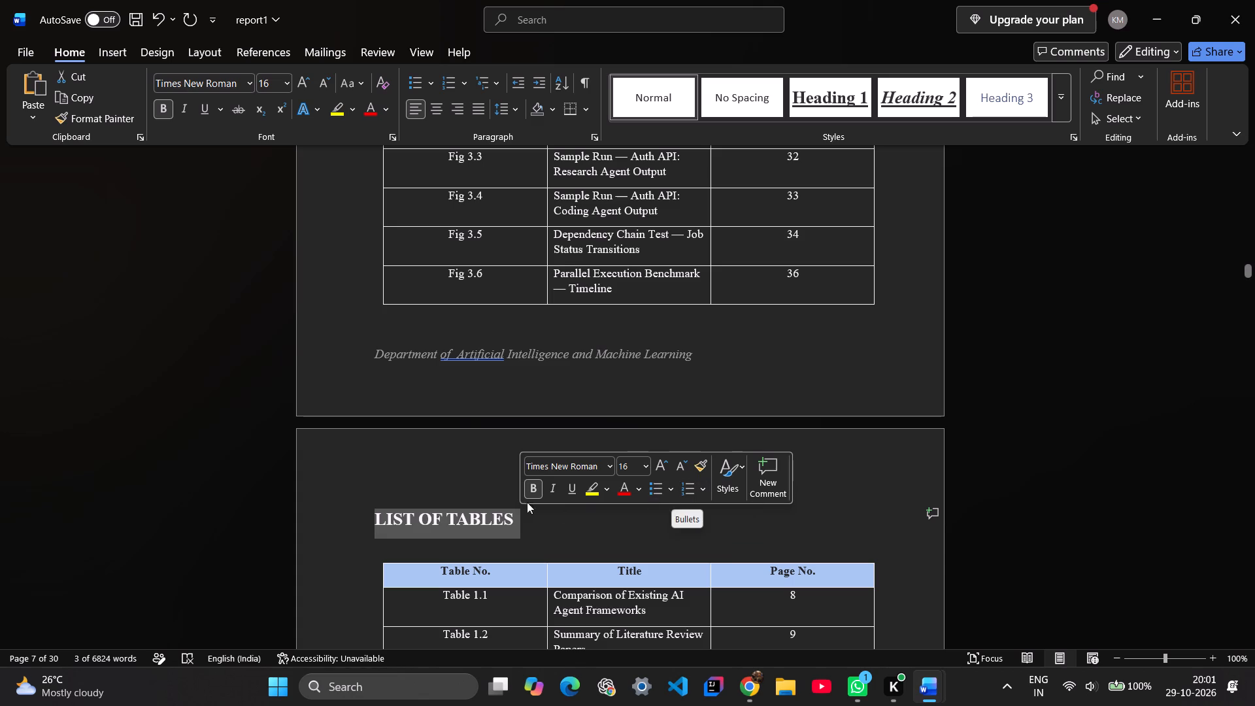
pyautogui.click(436, 102)
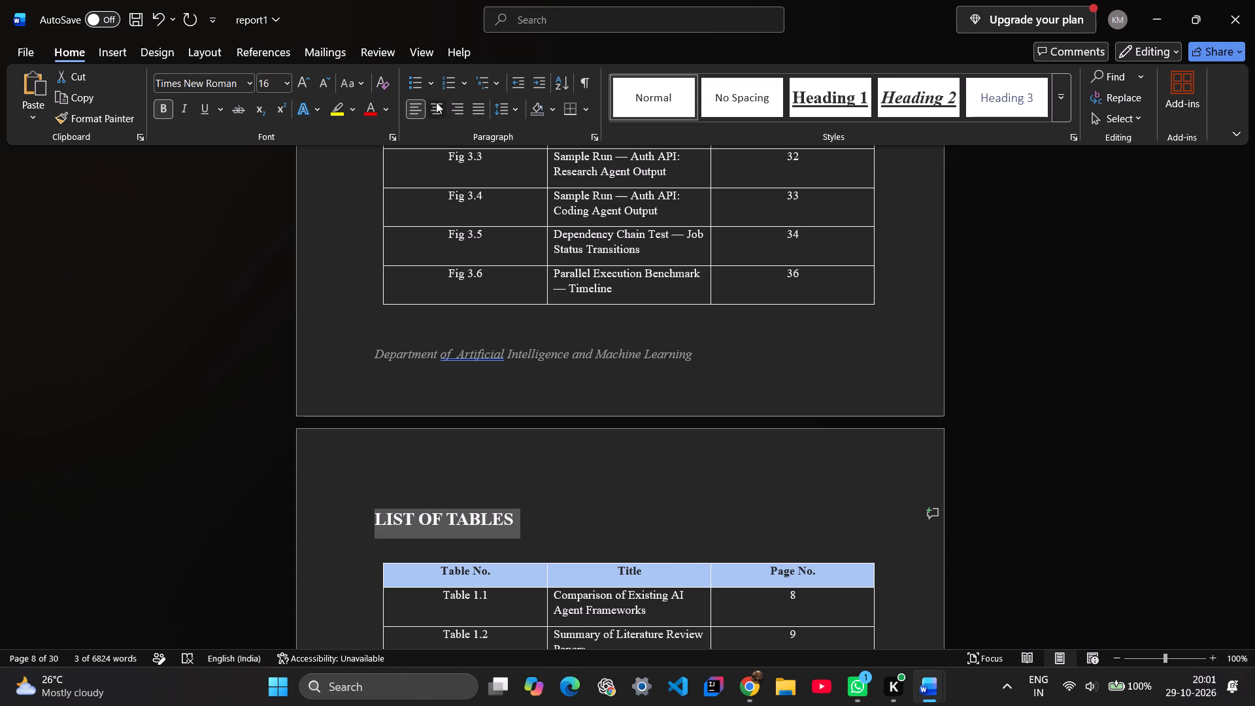
pyautogui.click(550, 498)
# Center the two-line heading CHAPTER 1 INTRODUCTION.
pyautogui.scroll(7, 550, 498)
pyautogui.scroll(-4, 550, 498)
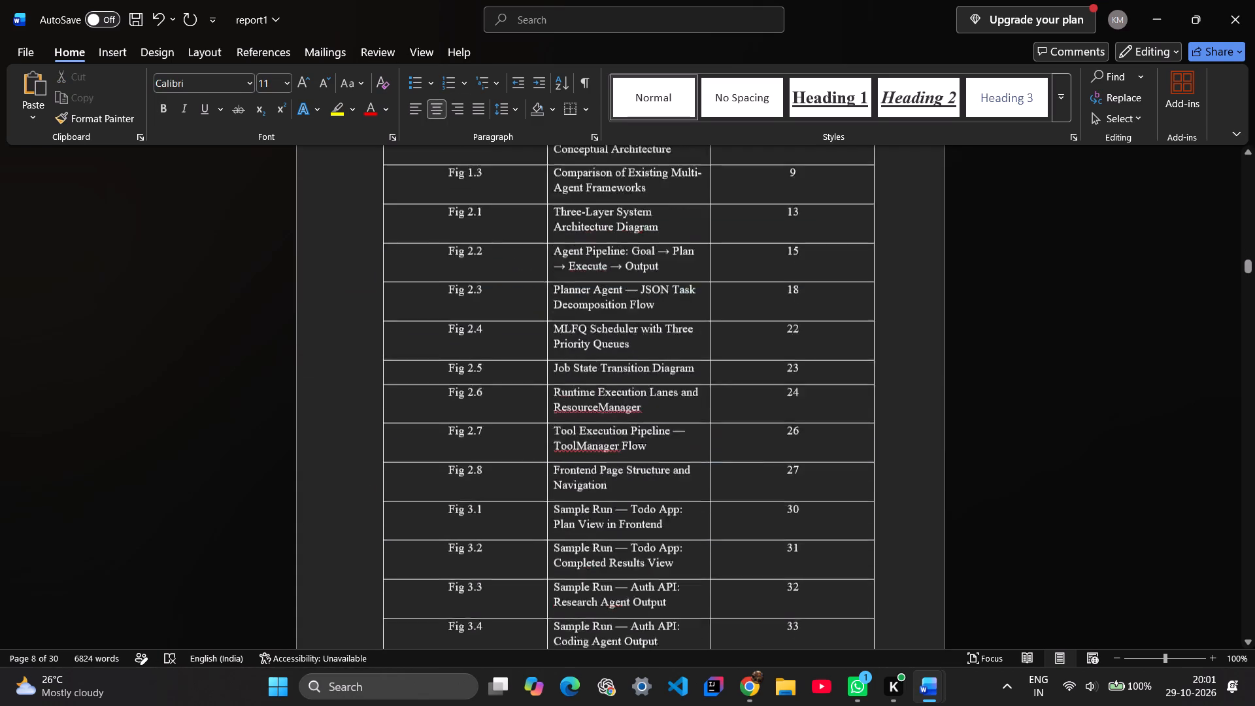
pyautogui.scroll(-10, 550, 498)
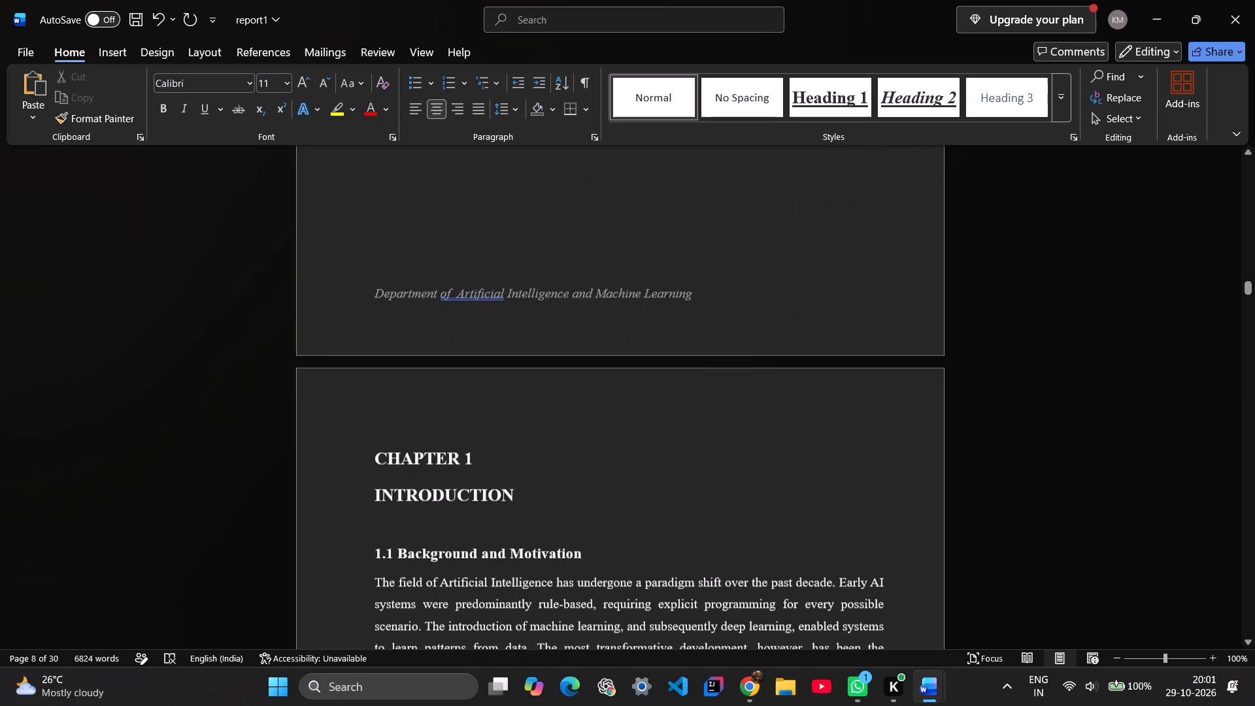
pyautogui.moveTo(373, 452); pyautogui.dragTo(497, 504)
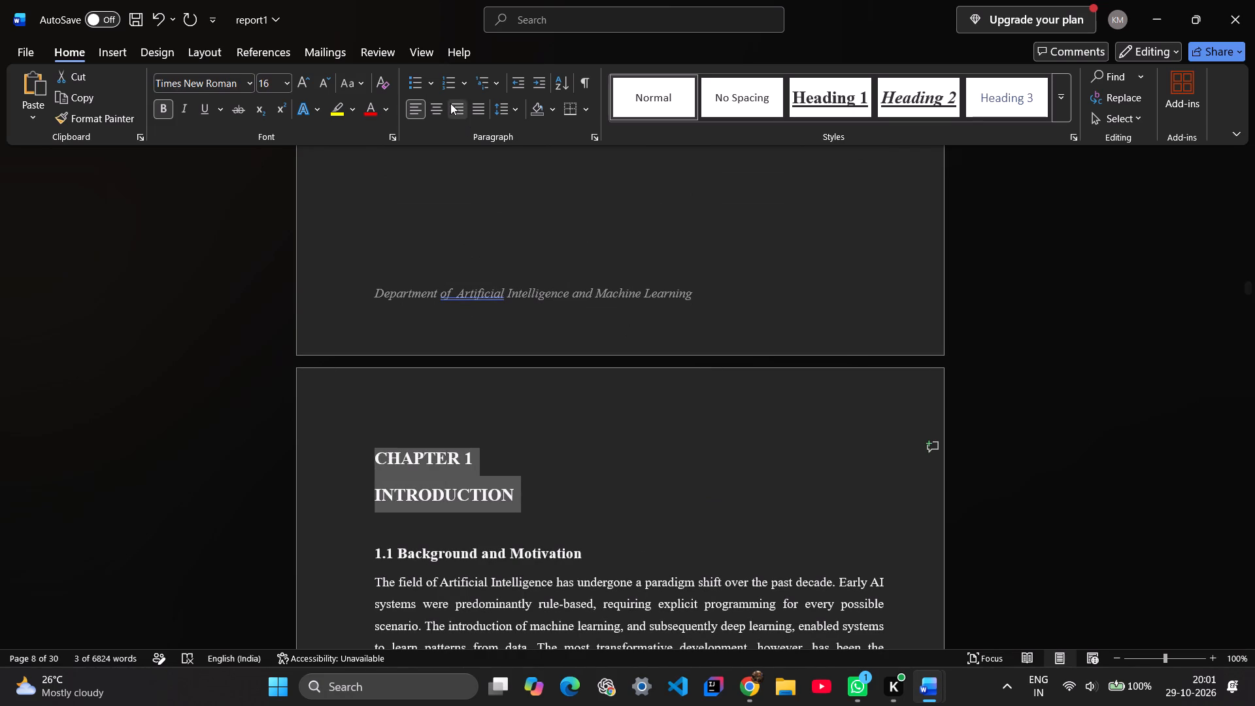
pyautogui.click(438, 101)
# Center the two-line heading CHAPTER 2 PROPOSED METHODOLOGY.
pyautogui.scroll(-3, 527, 423)
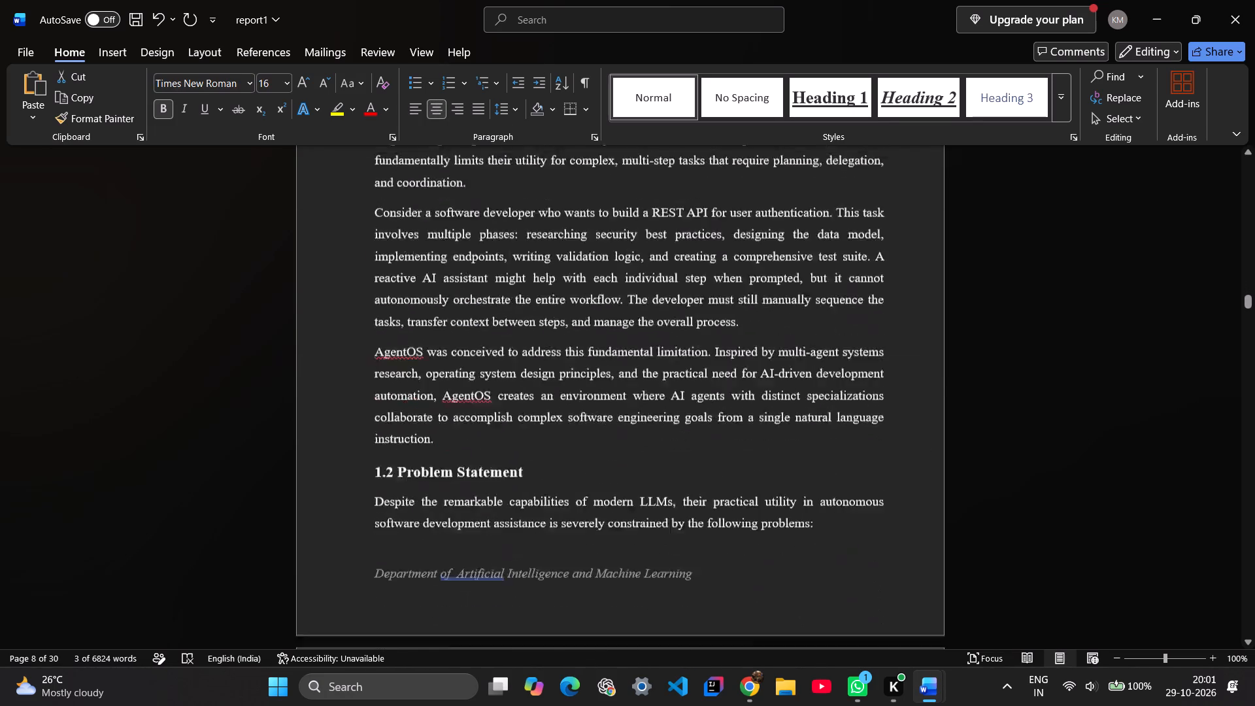
pyautogui.scroll(-8, 527, 423)
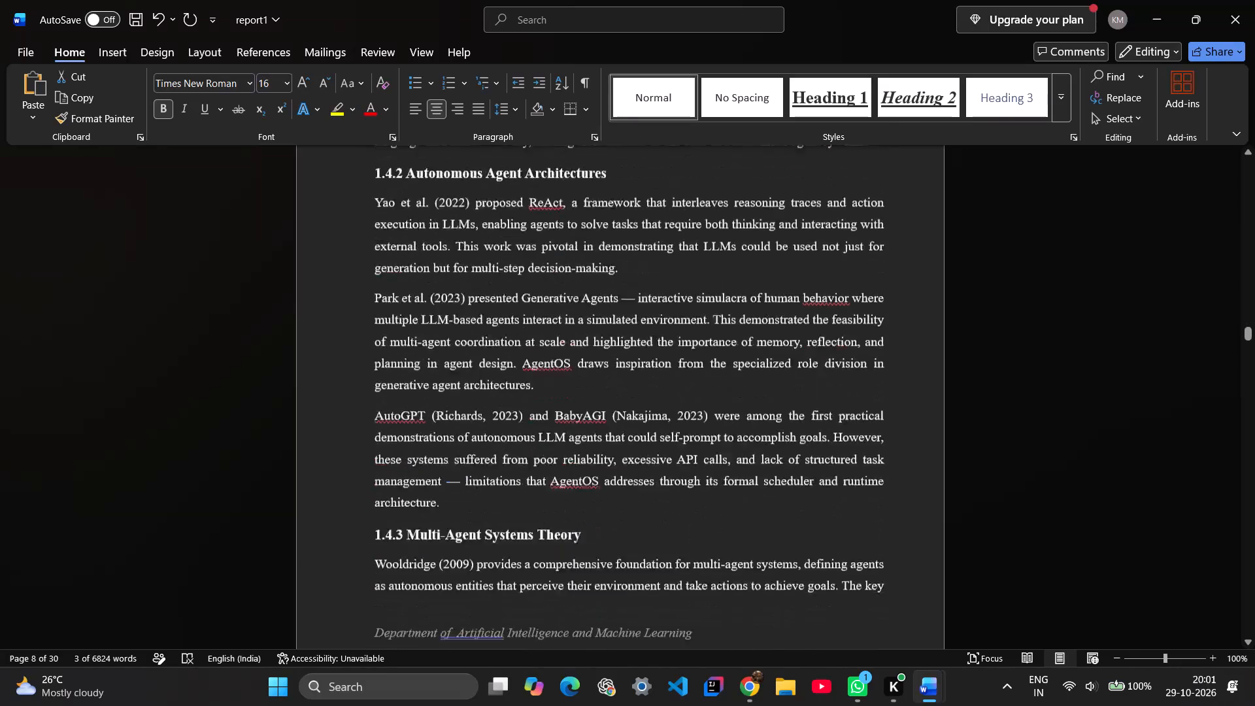
pyautogui.scroll(-8, 527, 423)
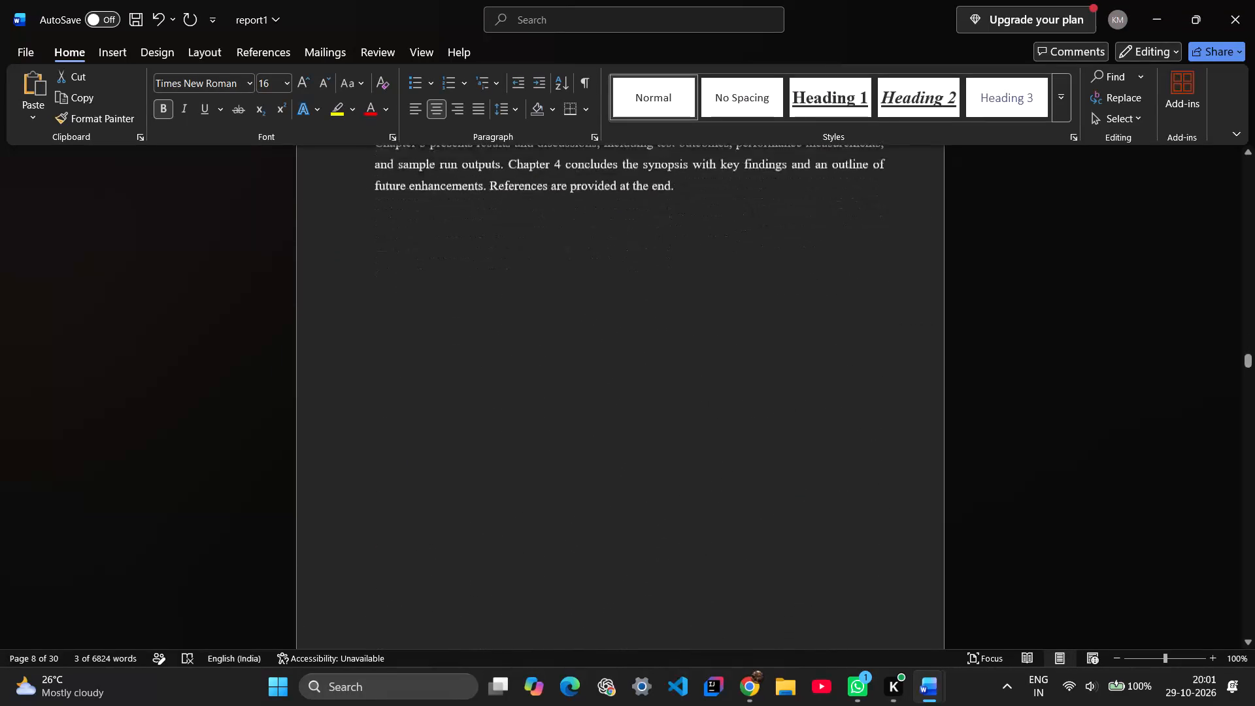
pyautogui.scroll(-4, 527, 423)
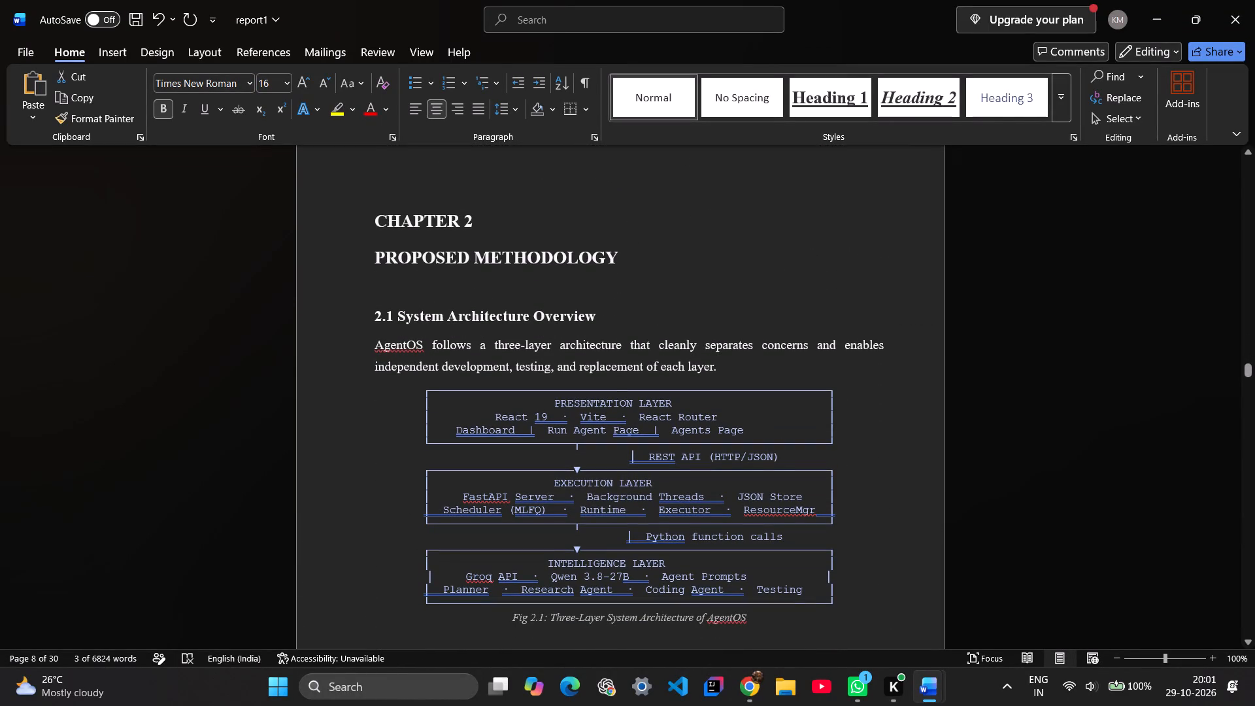
pyautogui.moveTo(375, 210); pyautogui.dragTo(613, 263)
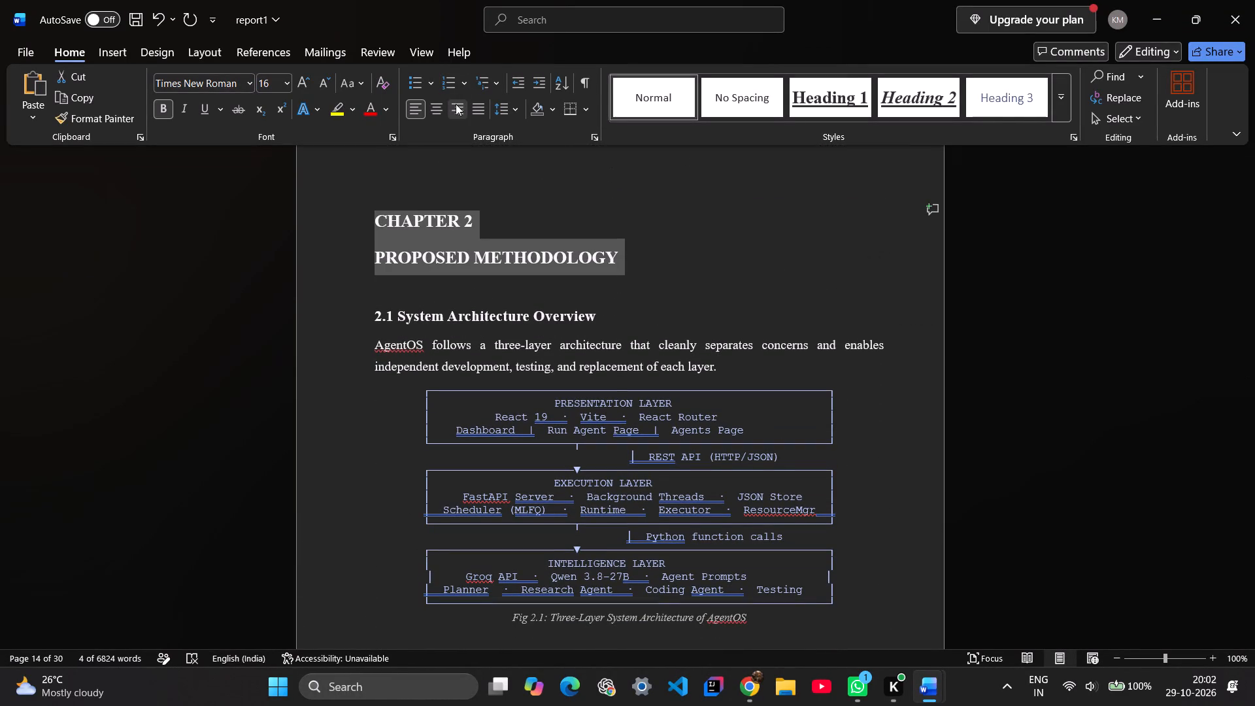
pyautogui.click(429, 117)
# Center the two-line heading CHAPTER 3 RESULTS AND DISCUSSIONS.
pyautogui.scroll(-2, 529, 301)
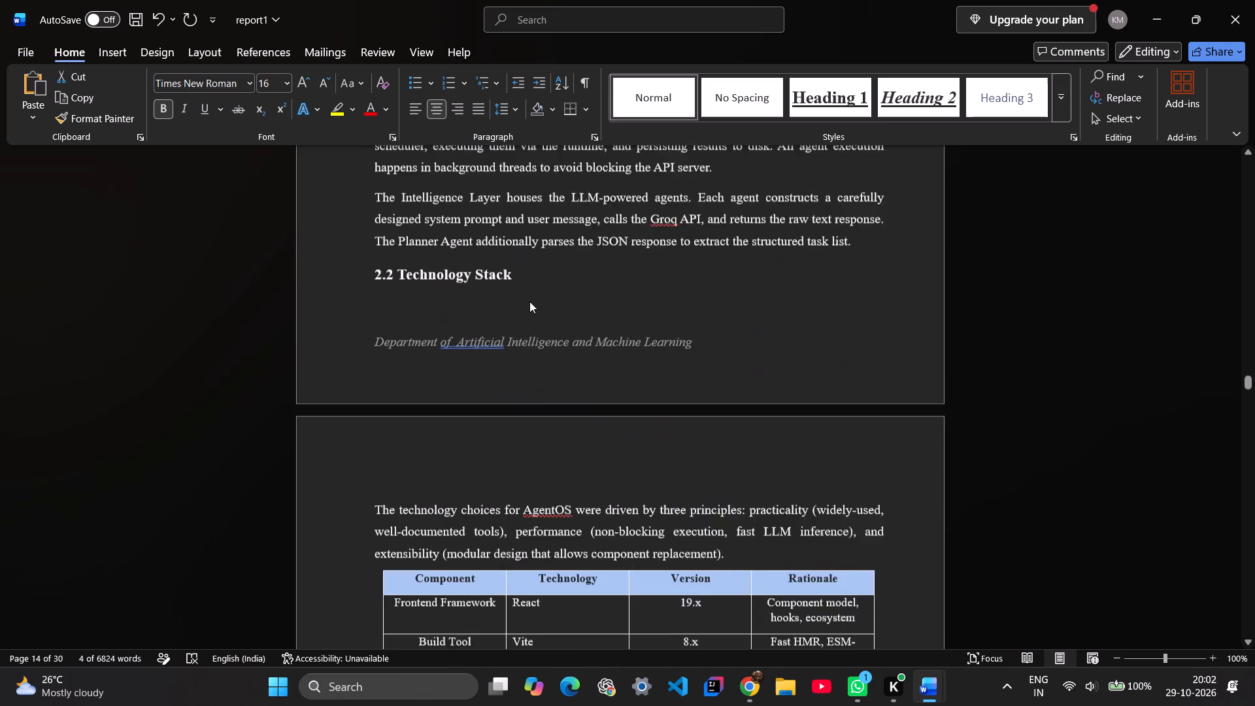
pyautogui.scroll(-10, 529, 301)
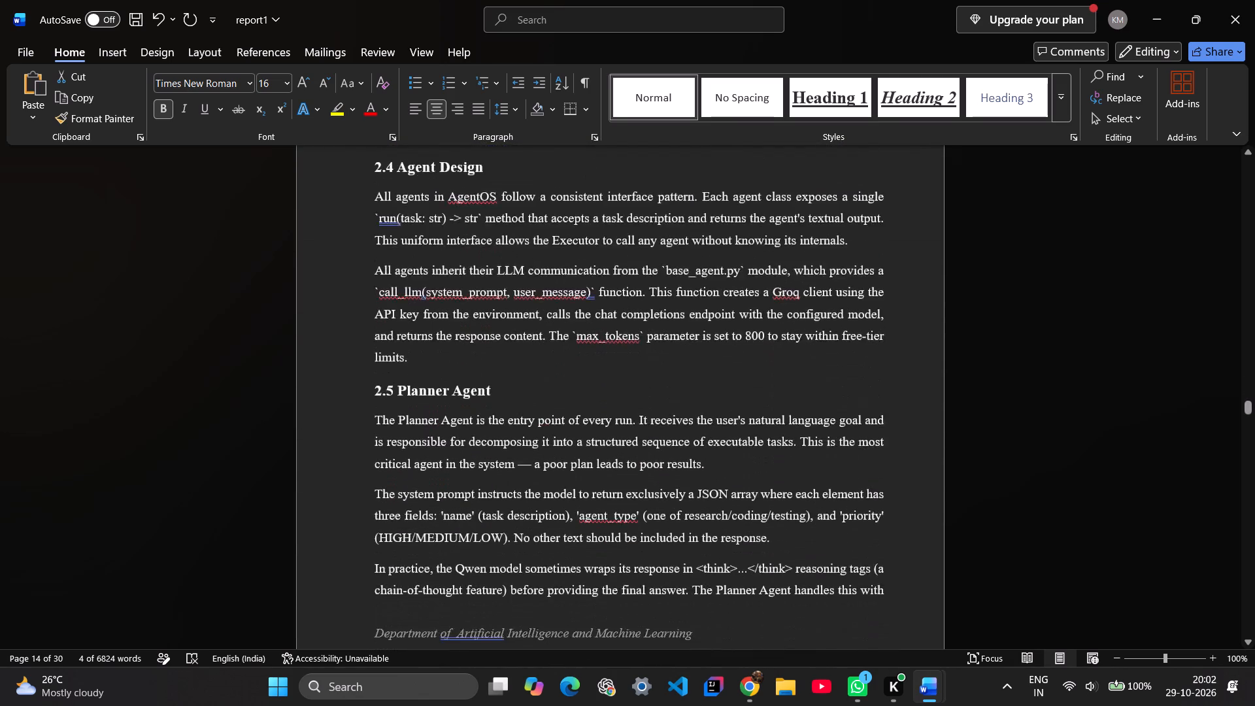
pyautogui.scroll(-10, 529, 301)
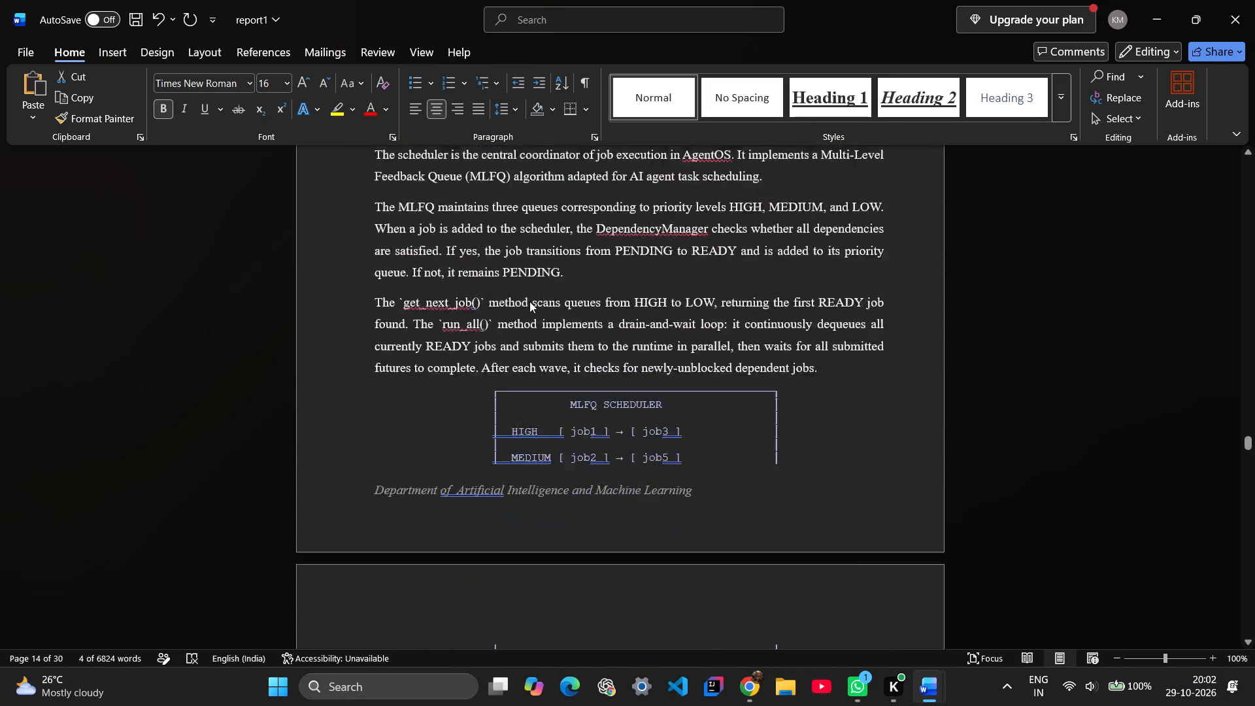
pyautogui.scroll(-9, 529, 301)
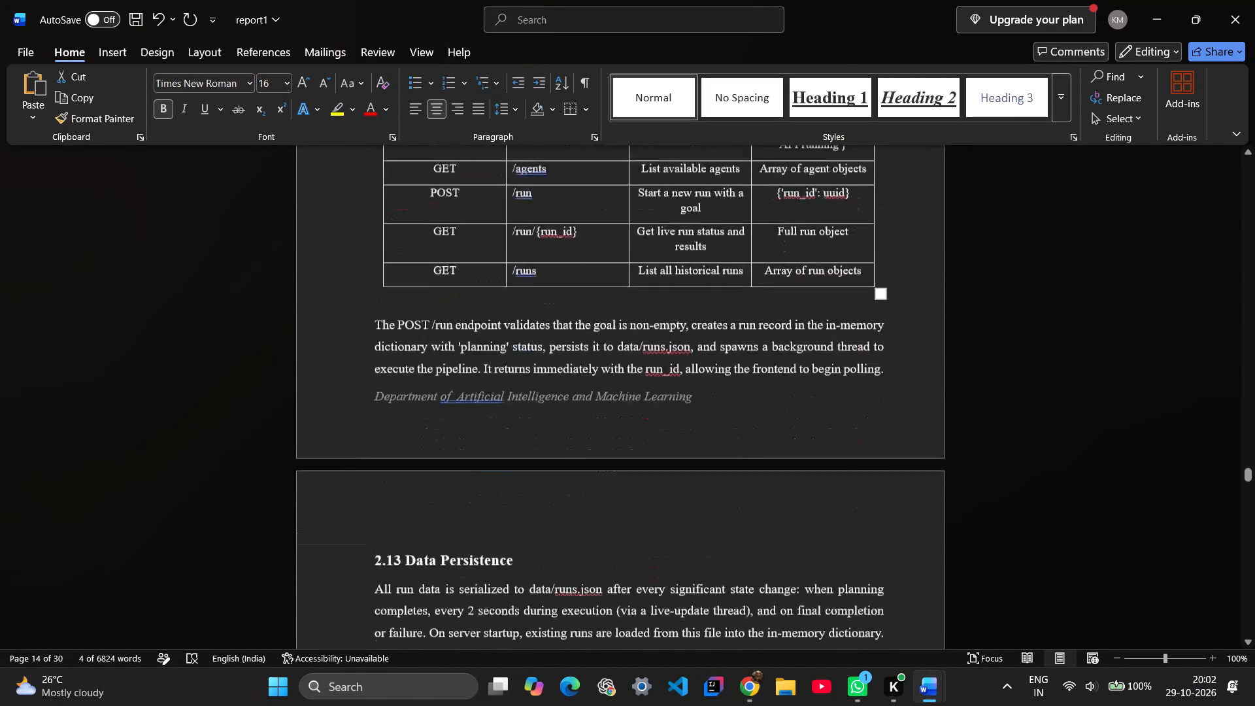
pyautogui.scroll(-7, 529, 301)
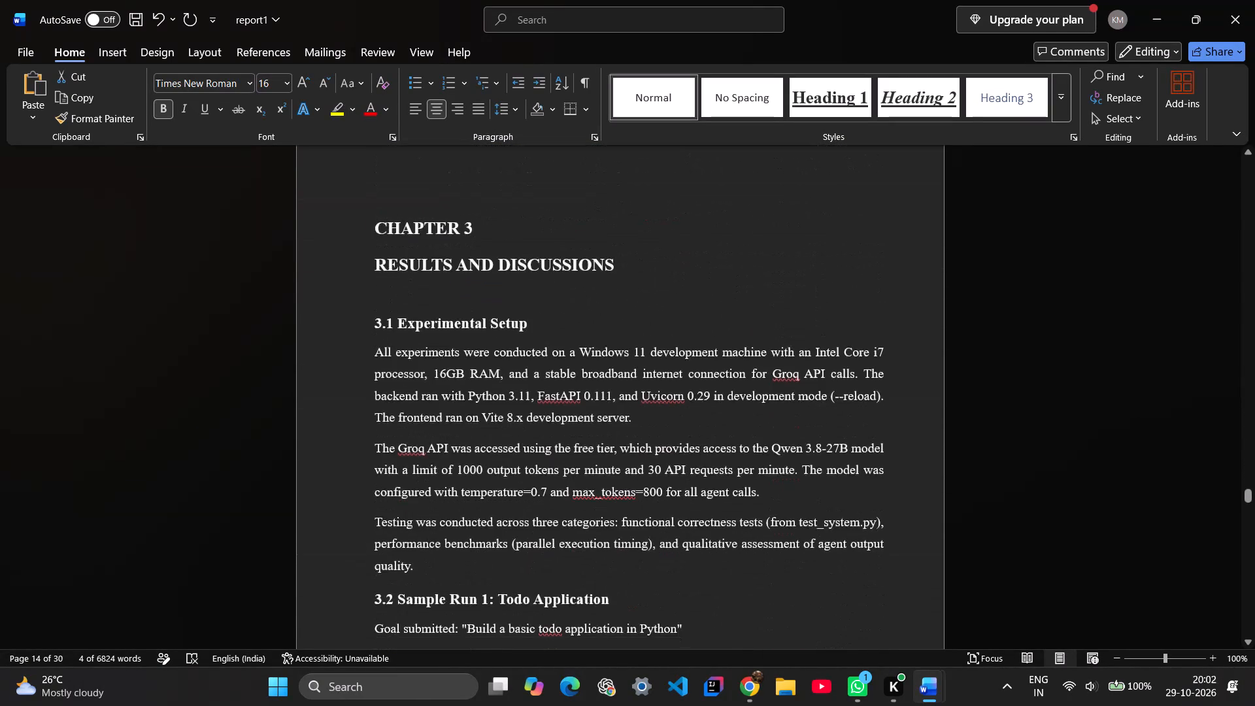
pyautogui.moveTo(373, 228); pyautogui.dragTo(616, 275)
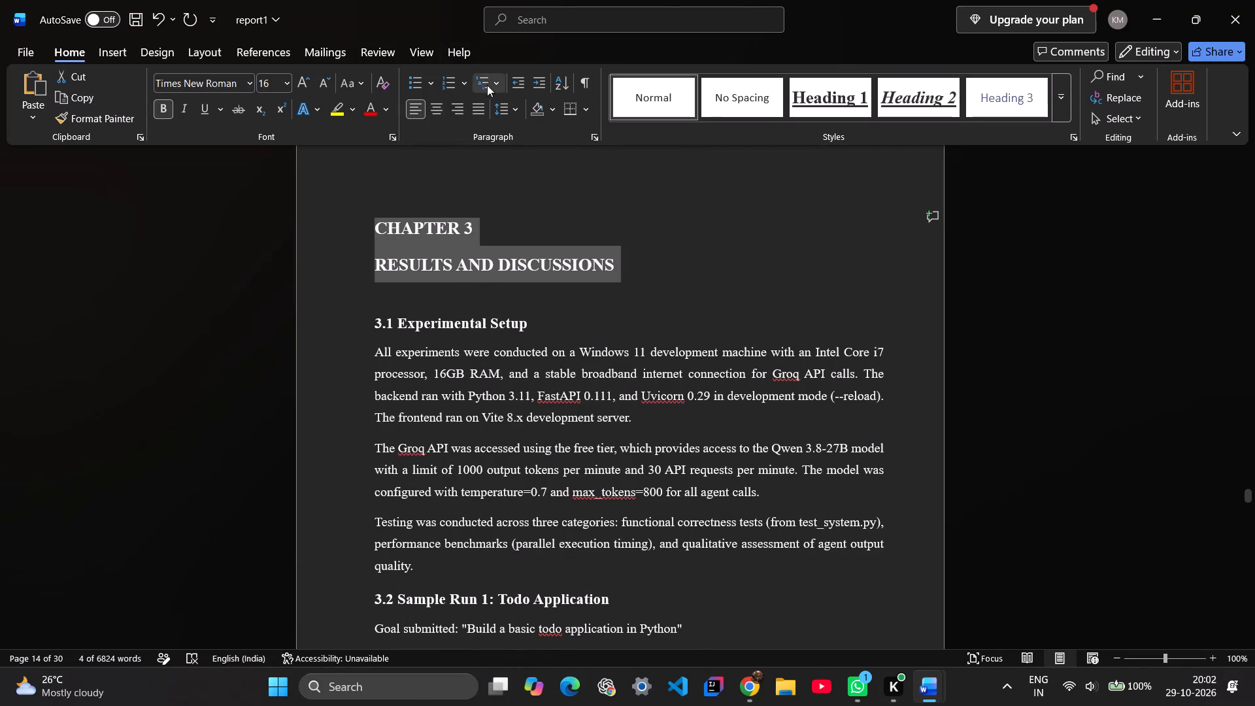
pyautogui.click(436, 107)
# Center the two-line heading CHAPTER 4 CONCLUSION AND FUTURE SCOPE.
pyautogui.scroll(-1, 527, 311)
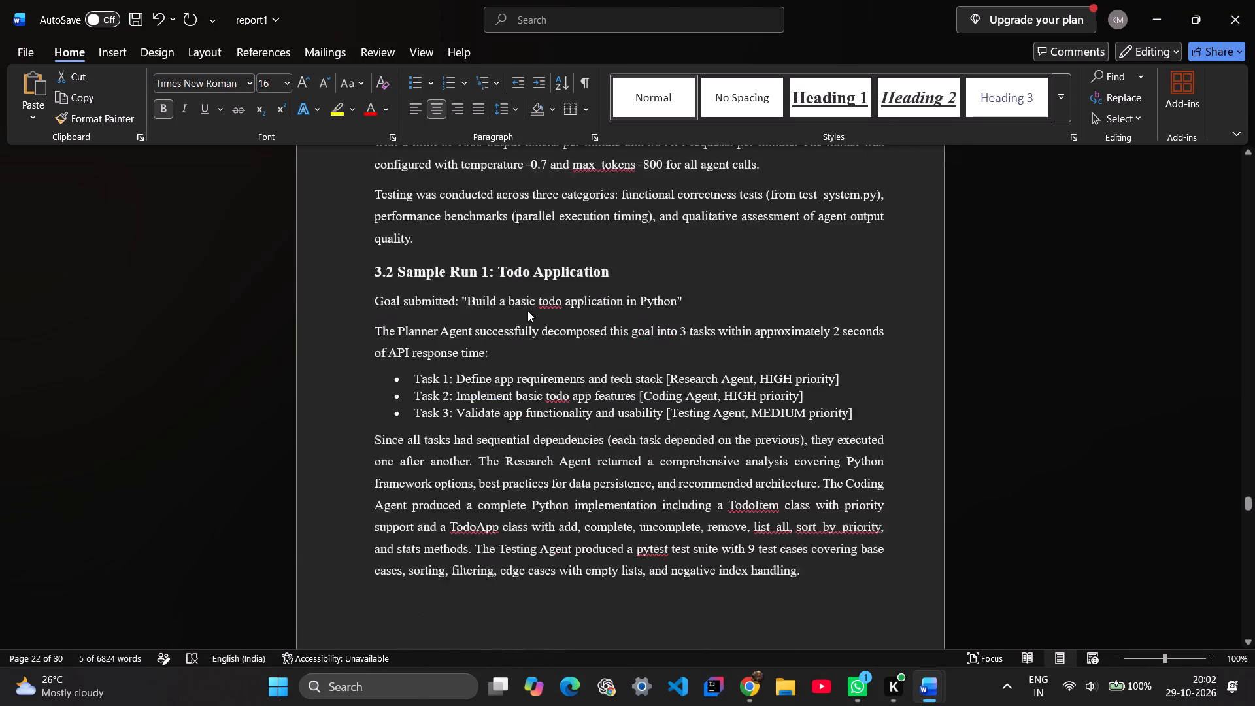
pyautogui.scroll(-8, 527, 311)
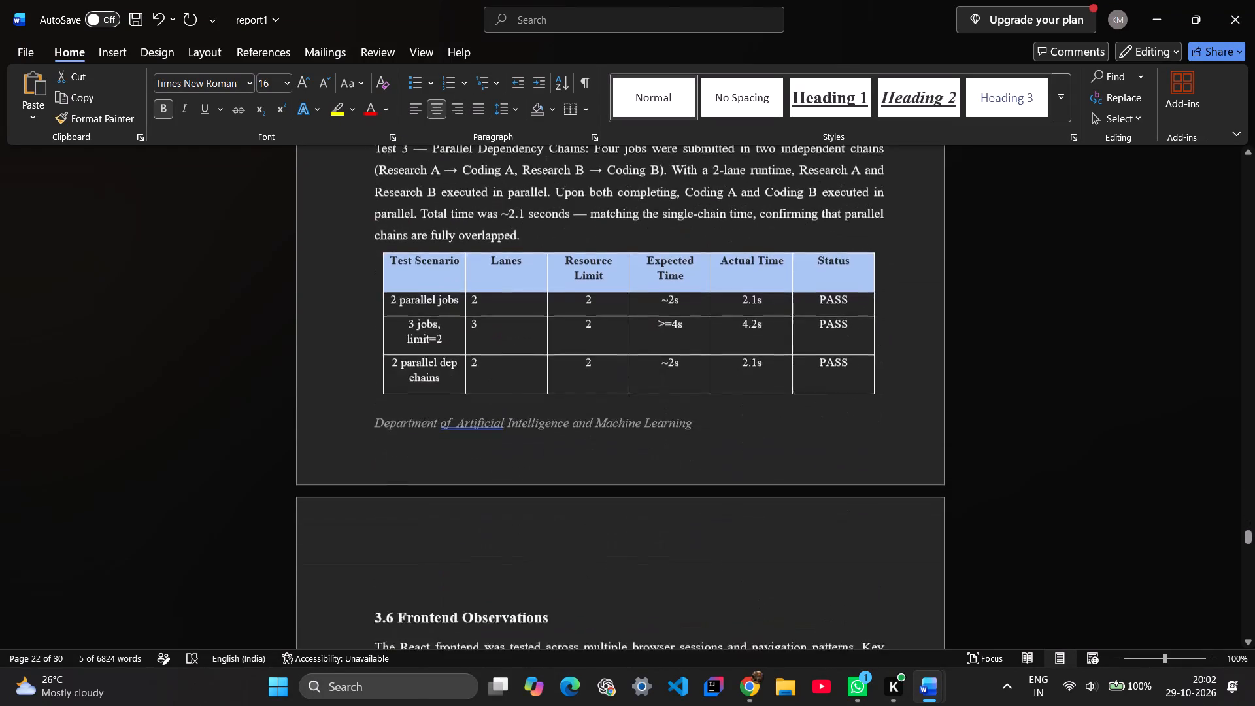
pyautogui.scroll(-8, 527, 311)
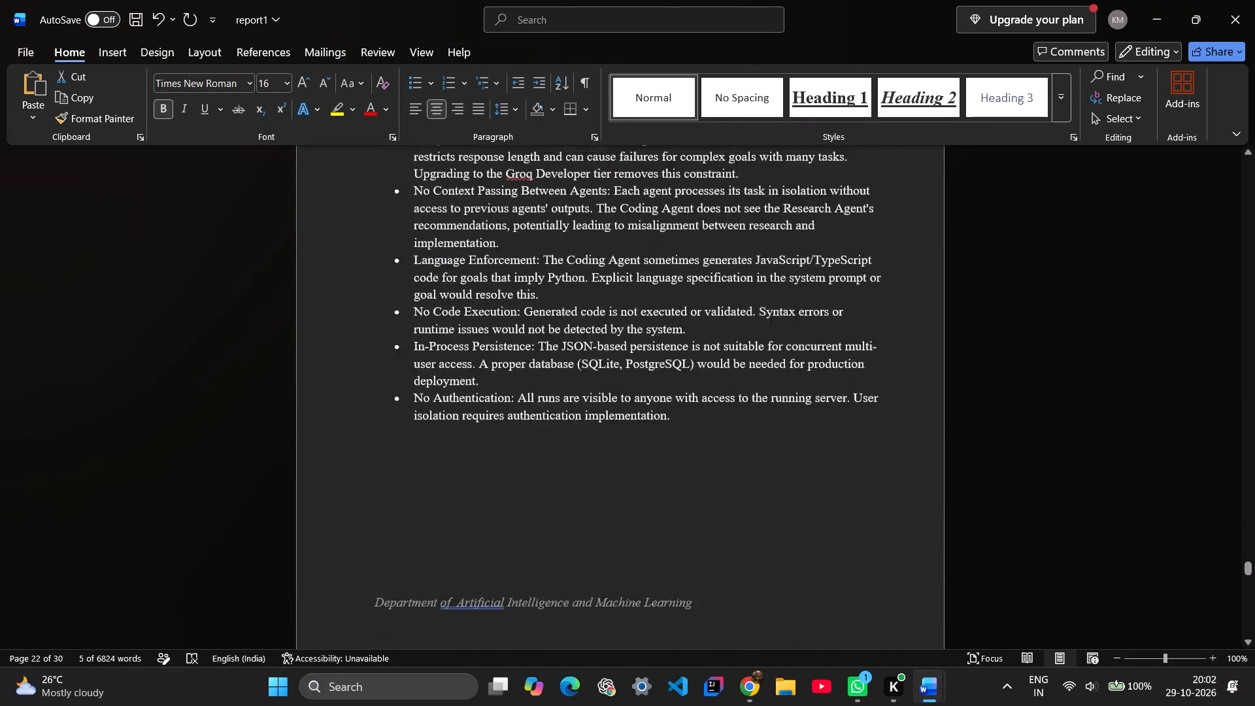
pyautogui.scroll(-3, 527, 311)
pyautogui.moveTo(376, 238); pyautogui.dragTo(535, 241)
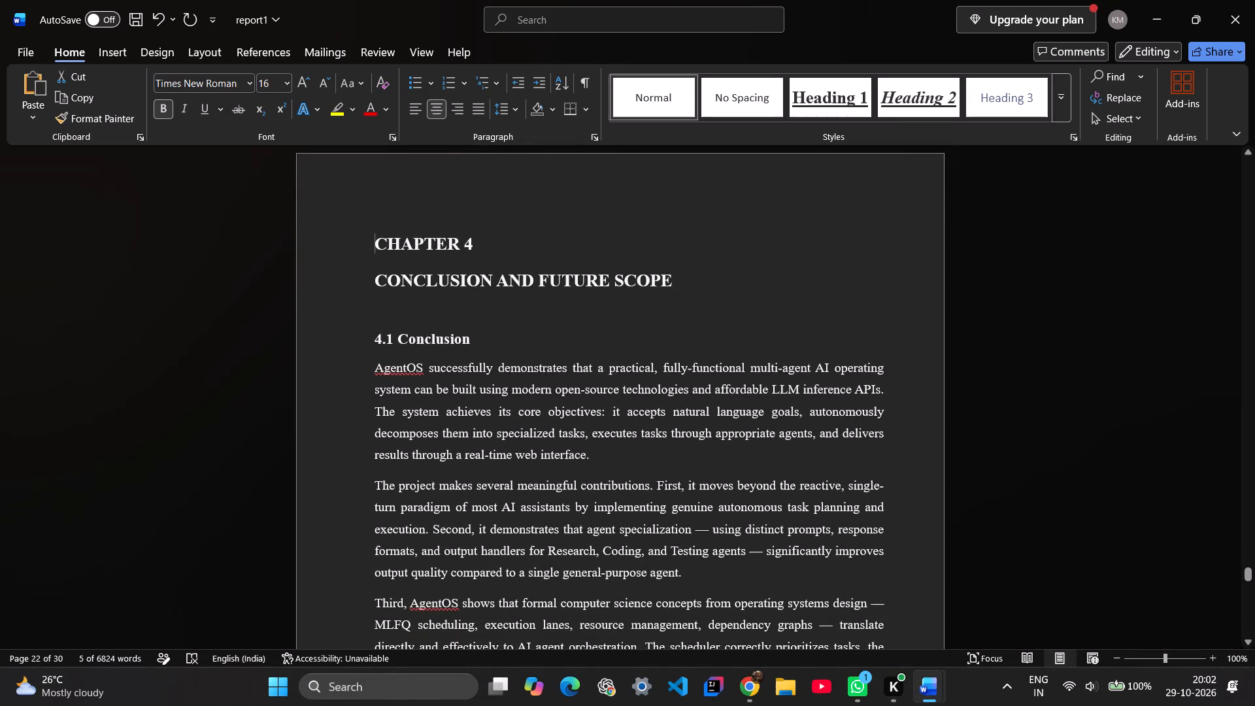
pyautogui.moveTo(535, 241); pyautogui.dragTo(686, 269)
pyautogui.click(437, 106)
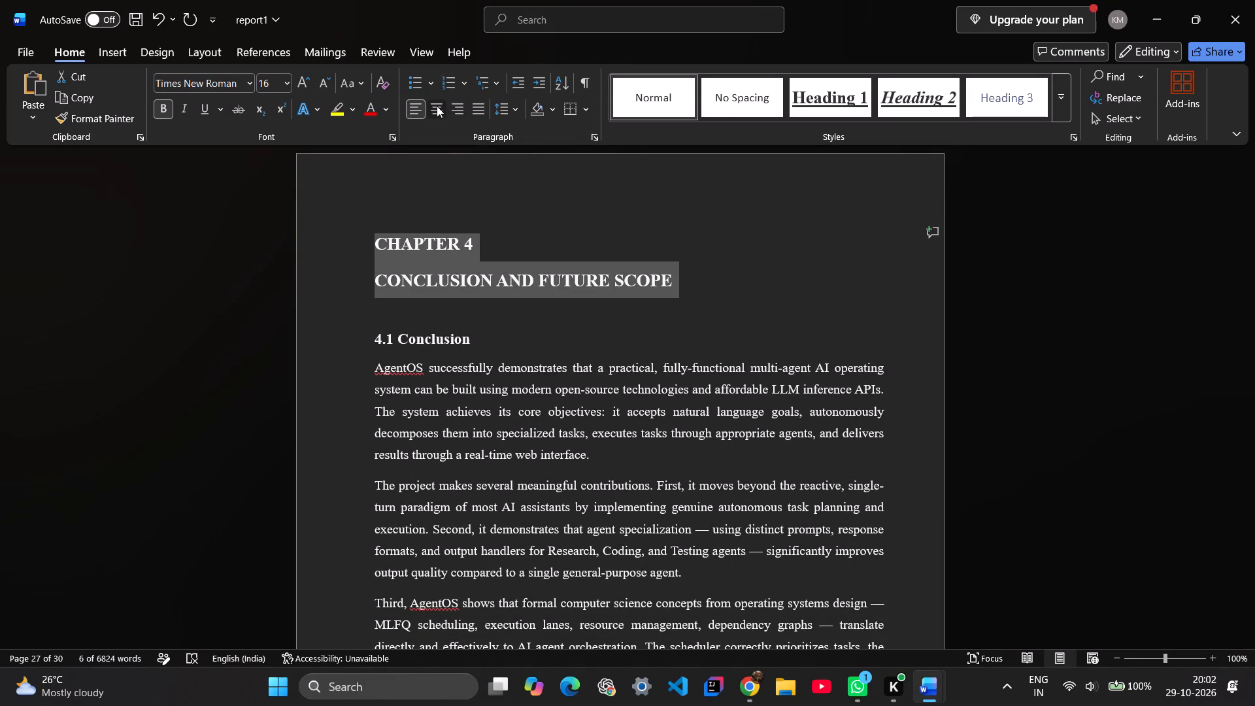
# Center the REFERENCES heading above the reference list and clear the selection.
pyautogui.scroll(-7, 558, 327)
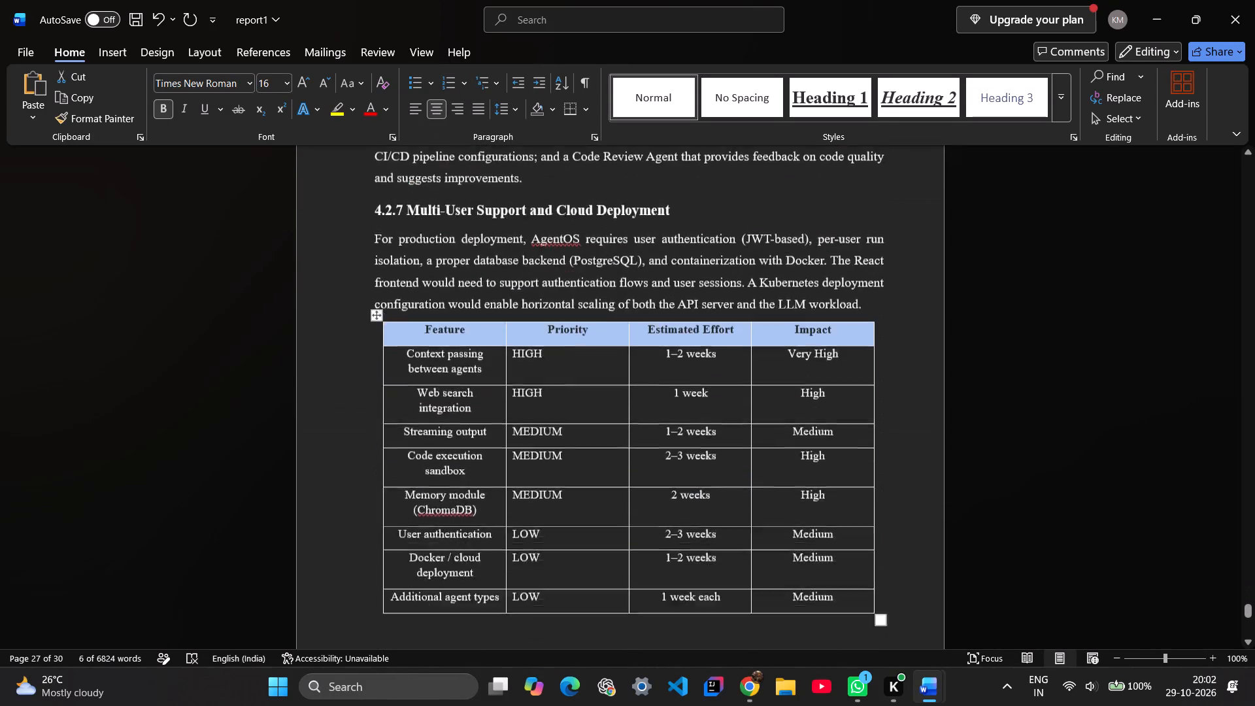
pyautogui.scroll(-6, 558, 327)
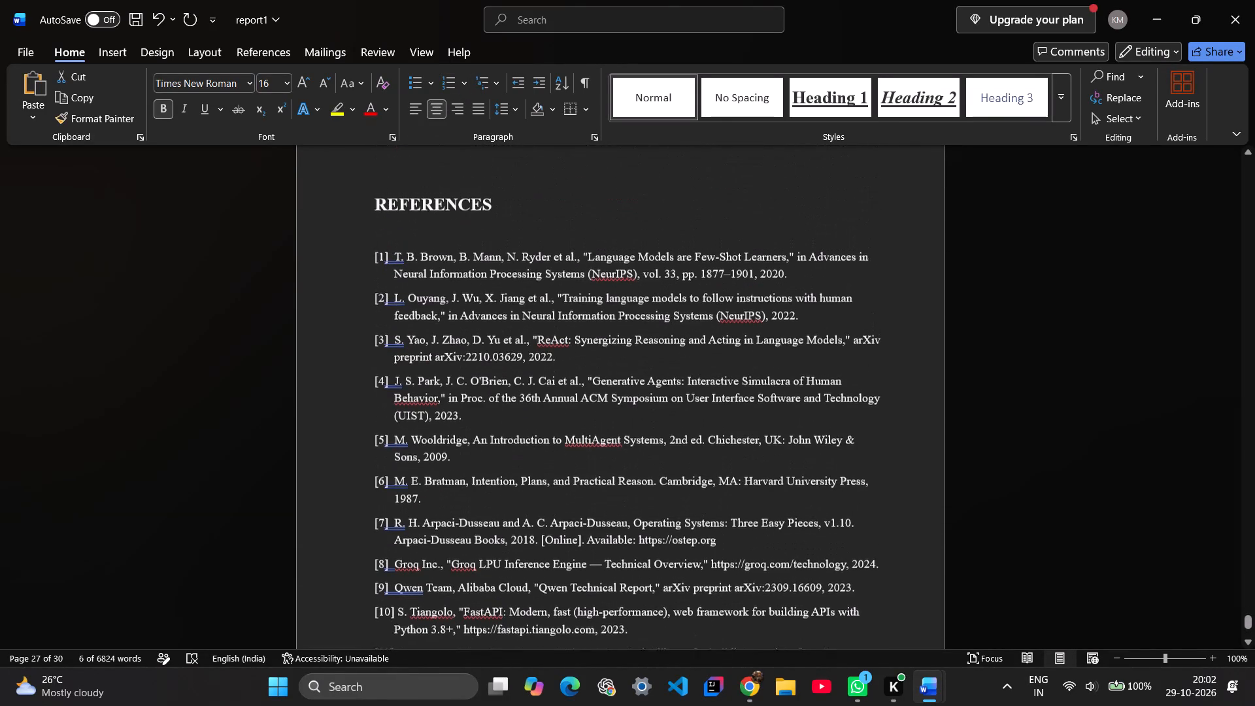
pyautogui.moveTo(375, 207); pyautogui.dragTo(501, 210)
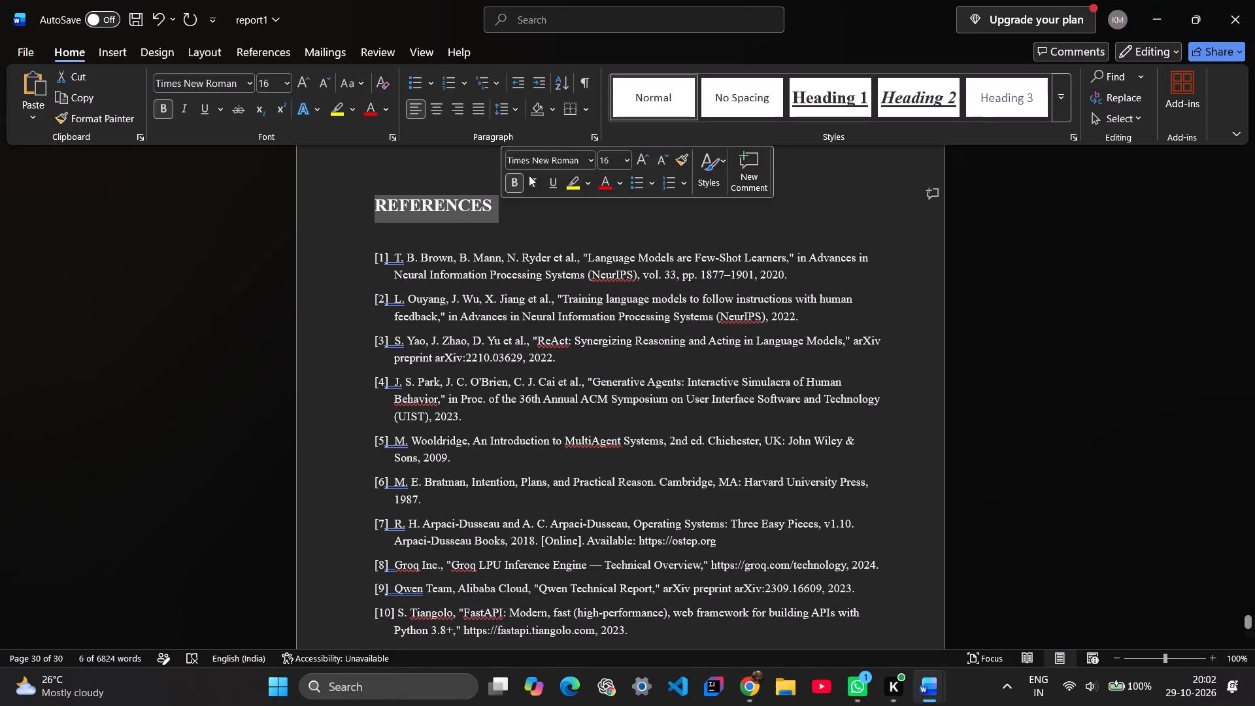
pyautogui.click(441, 107)
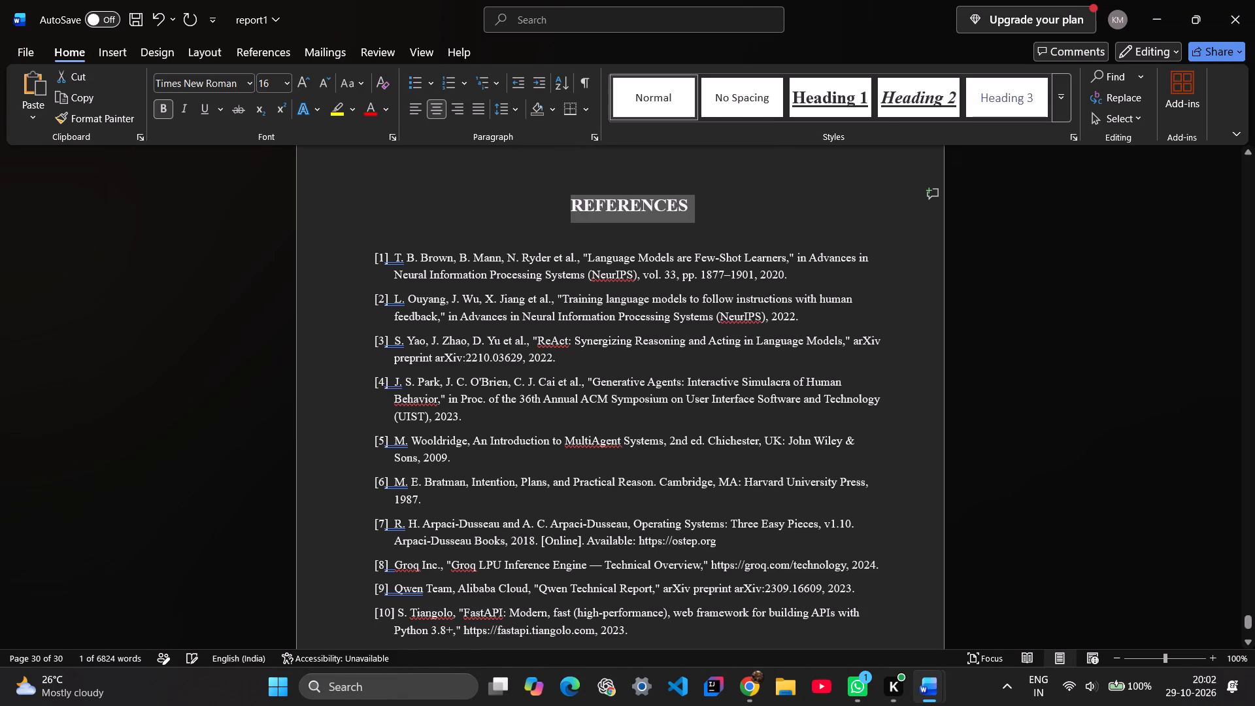
pyautogui.scroll(-11, 488, 275)
pyautogui.click(979, 406)
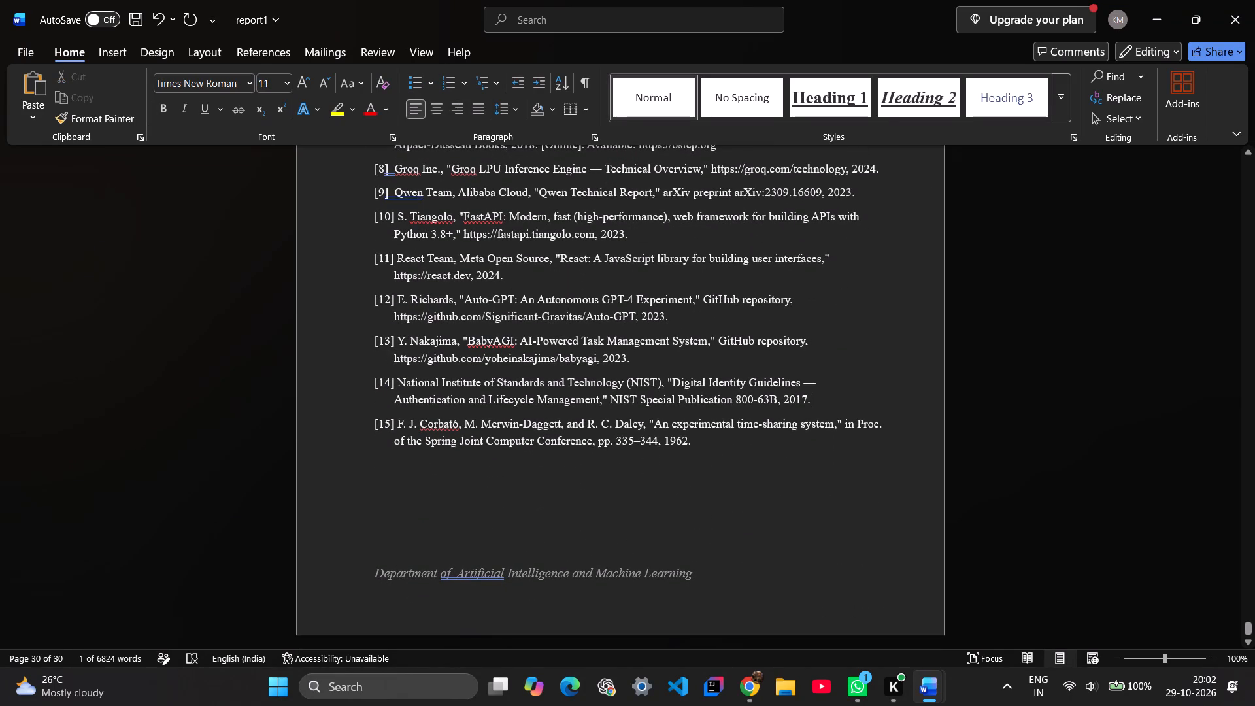
# Save the report to the Desktop as a PDF named final report.
pyautogui.hotkey('ctrl', 's')
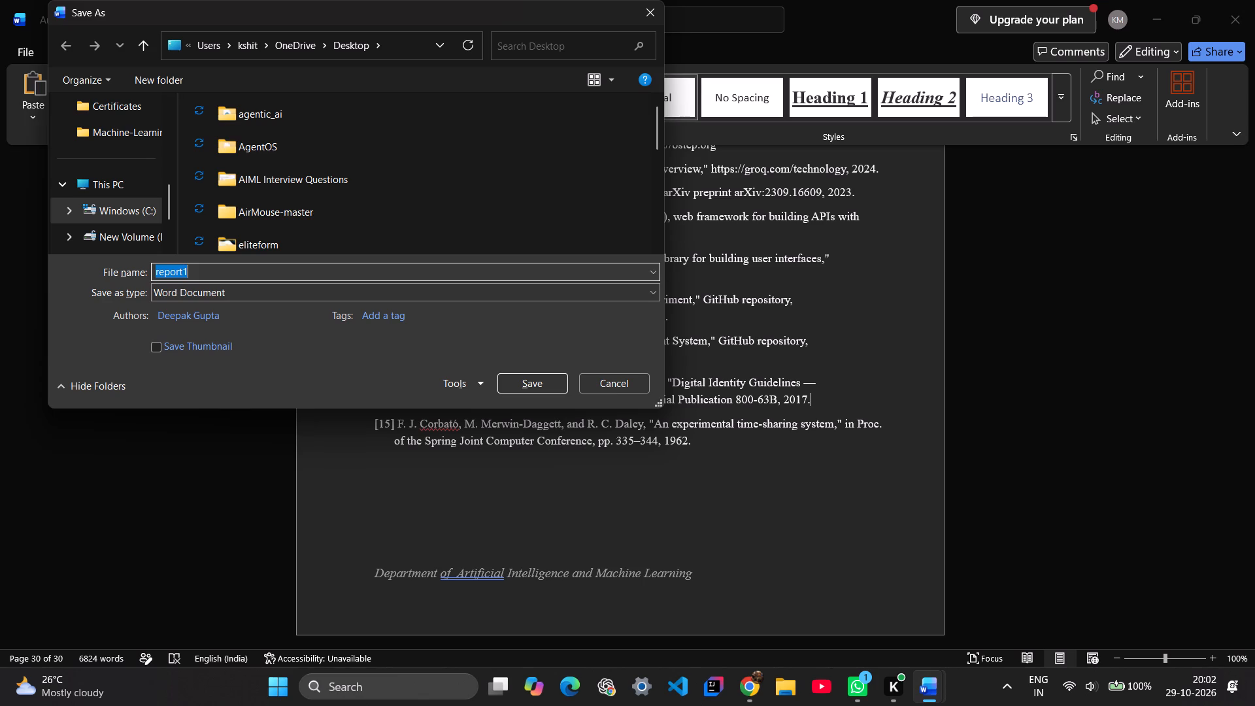
pyautogui.click(278, 275)
pyautogui.press('BackSpace')
pyautogui.press('BackSpace')
pyautogui.press('BackSpace')
pyautogui.press('BackSpace')
pyautogui.press('BackSpace')
pyautogui.press('BackSpace')
pyautogui.press('BackSpace')
pyautogui.press('BackSpace')
pyautogui.press('BackSpace')
pyautogui.press('BackSpace')
pyautogui.press('BackSpace')
pyautogui.press('BackSpace')
pyautogui.press('BackSpace')
pyautogui.write('final report')
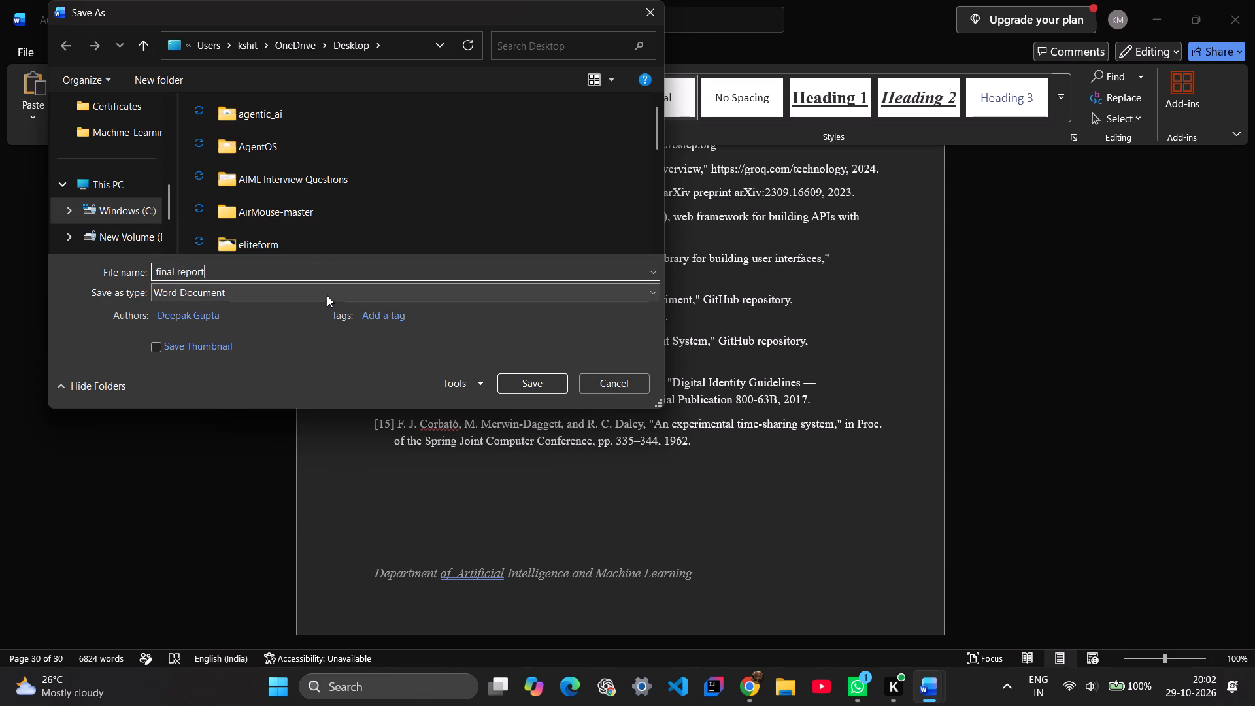
pyautogui.click(327, 295)
pyautogui.click(290, 392)
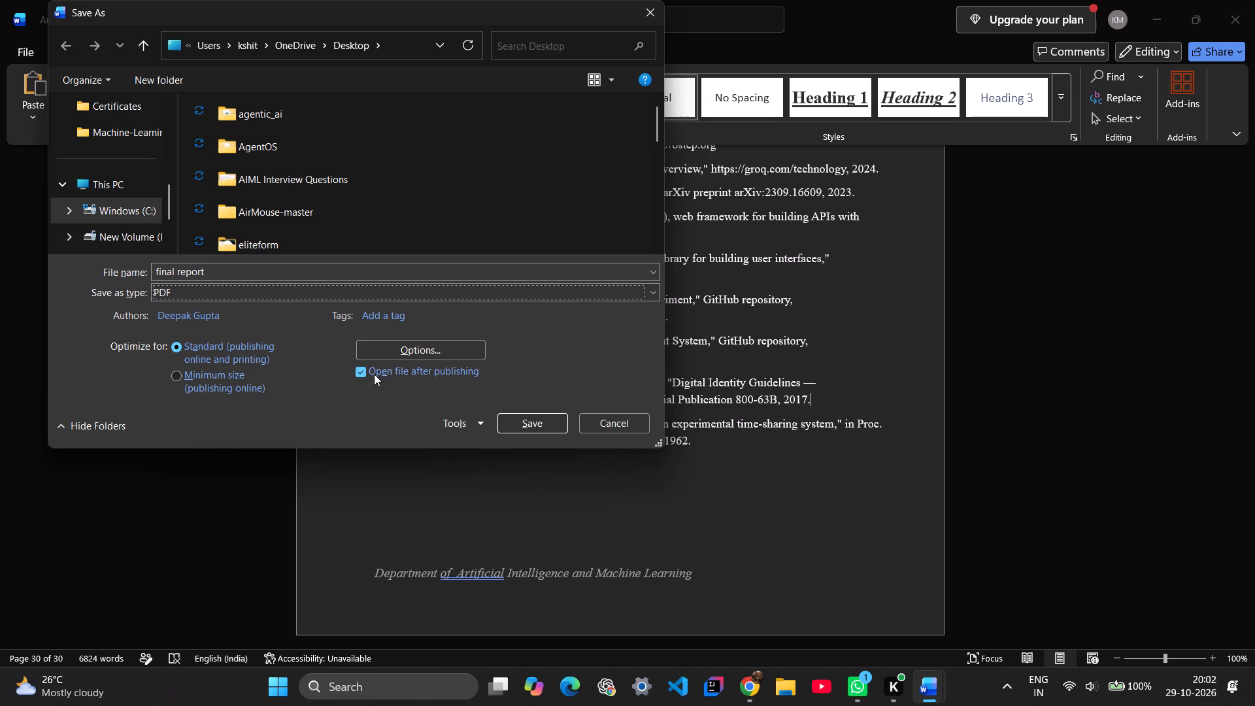
pyautogui.click(550, 421)
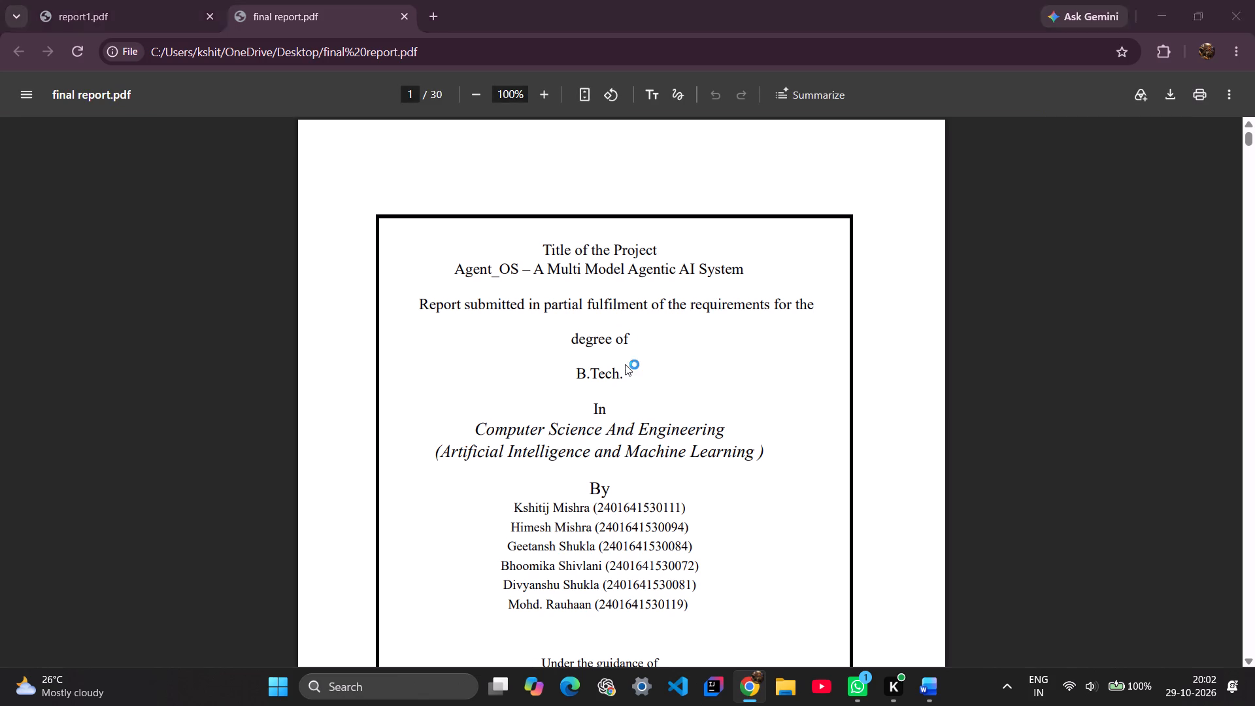
# Move the final report PDF on the desktop to an empty area away from the other icons.
pyautogui.click(590, 456)
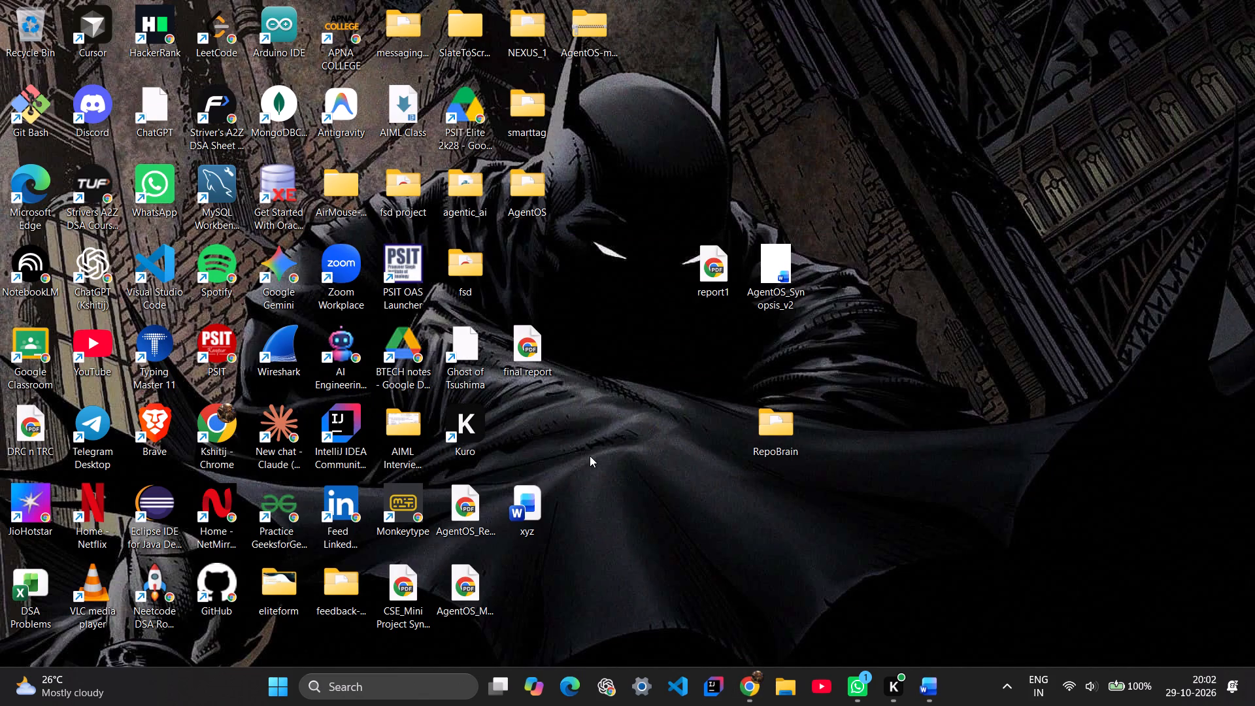
pyautogui.moveTo(537, 360); pyautogui.dragTo(1002, 199)
# Open the final report PDF from the desktop and review its cover page.
pyautogui.doubleClick(1002, 199)
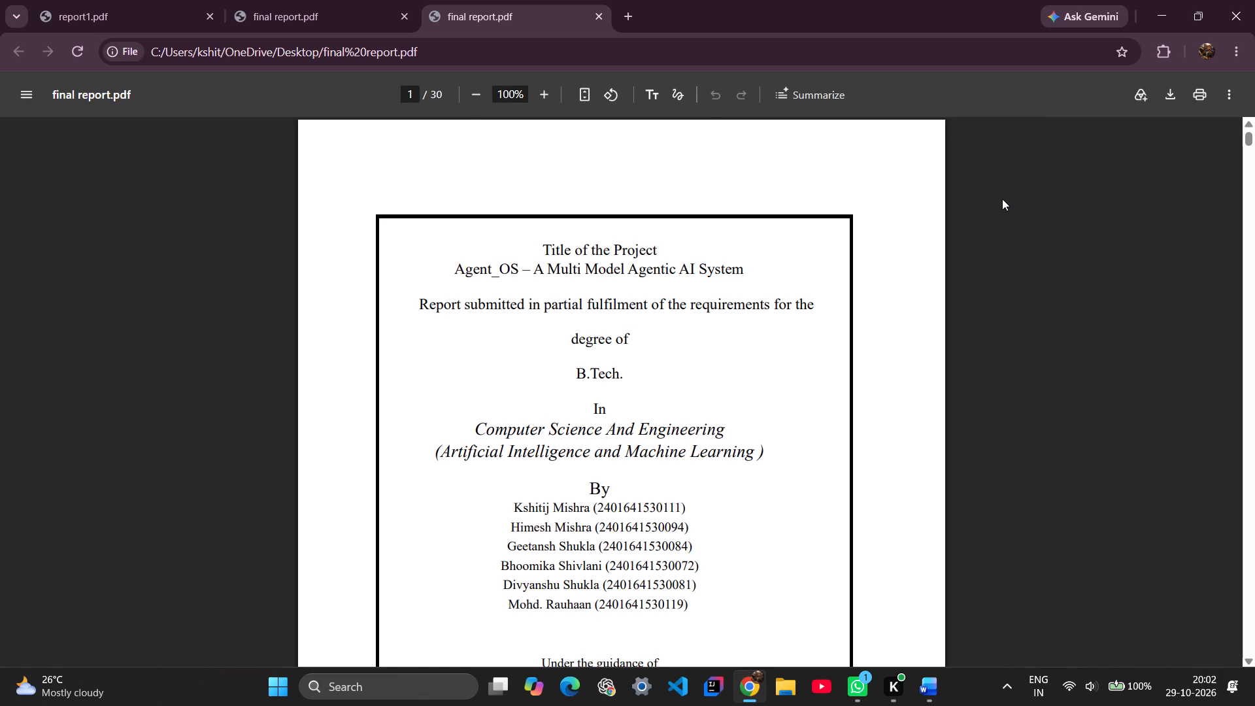
pyautogui.scroll(-1, 1002, 199)
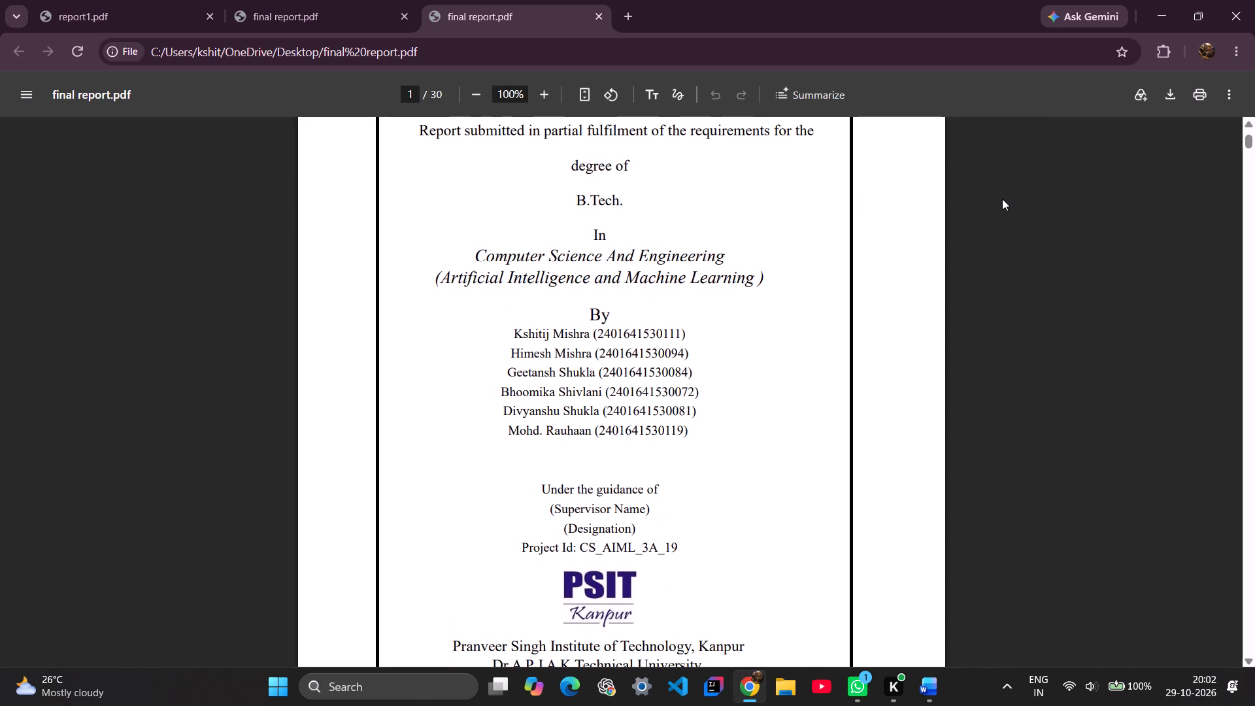
pyautogui.scroll(-1, 1002, 199)
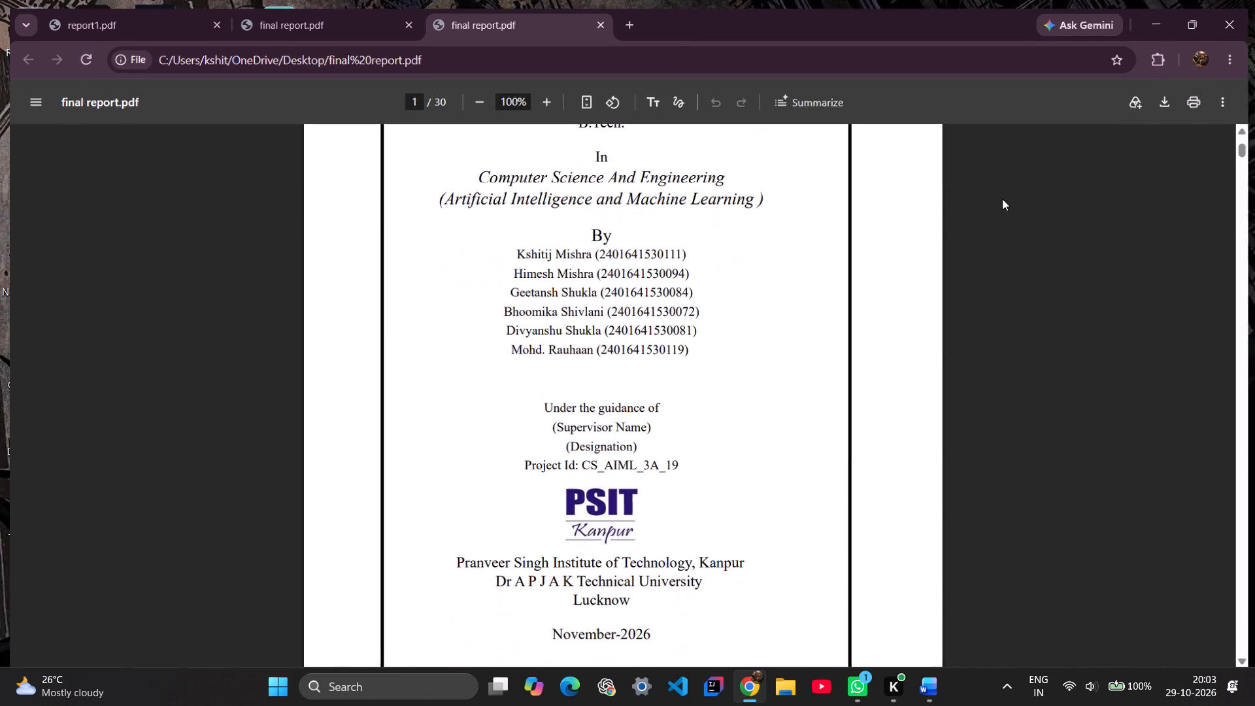
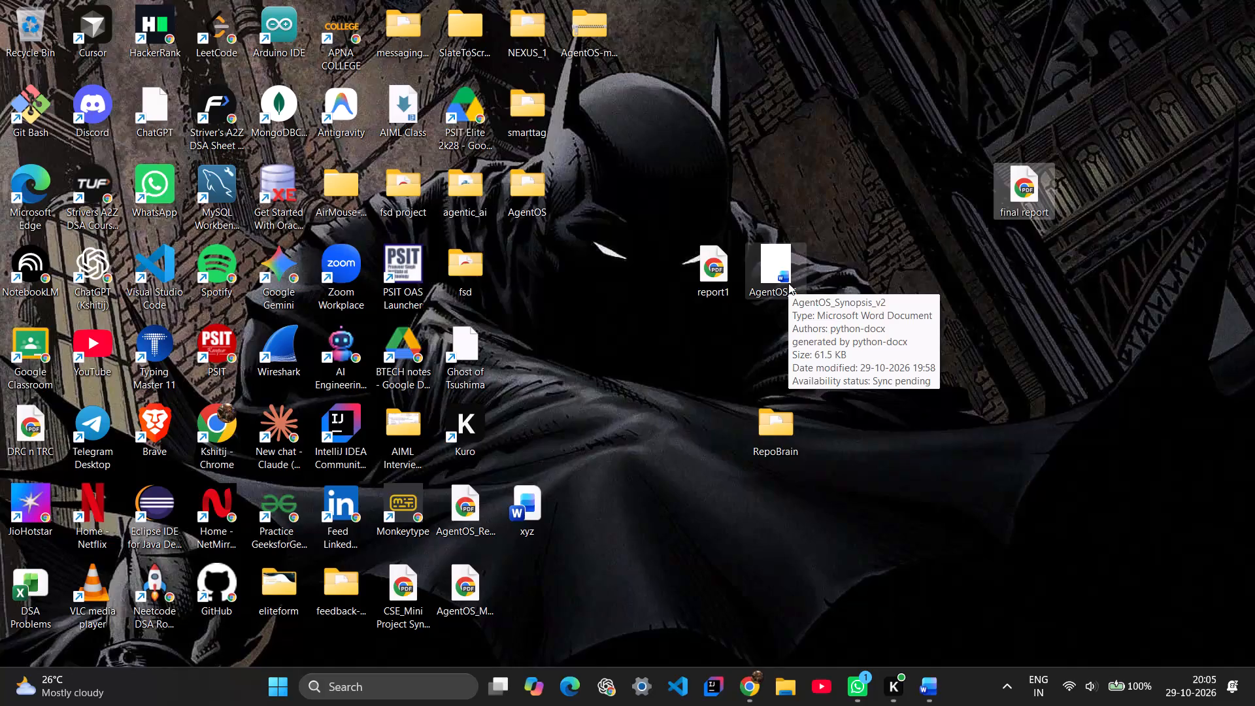
# Open the AgentOS_Synopsis_v2 document from the desktop and look back through its chapters toward the opening pages.
pyautogui.doubleClick(769, 276)
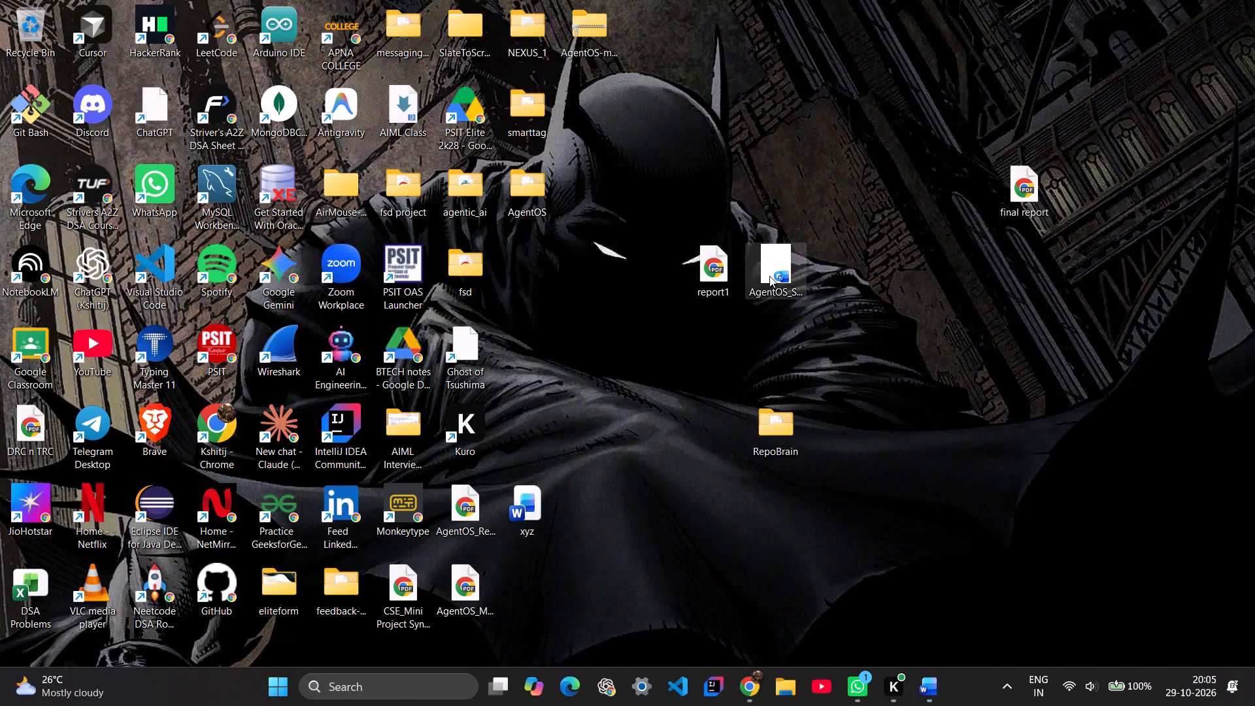
pyautogui.scroll(14, 769, 276)
pyautogui.scroll(-1, 769, 276)
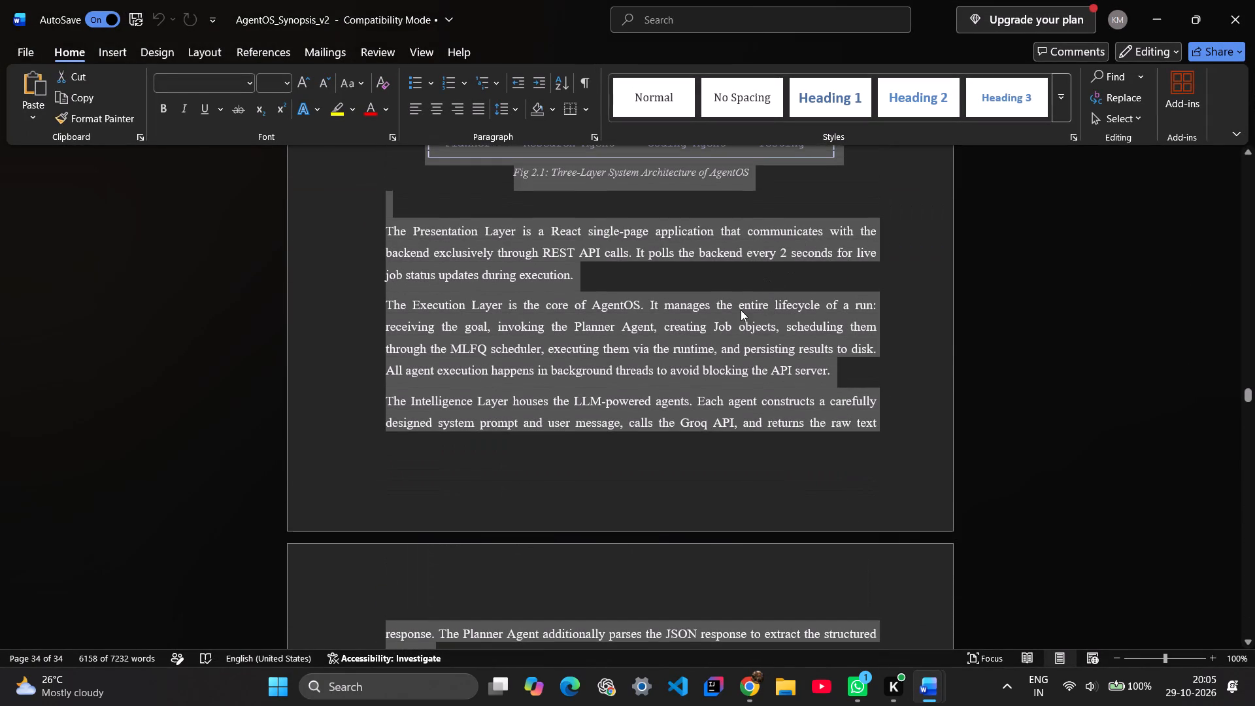
pyautogui.scroll(20, 741, 310)
pyautogui.scroll(3, 741, 310)
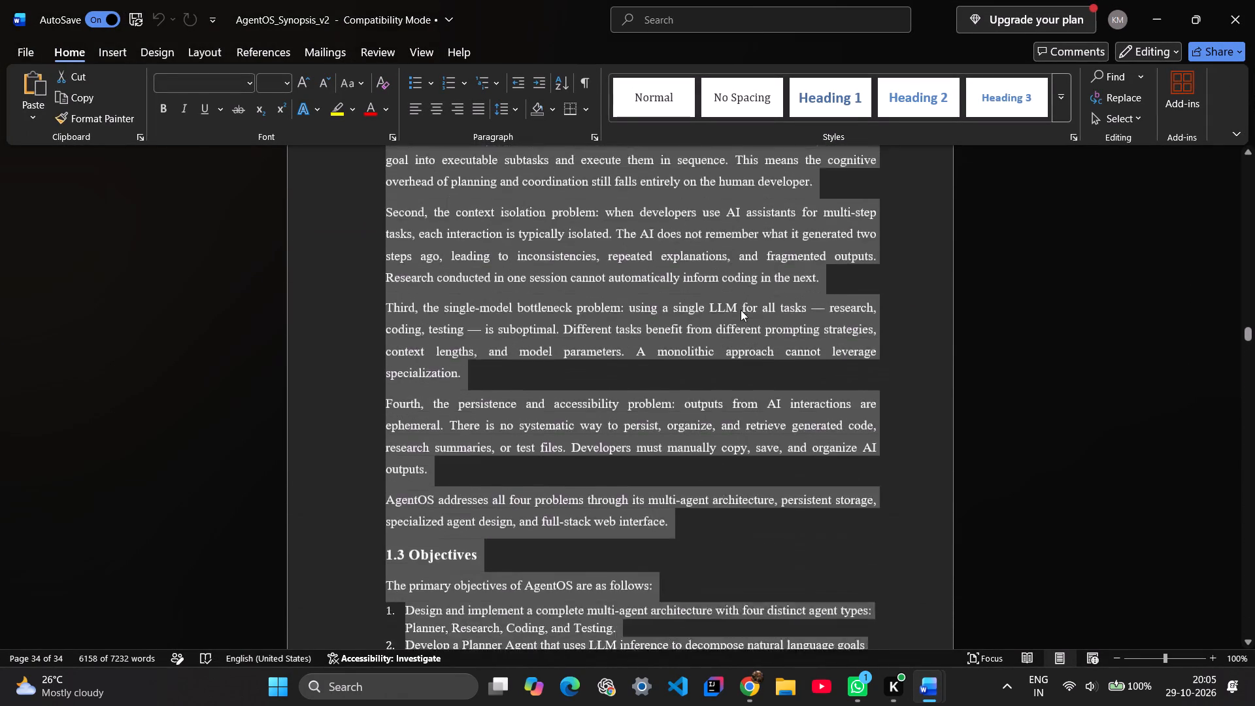
pyautogui.hscroll(1, 741, 310)
pyautogui.scroll(7, 808, 312)
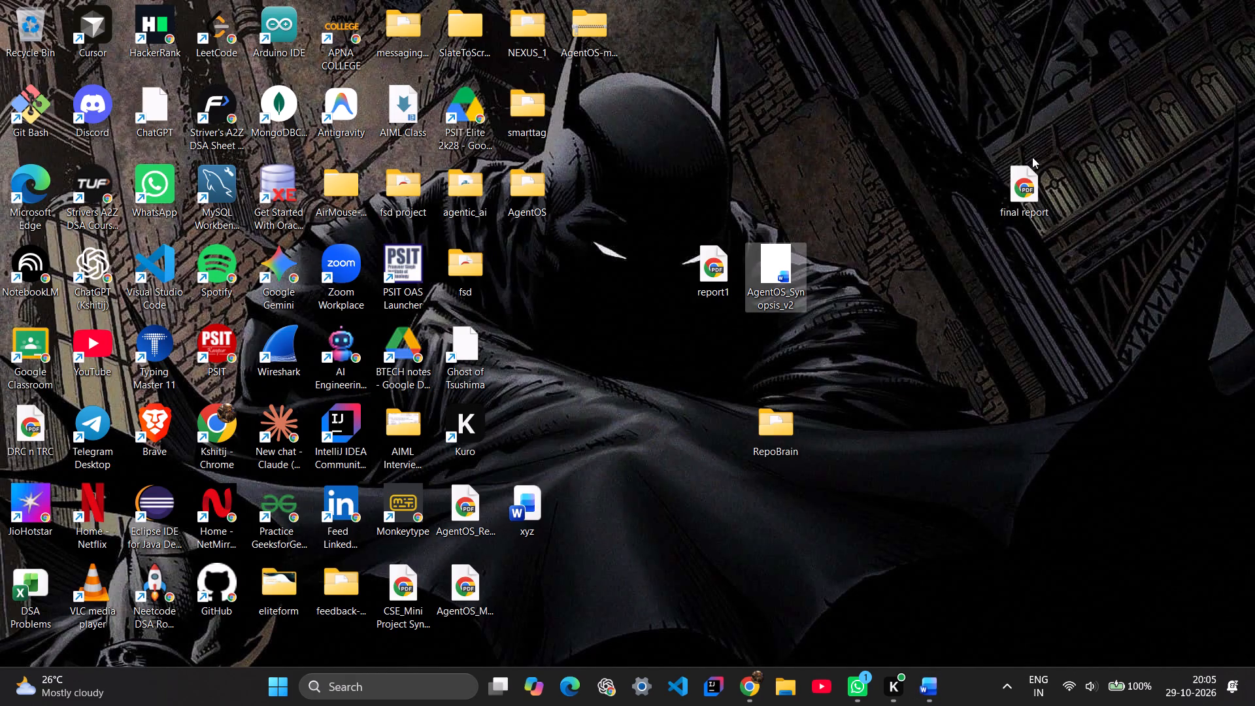
# Open the final report PDF from the desktop in Word and accept its conversion to an editable document.
pyautogui.rightClick(1000, 207)
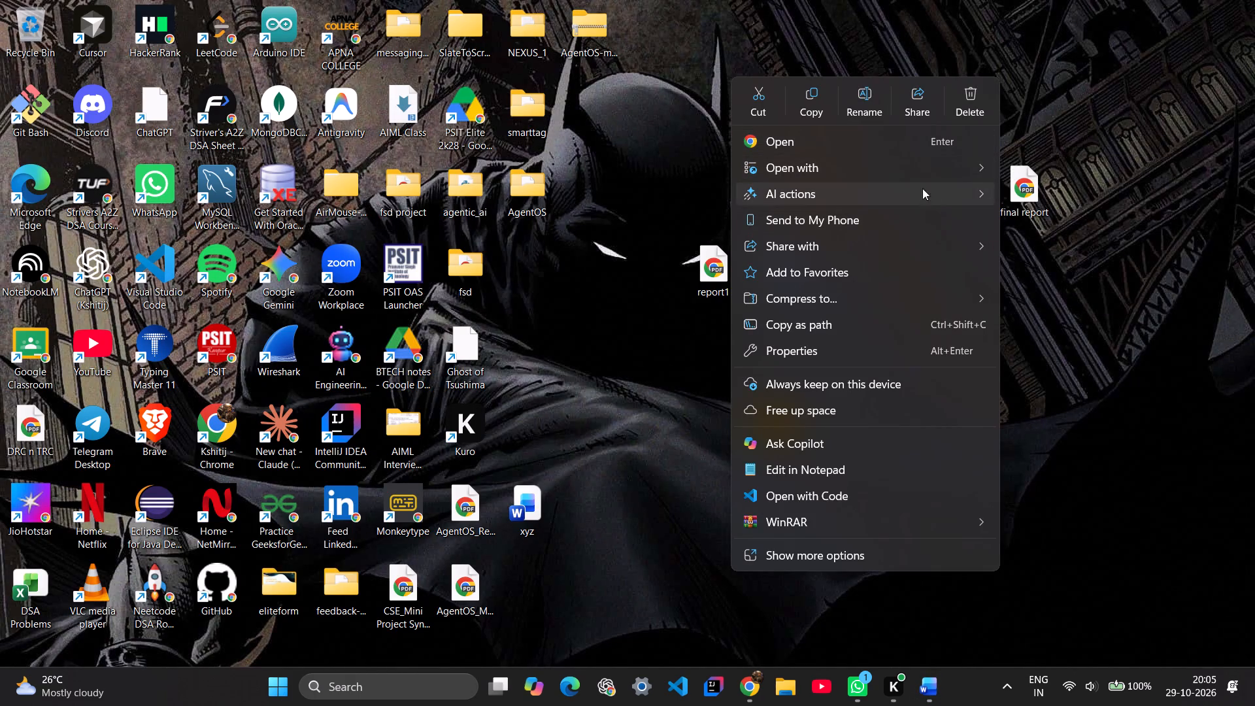
pyautogui.click(1022, 252)
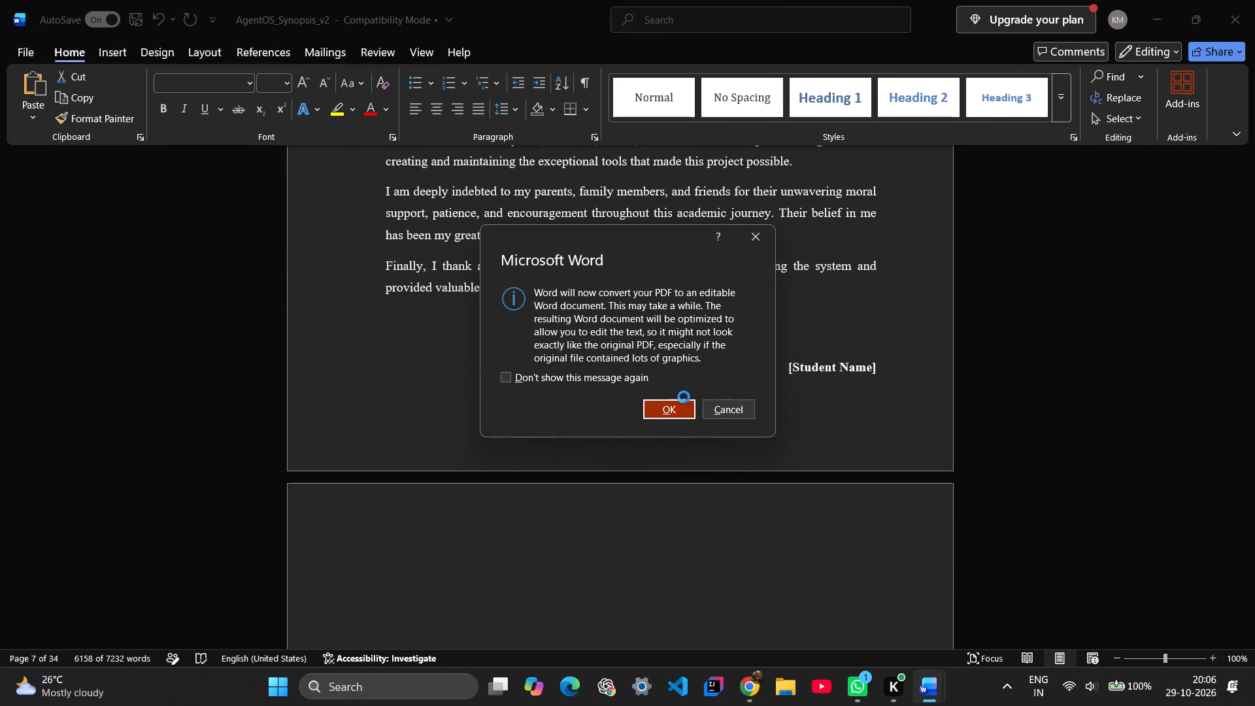
pyautogui.click(682, 411)
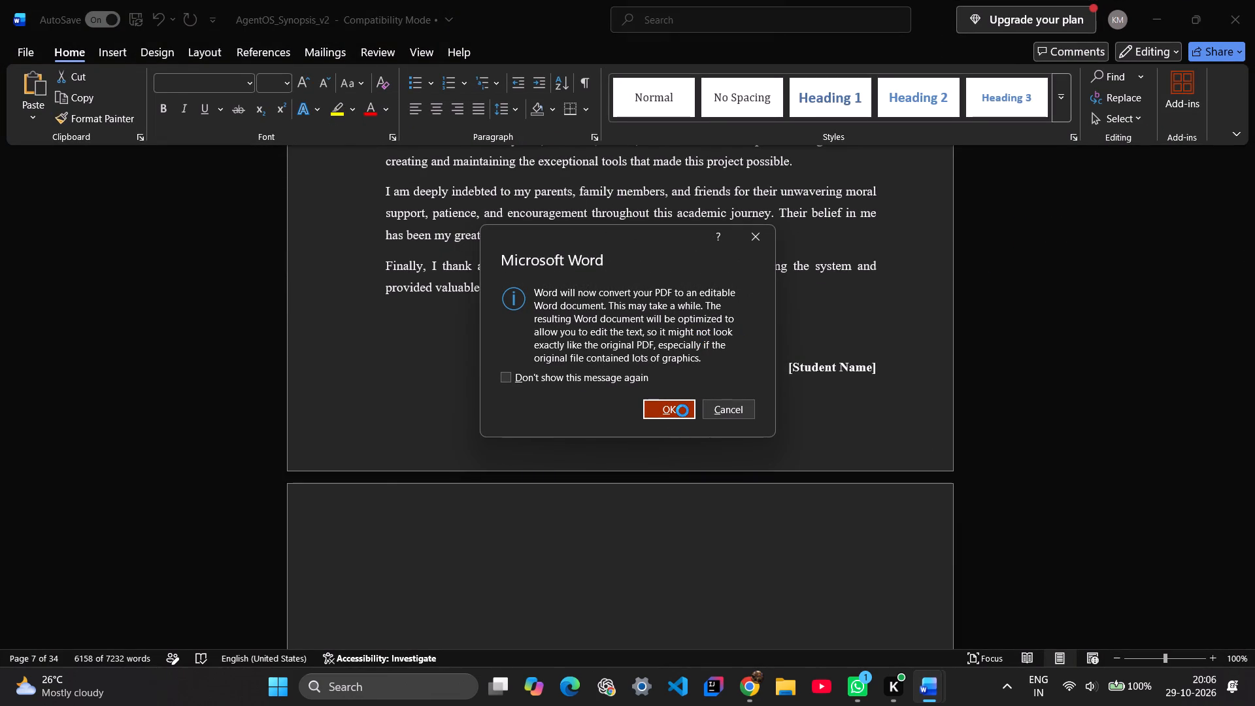
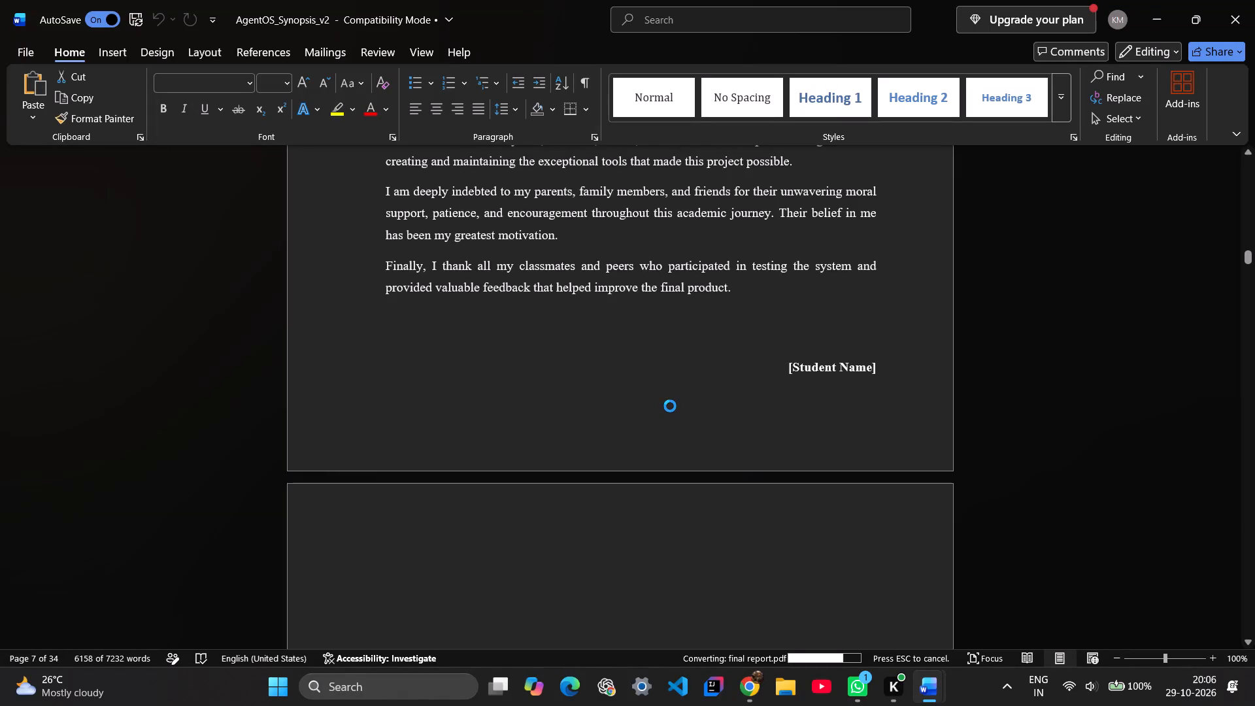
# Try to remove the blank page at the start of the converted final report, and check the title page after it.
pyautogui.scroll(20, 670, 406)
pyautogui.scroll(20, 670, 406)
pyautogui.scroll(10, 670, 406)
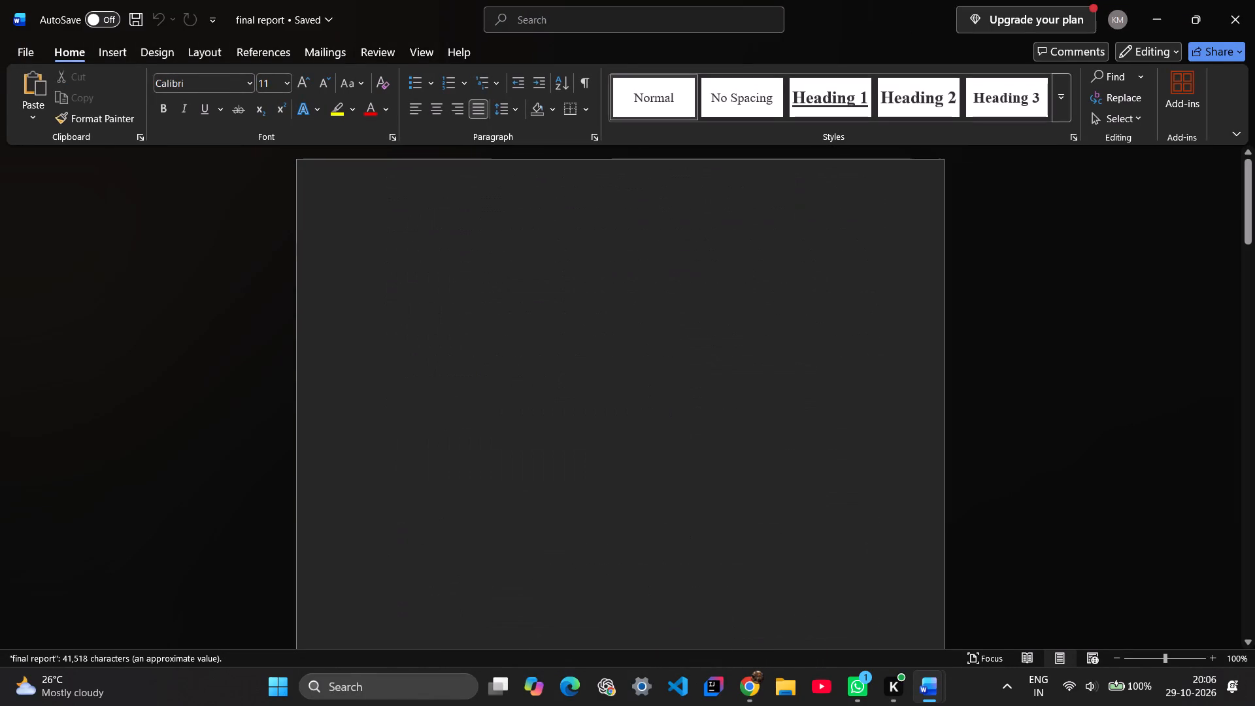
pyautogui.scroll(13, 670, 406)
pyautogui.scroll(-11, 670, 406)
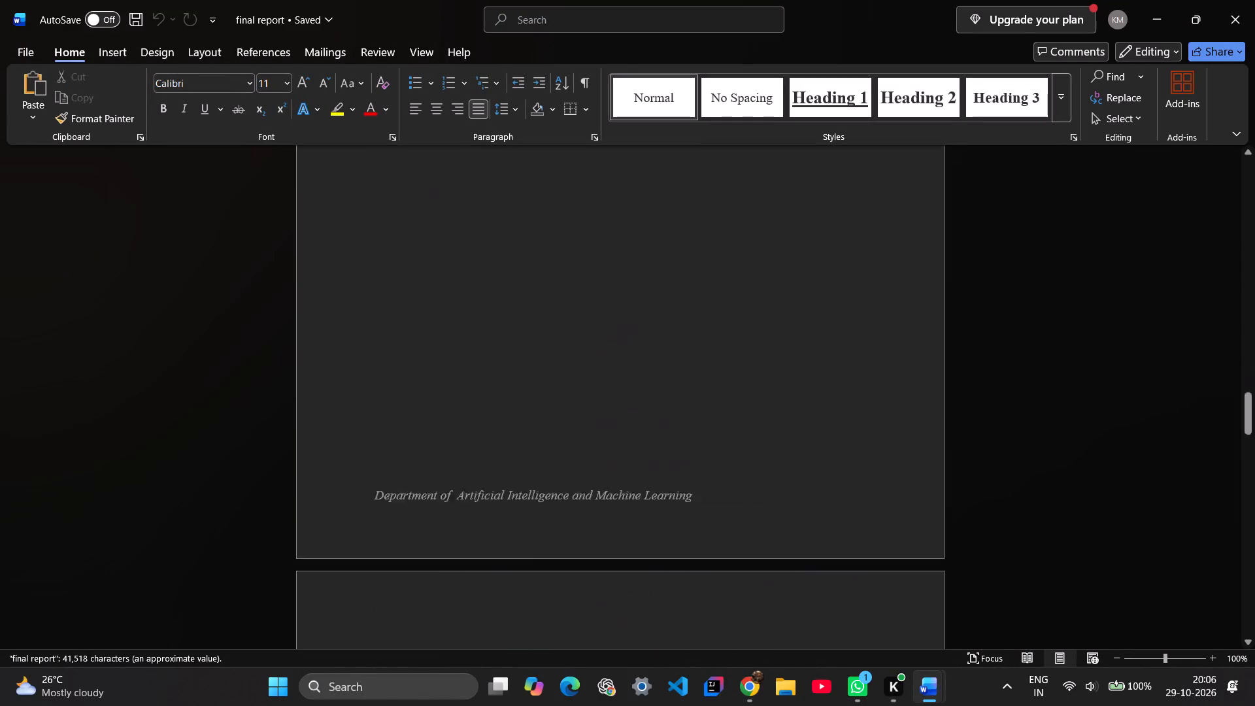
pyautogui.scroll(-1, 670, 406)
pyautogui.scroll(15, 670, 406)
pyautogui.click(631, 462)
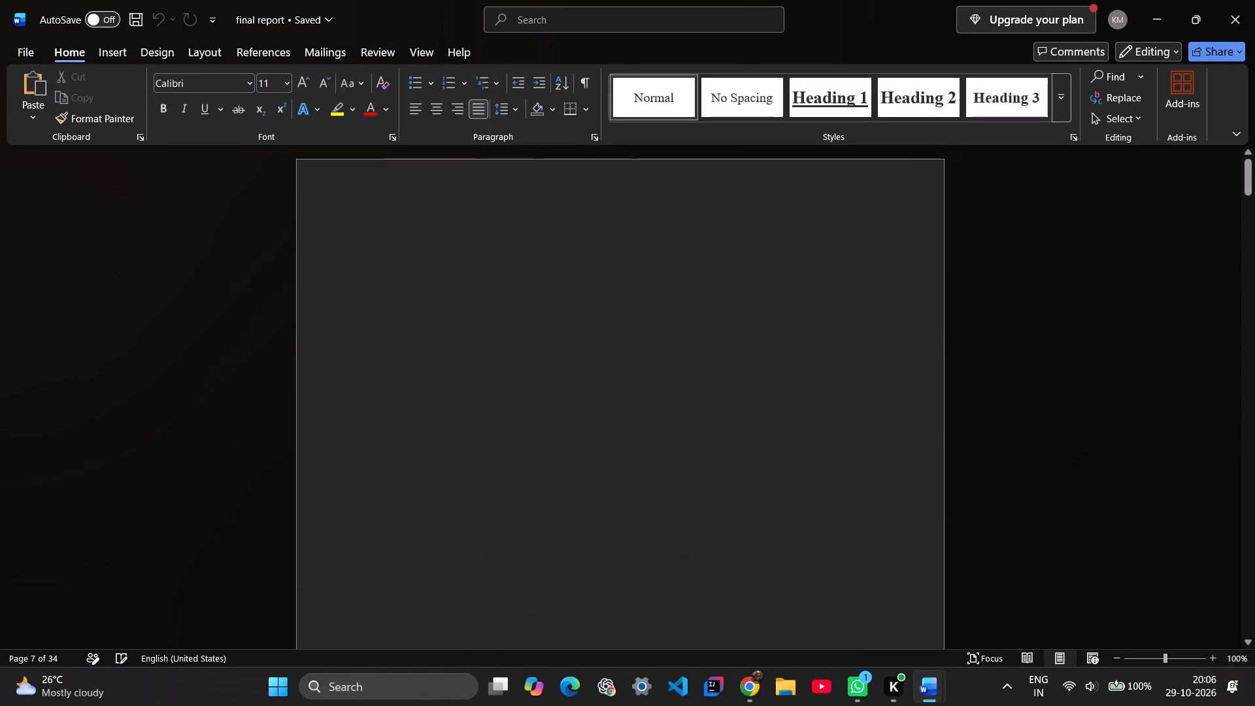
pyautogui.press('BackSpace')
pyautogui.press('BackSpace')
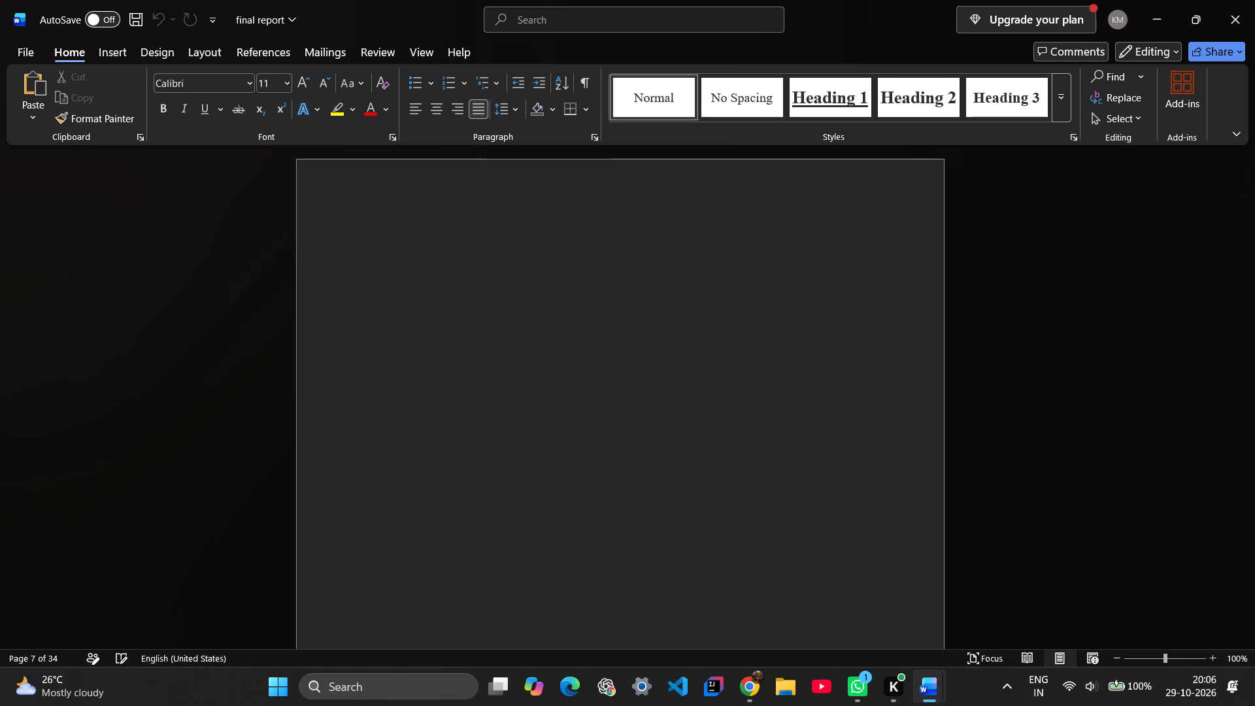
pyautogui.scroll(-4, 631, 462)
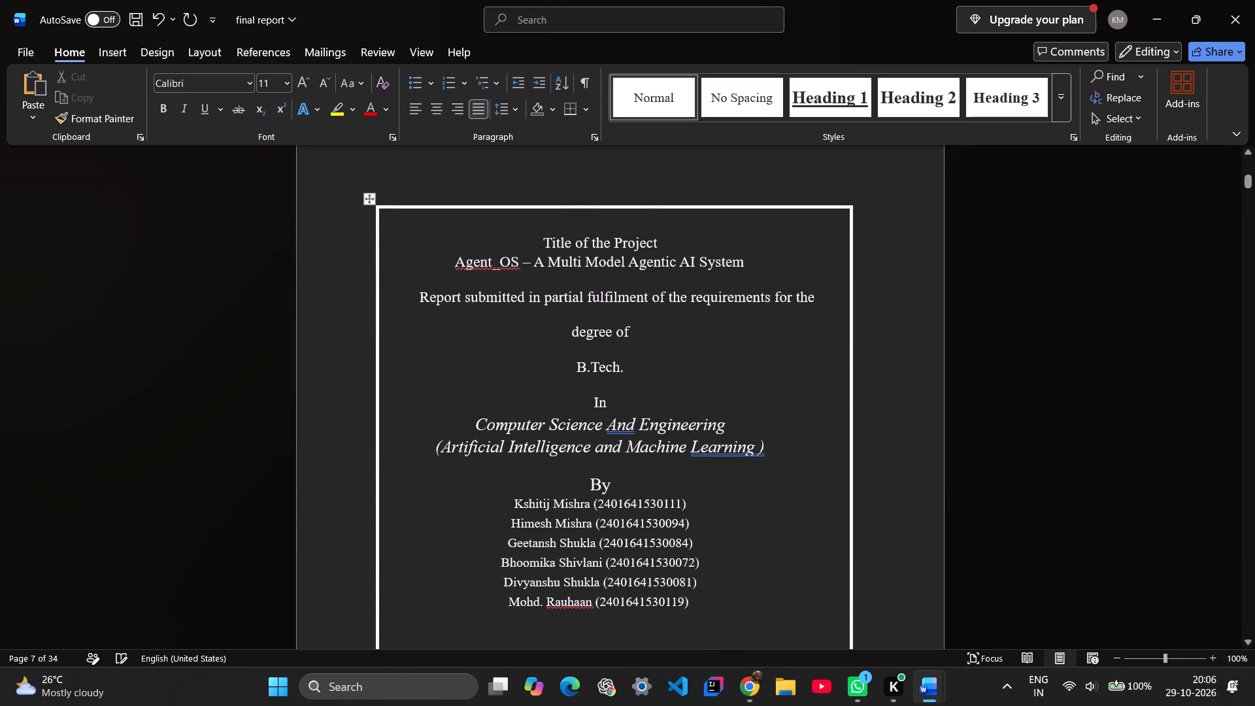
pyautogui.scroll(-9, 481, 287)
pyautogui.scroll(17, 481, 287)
# Close the converted final report without saving its changes.
pyautogui.click(1226, 5)
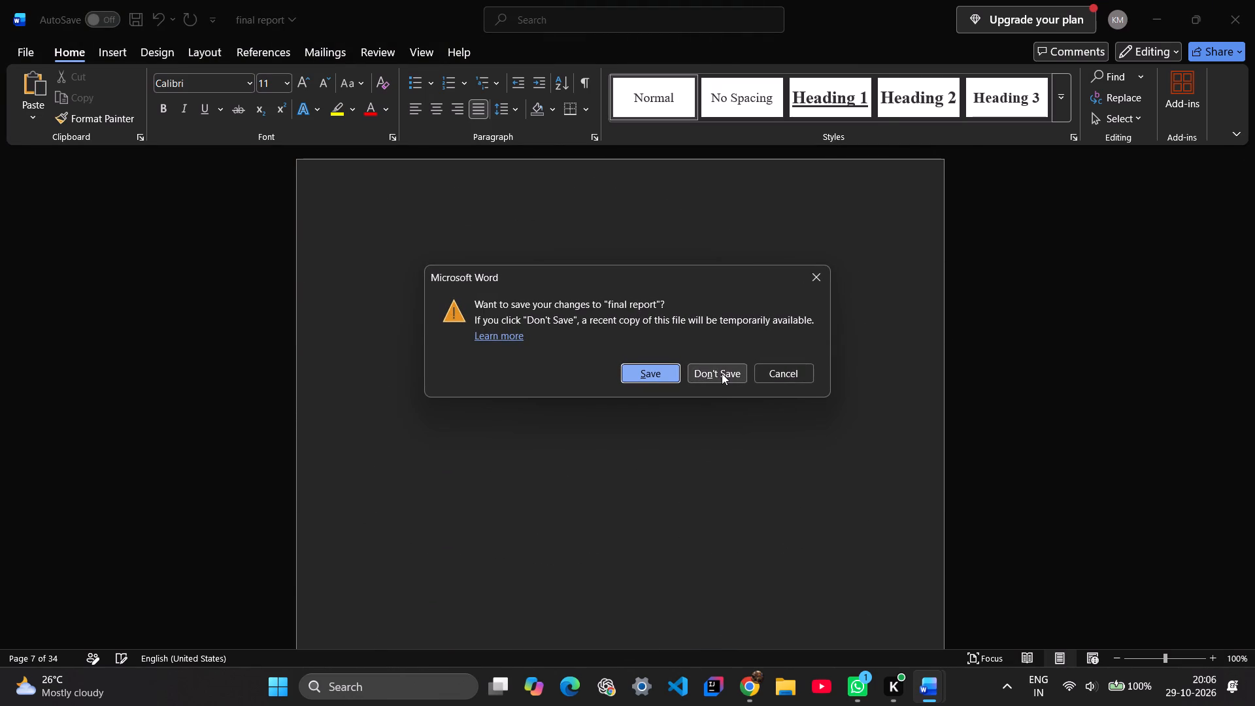
pyautogui.click(722, 373)
# Go back through the AgentOS_Synopsis_v2 document to its title page.
pyautogui.scroll(16, 722, 373)
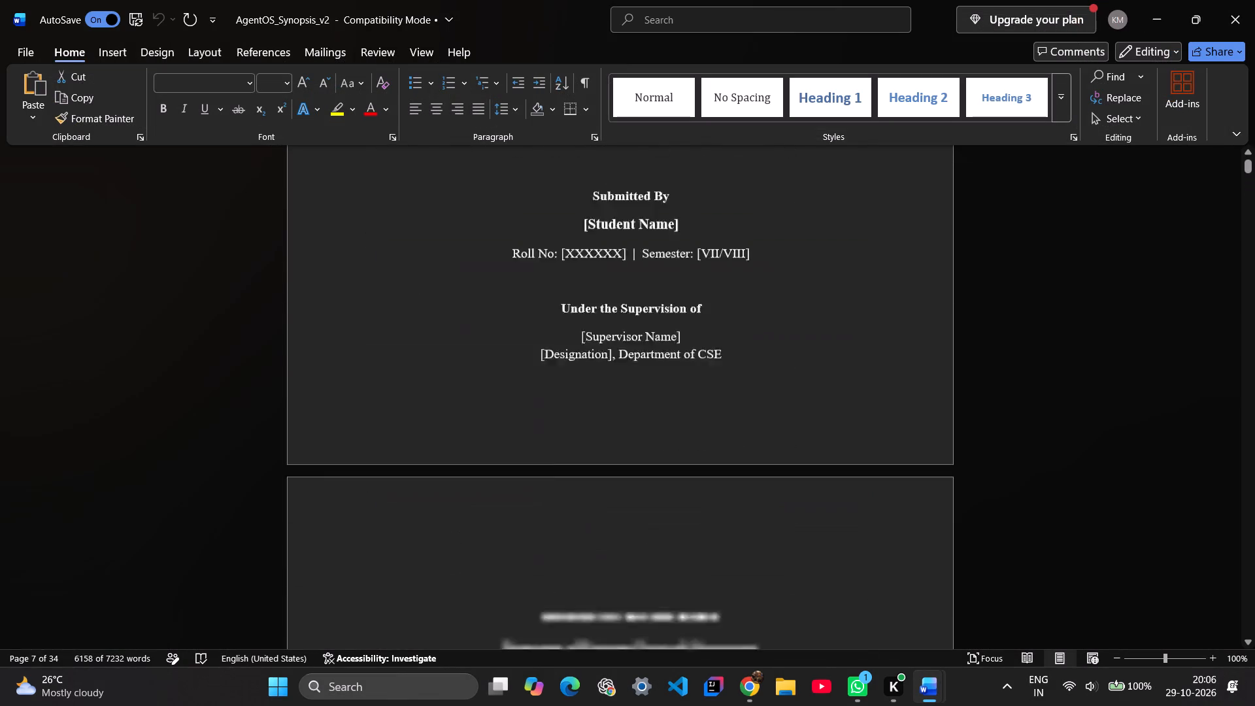
pyautogui.scroll(20, 722, 373)
pyautogui.scroll(12, 722, 373)
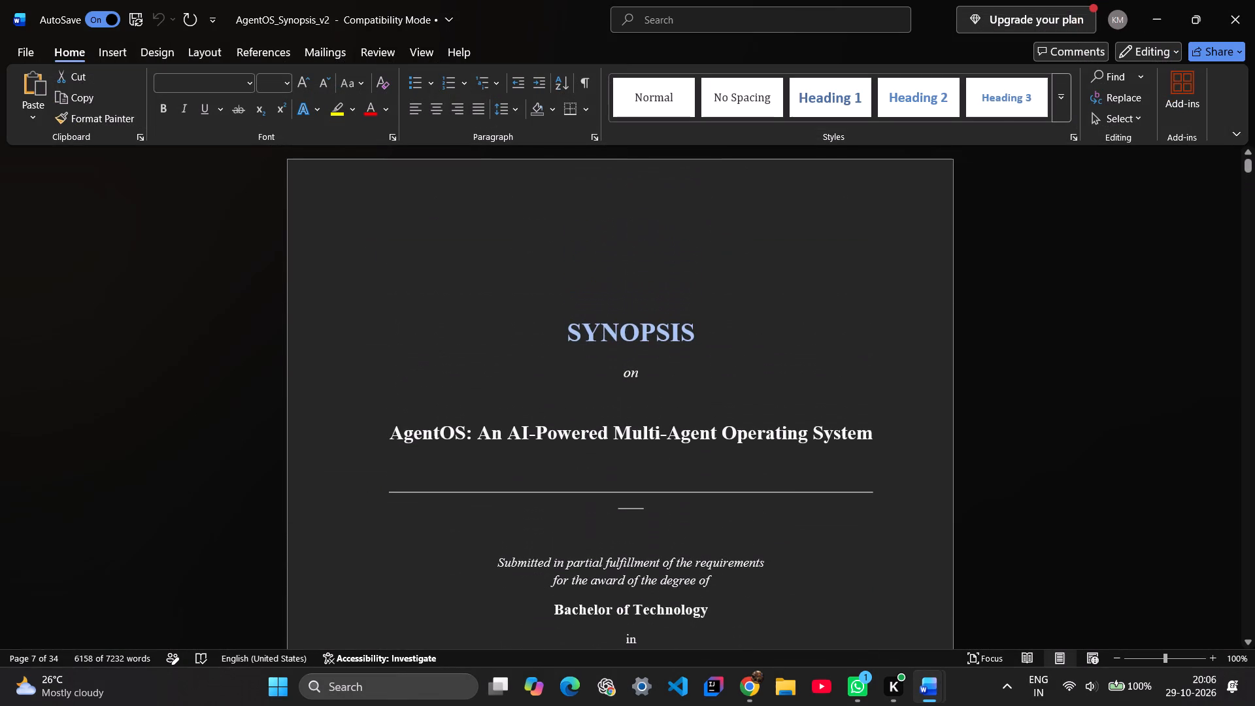
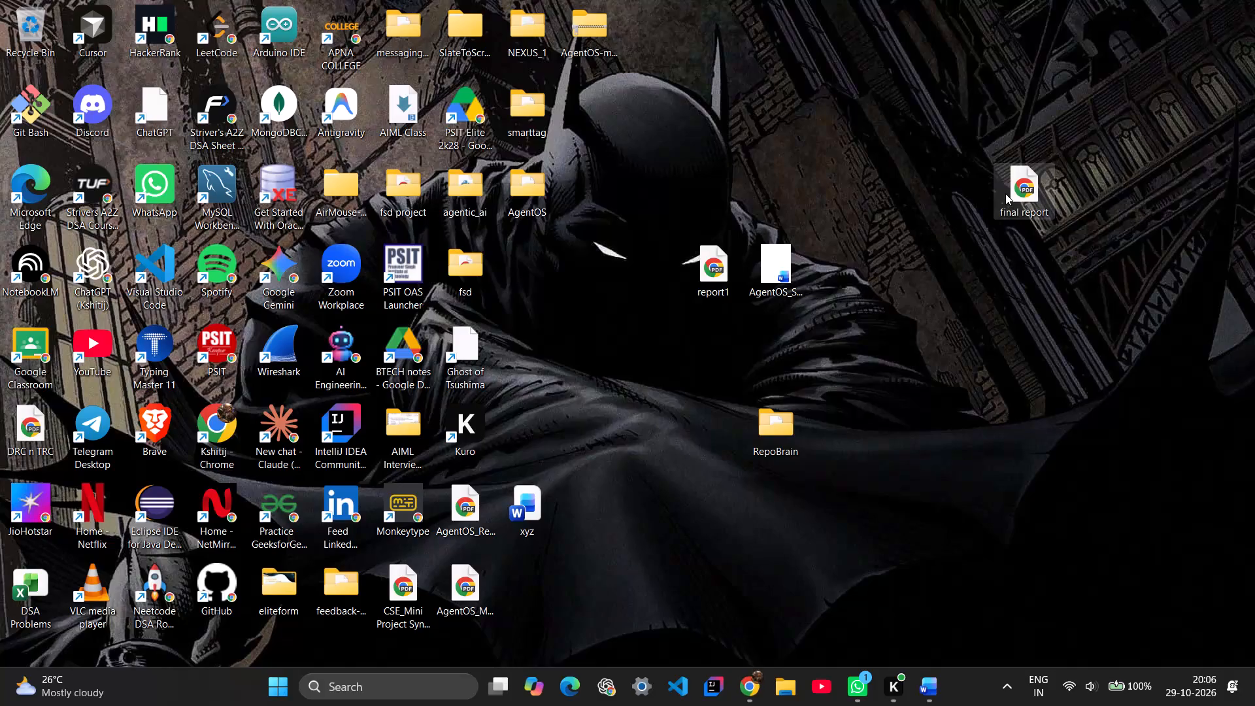
# Open the final report PDF from the desktop in Word and convert it to an editable document.
pyautogui.rightClick(1005, 193)
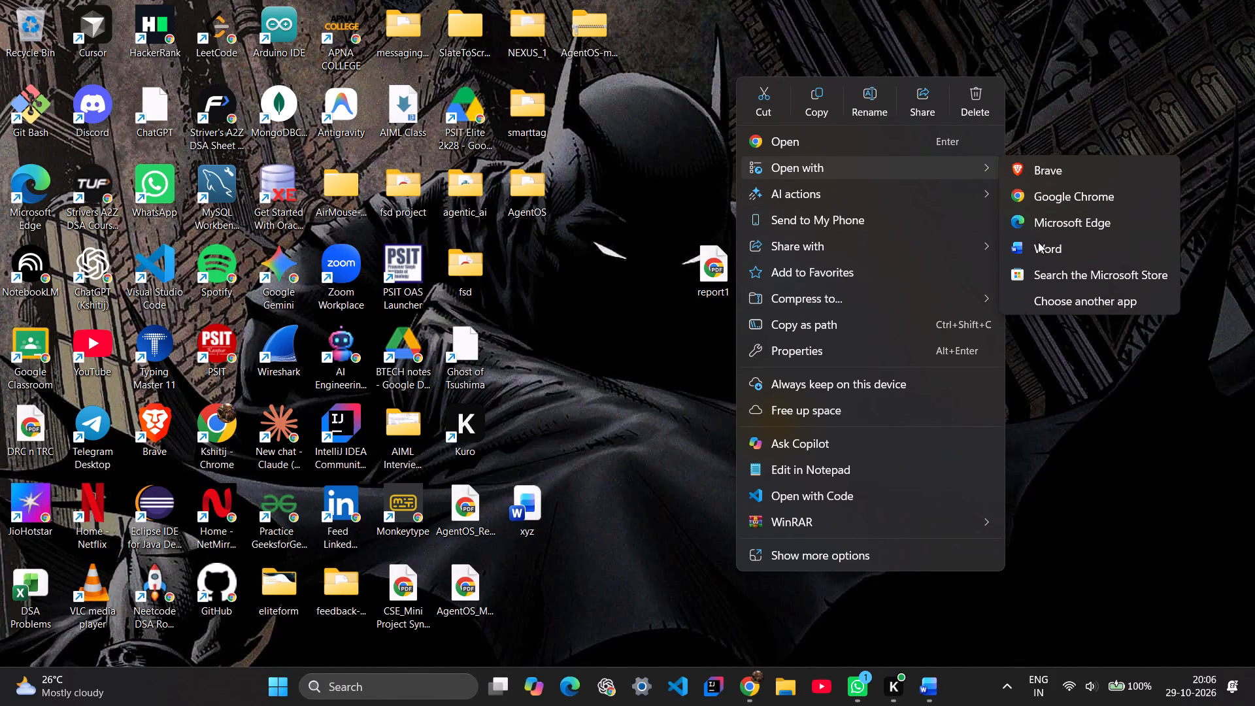
pyautogui.click(1038, 242)
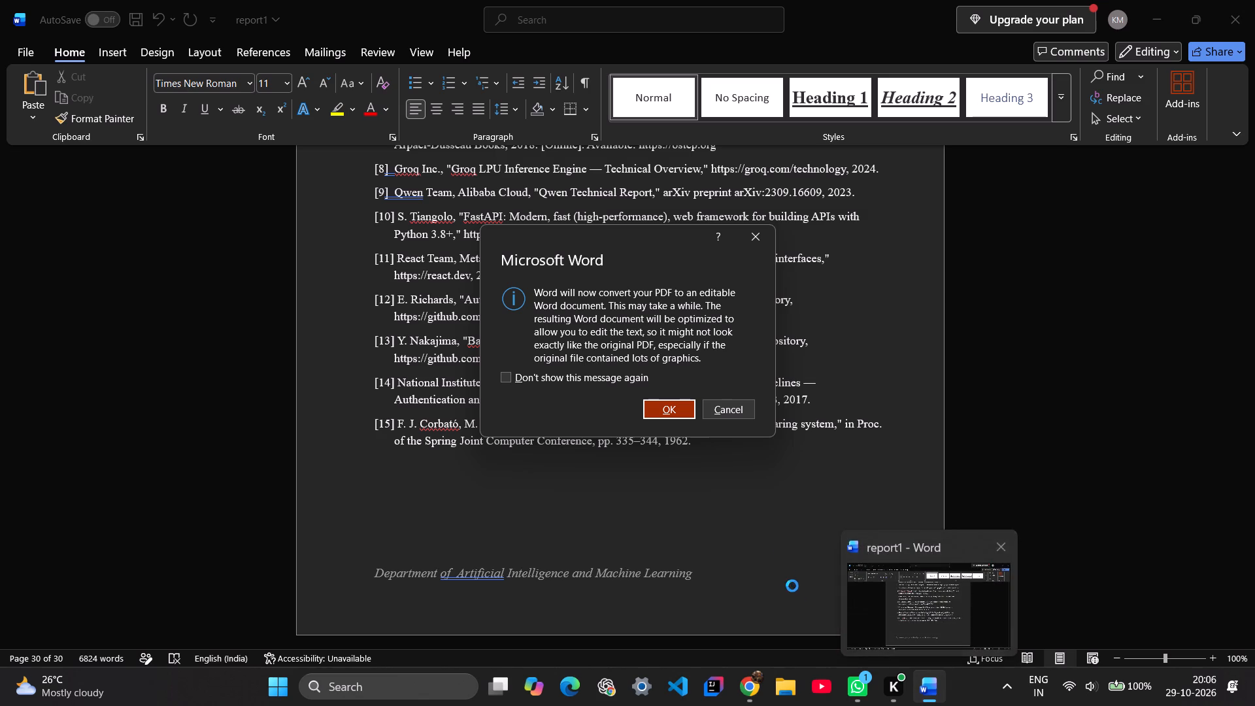
pyautogui.click(684, 407)
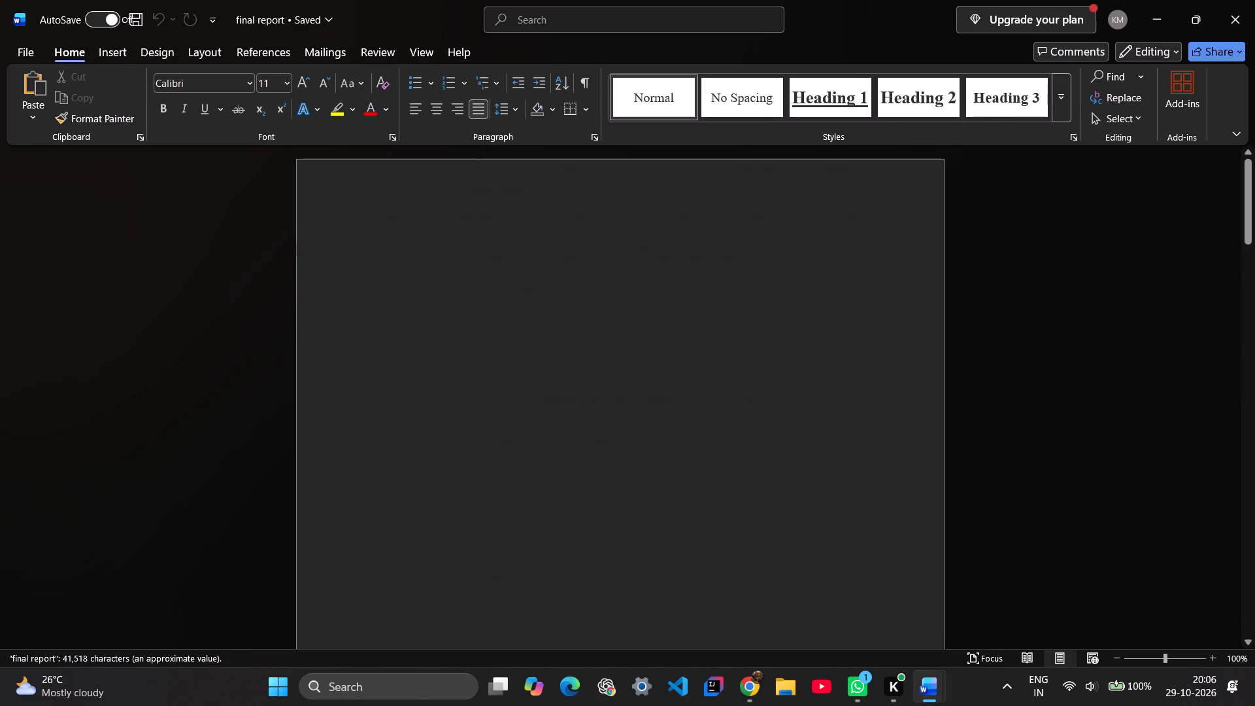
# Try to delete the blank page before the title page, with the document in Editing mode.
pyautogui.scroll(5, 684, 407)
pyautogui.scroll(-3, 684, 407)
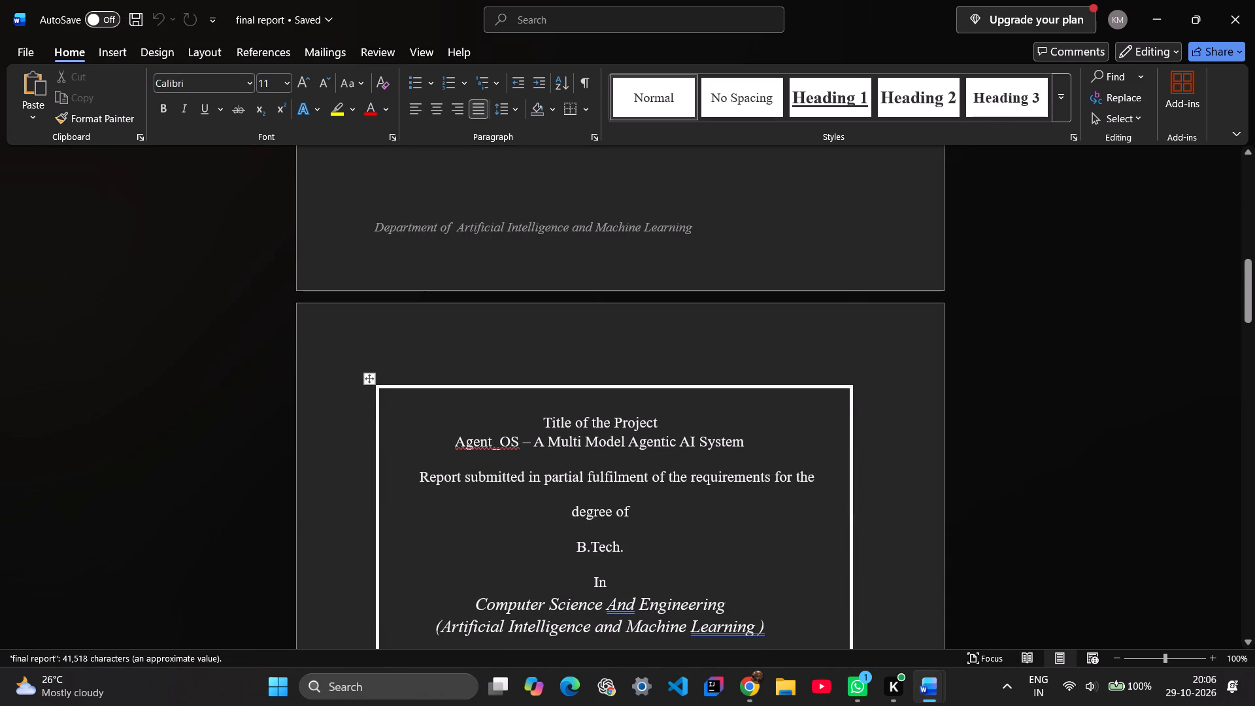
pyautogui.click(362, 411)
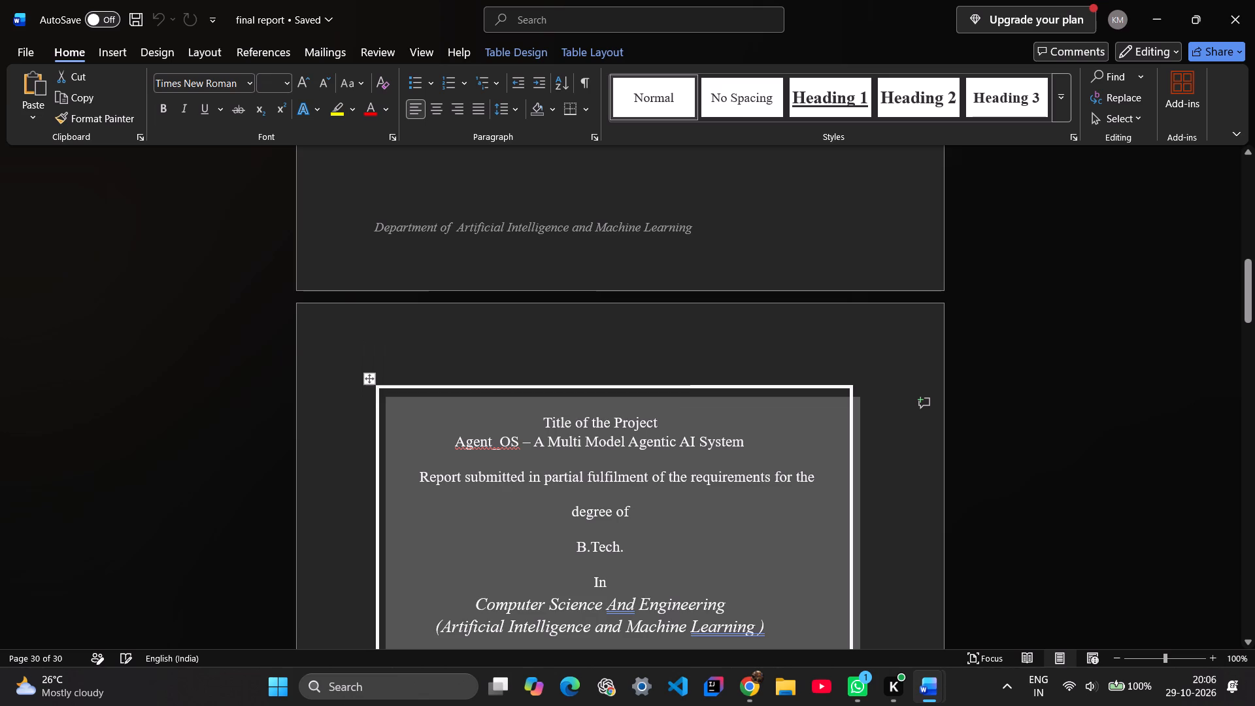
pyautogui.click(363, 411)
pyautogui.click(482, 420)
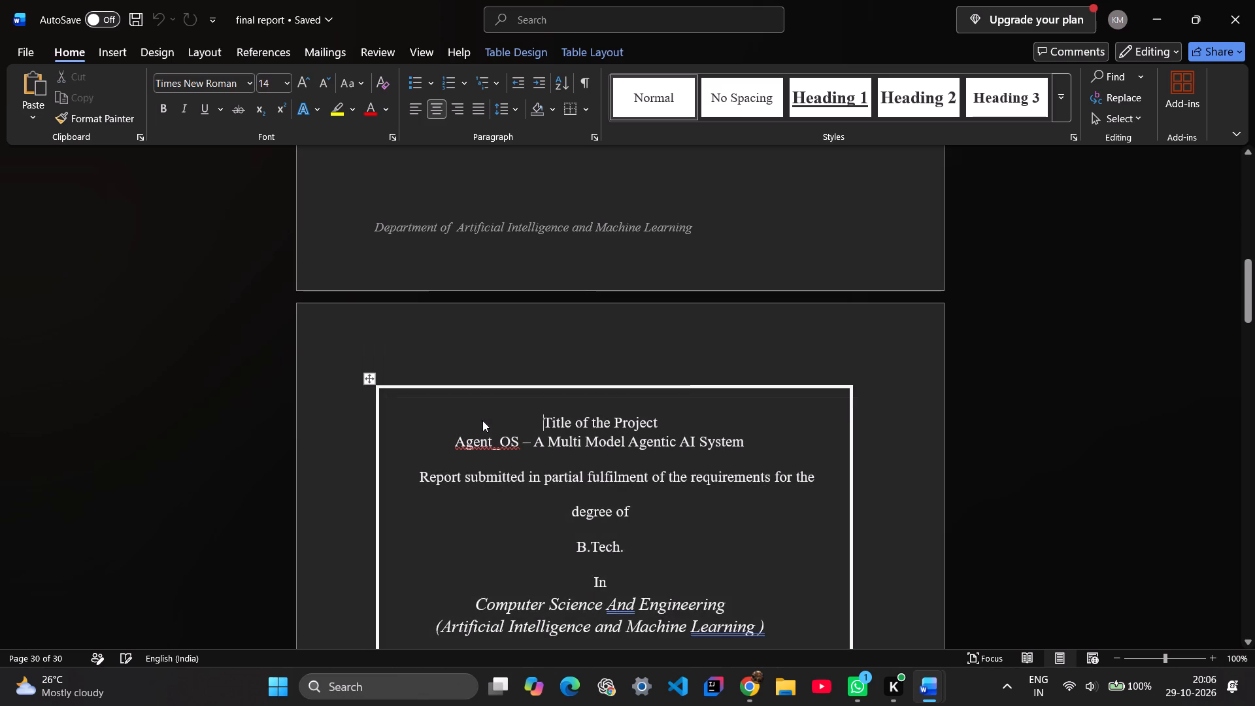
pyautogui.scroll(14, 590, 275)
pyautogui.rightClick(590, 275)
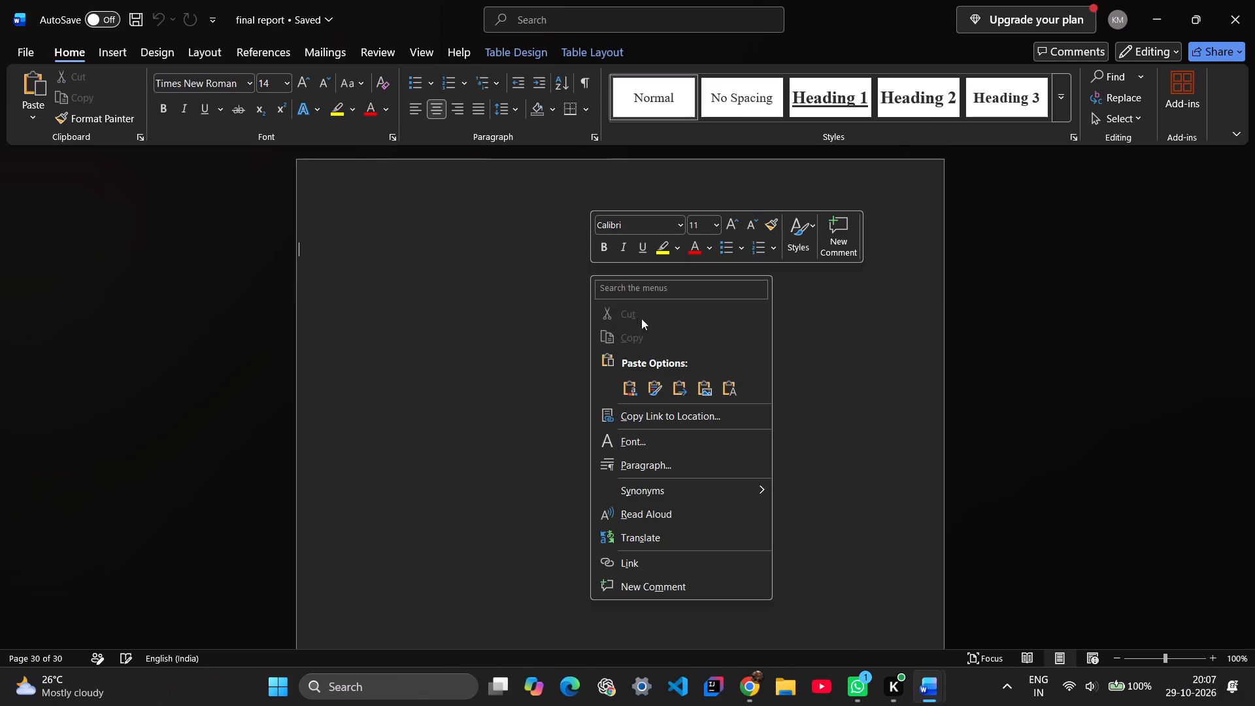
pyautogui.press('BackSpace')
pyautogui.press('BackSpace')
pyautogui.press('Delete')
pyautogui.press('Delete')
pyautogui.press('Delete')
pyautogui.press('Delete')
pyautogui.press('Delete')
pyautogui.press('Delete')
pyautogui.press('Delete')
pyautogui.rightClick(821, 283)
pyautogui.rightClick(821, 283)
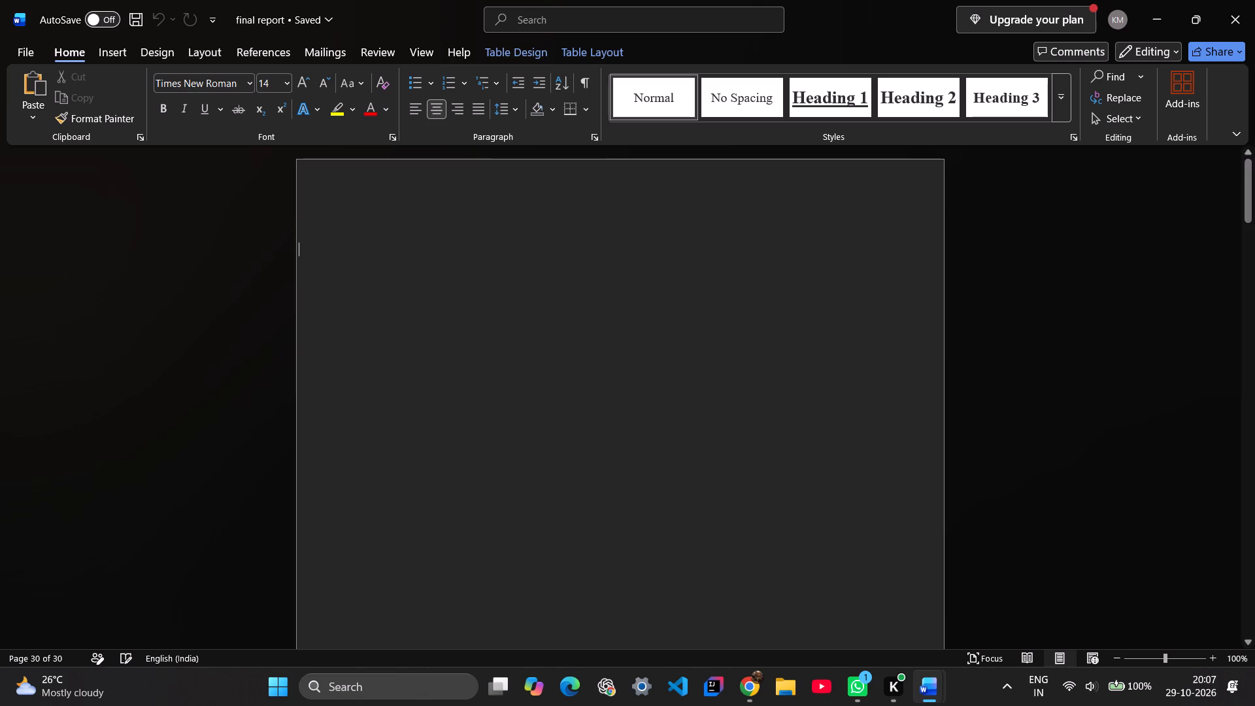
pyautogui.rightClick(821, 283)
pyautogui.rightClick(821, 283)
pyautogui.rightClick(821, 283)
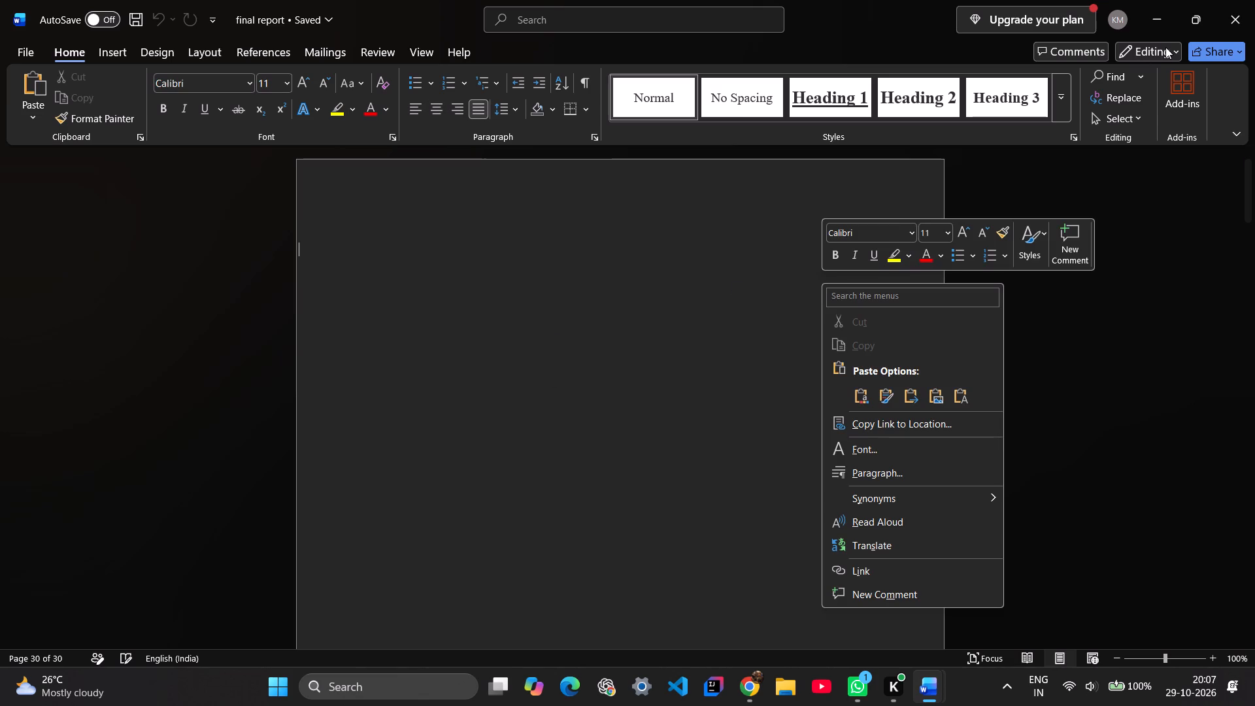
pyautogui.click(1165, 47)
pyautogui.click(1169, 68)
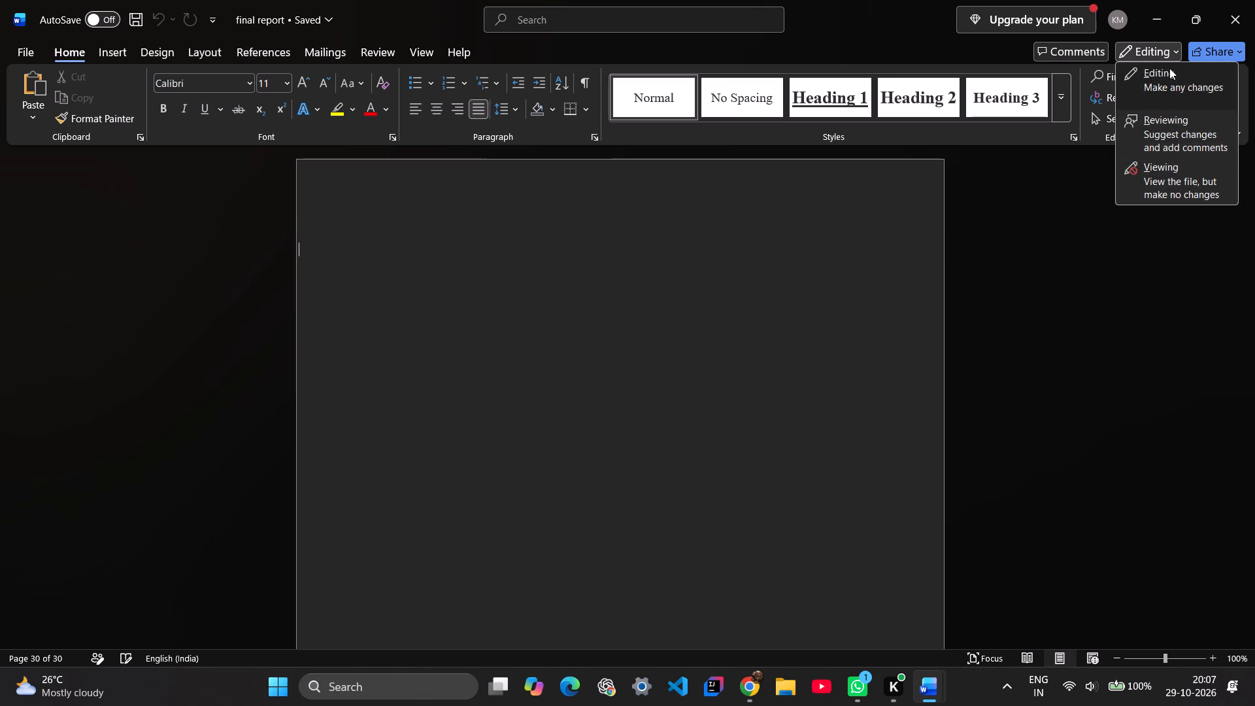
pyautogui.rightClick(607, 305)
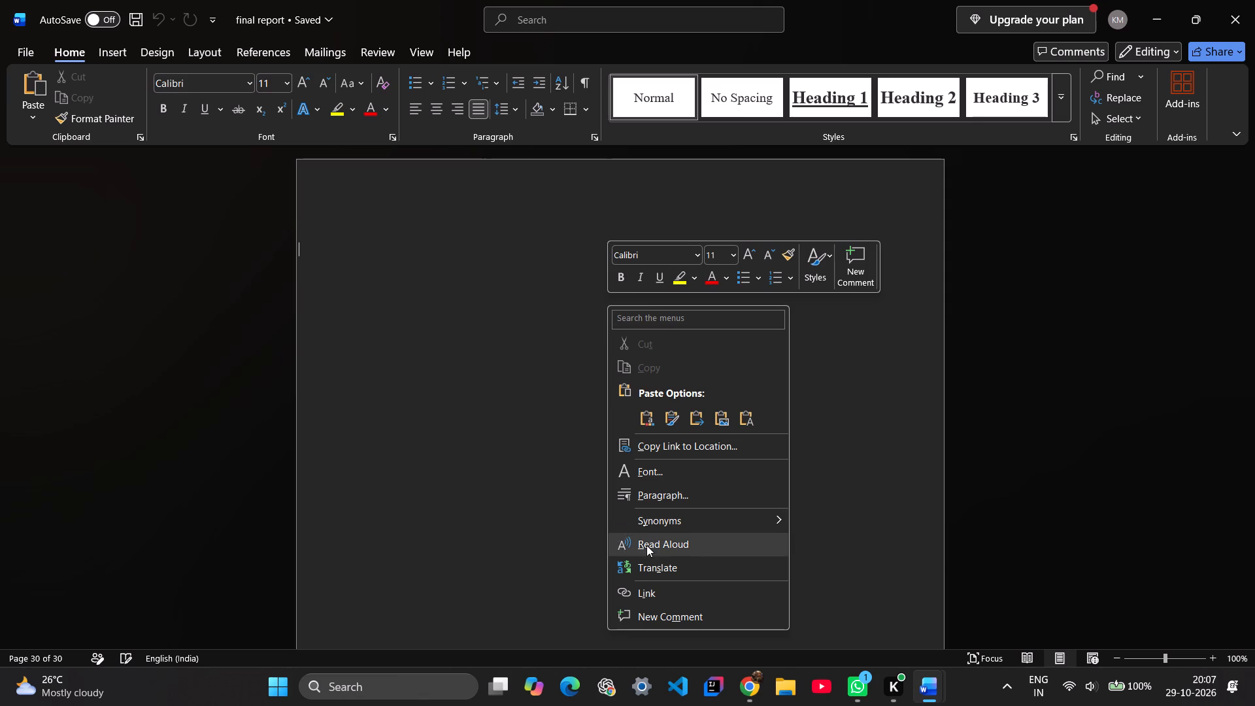
# Switch to Chrome, search the web for "how to delete a page from word file" and read the suggested methods.
pyautogui.click(750, 684)
pyautogui.click(812, 11)
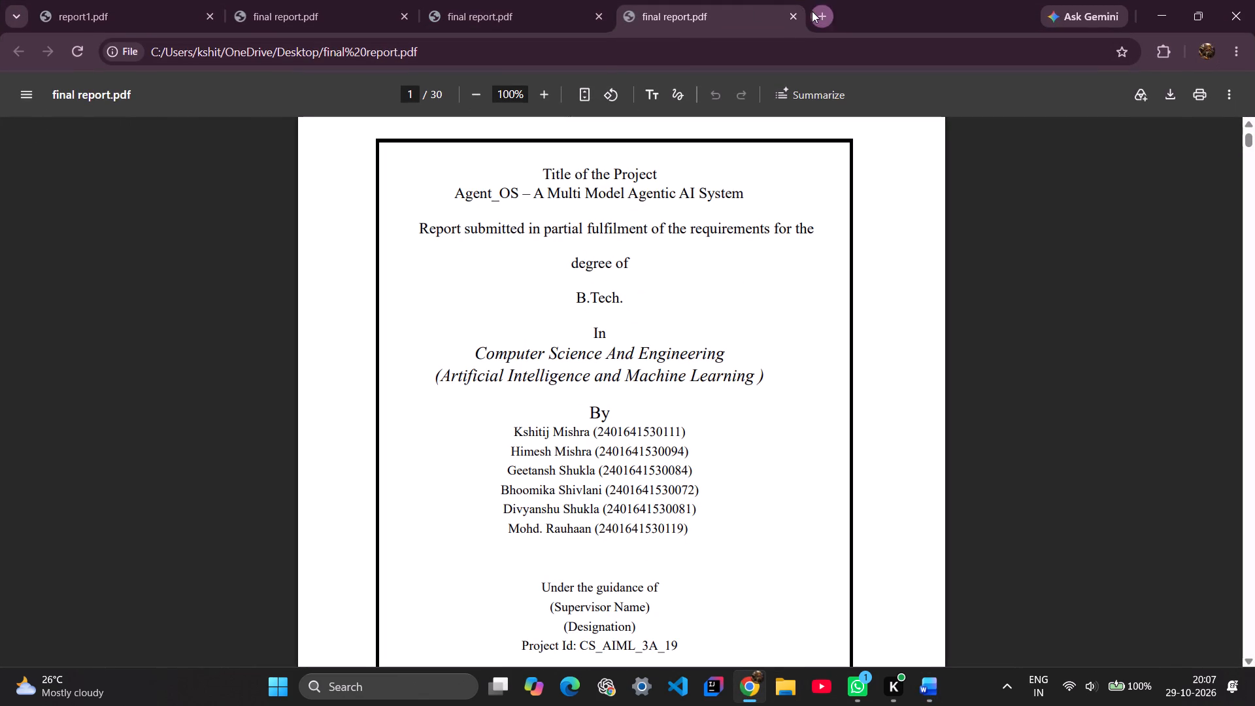
pyautogui.write('how to delete a page from word file')
pyautogui.press('Return')
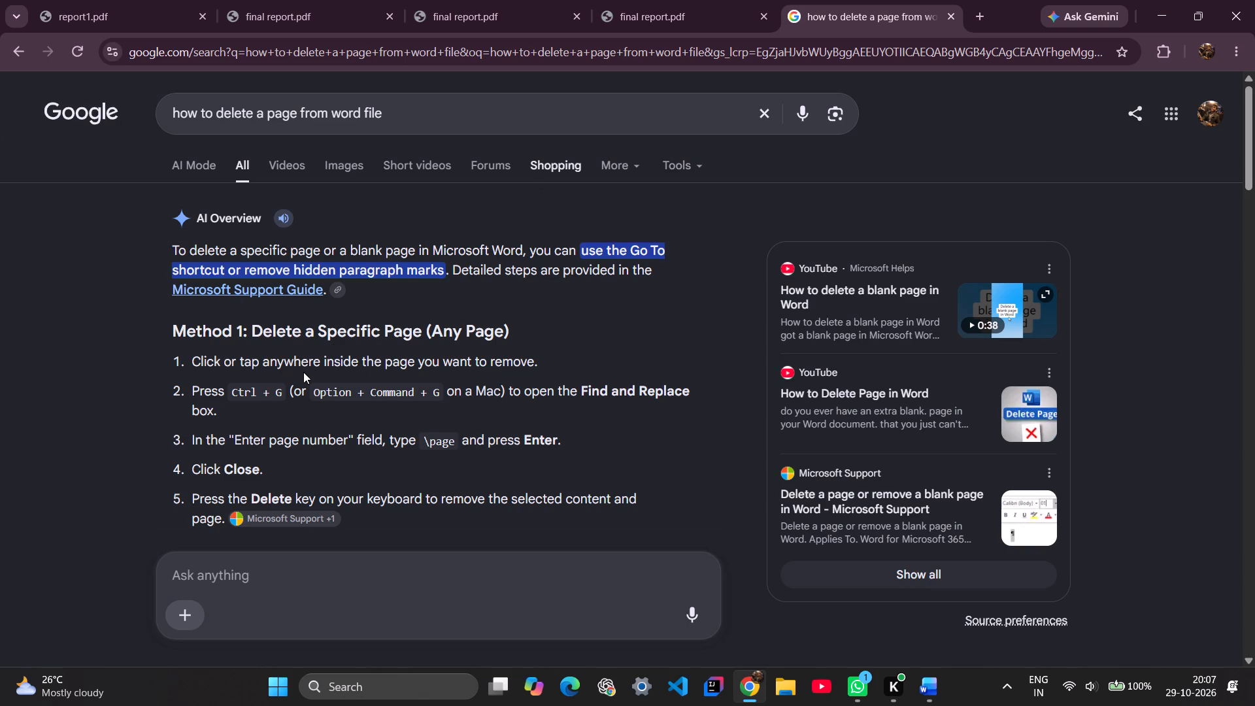
pyautogui.scroll(-1, 350, 431)
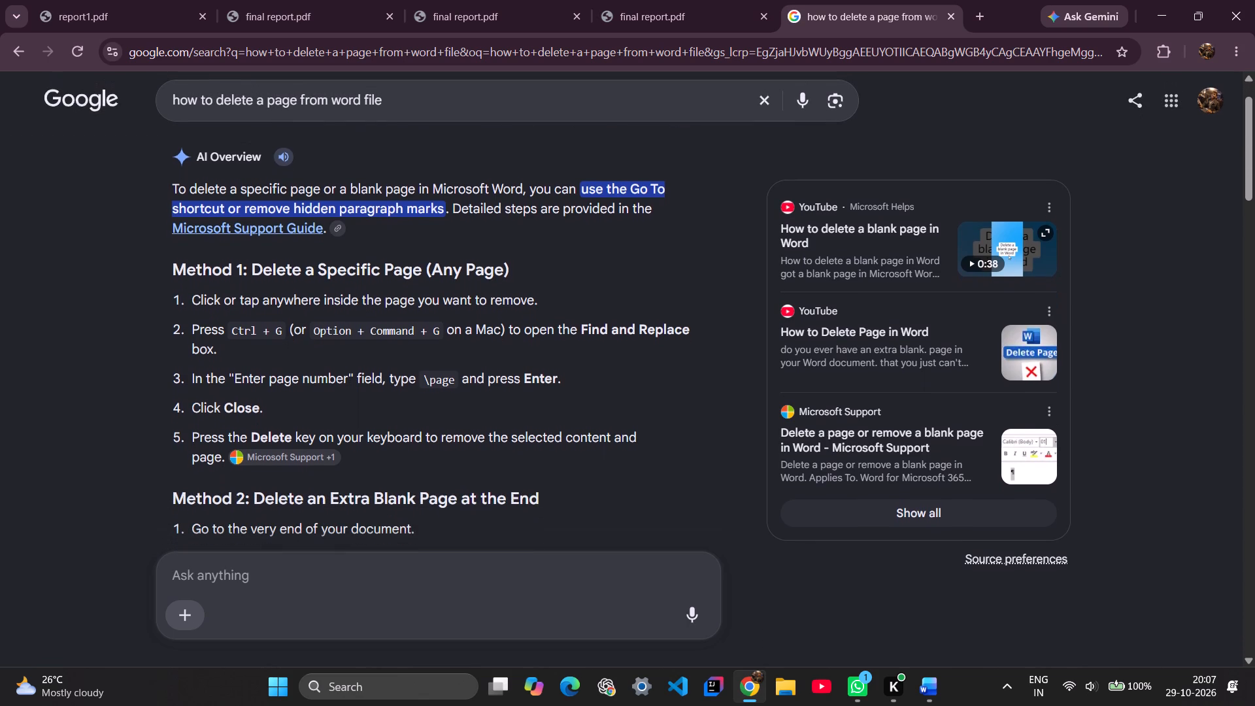
pyautogui.scroll(-2, 350, 431)
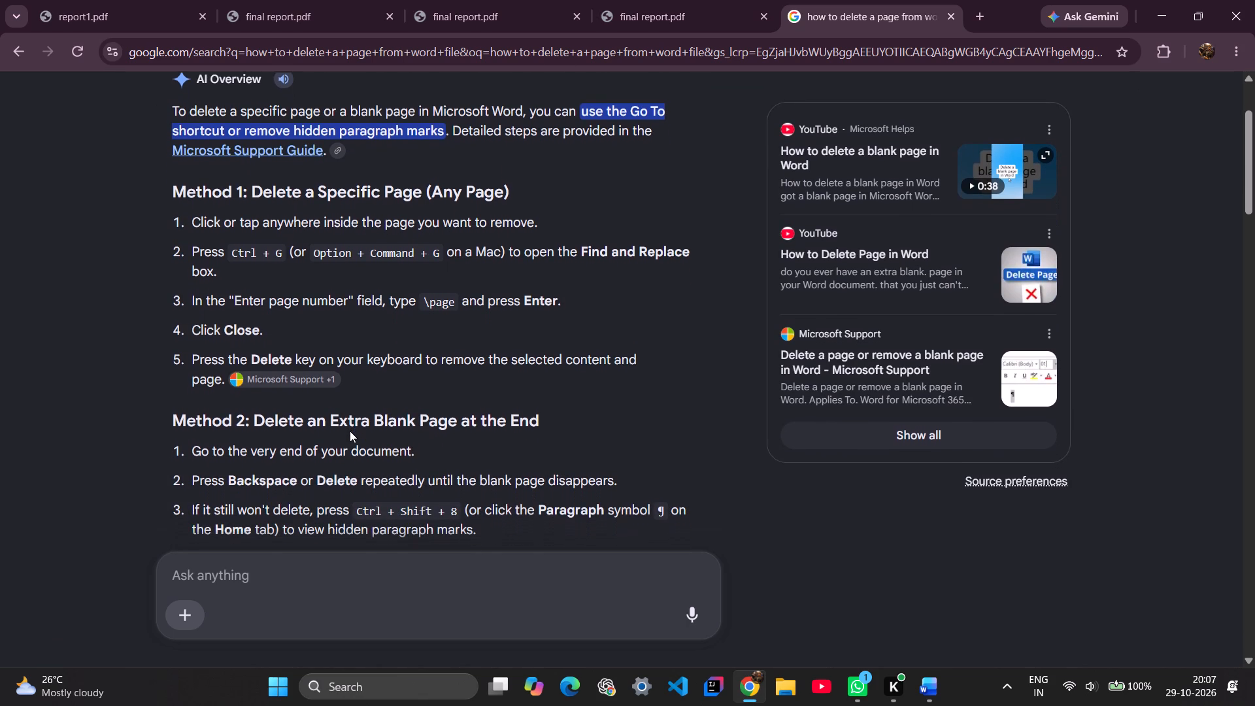
pyautogui.scroll(-1, 350, 431)
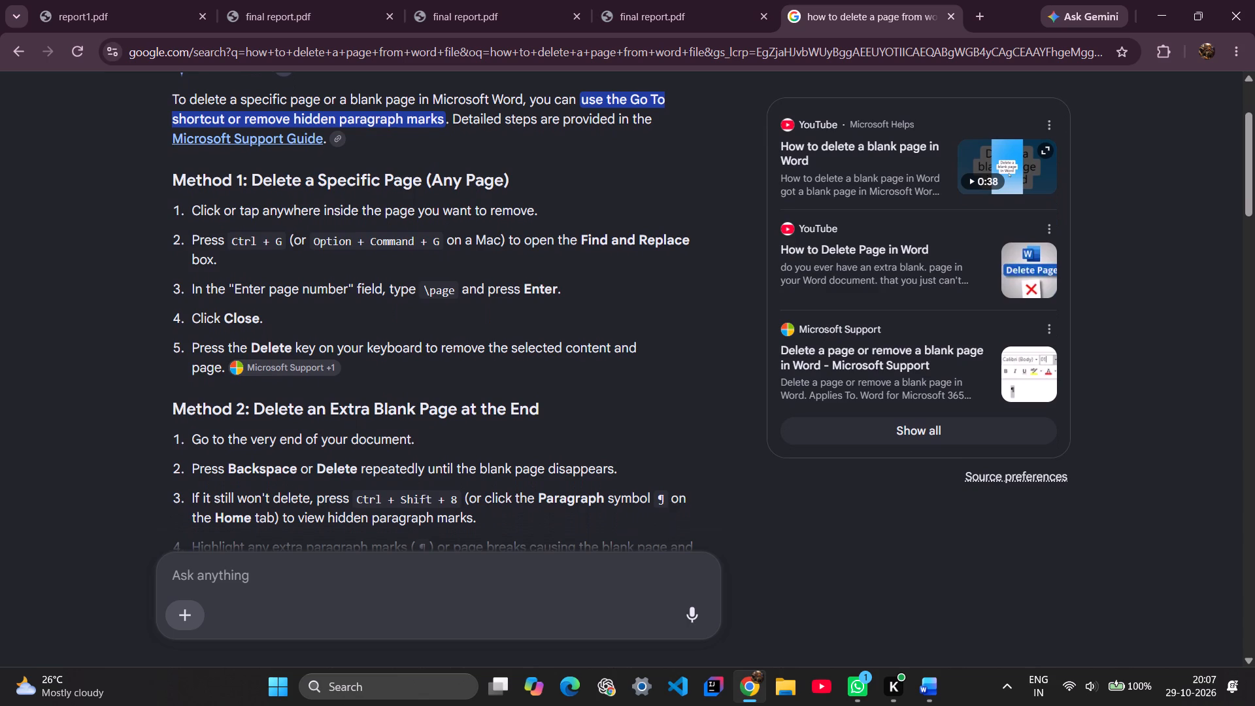
pyautogui.scroll(-1, 350, 431)
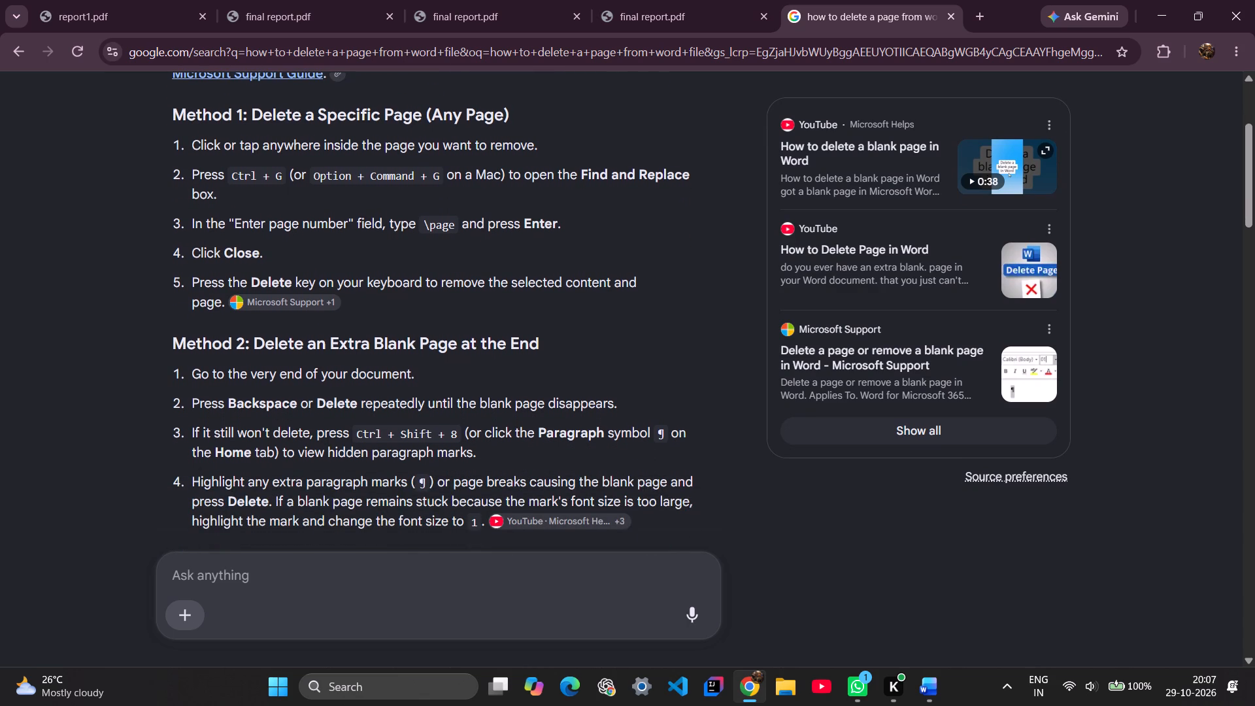
pyautogui.scroll(1, 350, 431)
# Back in Word, use Go To for page 1 of the final report and delete the blank page before the title page.
pyautogui.rightClick(489, 378)
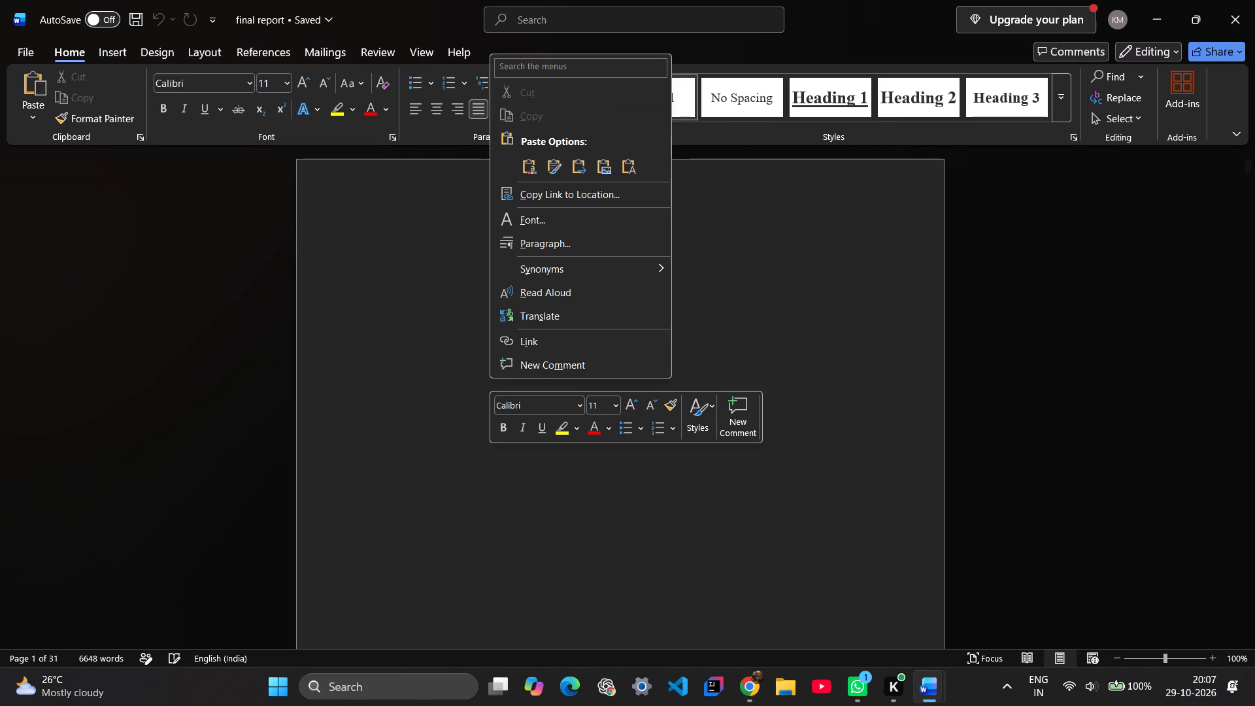
pyautogui.click(469, 392)
pyautogui.hotkey('ctrl', 'g')
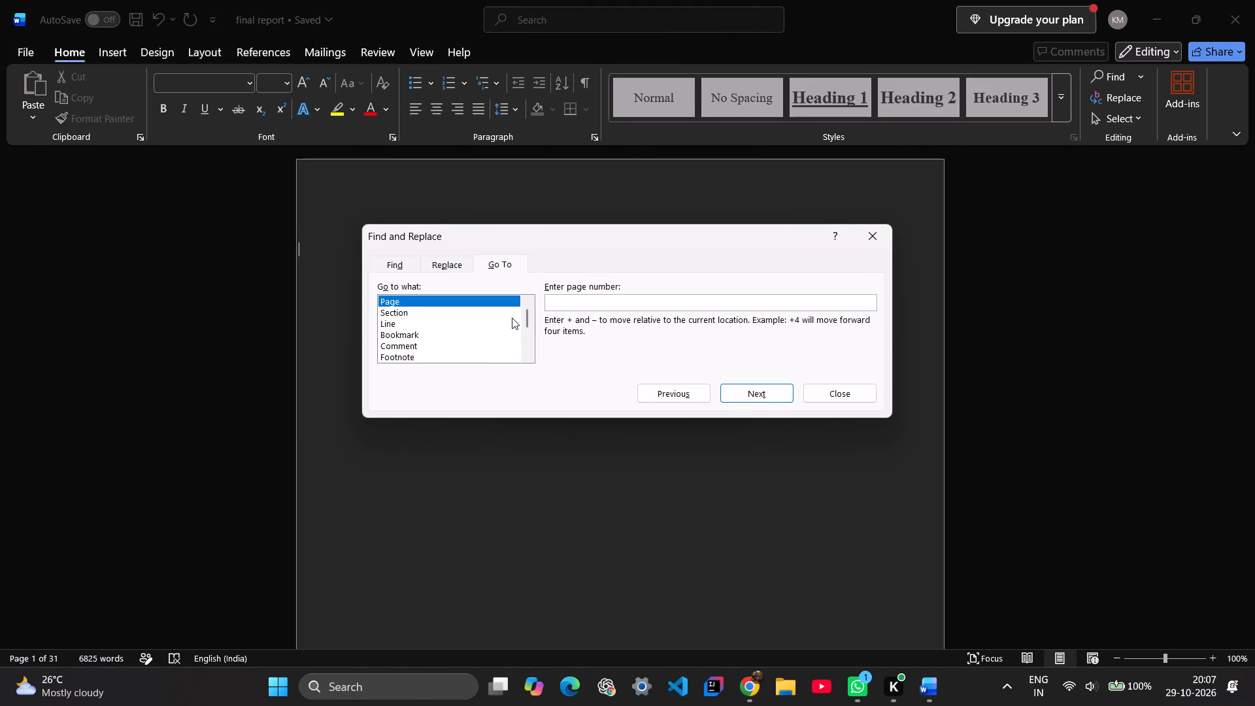
pyautogui.press('1')
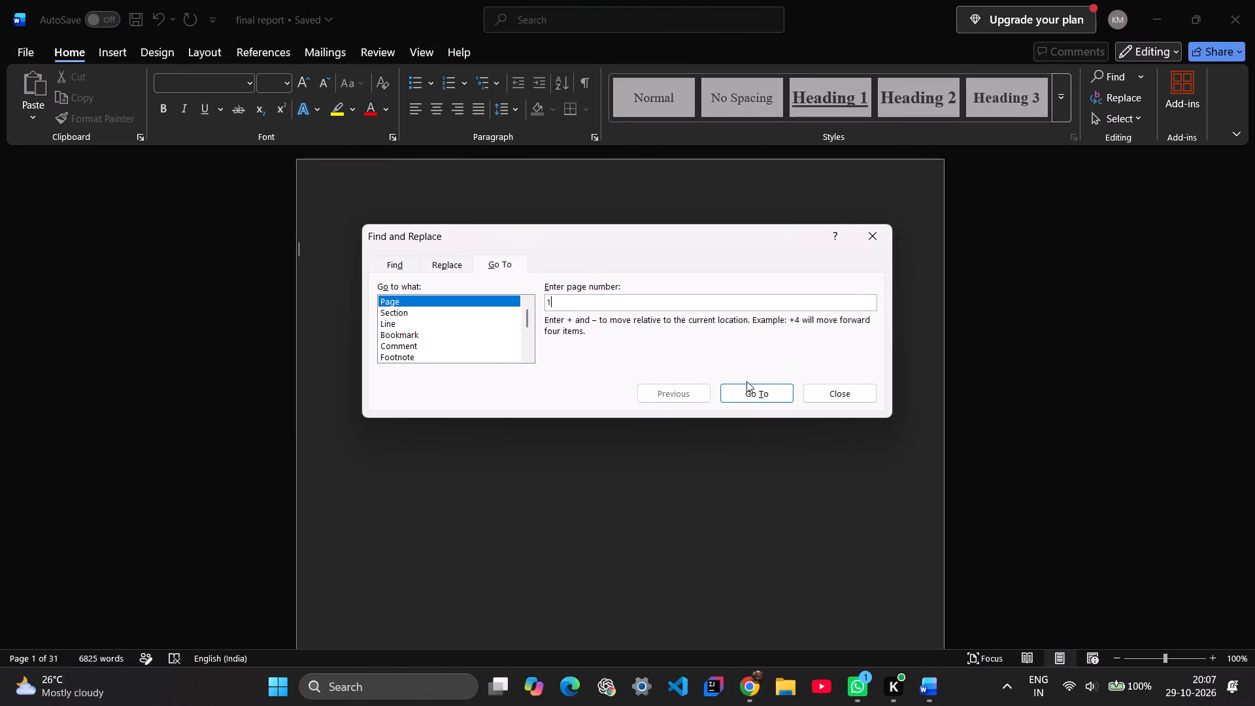
pyautogui.click(743, 391)
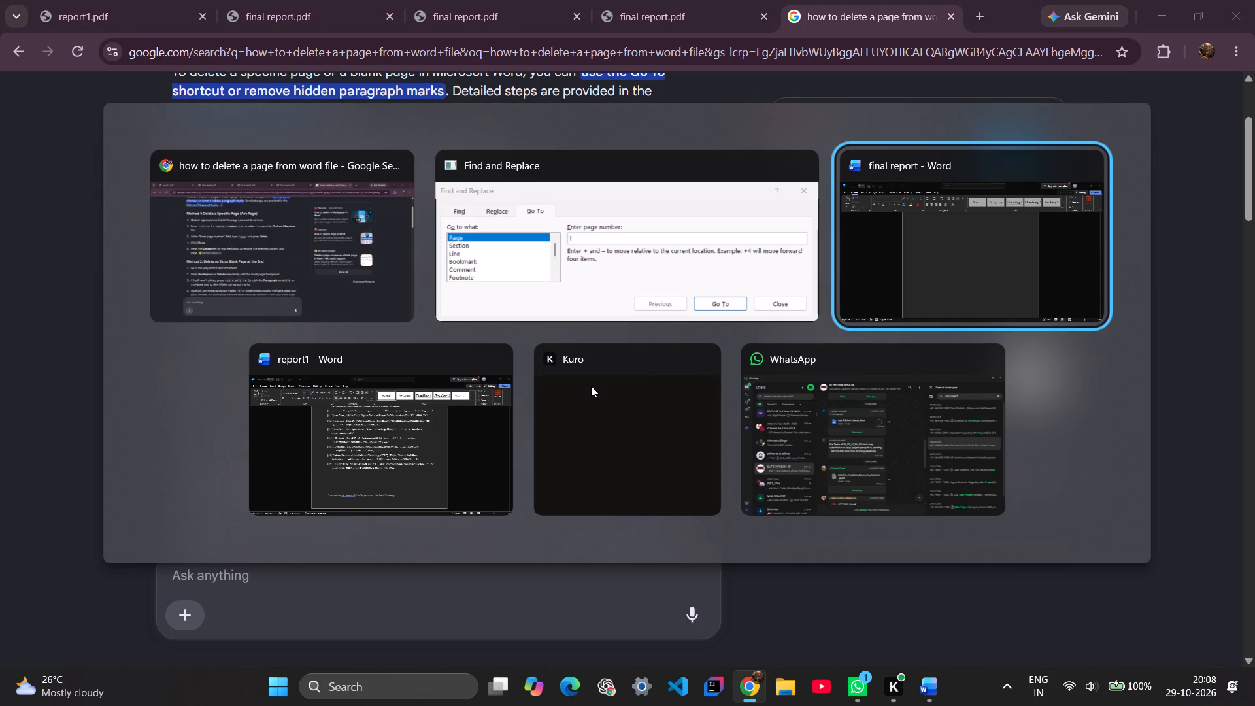
pyautogui.click(744, 399)
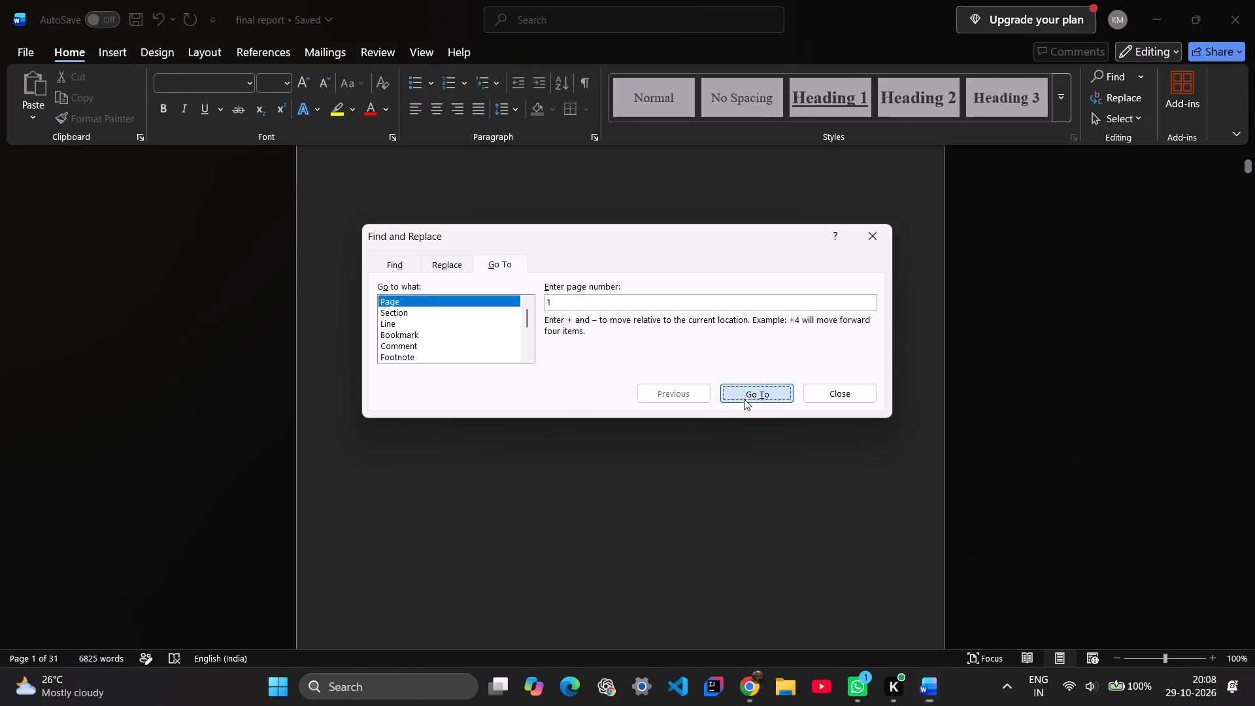
pyautogui.click(819, 395)
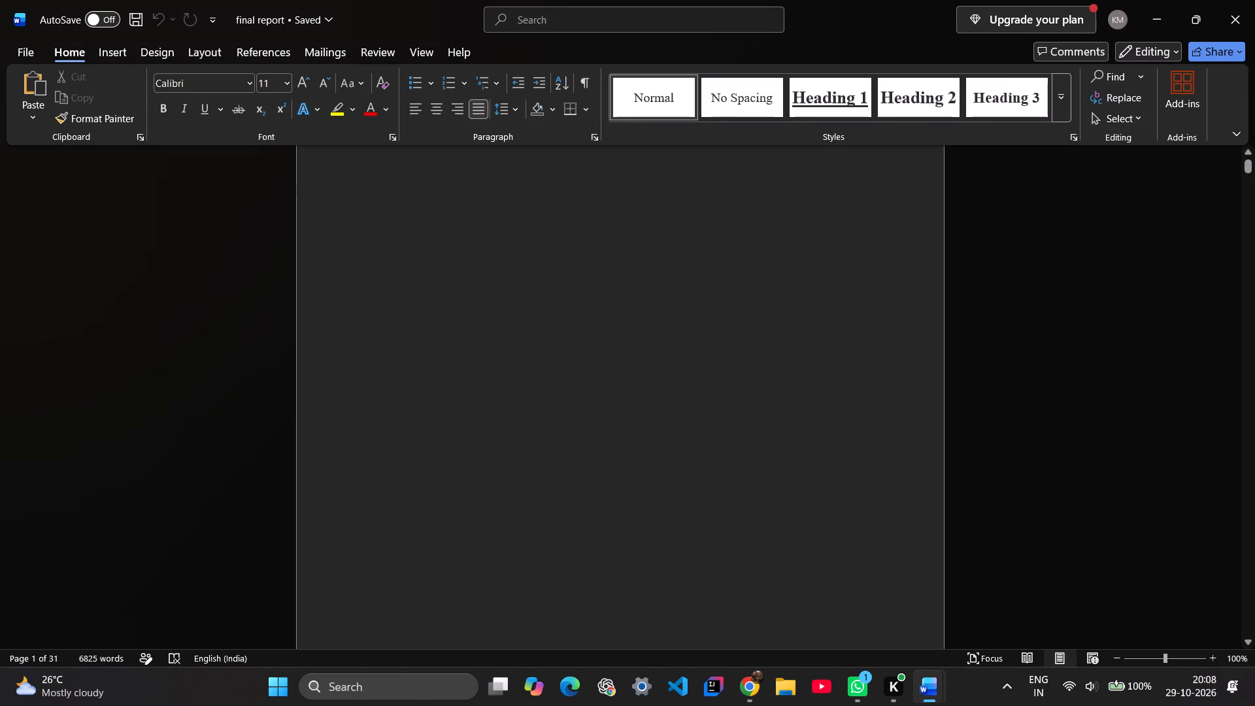
pyautogui.rightClick(819, 395)
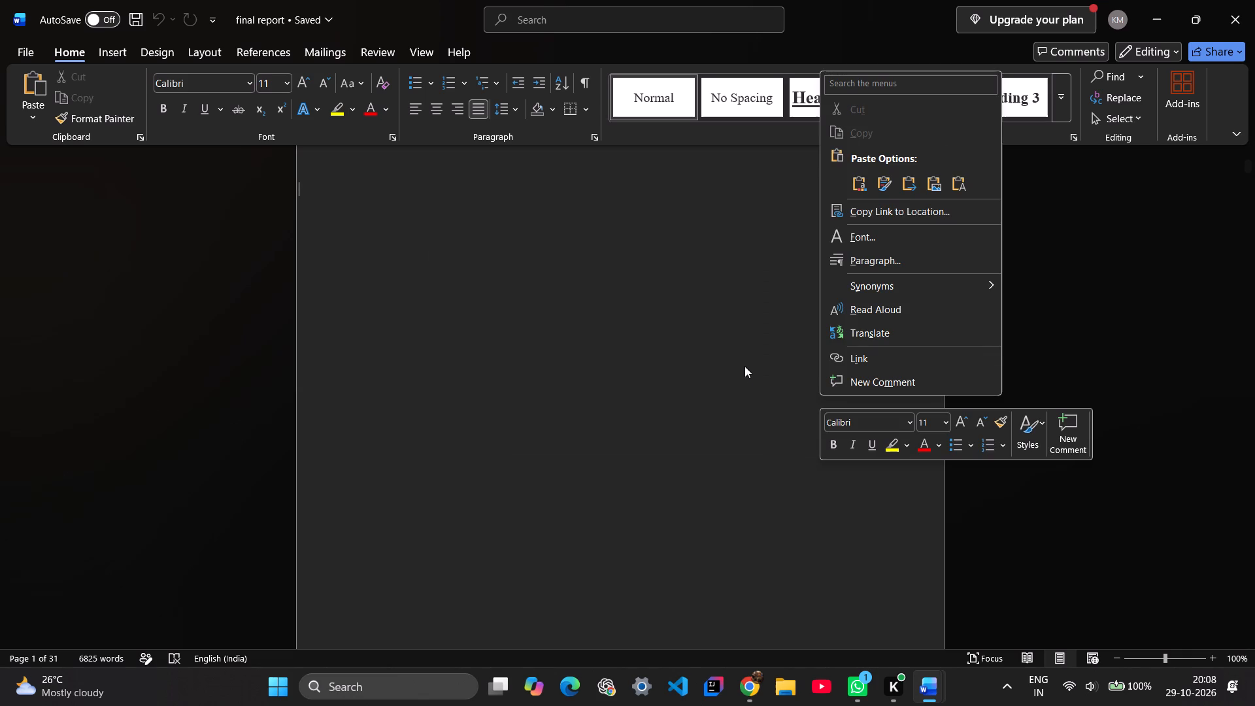
pyautogui.click(745, 366)
pyautogui.press('Delete')
pyautogui.scroll(3, 745, 366)
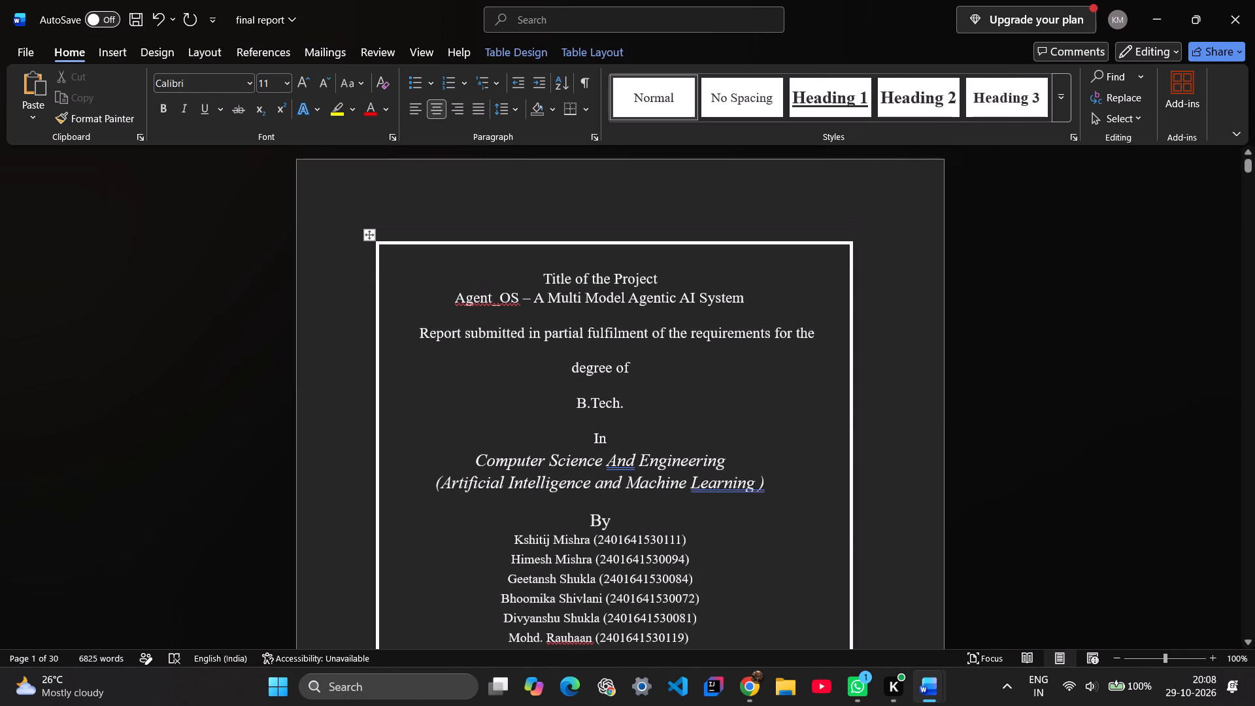
pyautogui.scroll(2, 745, 366)
# Add the prefix "26_" to the Project Id on the title page so it reads 26_CS_AIML_3A_19.
pyautogui.scroll(-1, 745, 366)
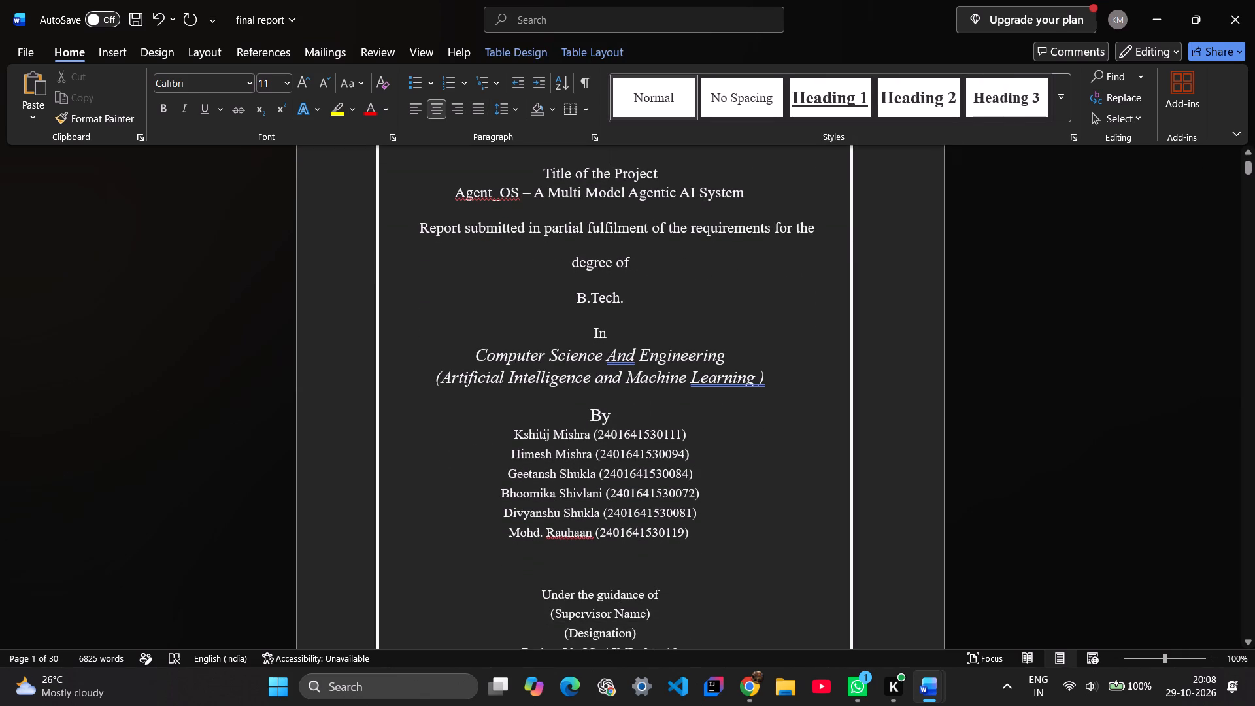
pyautogui.scroll(-1, 601, 384)
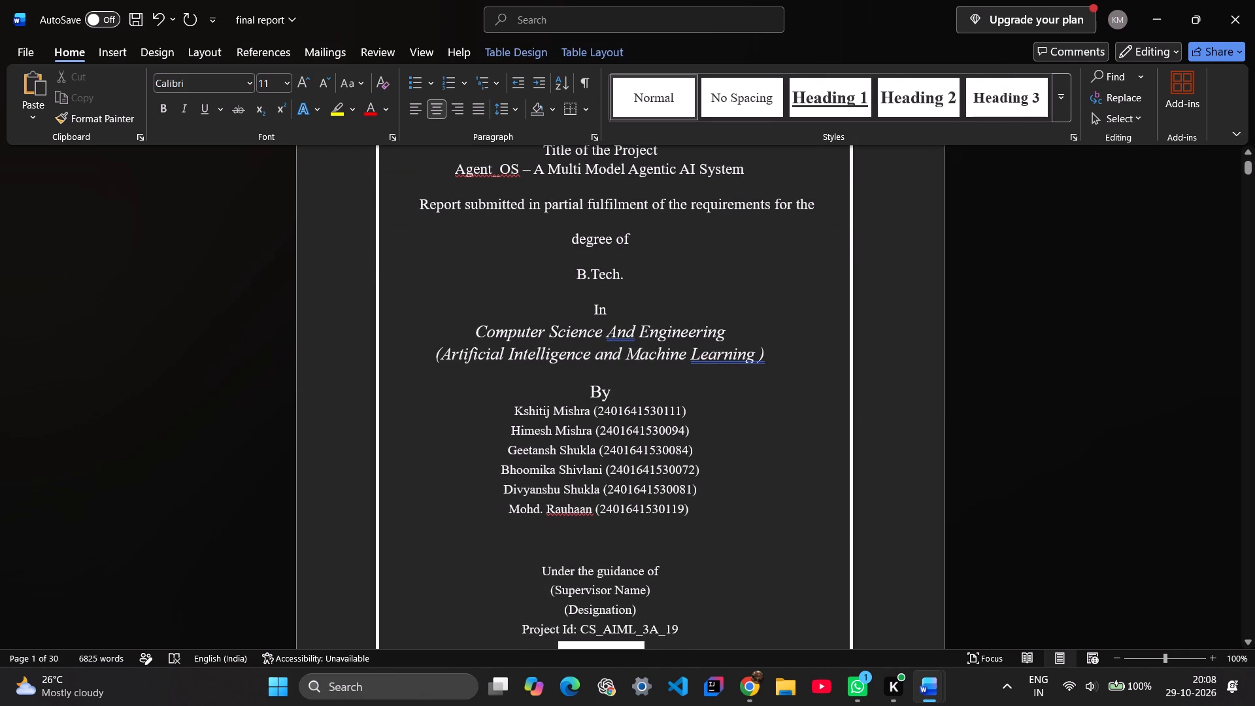
pyautogui.scroll(-1, 670, 297)
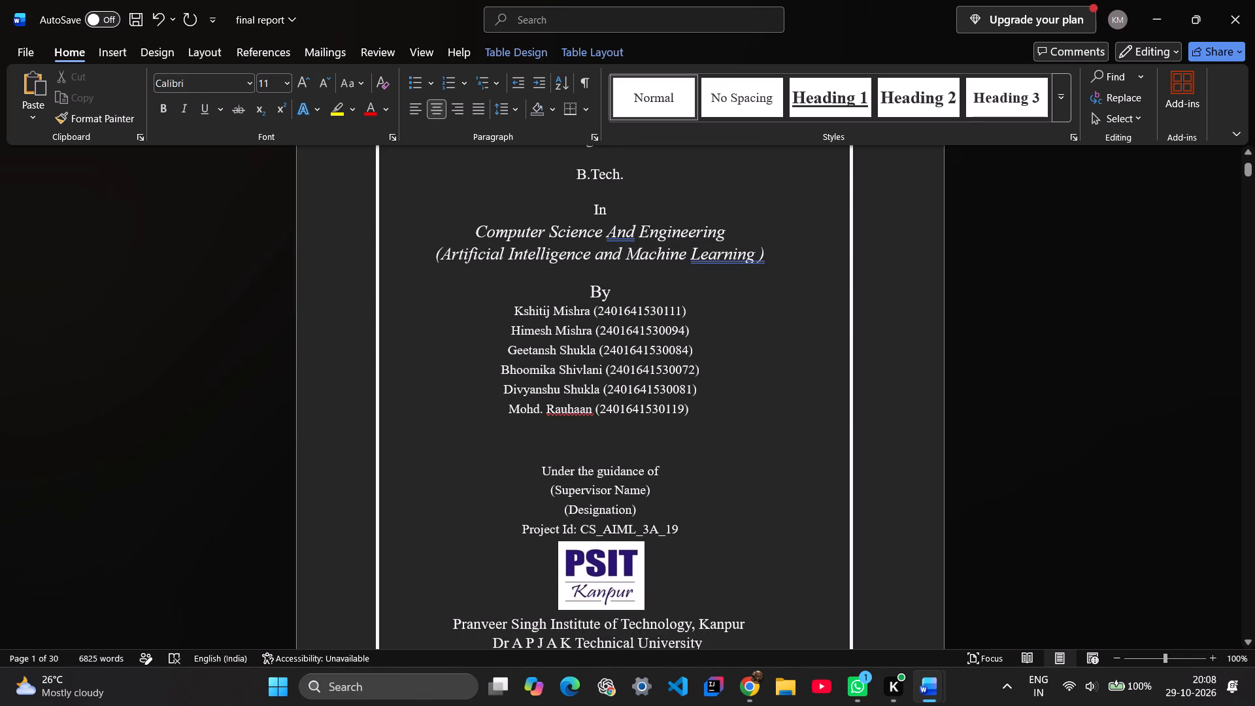
pyautogui.click(579, 528)
pyautogui.write('26')
pyautogui.hotkey('shift', '_')
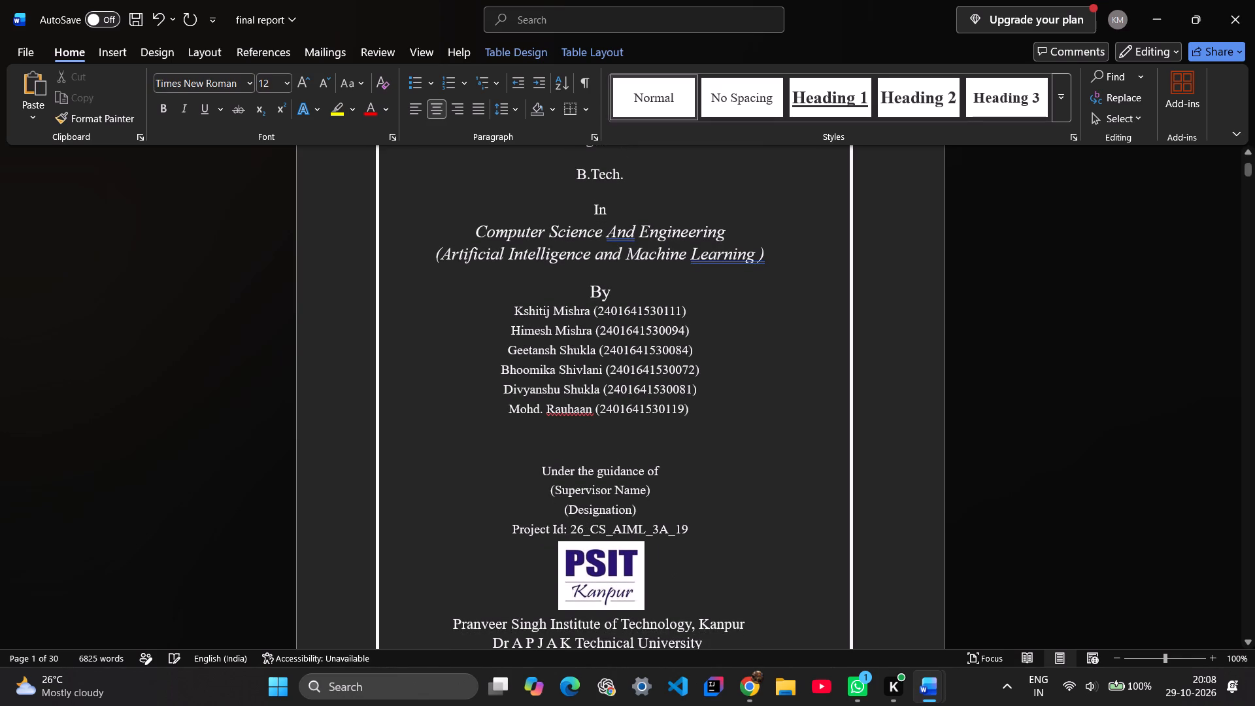
# Review the edited title page and the reference pages at the end of the final report.
pyautogui.scroll(-1, 654, 561)
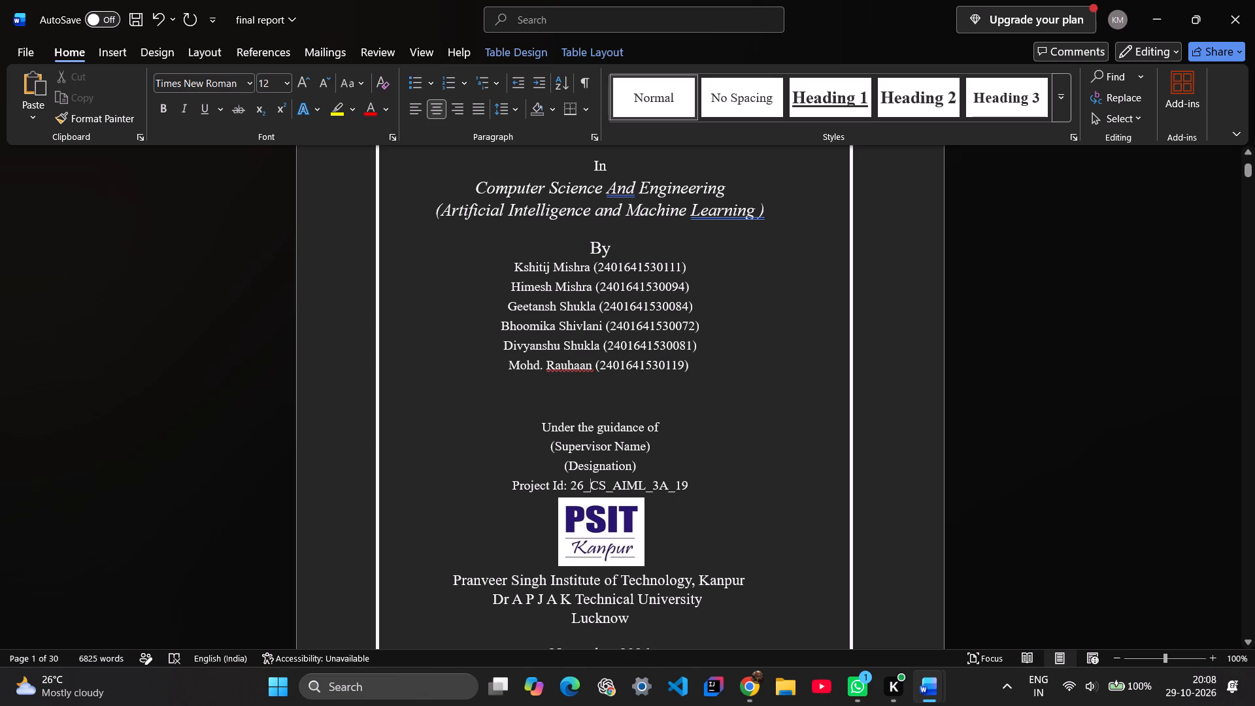
pyautogui.scroll(5, 701, 465)
pyautogui.scroll(-3, 701, 465)
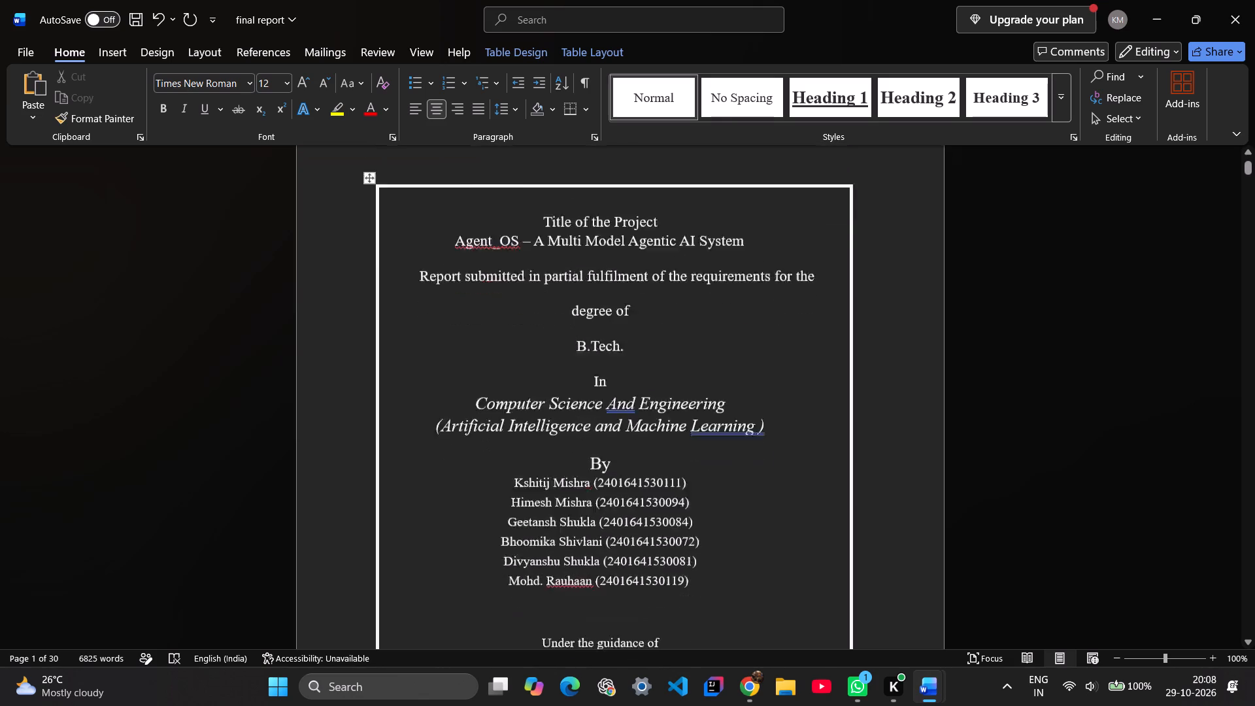
pyautogui.scroll(-20, 701, 465)
pyautogui.scroll(-20, 701, 465)
pyautogui.scroll(-13, 701, 465)
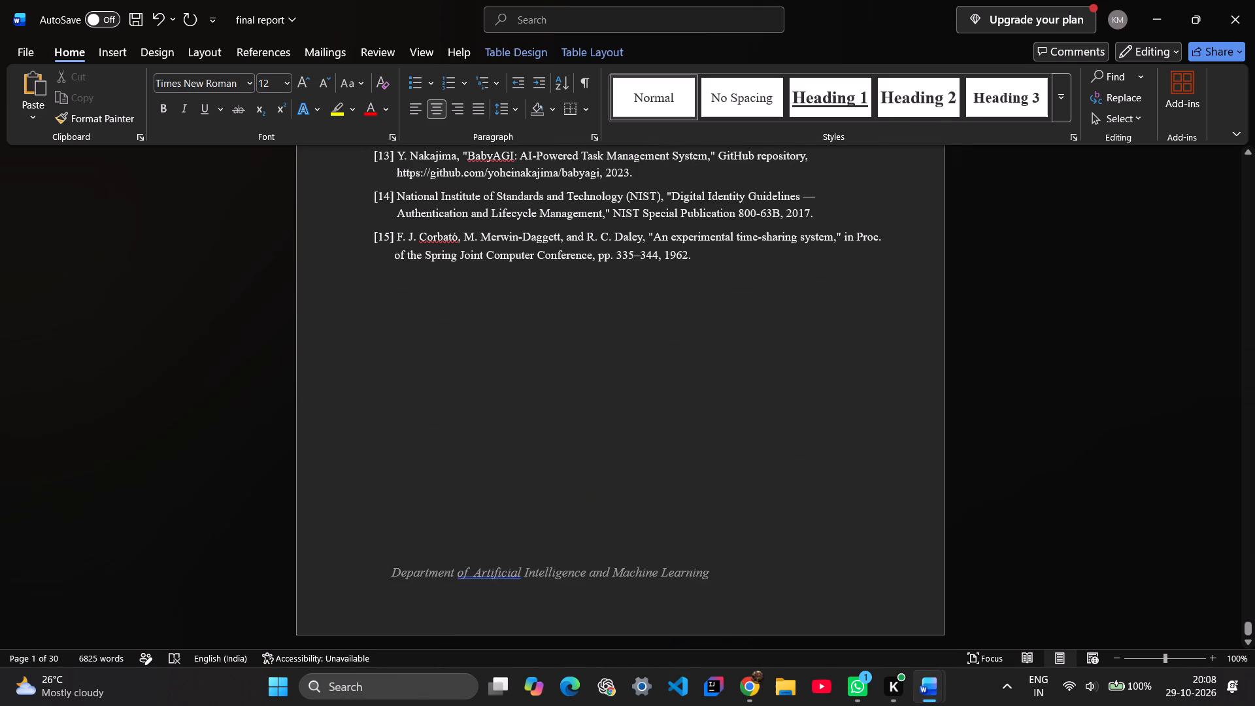
pyautogui.scroll(6, 701, 465)
pyautogui.scroll(-4, 701, 465)
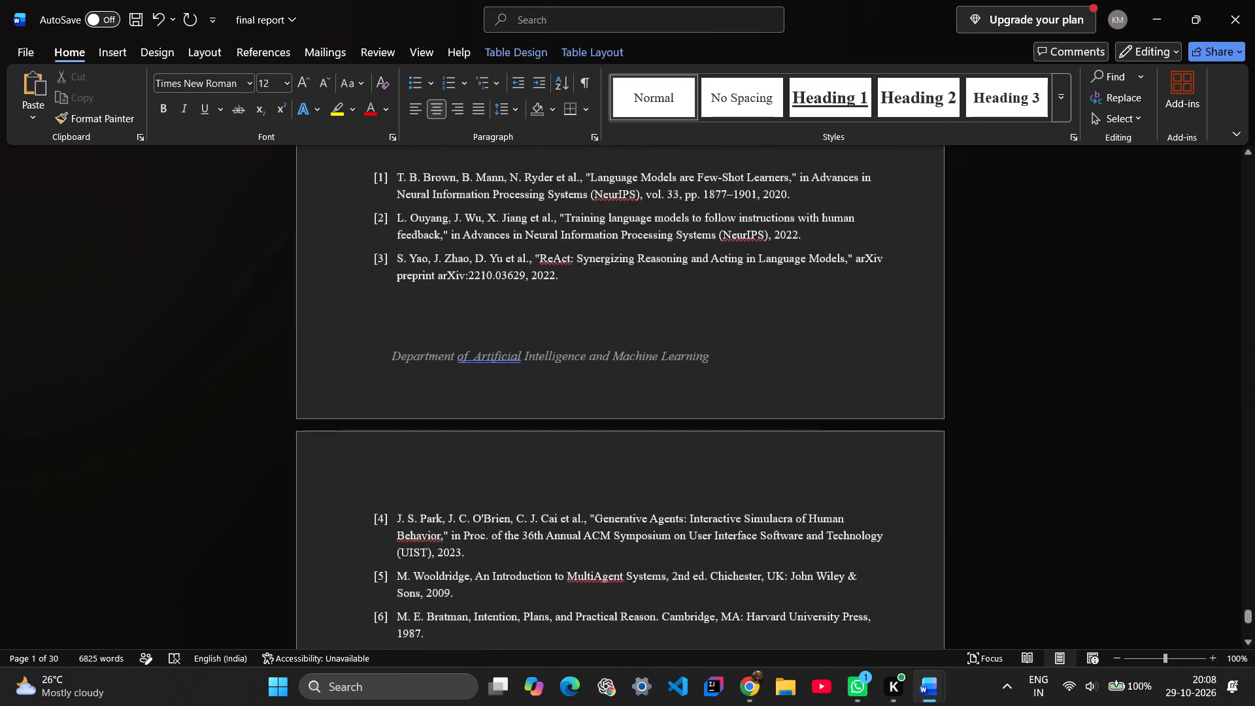
# Examine the last references page and recheck the whole title page of the final report, including its Project Id line.
pyautogui.scroll(-3, 701, 465)
pyautogui.scroll(-3, 1086, 616)
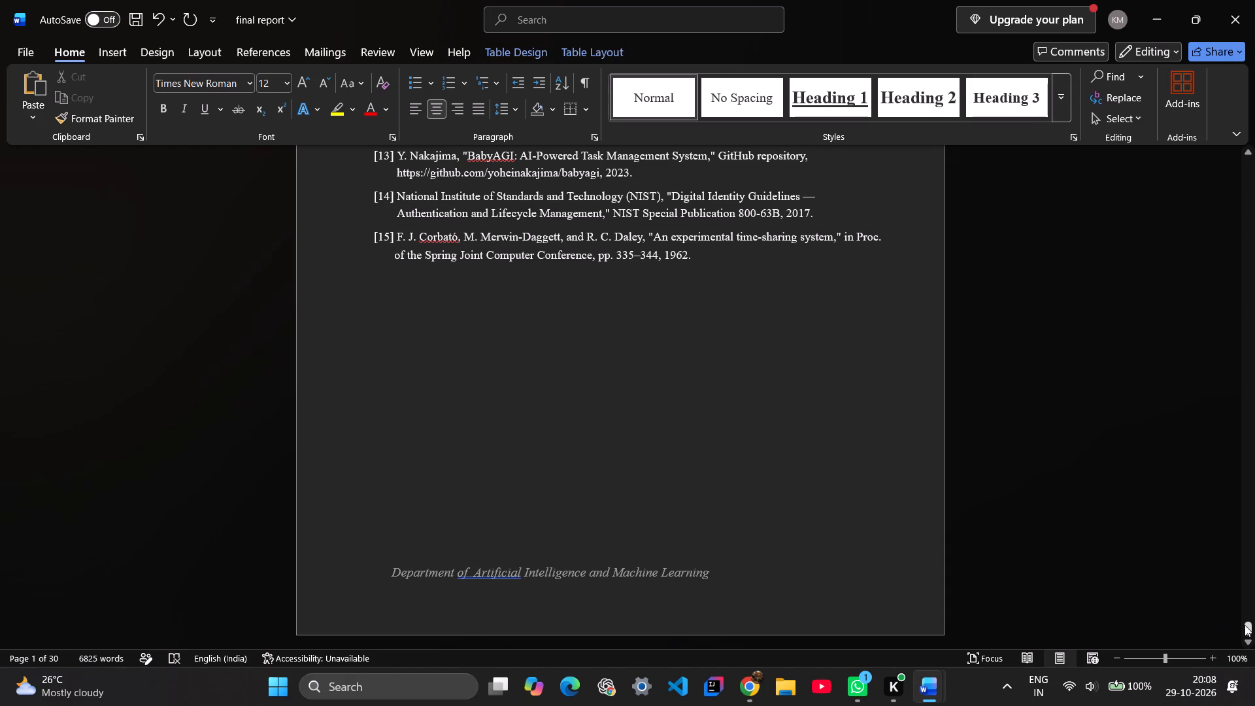
pyautogui.moveTo(1245, 625); pyautogui.dragTo(1240, 634)
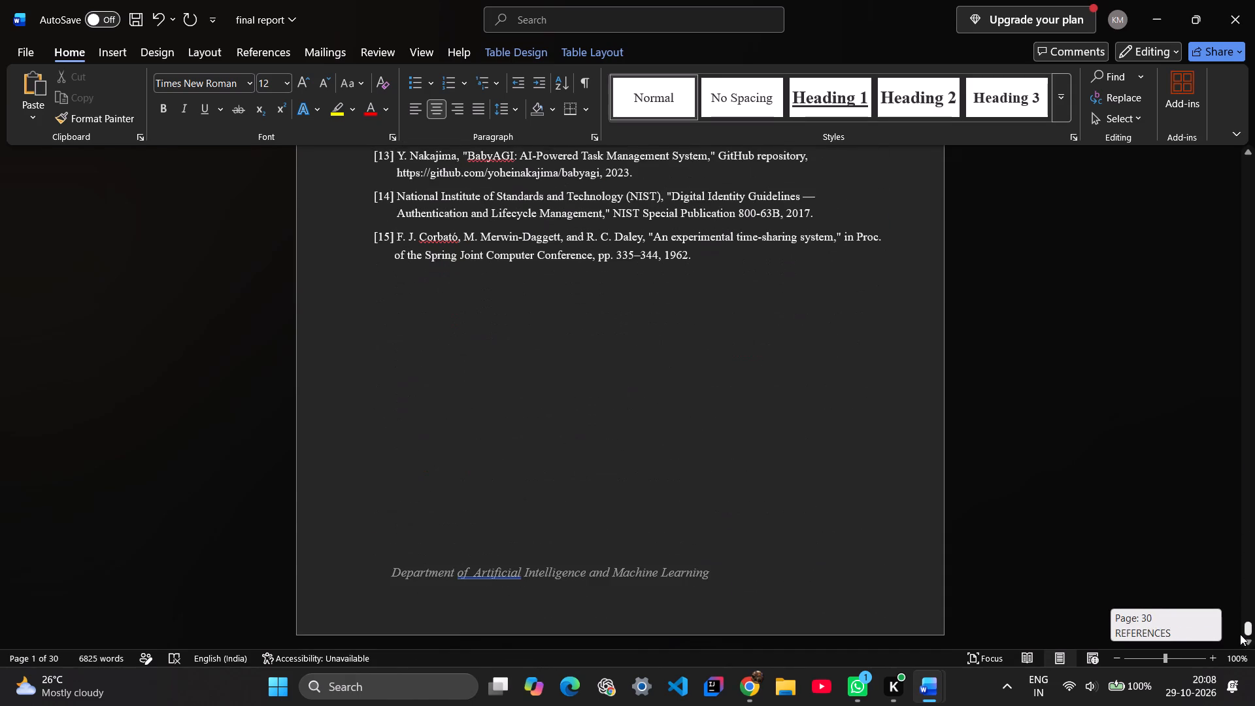
pyautogui.moveTo(1240, 634); pyautogui.dragTo(1254, 116)
pyautogui.scroll(-3, 822, 567)
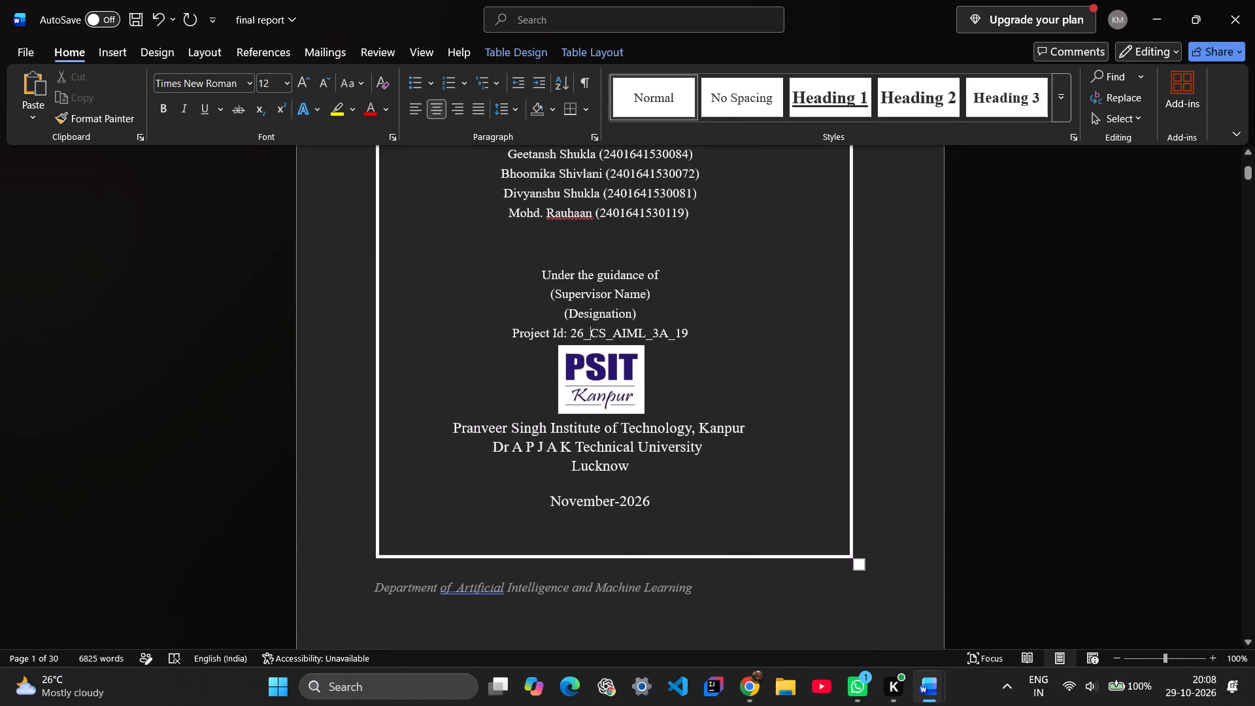
pyautogui.scroll(-1, 822, 567)
pyautogui.scroll(1, 822, 567)
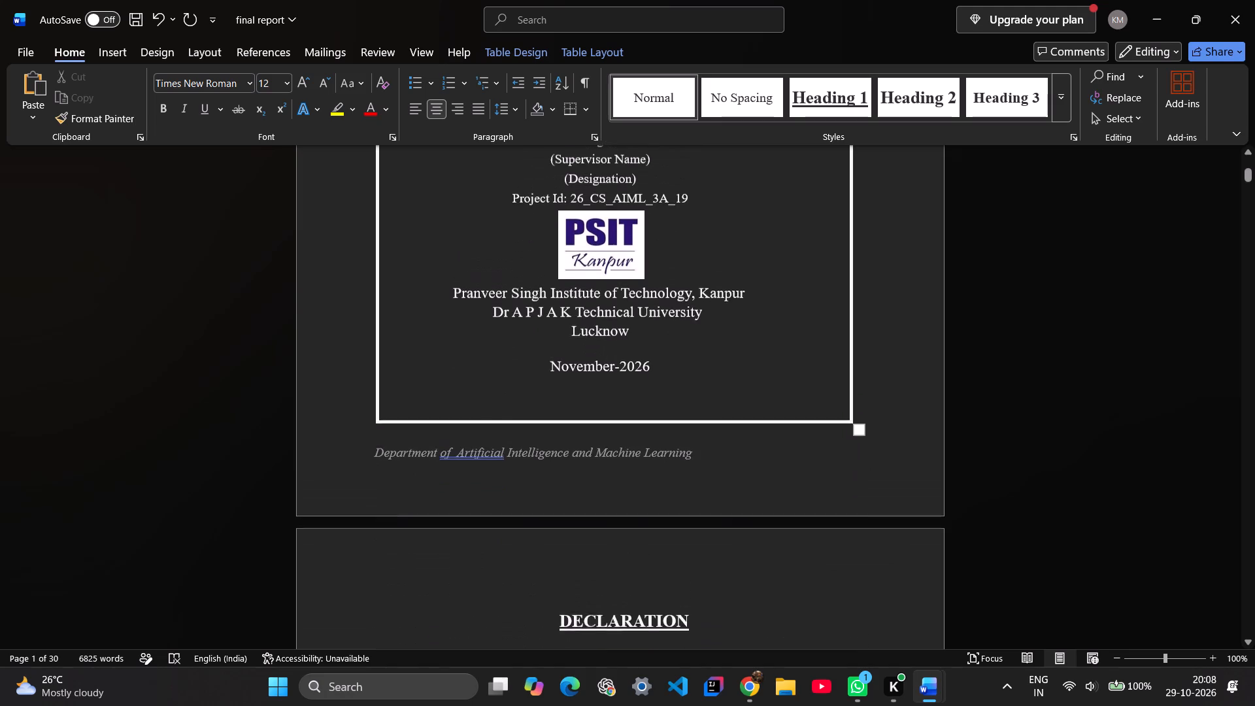
pyautogui.scroll(4, 822, 567)
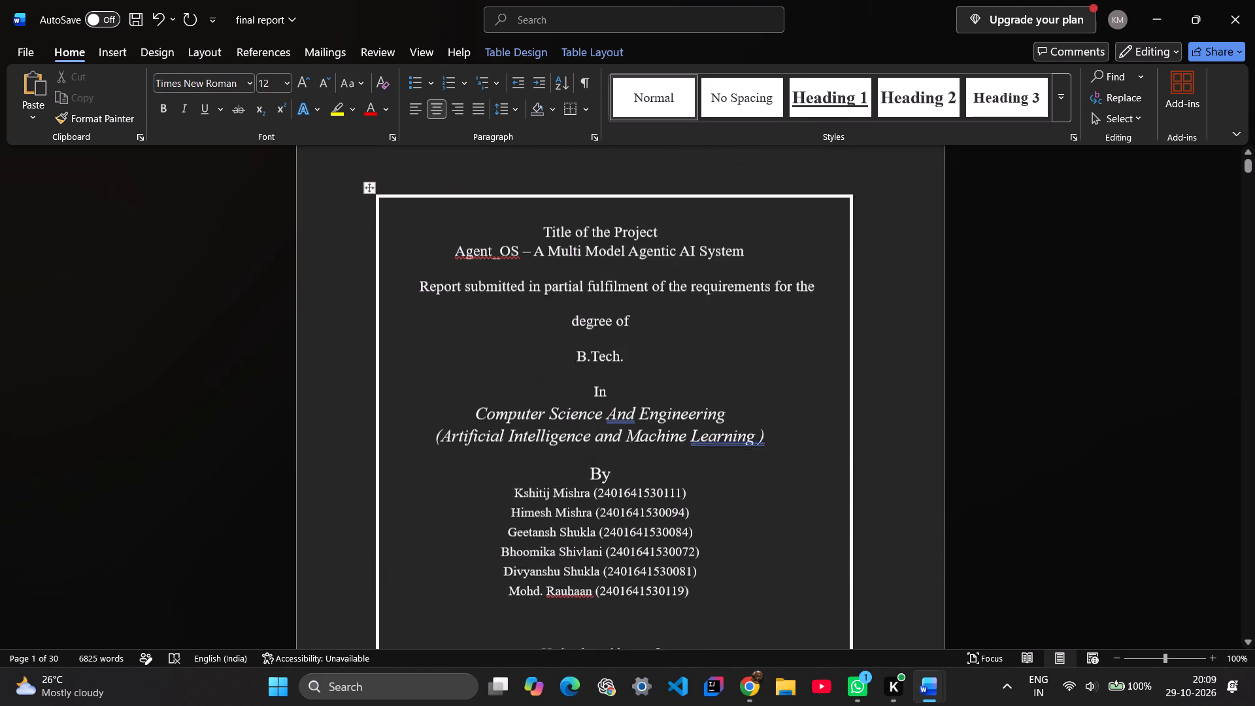
pyautogui.scroll(3, 822, 567)
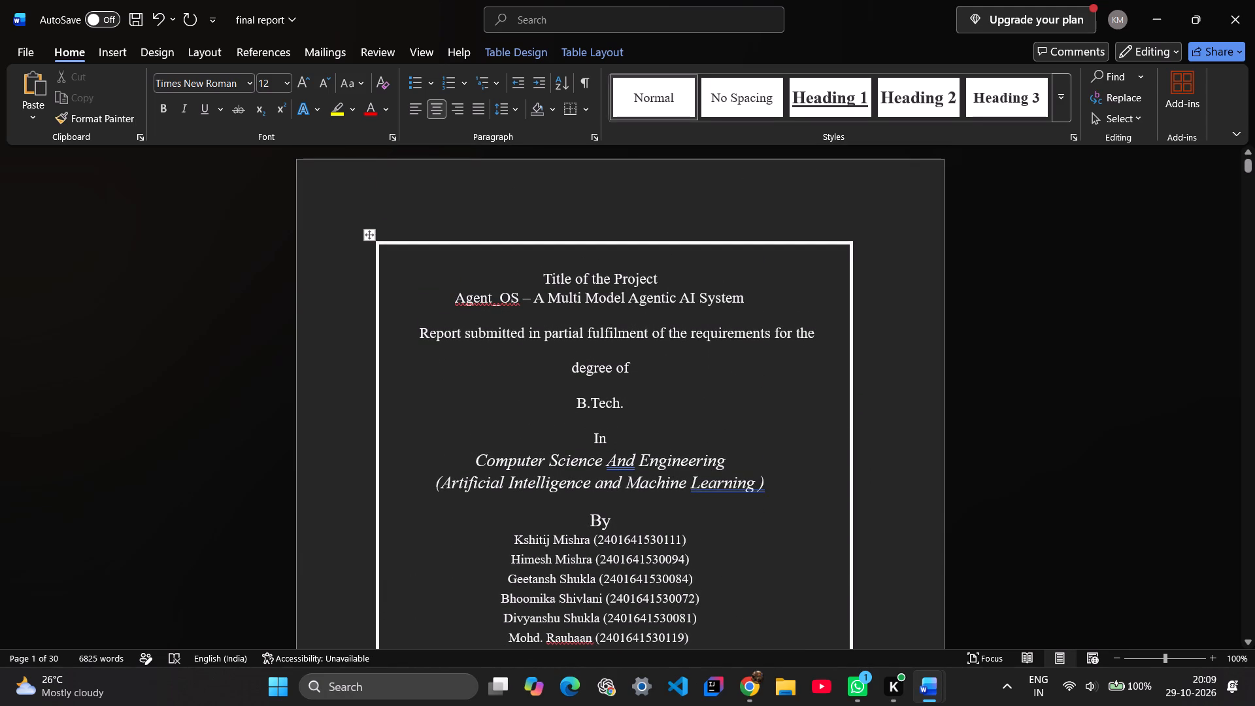
pyautogui.scroll(-1, 543, 409)
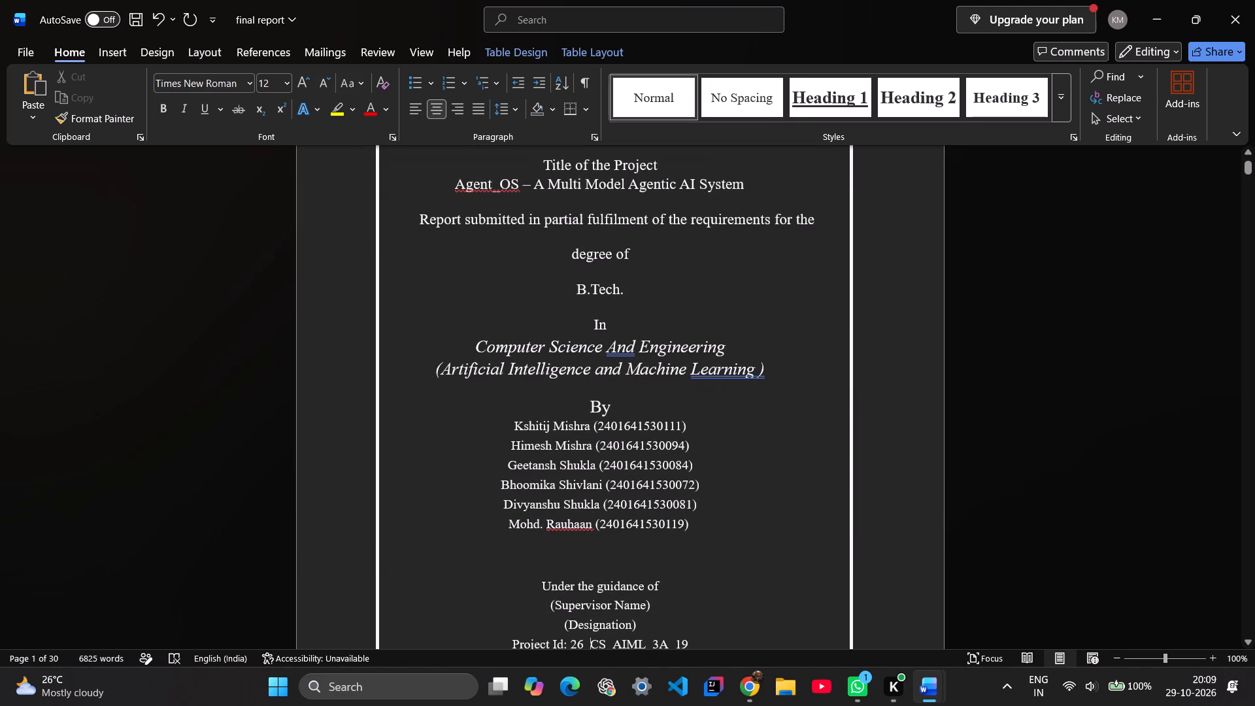
pyautogui.scroll(-1, 543, 409)
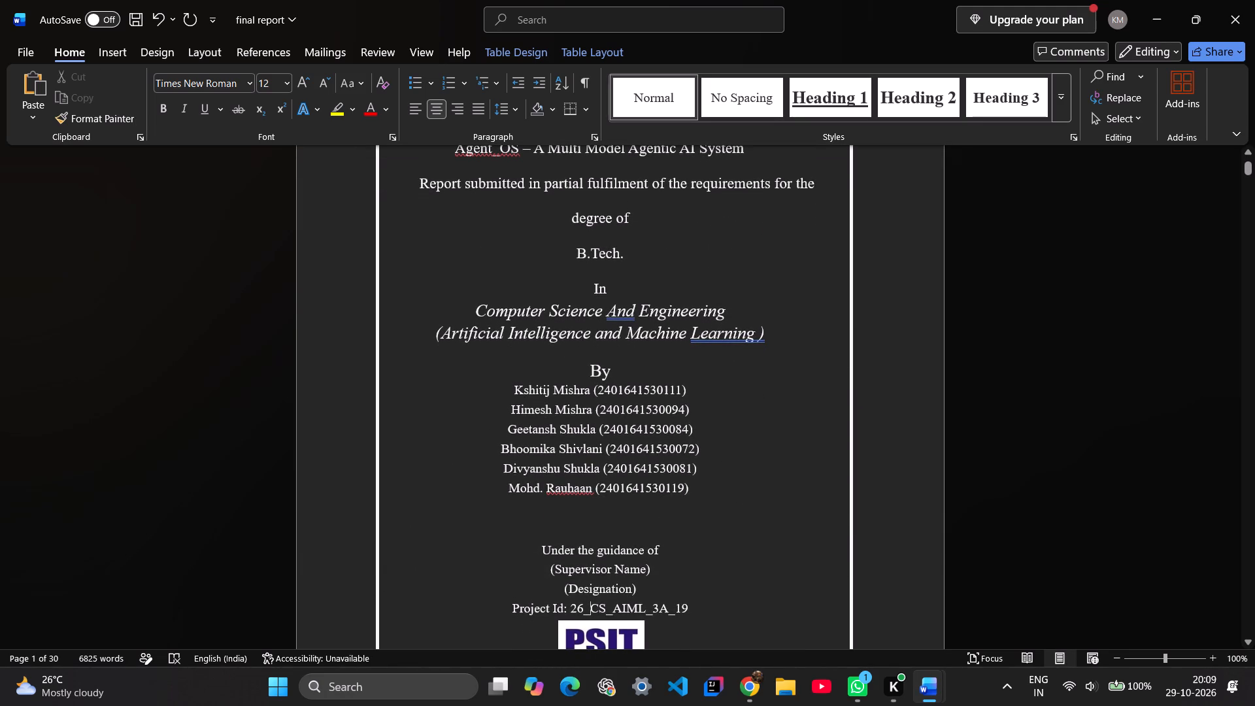
pyautogui.scroll(-1, 543, 409)
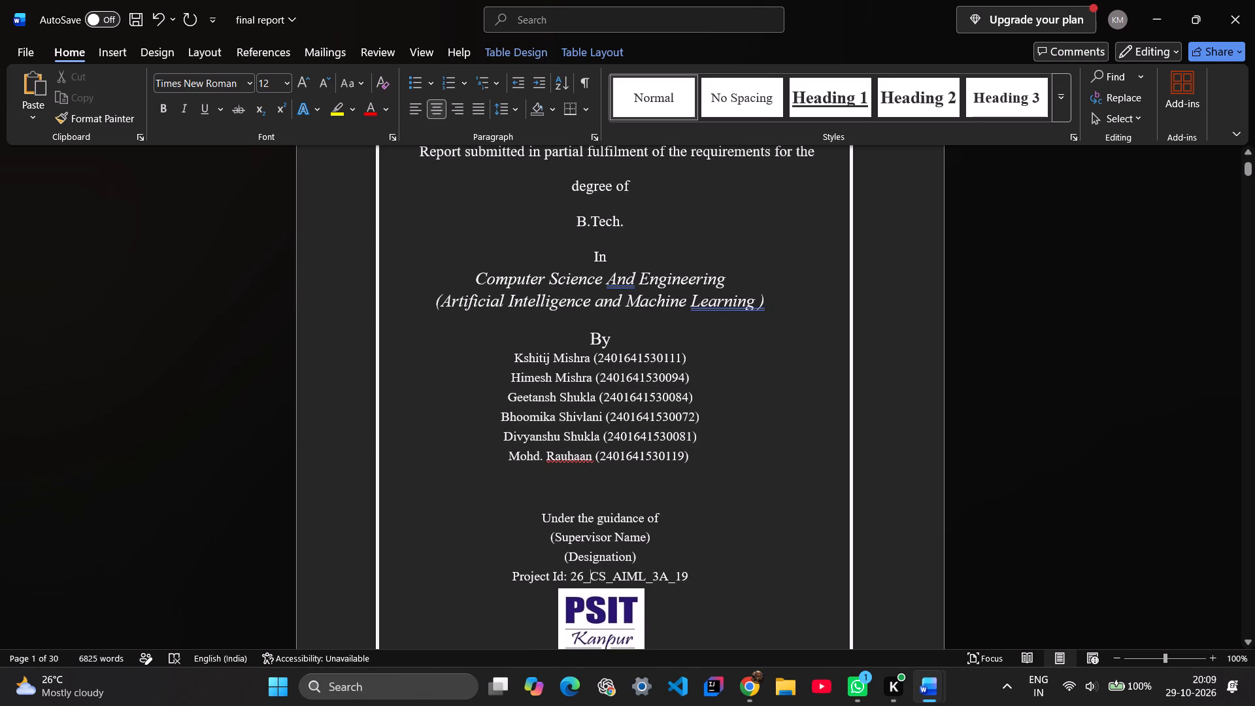
pyautogui.scroll(-1, 556, 369)
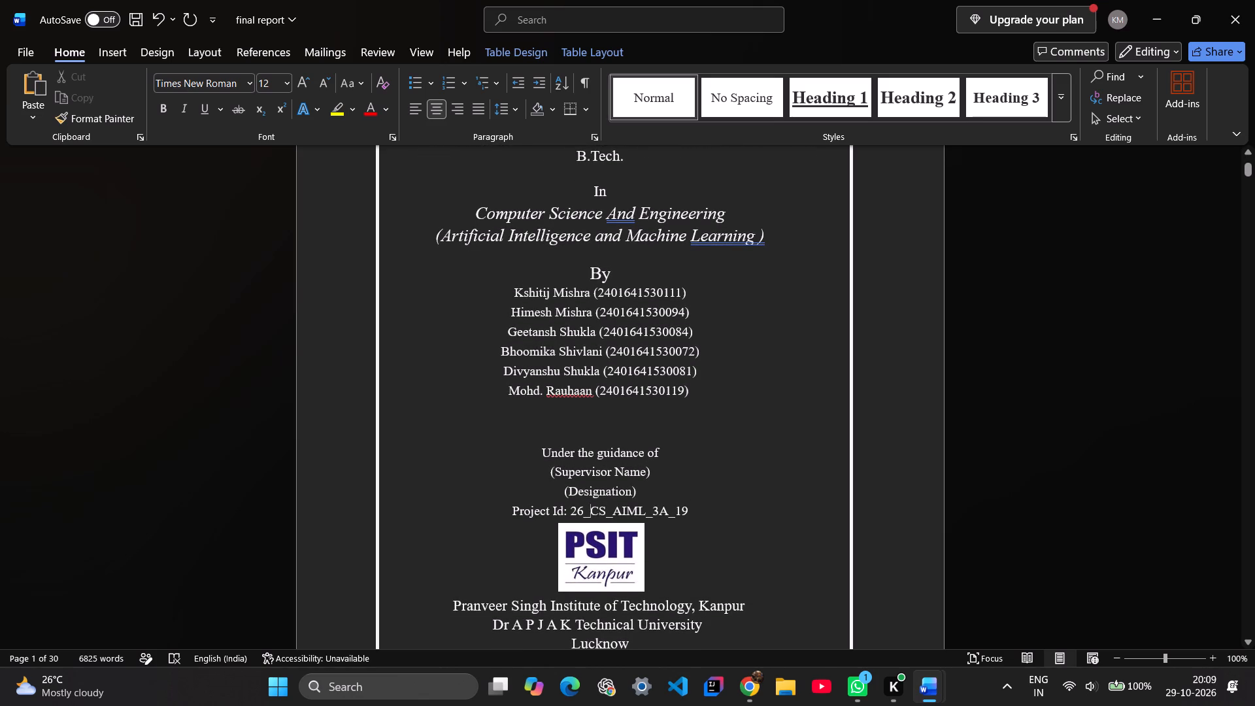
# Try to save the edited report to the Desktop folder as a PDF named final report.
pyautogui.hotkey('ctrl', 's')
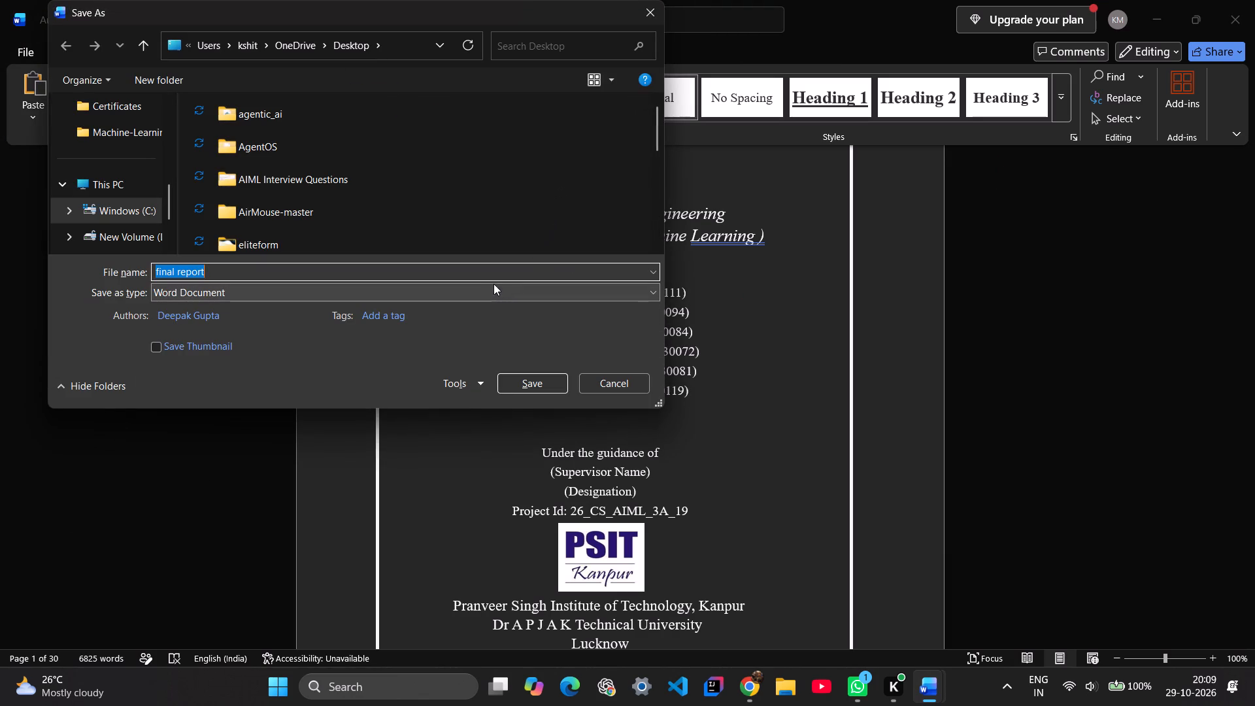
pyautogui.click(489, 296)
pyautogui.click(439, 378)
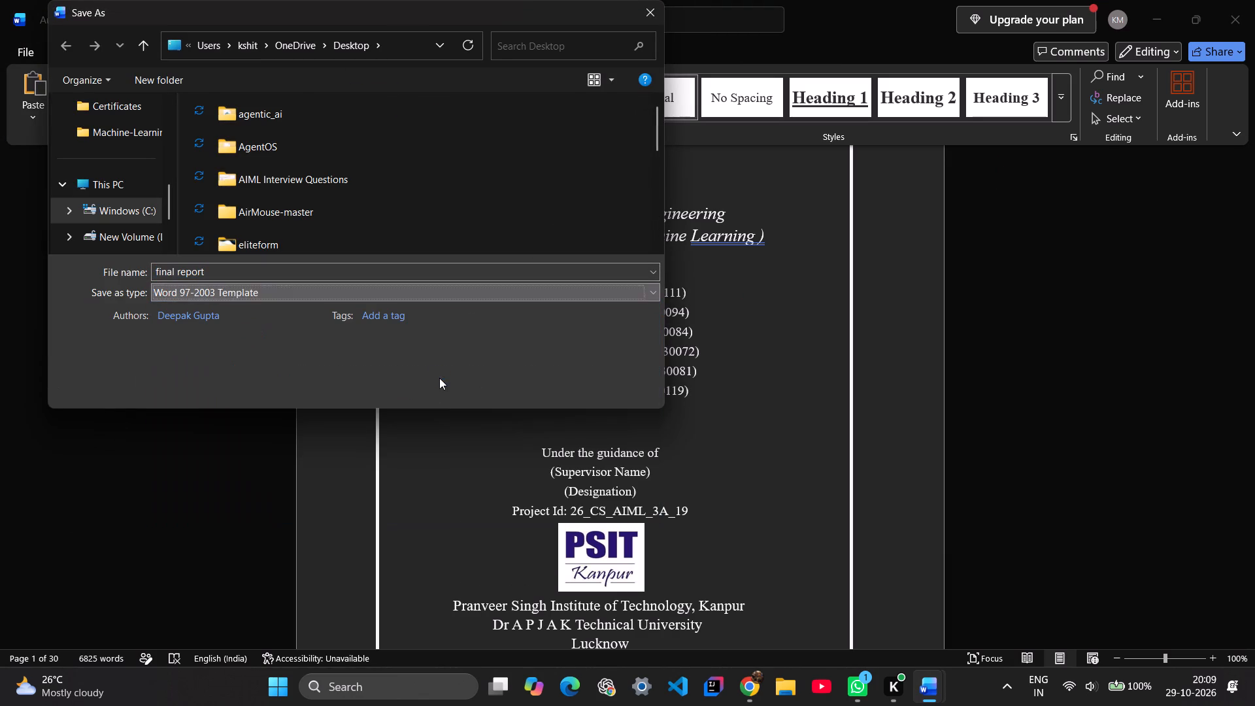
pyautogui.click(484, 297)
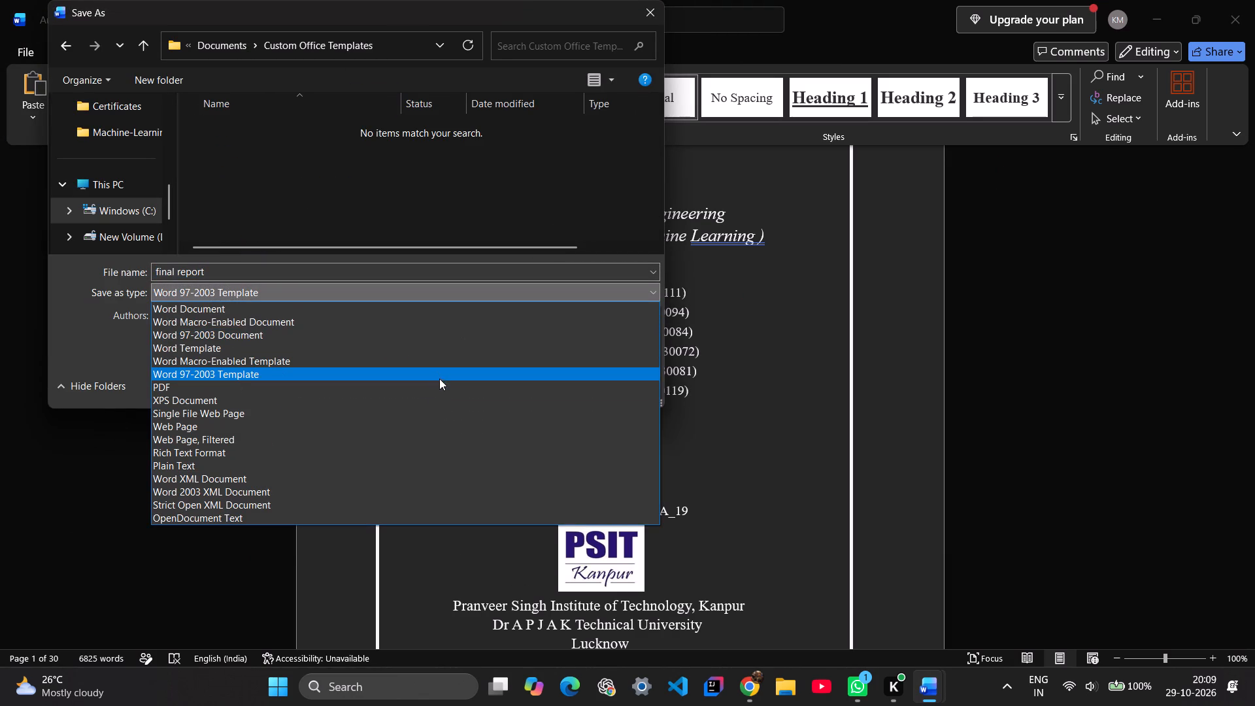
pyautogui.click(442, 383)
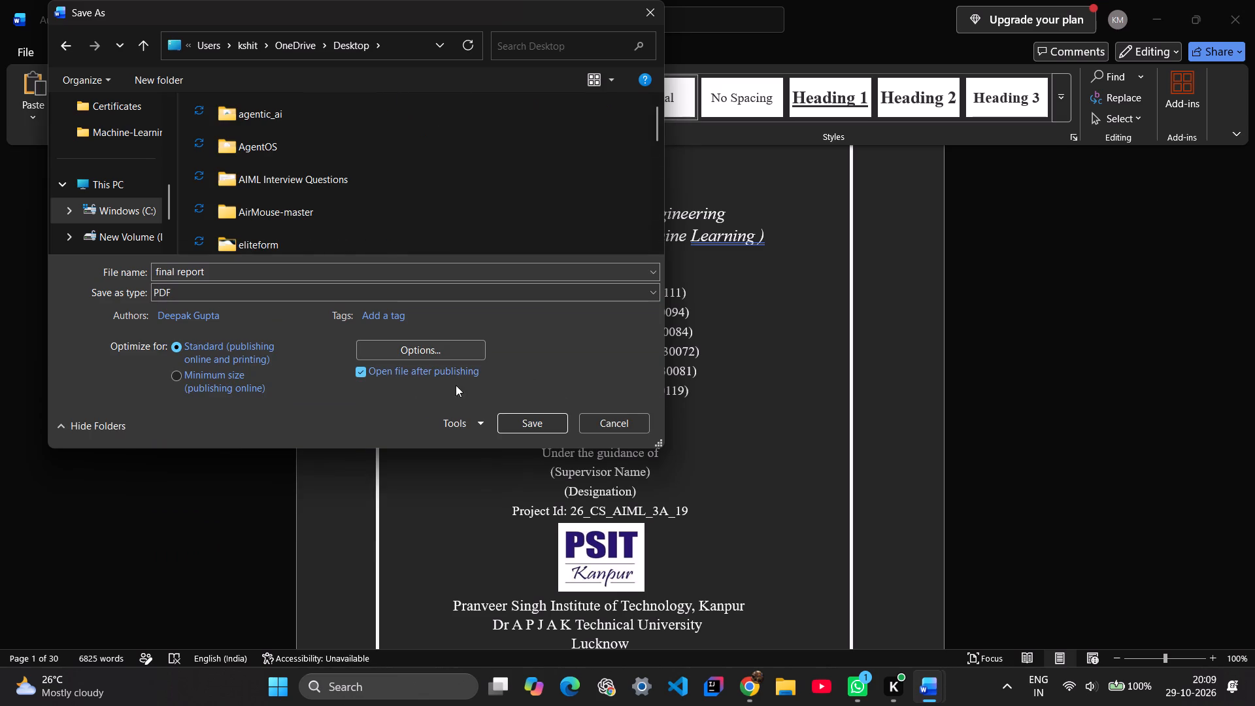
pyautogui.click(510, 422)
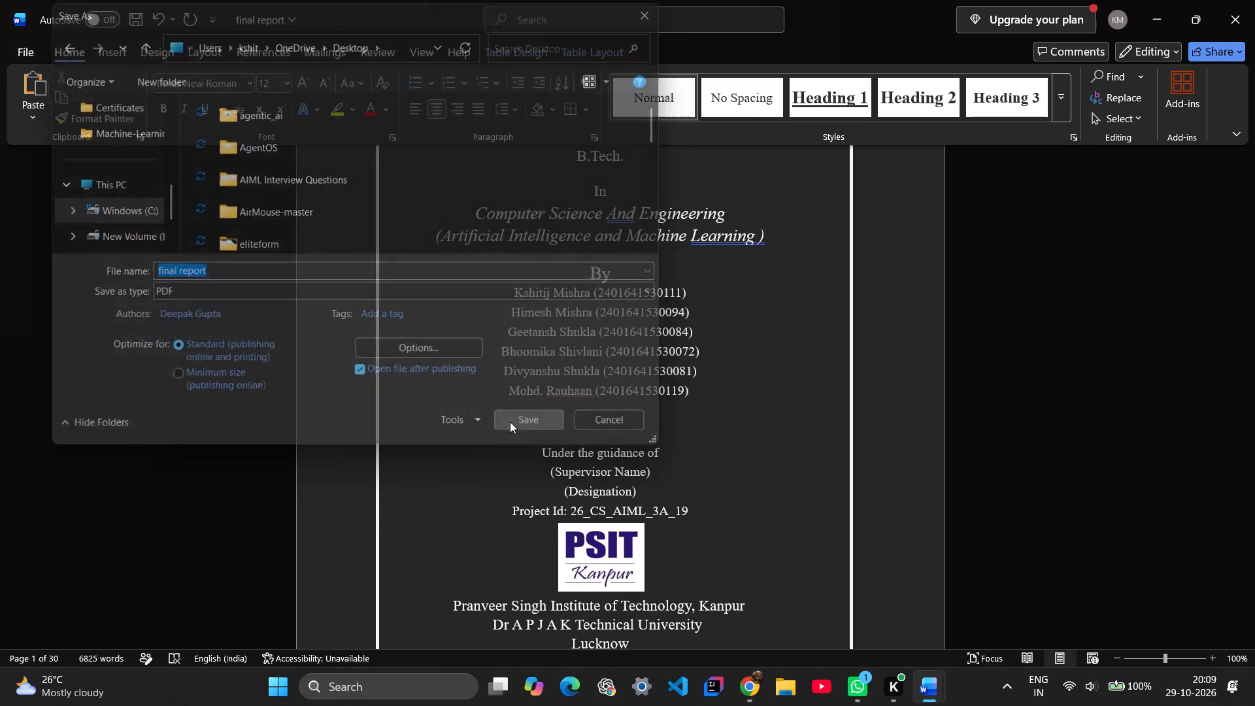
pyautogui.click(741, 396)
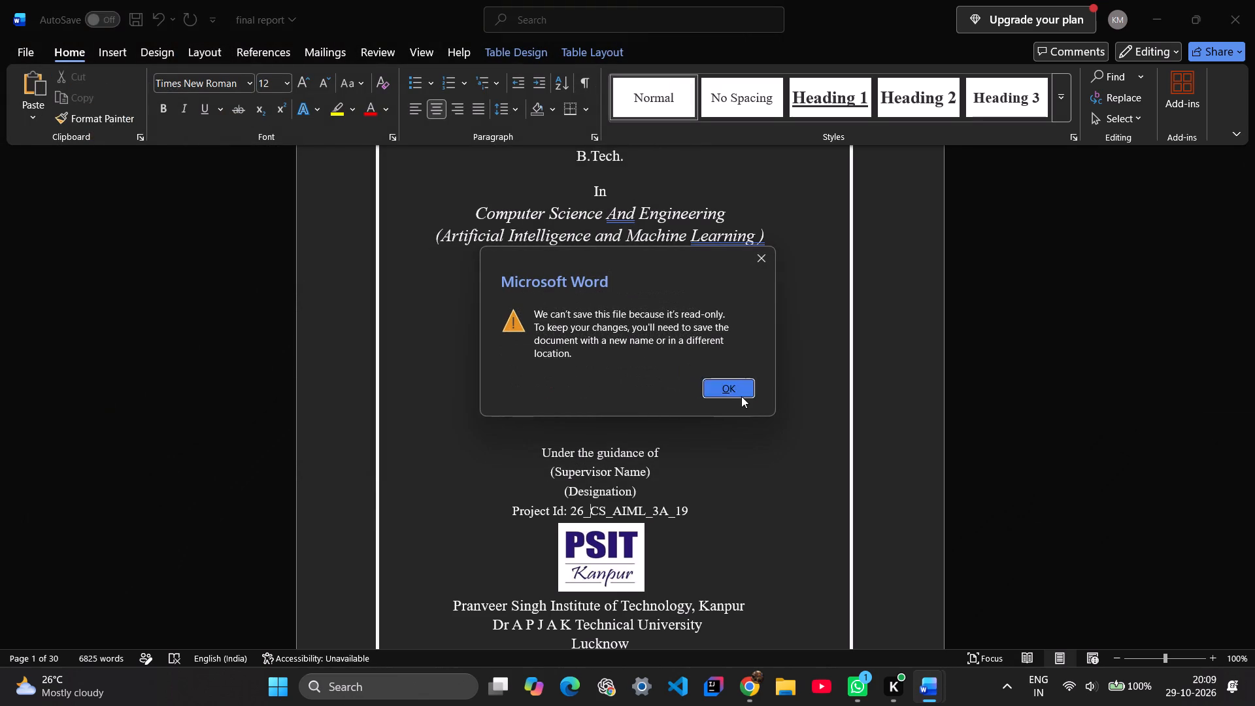
# Save the edited report to the Desktop folder as a Word Document under the name final report 2.
pyautogui.hotkey('ctrl', 's')
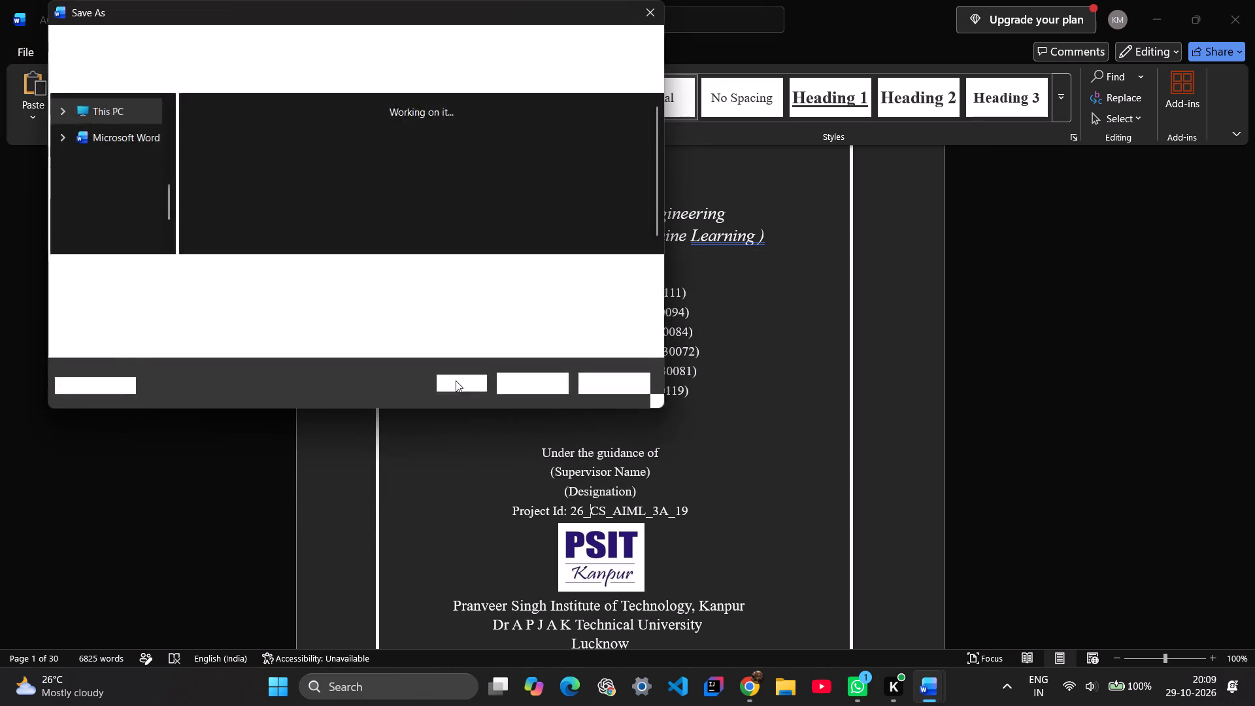
pyautogui.click(222, 275)
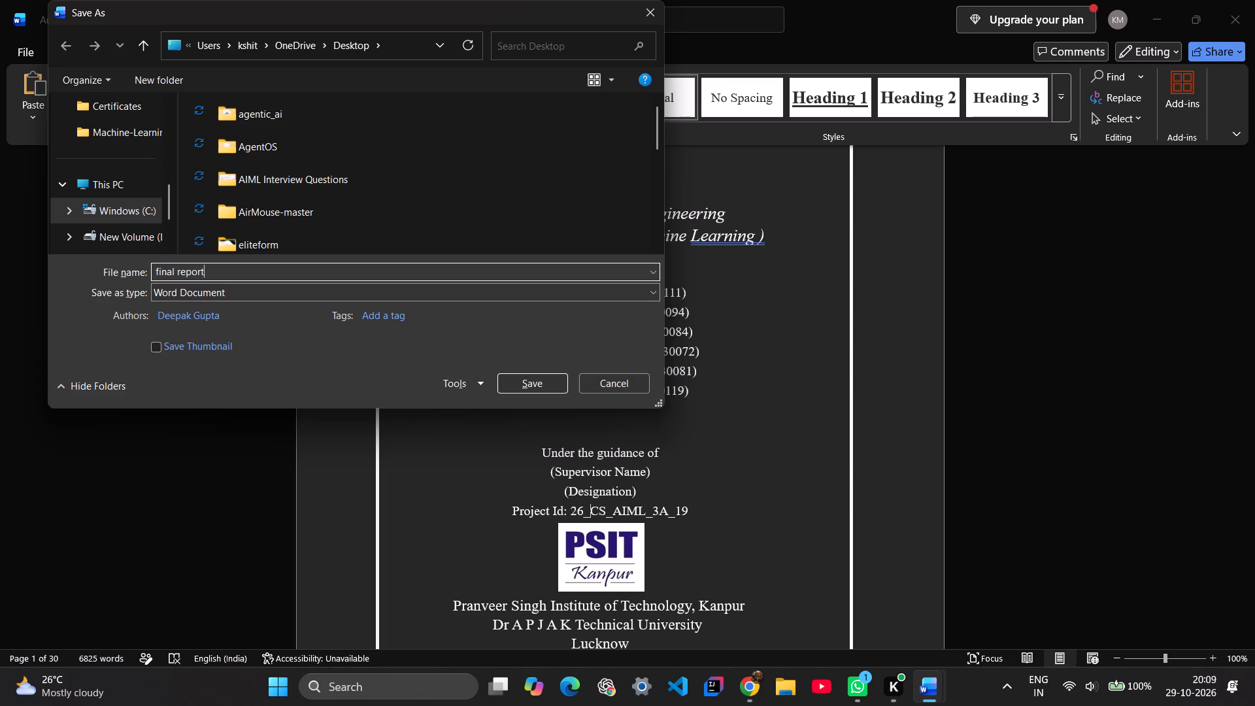
pyautogui.press('space')
pyautogui.write('2')
pyautogui.press('Return')
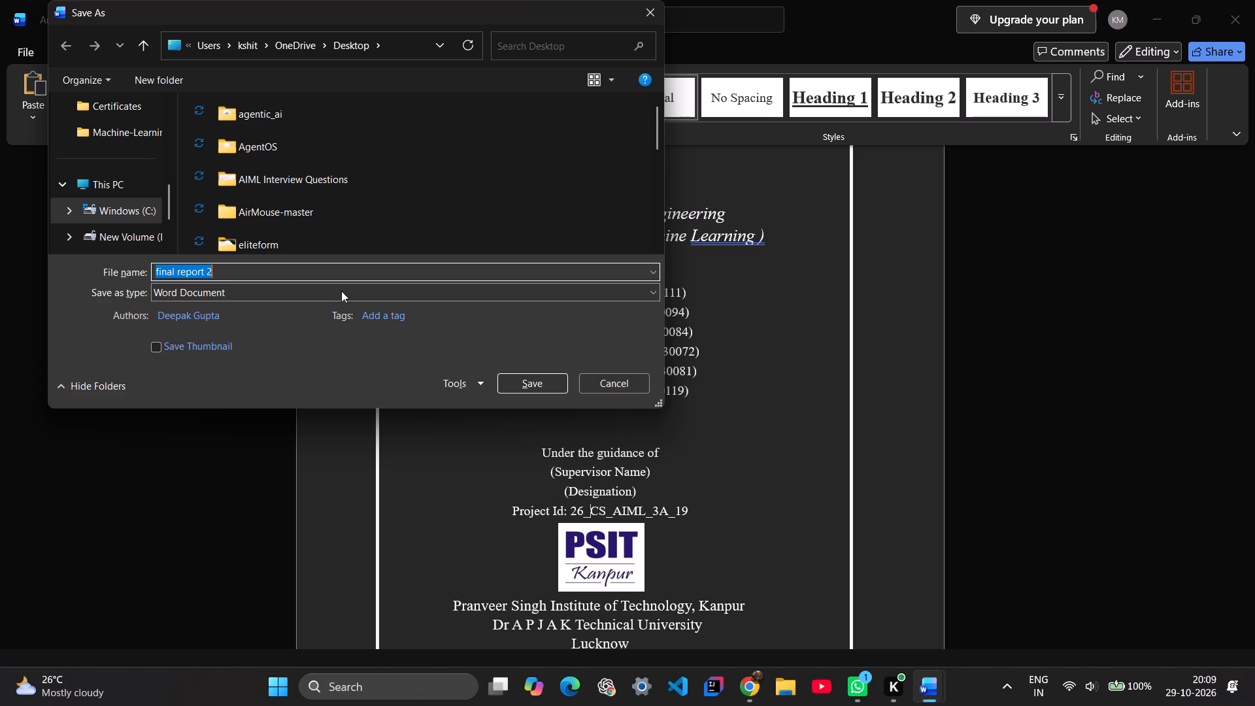
pyautogui.click(368, 290)
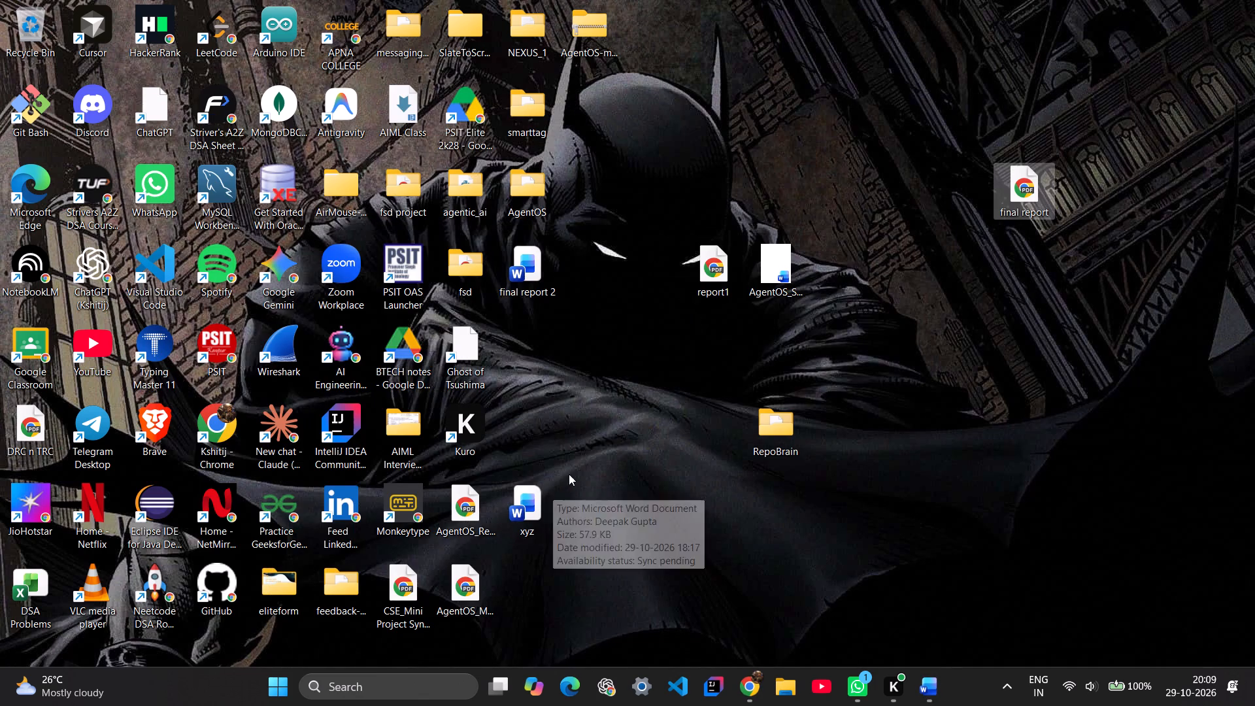
# On the Windows desktop, select the final report 2 Word file.
pyautogui.moveTo(554, 323); pyautogui.dragTo(522, 250)
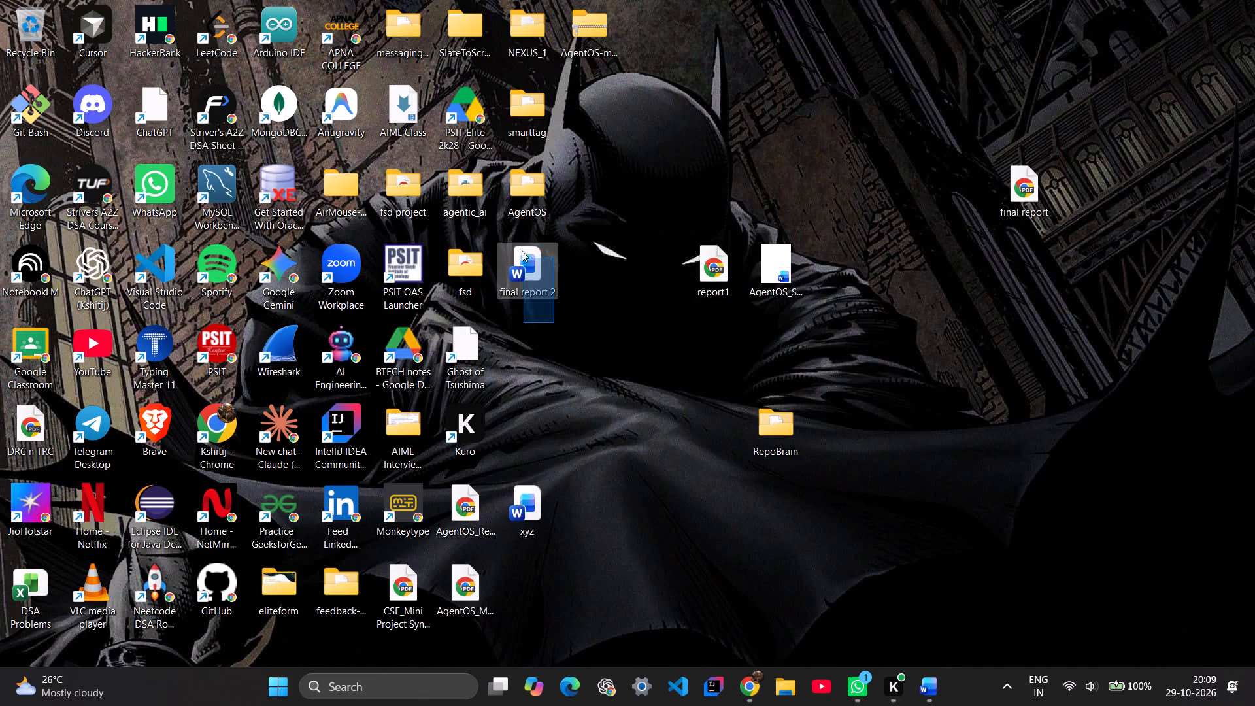
pyautogui.moveTo(522, 250); pyautogui.dragTo(520, 239)
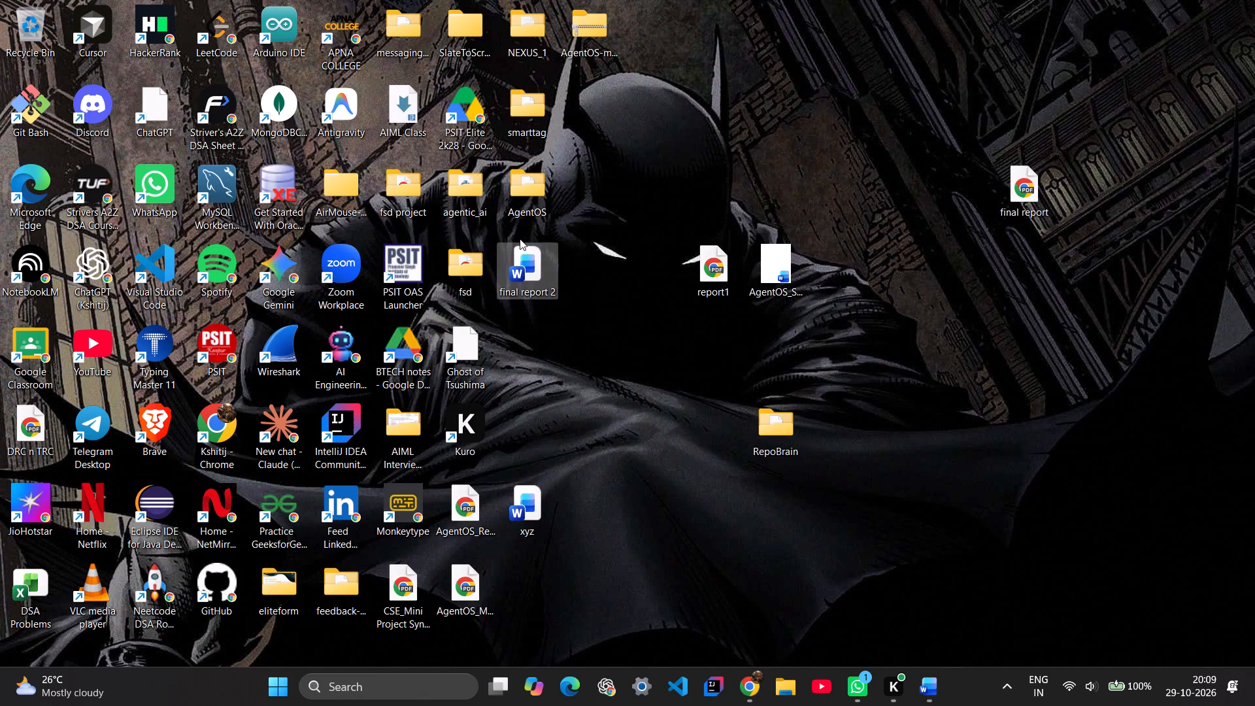
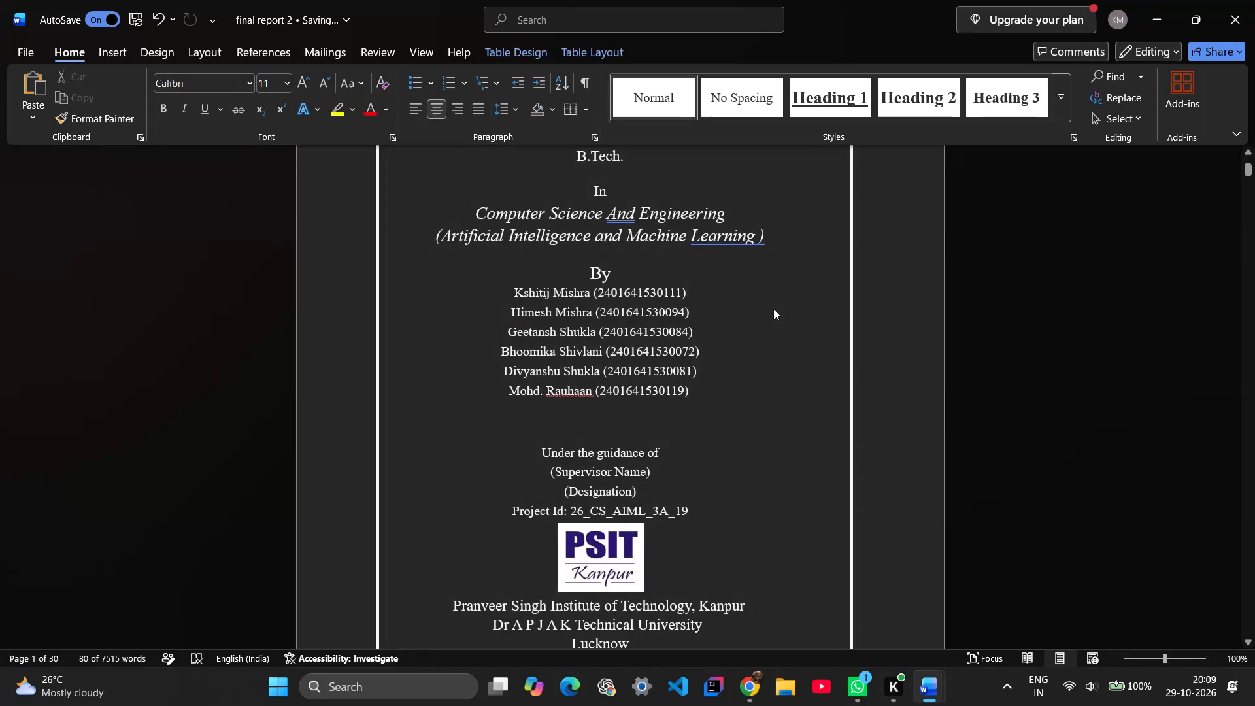
# Glance over the title page and declaration of final report 2 and save the document in place.
pyautogui.click(897, 318)
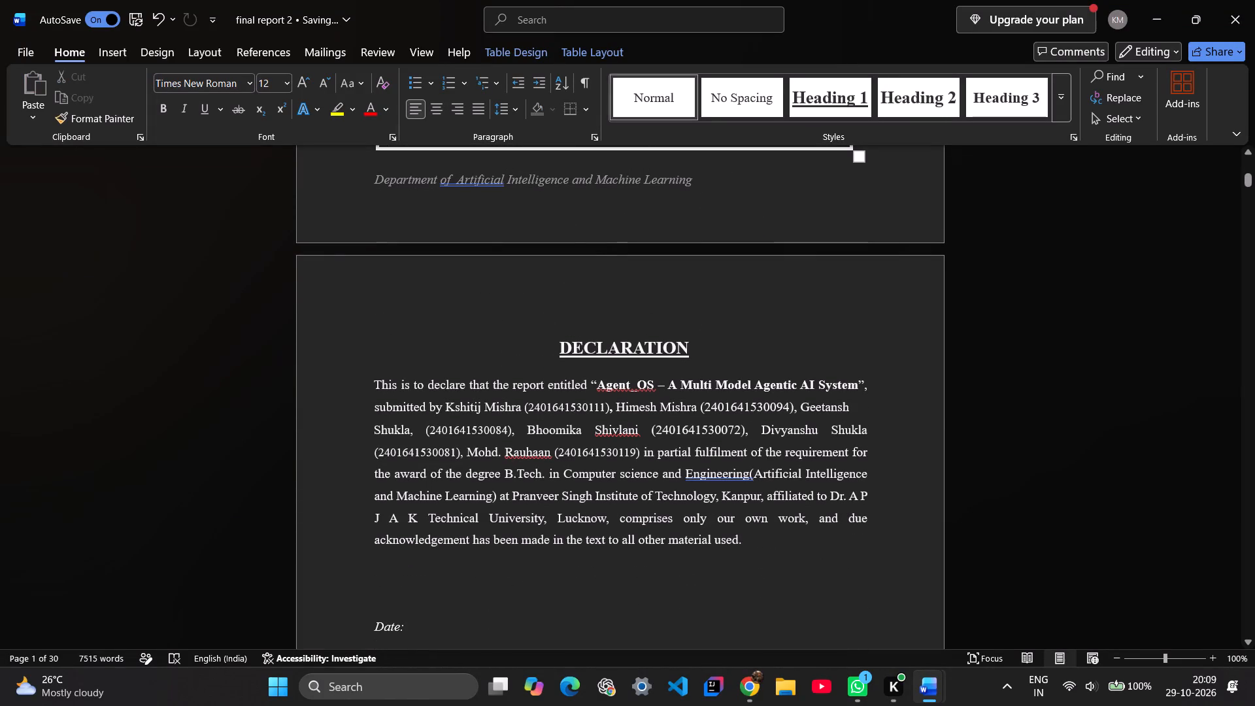
pyautogui.scroll(15, 897, 318)
pyautogui.scroll(-3, 897, 318)
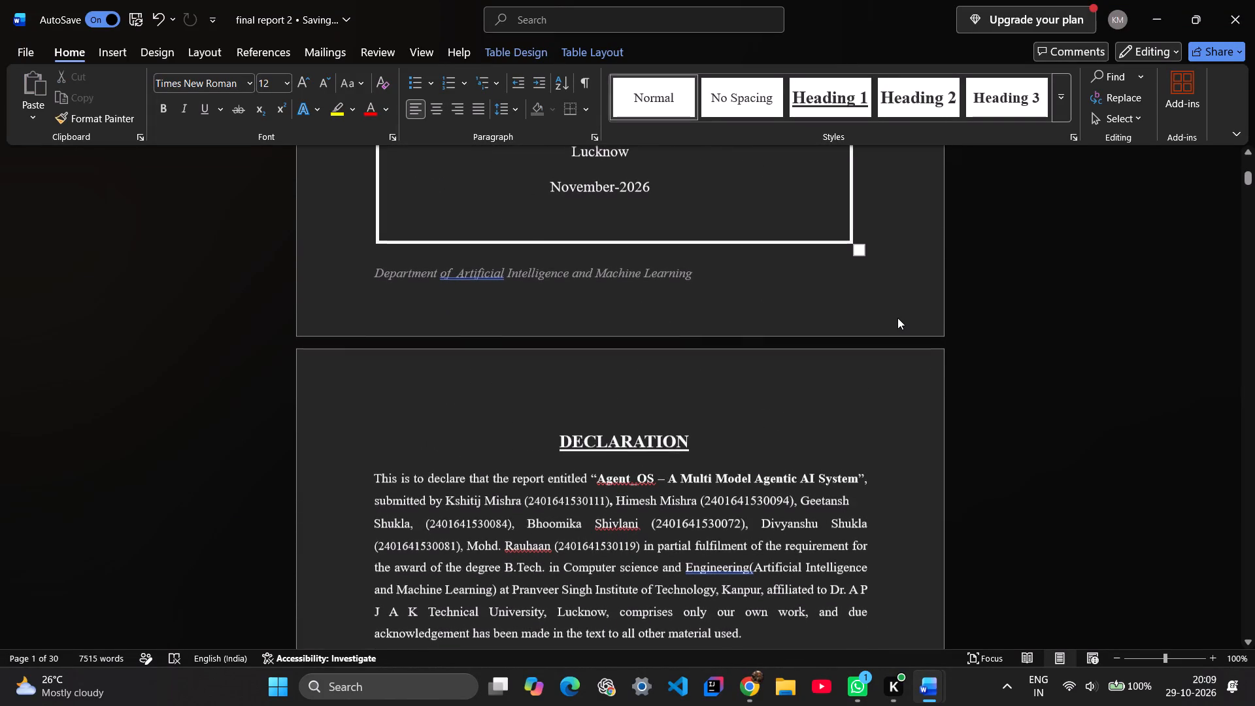
pyautogui.hotkey('ctrl', 's')
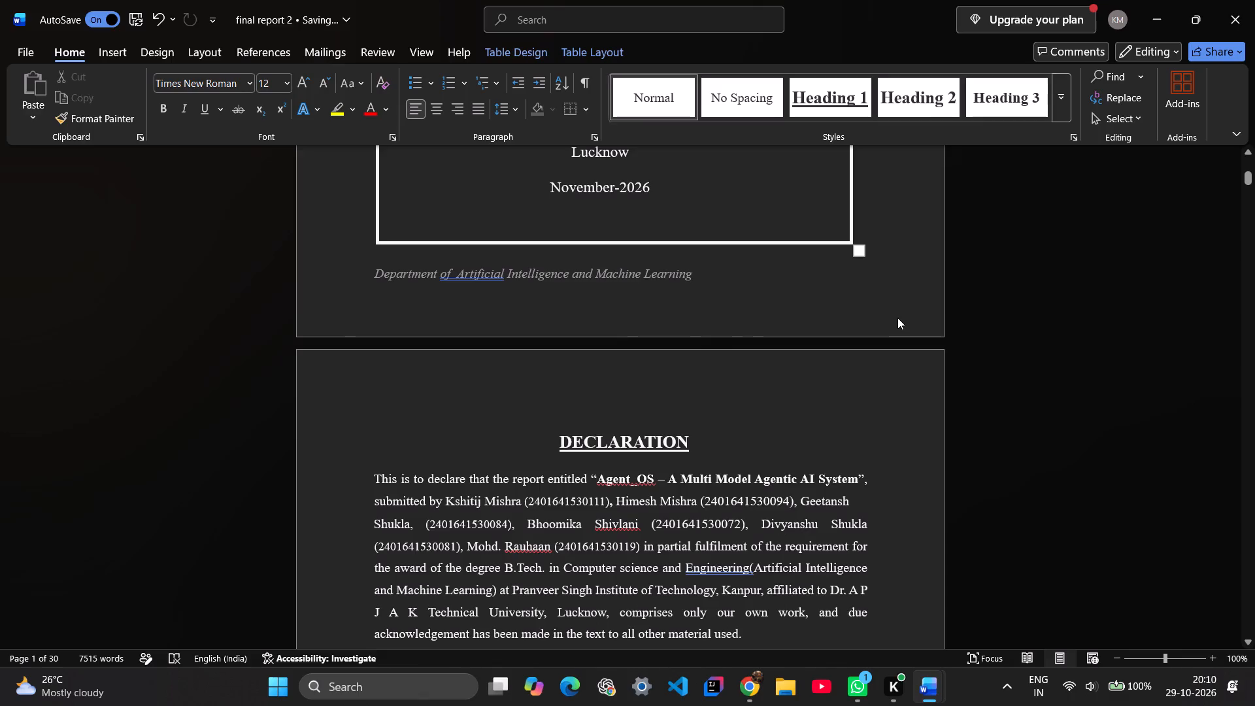
pyautogui.scroll(4, 897, 318)
pyautogui.hotkey('ctrl', 's')
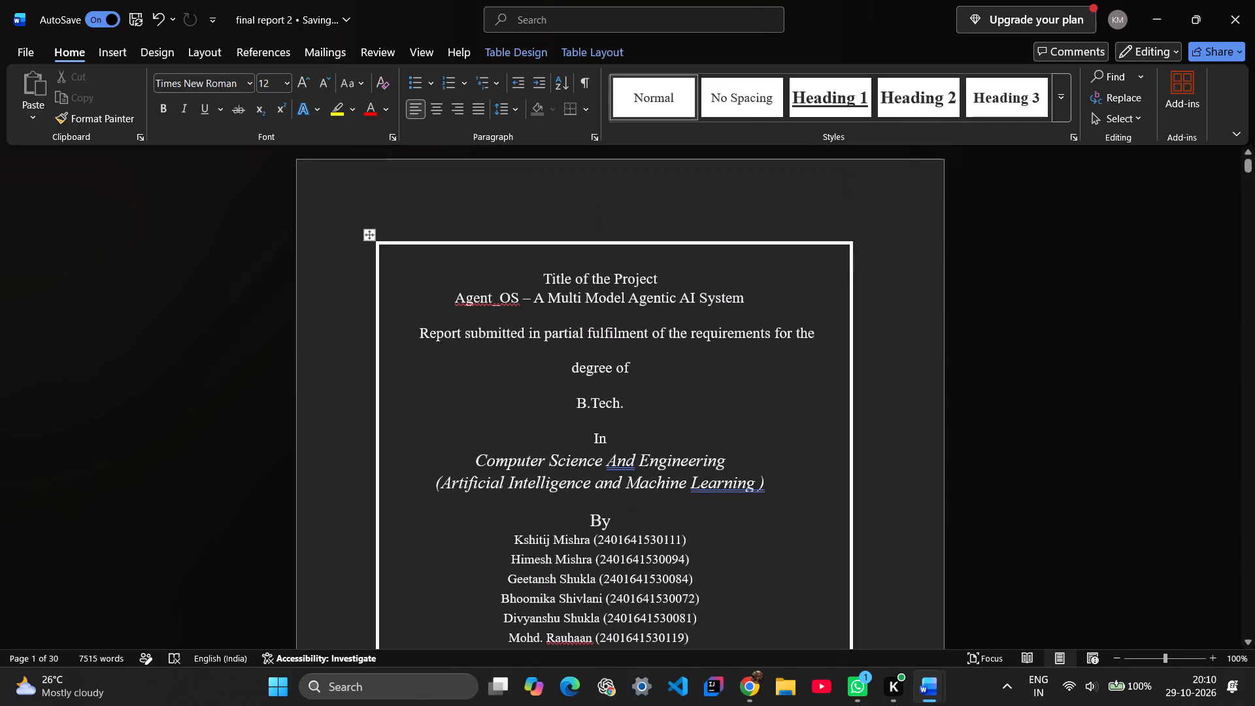
# Save a copy of the report to the Desktop folder as a PDF named final report 3.
pyautogui.click(31, 43)
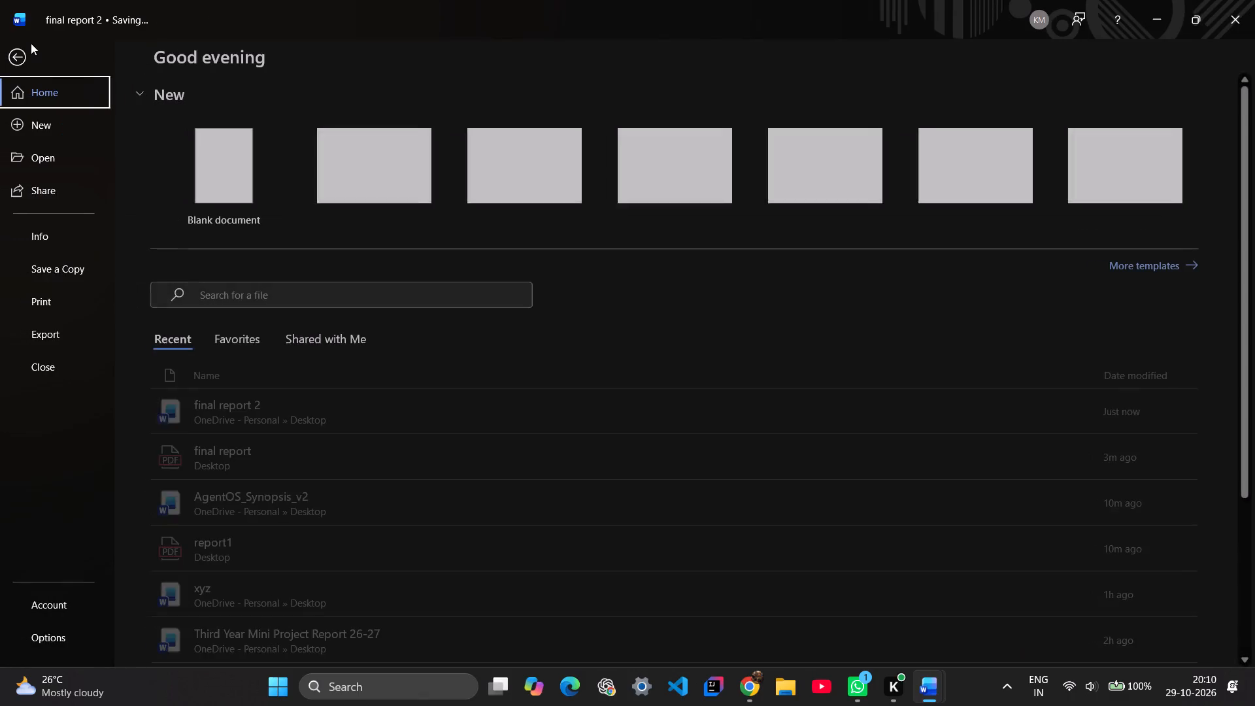
pyautogui.click(69, 274)
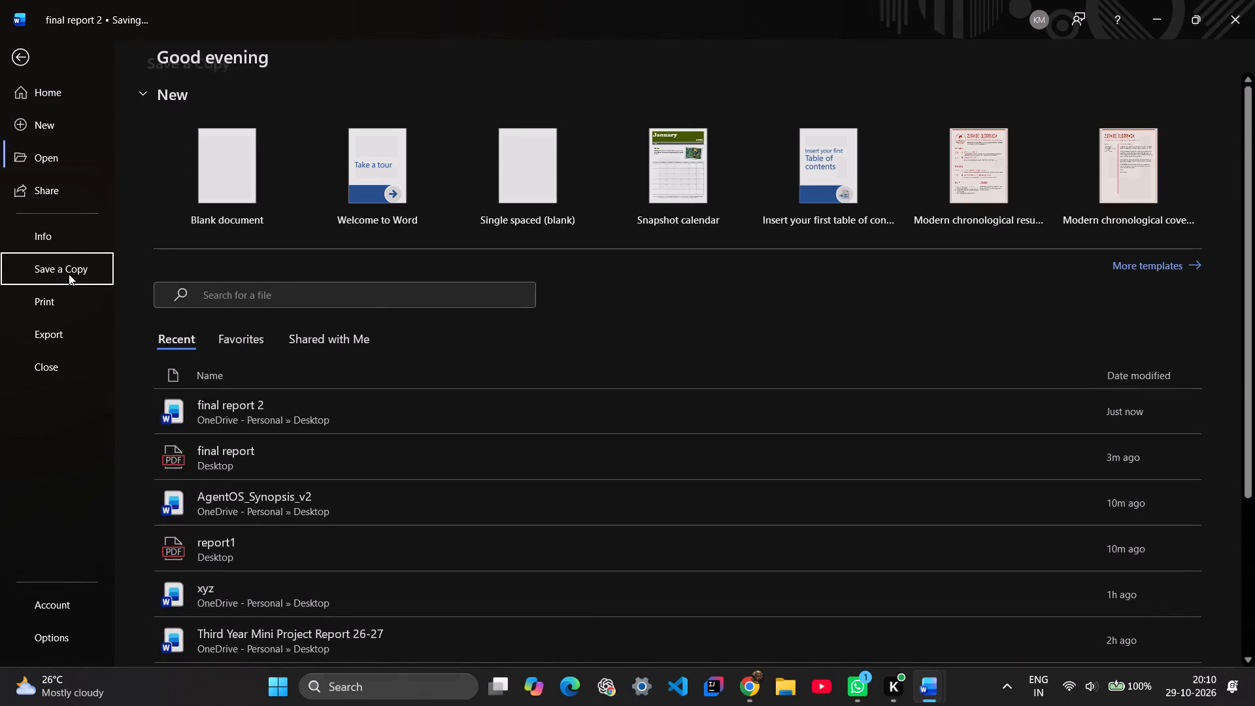
pyautogui.click(229, 352)
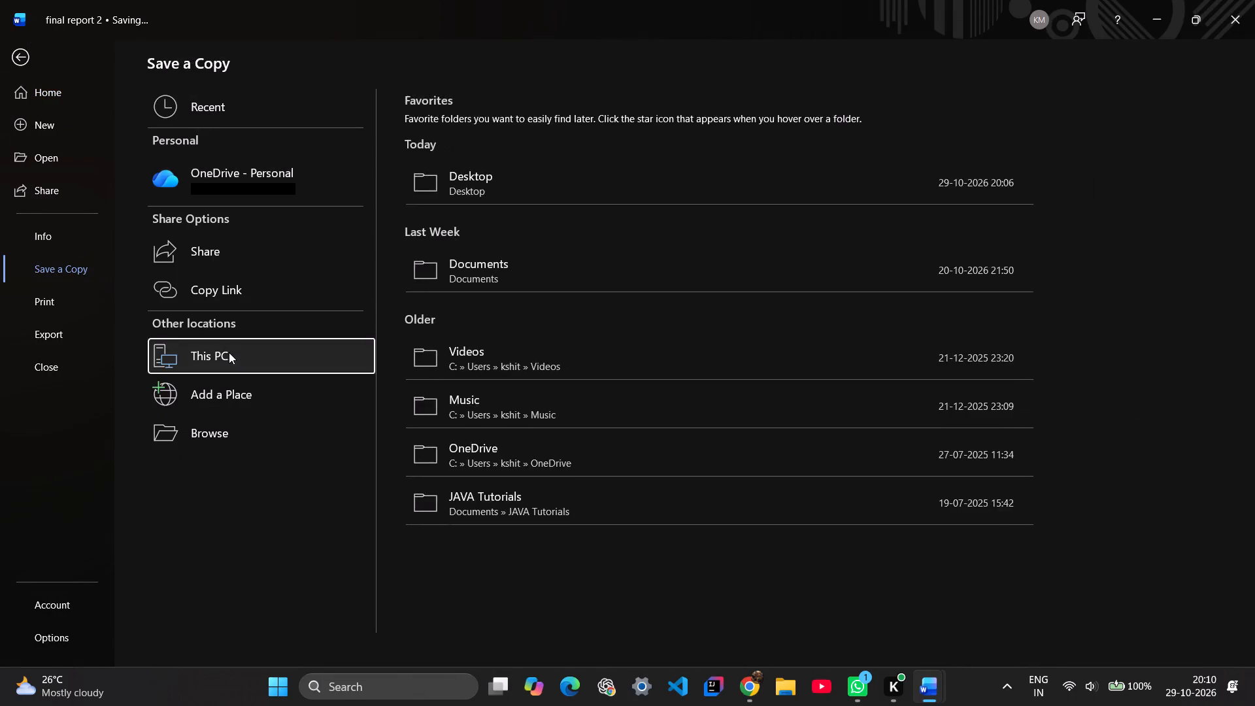
pyautogui.click(473, 176)
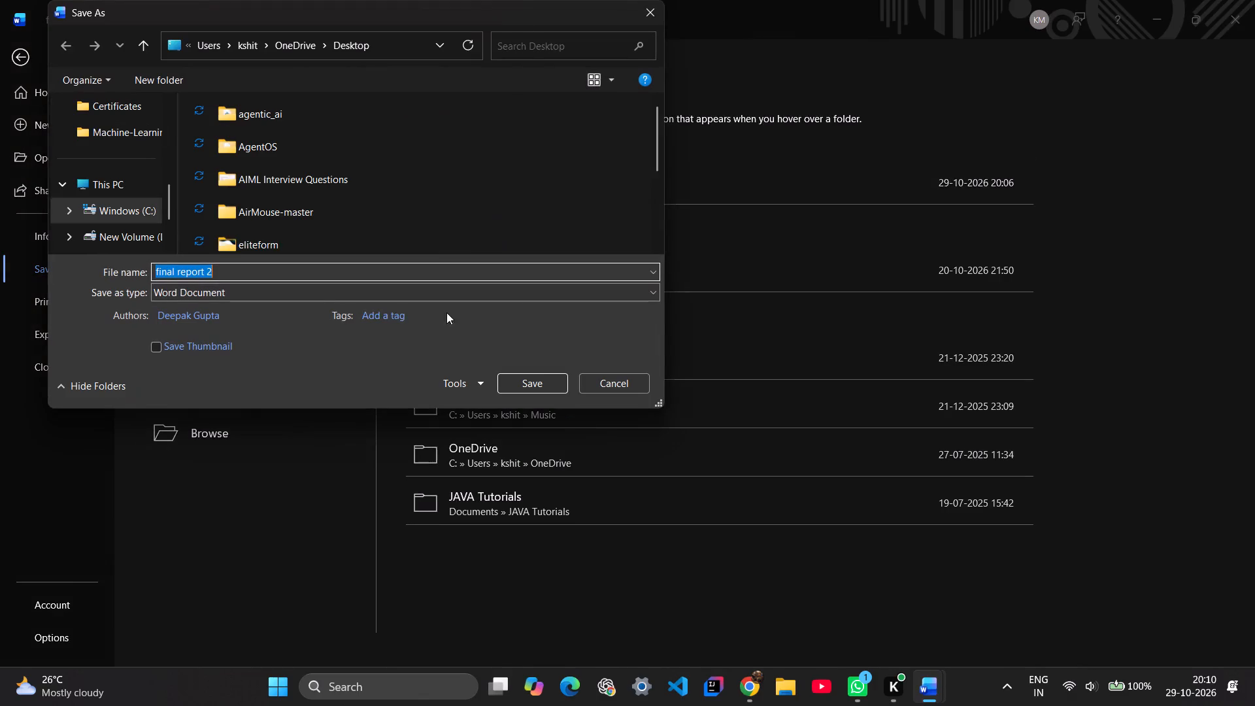
pyautogui.click(259, 274)
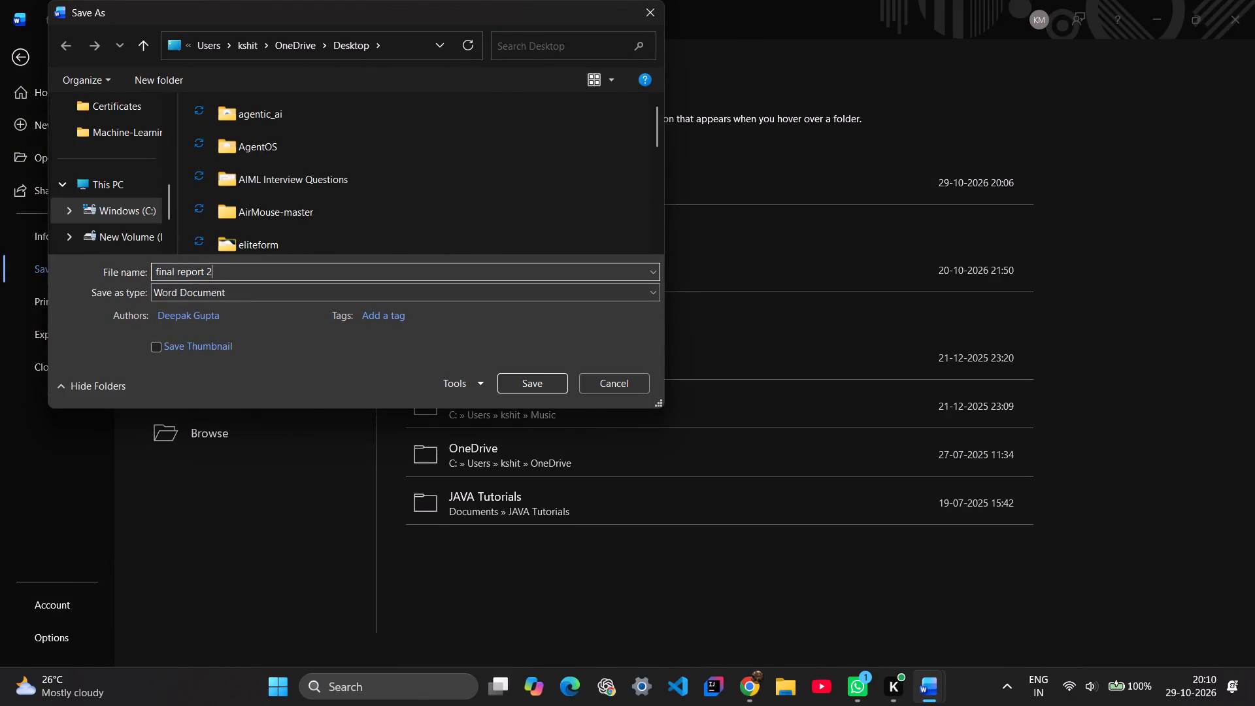
pyautogui.press('BackSpace')
pyautogui.press('3')
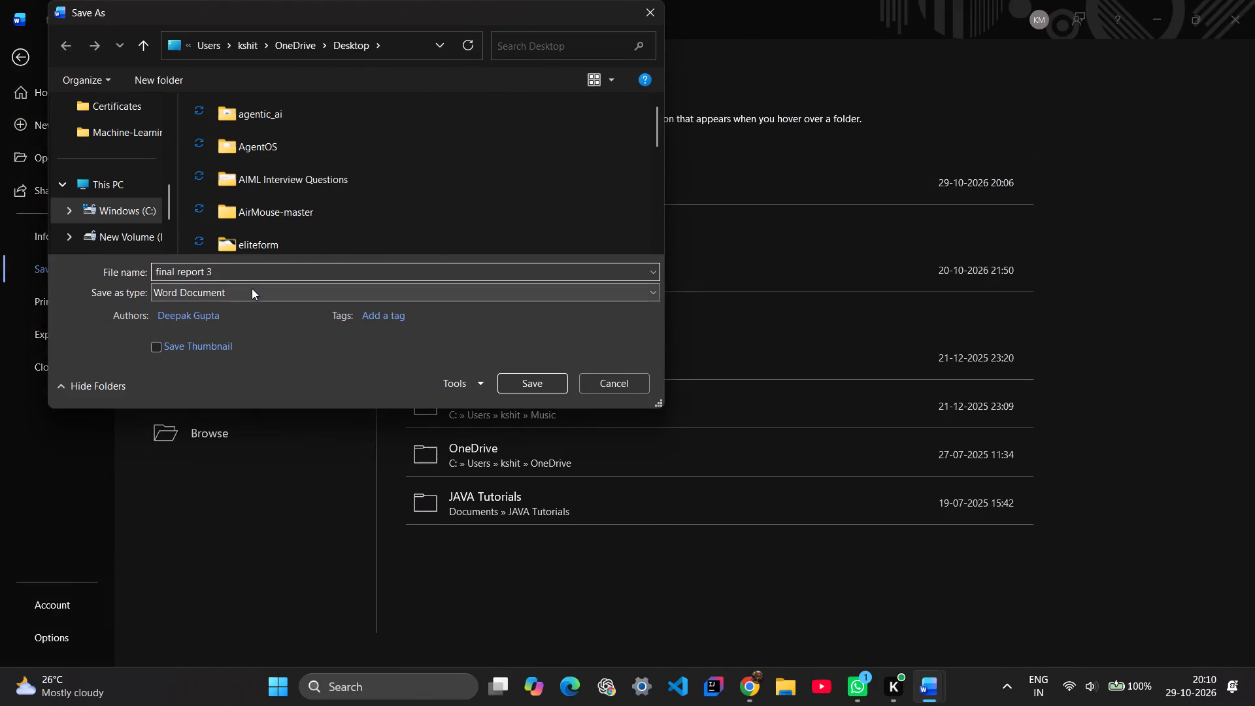
pyautogui.click(252, 288)
pyautogui.click(235, 382)
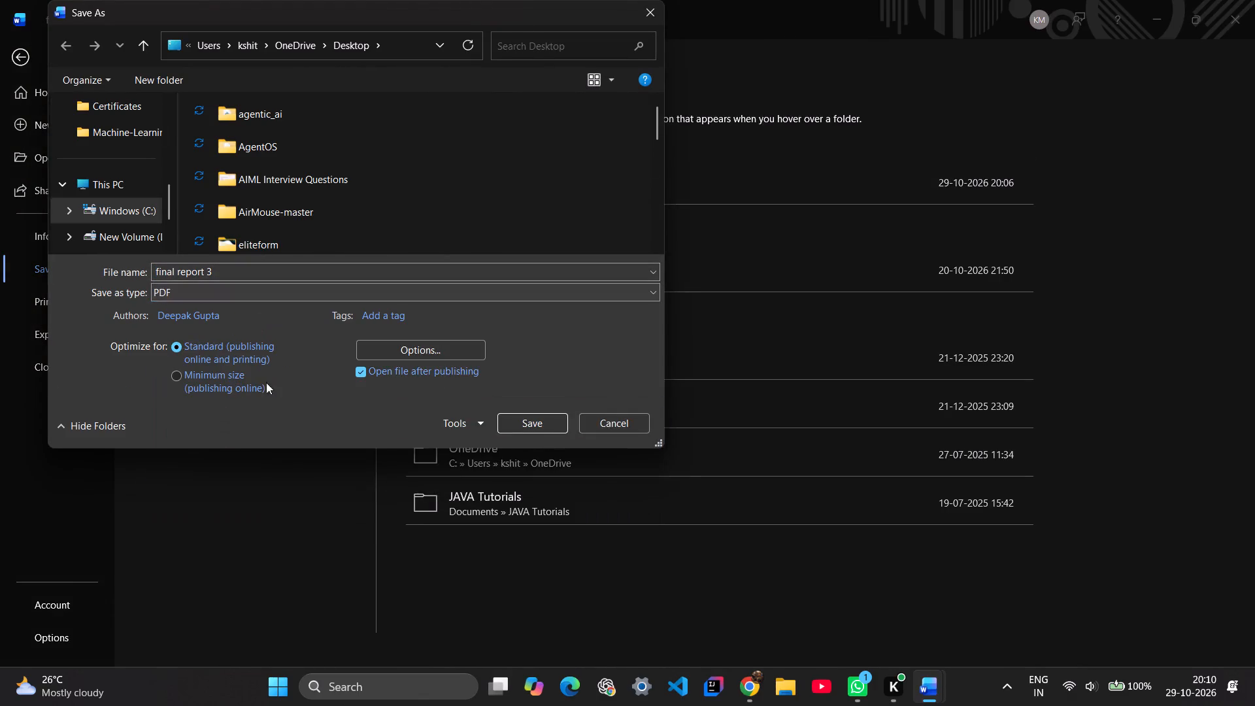
pyautogui.click(547, 422)
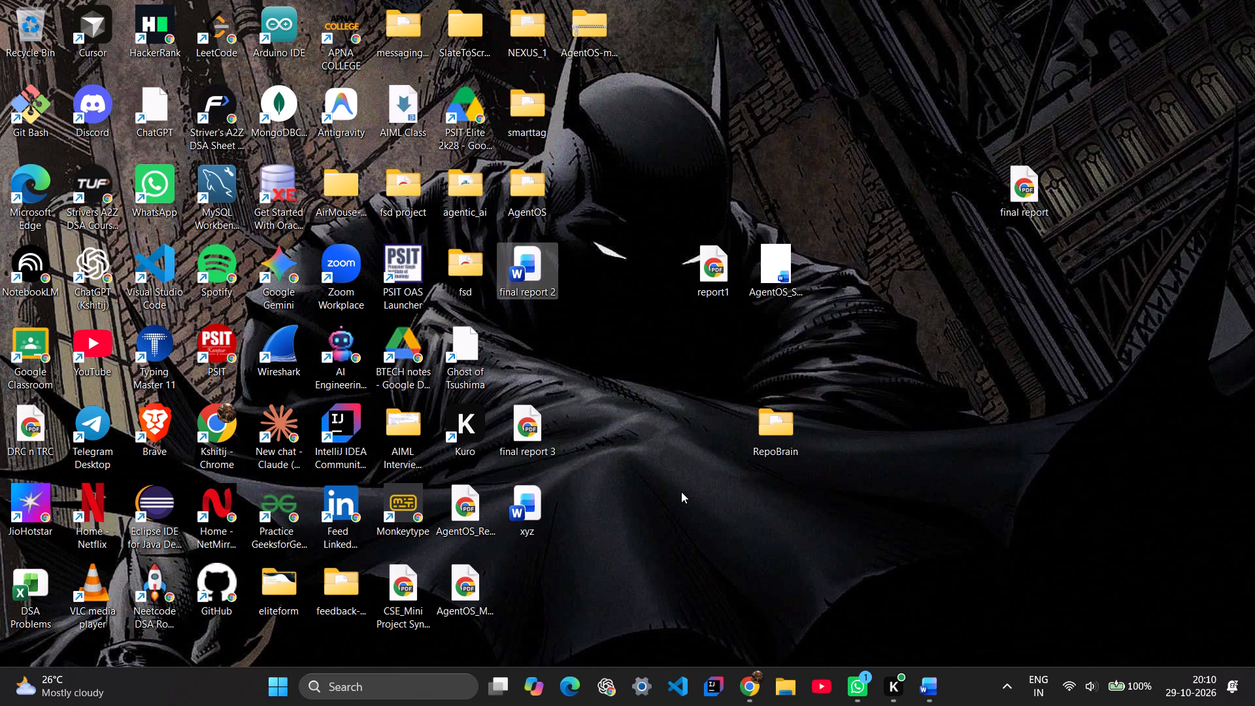
# On the Windows desktop, copy the final report 3 PDF file to the clipboard.
pyautogui.click(533, 421)
pyautogui.hotkey('ctrl', 'c')
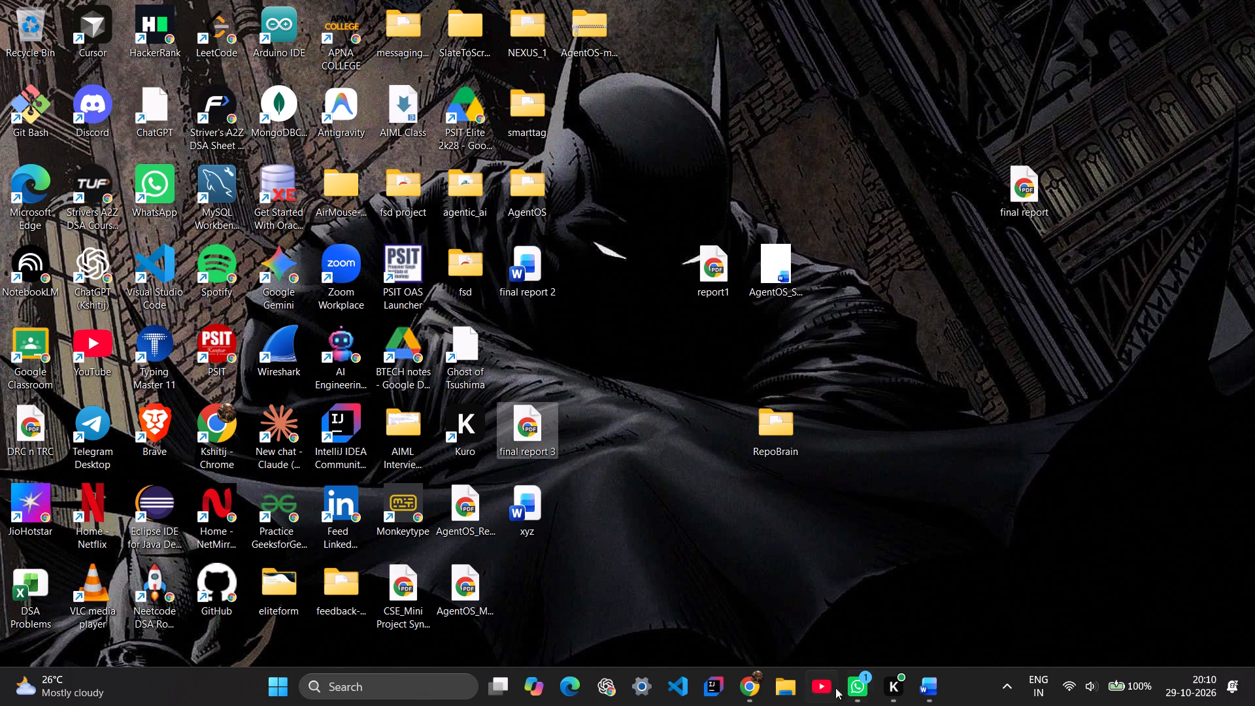
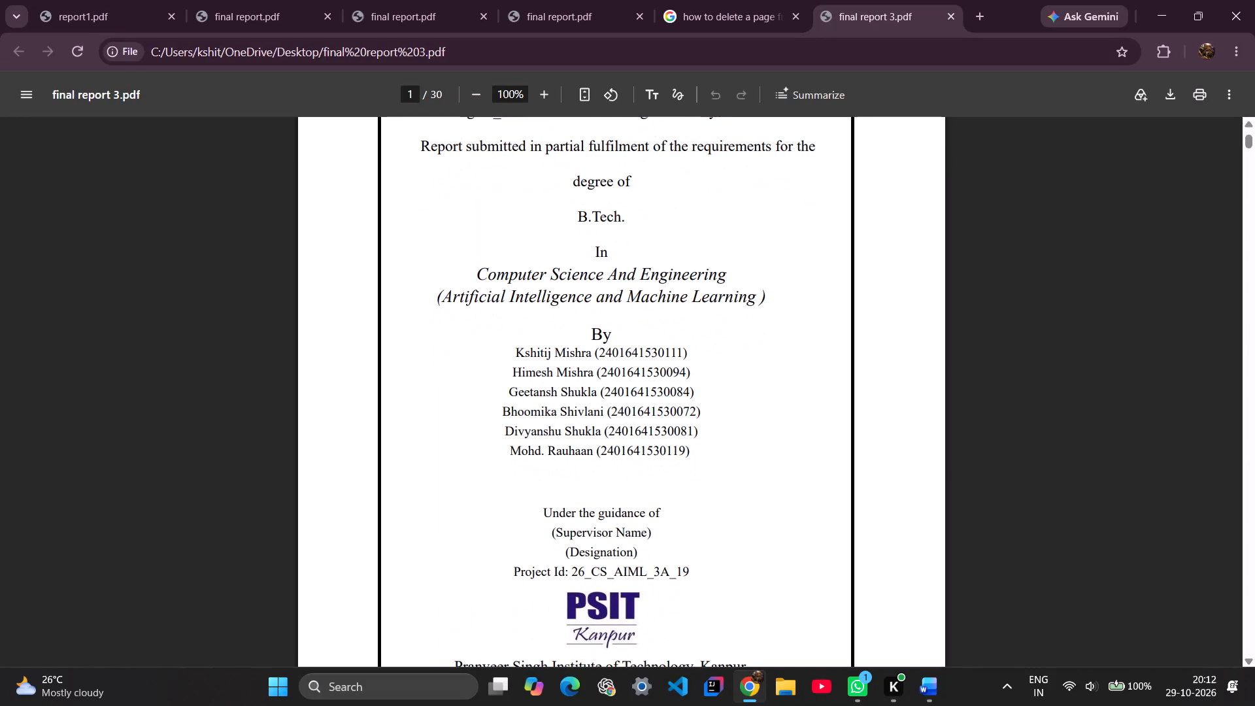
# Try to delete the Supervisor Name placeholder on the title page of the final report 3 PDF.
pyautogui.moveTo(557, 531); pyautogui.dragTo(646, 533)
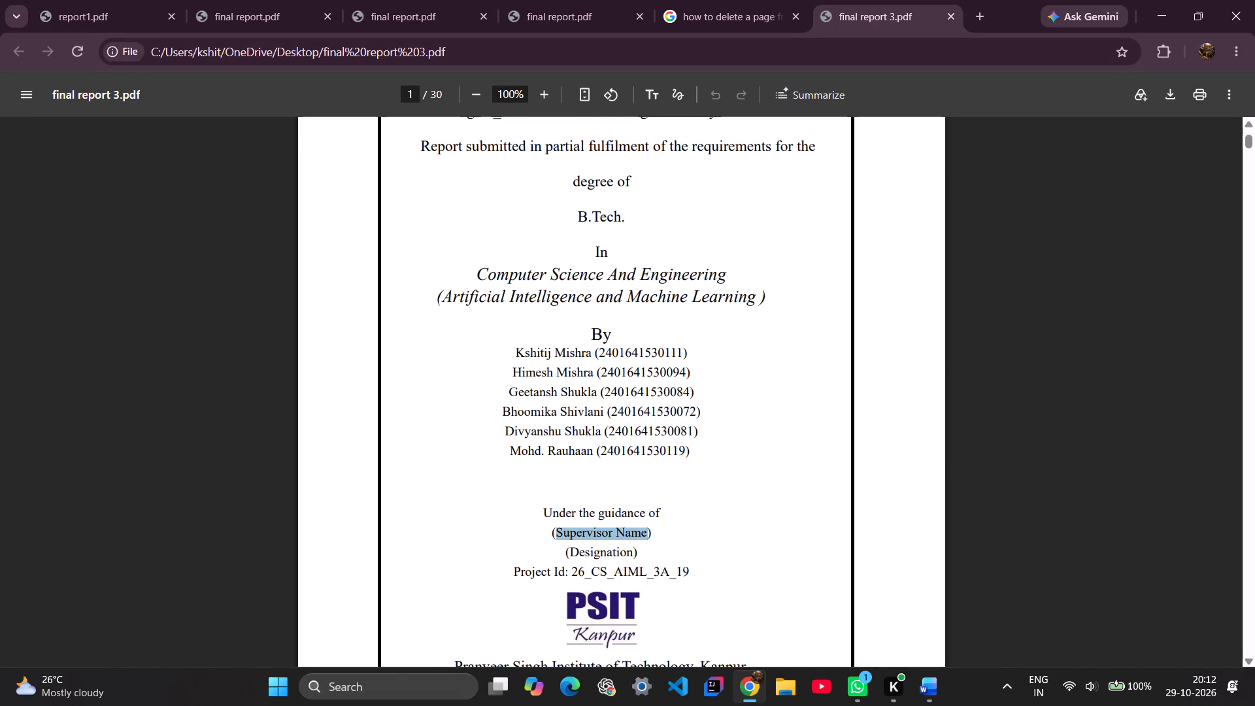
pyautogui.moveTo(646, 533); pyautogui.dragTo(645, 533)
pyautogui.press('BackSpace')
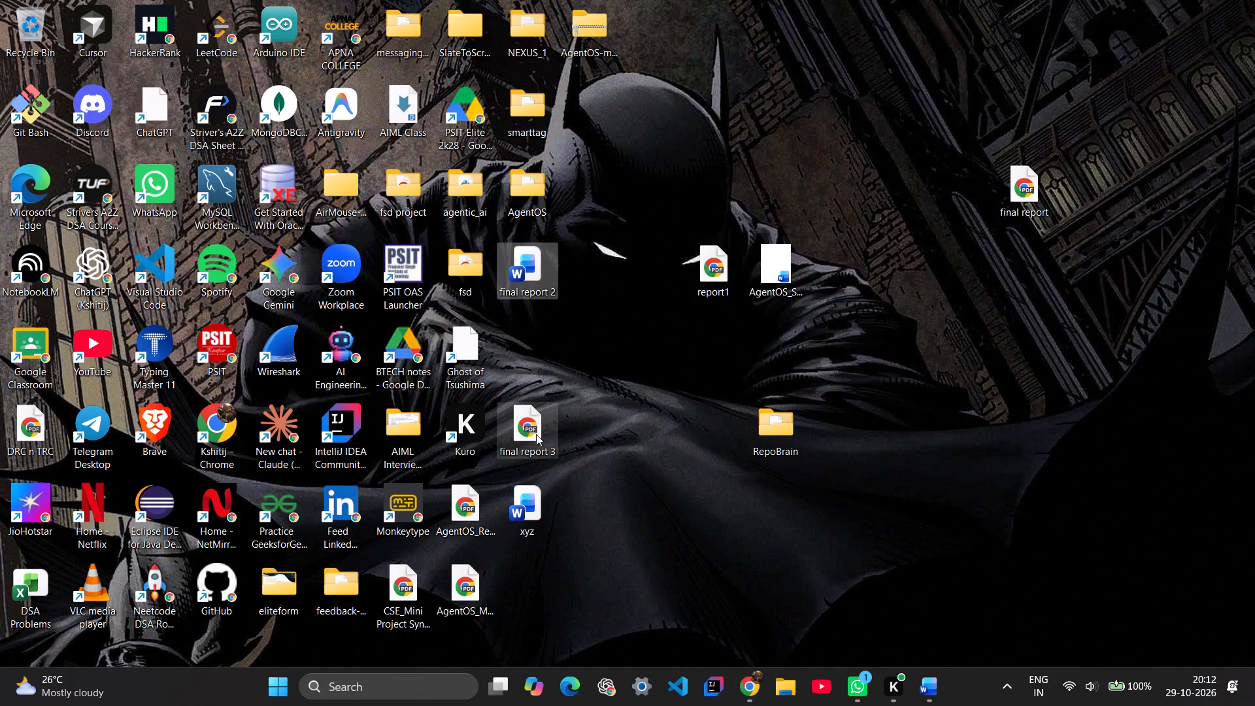
# Open the final report 2 Word document from the desktop and select the Supervisor Name placeholder text on its title page.
pyautogui.click(539, 273)
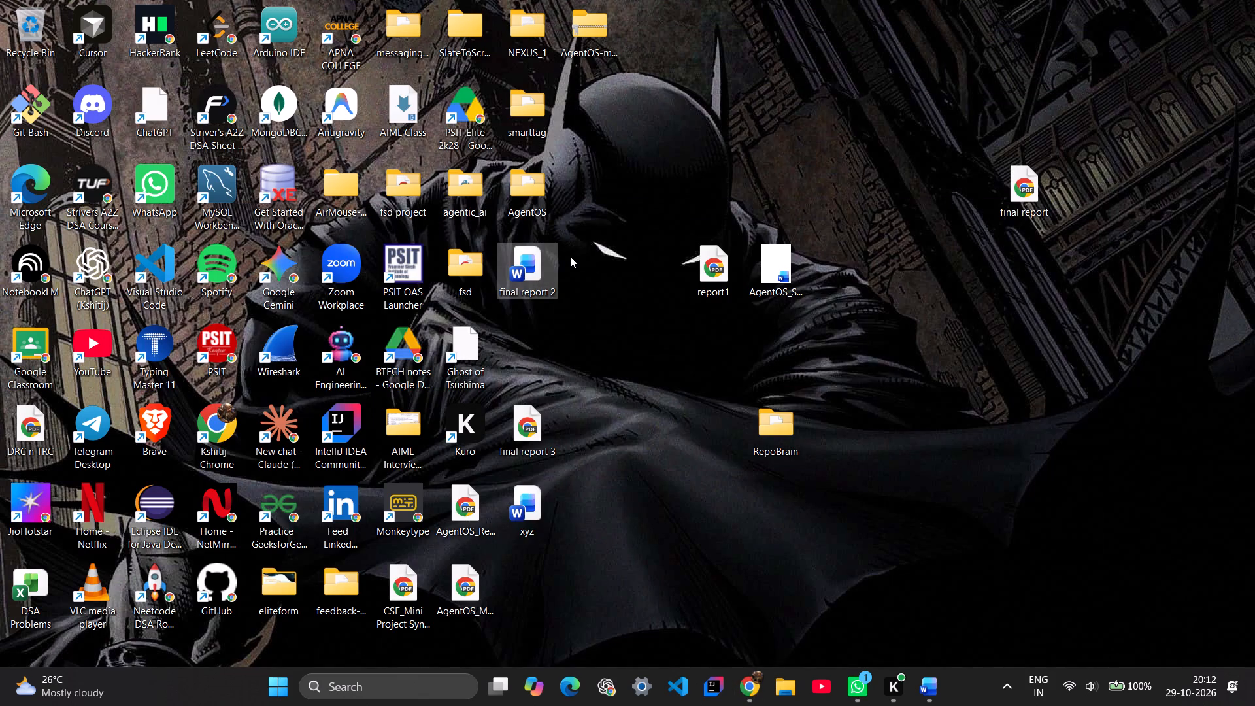
pyautogui.doubleClick(528, 273)
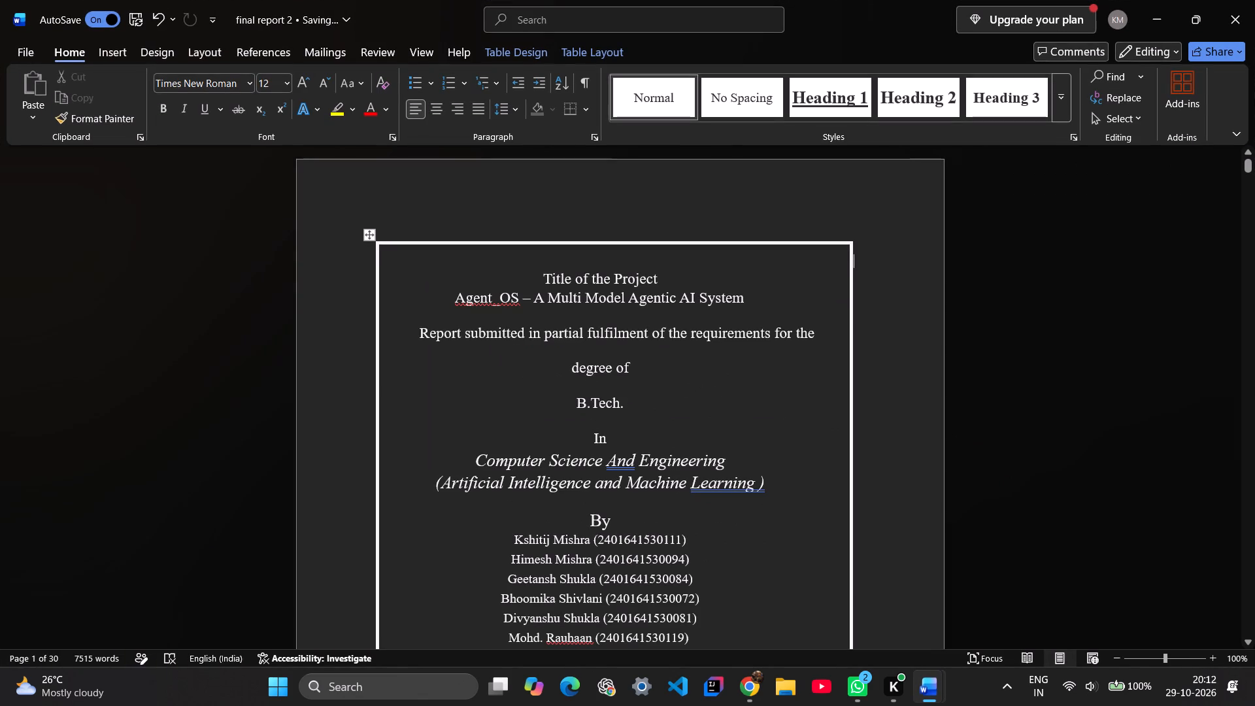
pyautogui.scroll(-2, 620, 431)
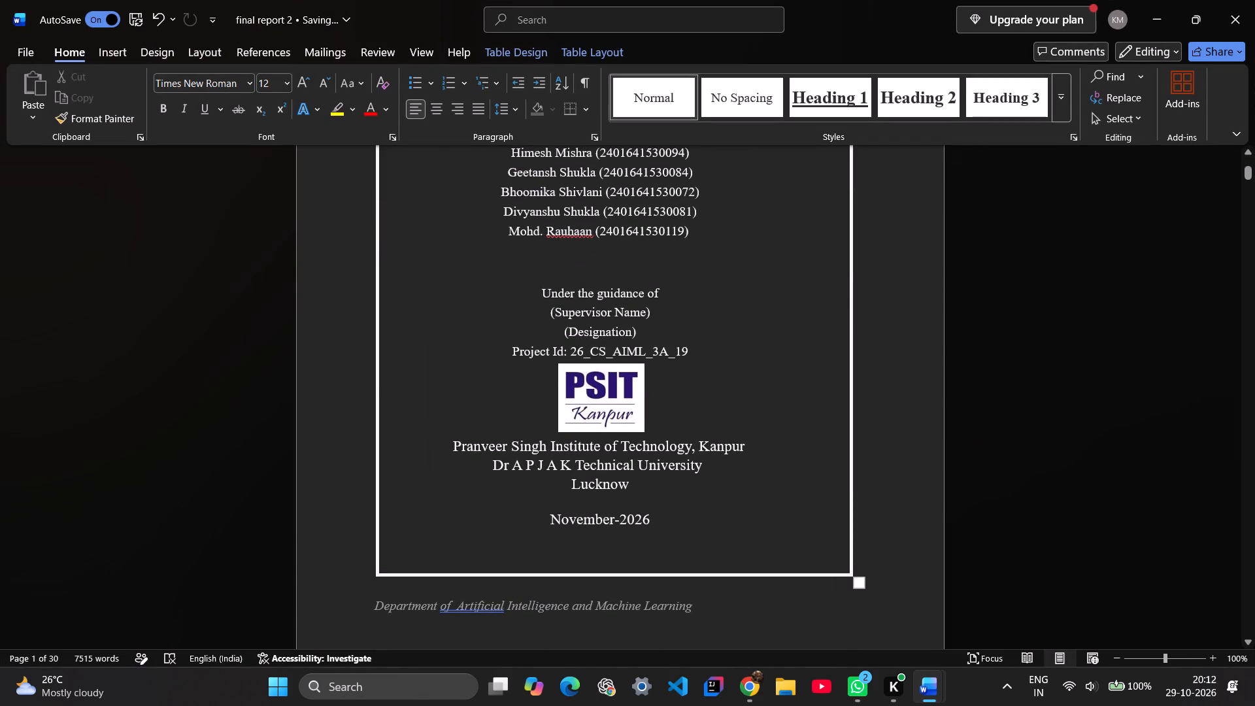
pyautogui.moveTo(646, 314); pyautogui.dragTo(580, 318)
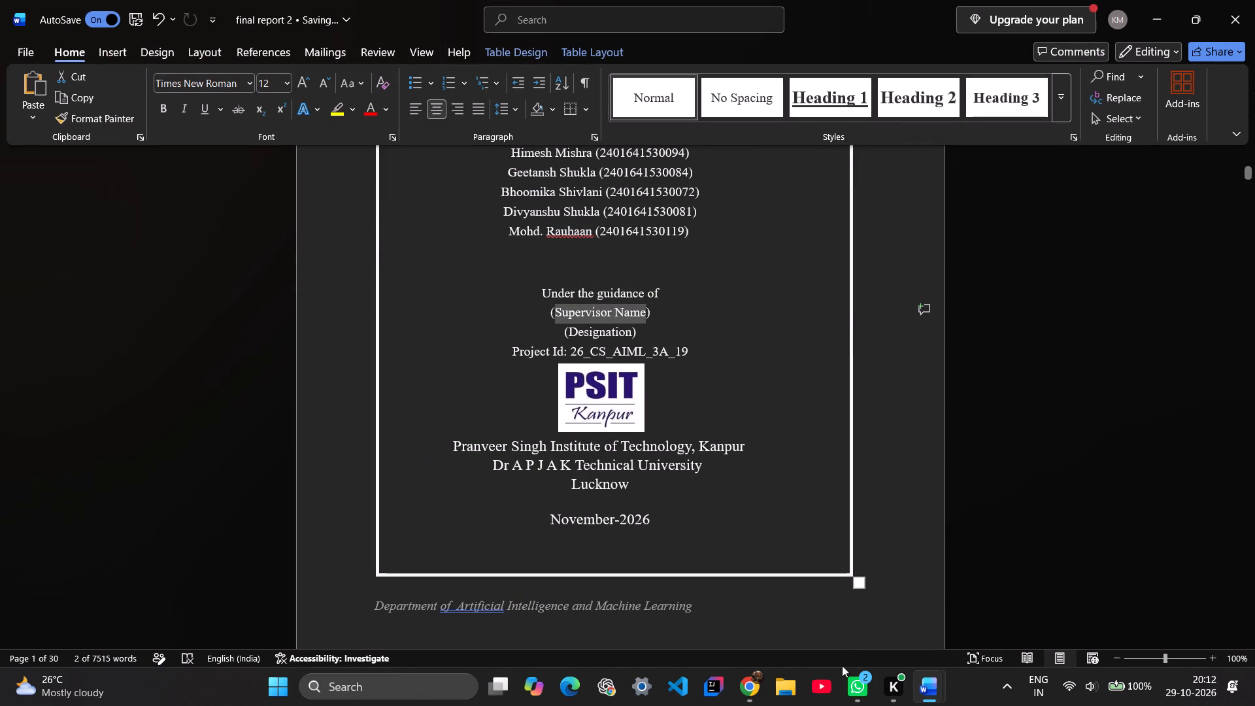
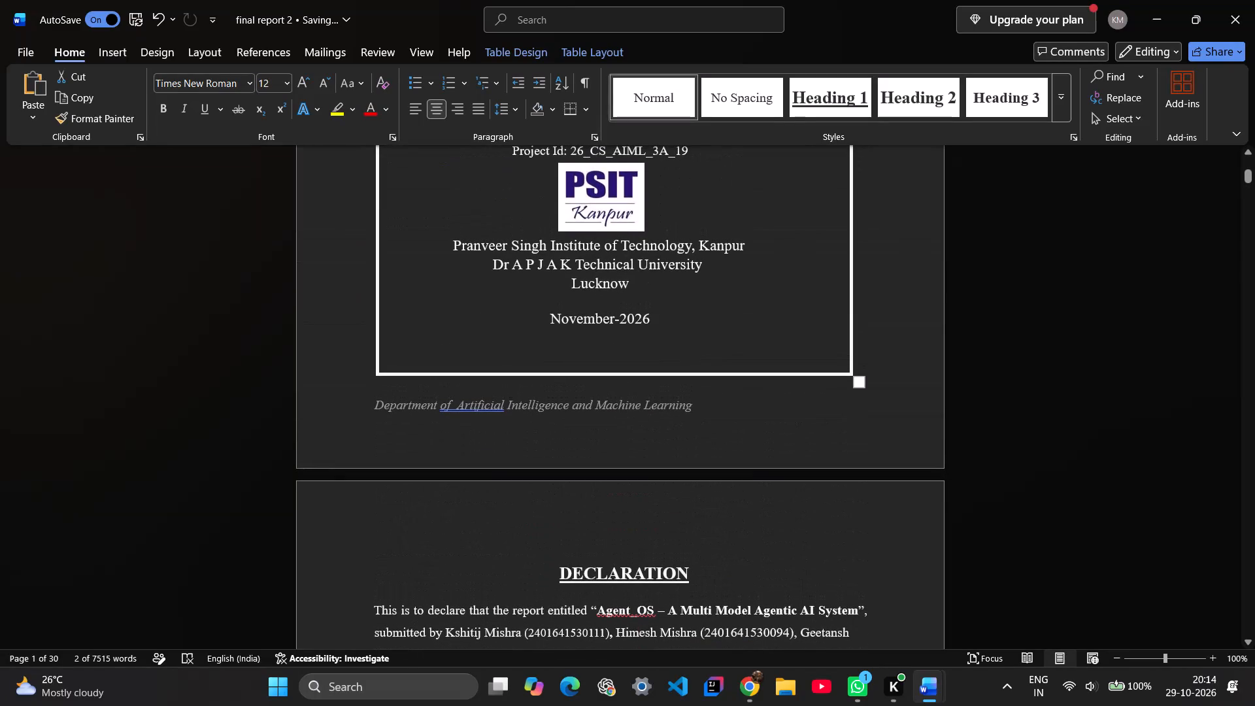
# Review the final report 2 document from the declaration and certificate pages through the chapters to the references.
pyautogui.scroll(-3, 548, 379)
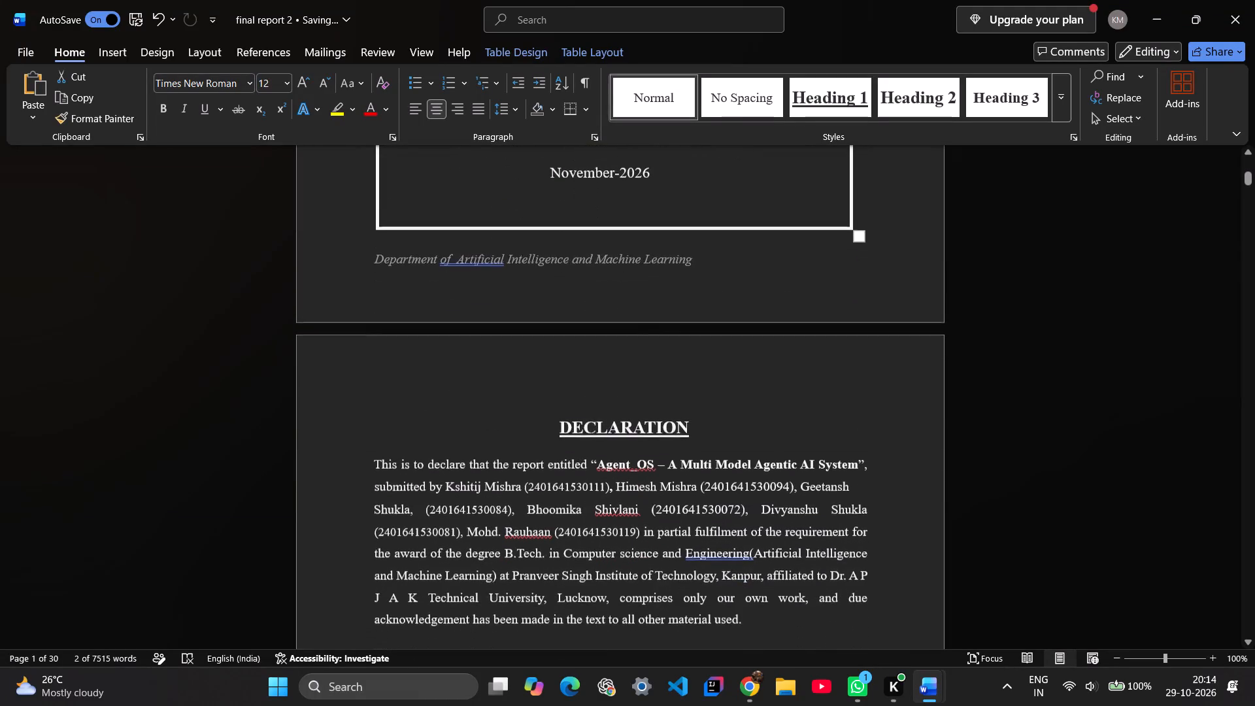
pyautogui.scroll(-7, 548, 379)
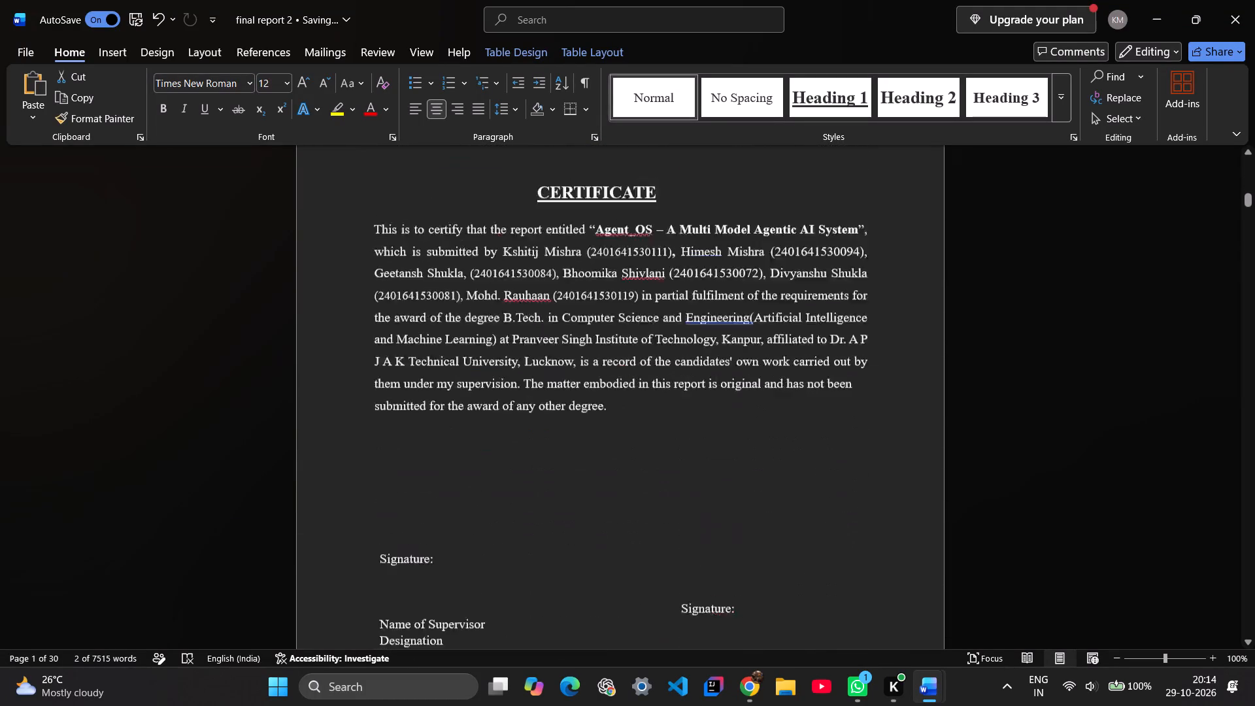
pyautogui.scroll(-6, 548, 379)
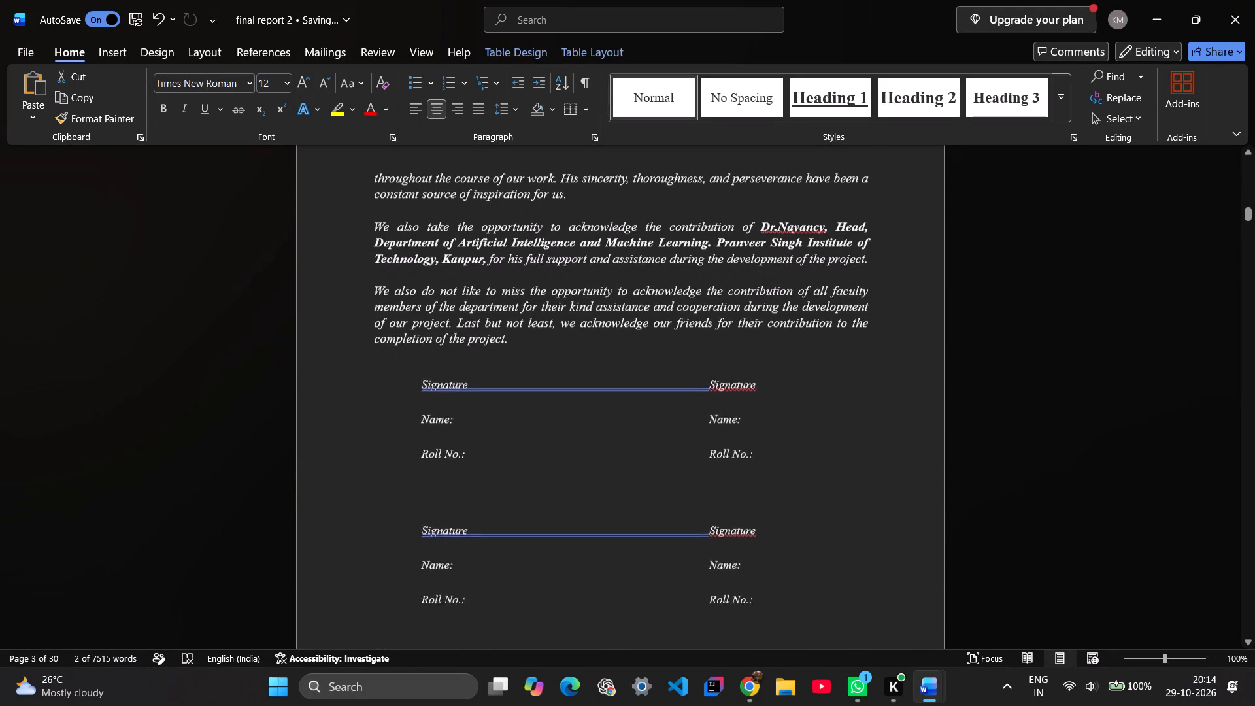
pyautogui.scroll(-4, 548, 379)
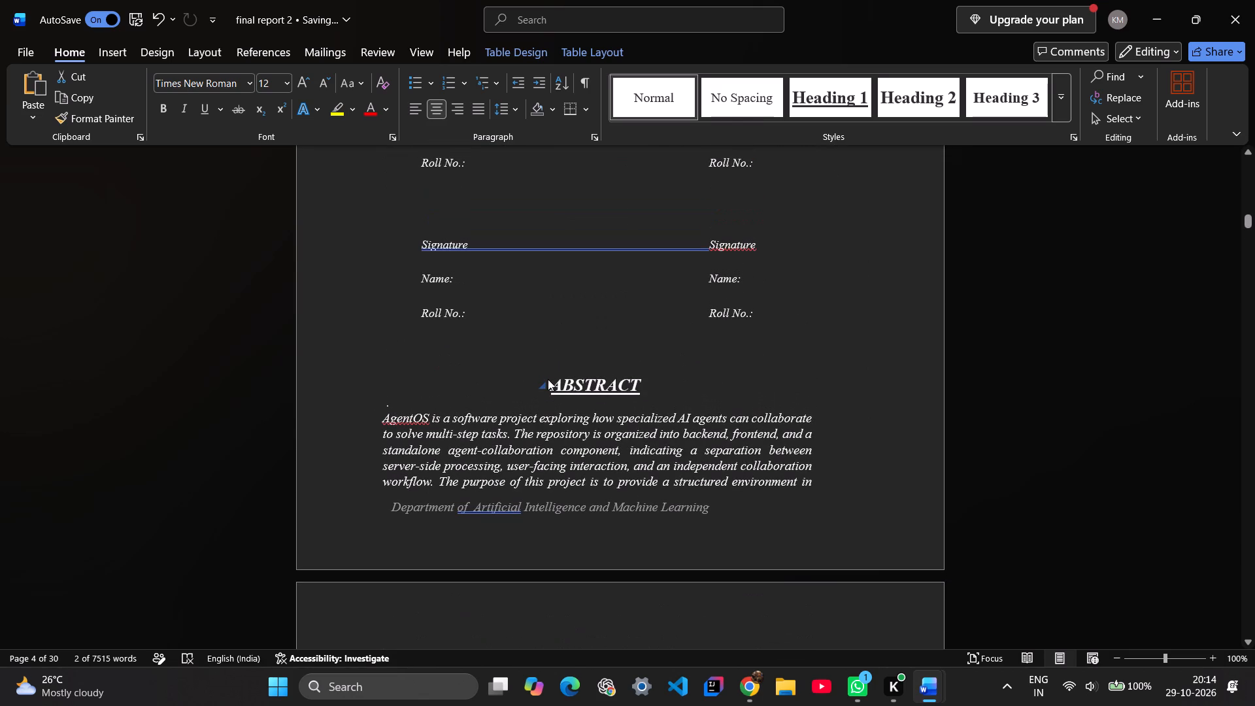
pyautogui.scroll(2, 548, 379)
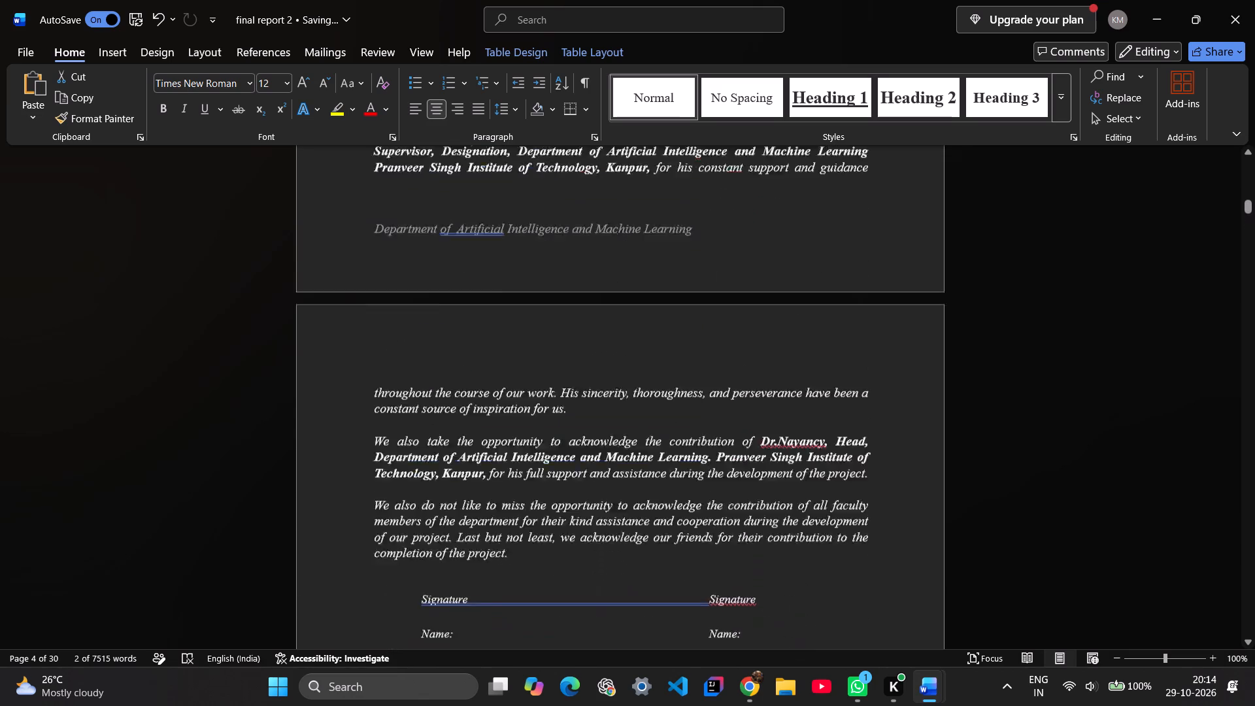
pyautogui.scroll(-5, 548, 379)
pyautogui.scroll(-16, 548, 379)
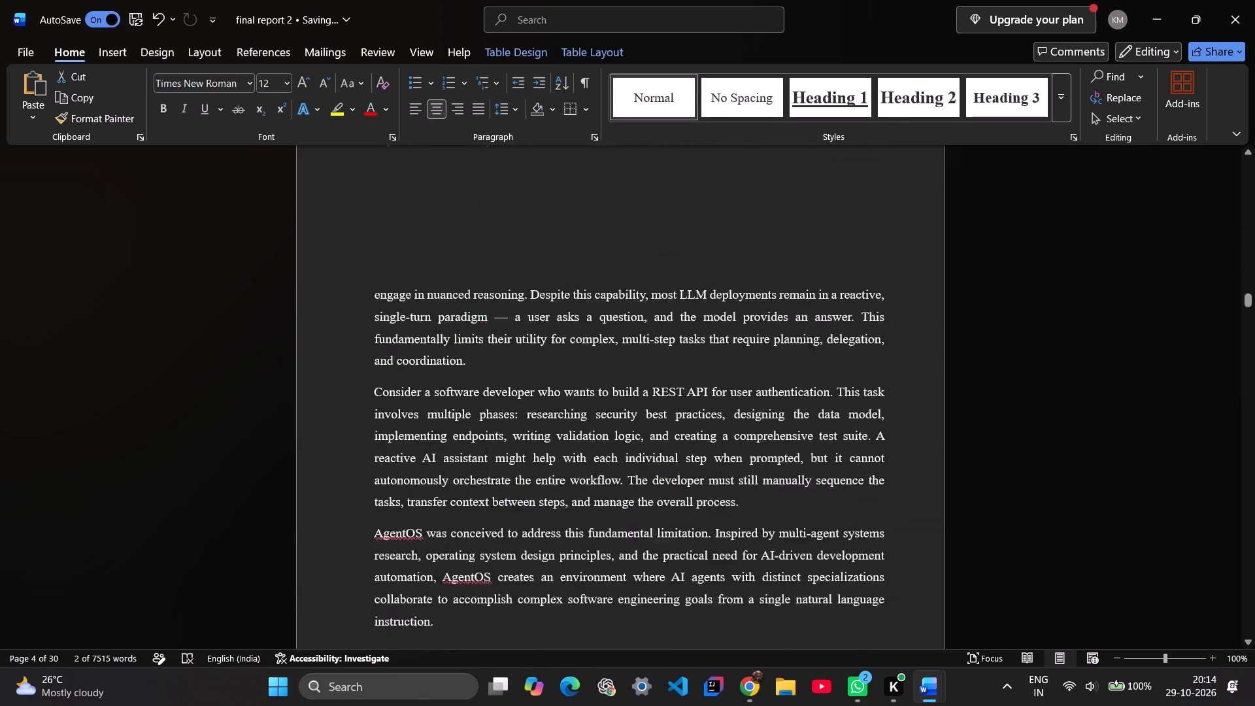
pyautogui.scroll(-17, 548, 379)
pyautogui.scroll(-7, 548, 379)
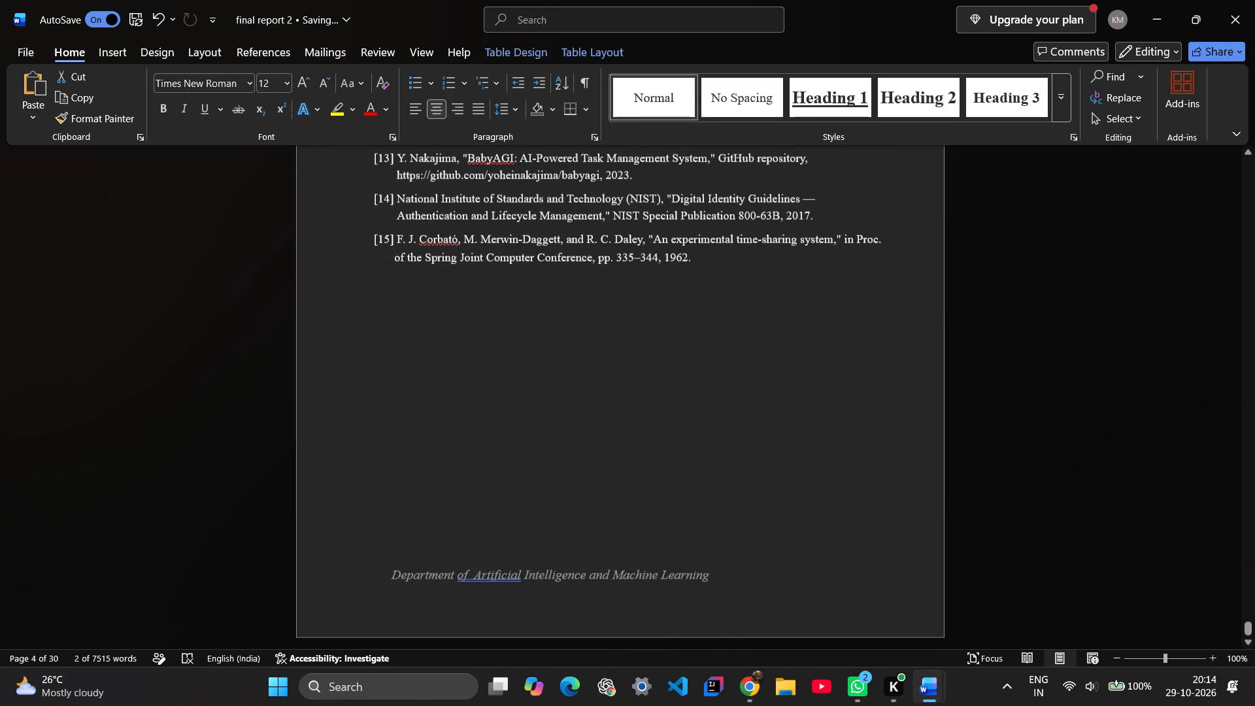
# Check the page layout of the conclusion, future scope and results sections, back to the acknowledgement's signature blocks.
pyautogui.scroll(15, 548, 379)
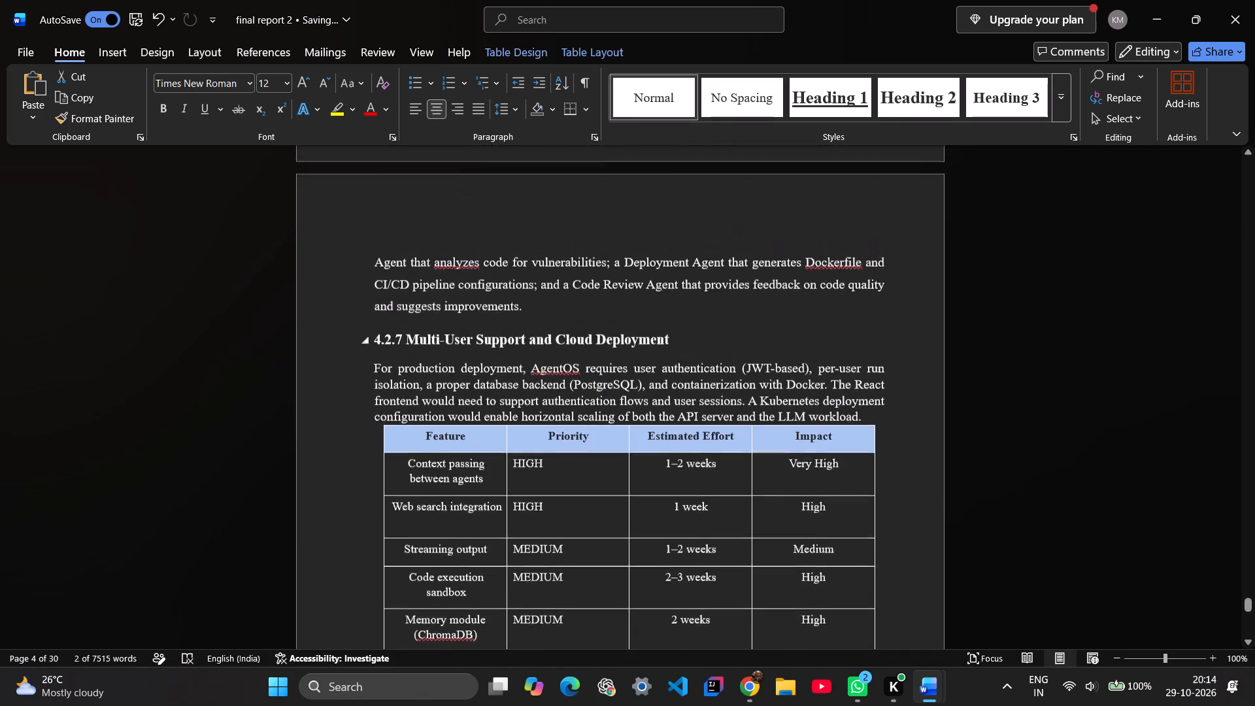
pyautogui.scroll(6, 548, 379)
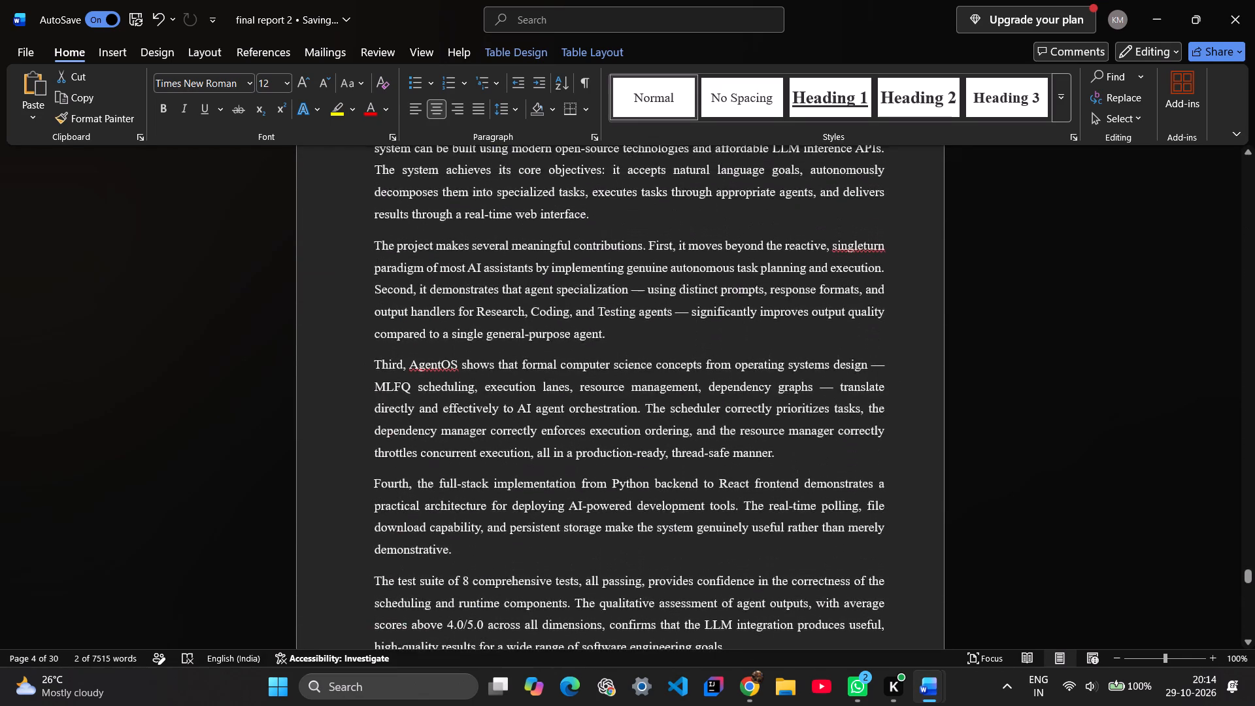
pyautogui.scroll(2, 548, 379)
pyautogui.scroll(-17, 548, 379)
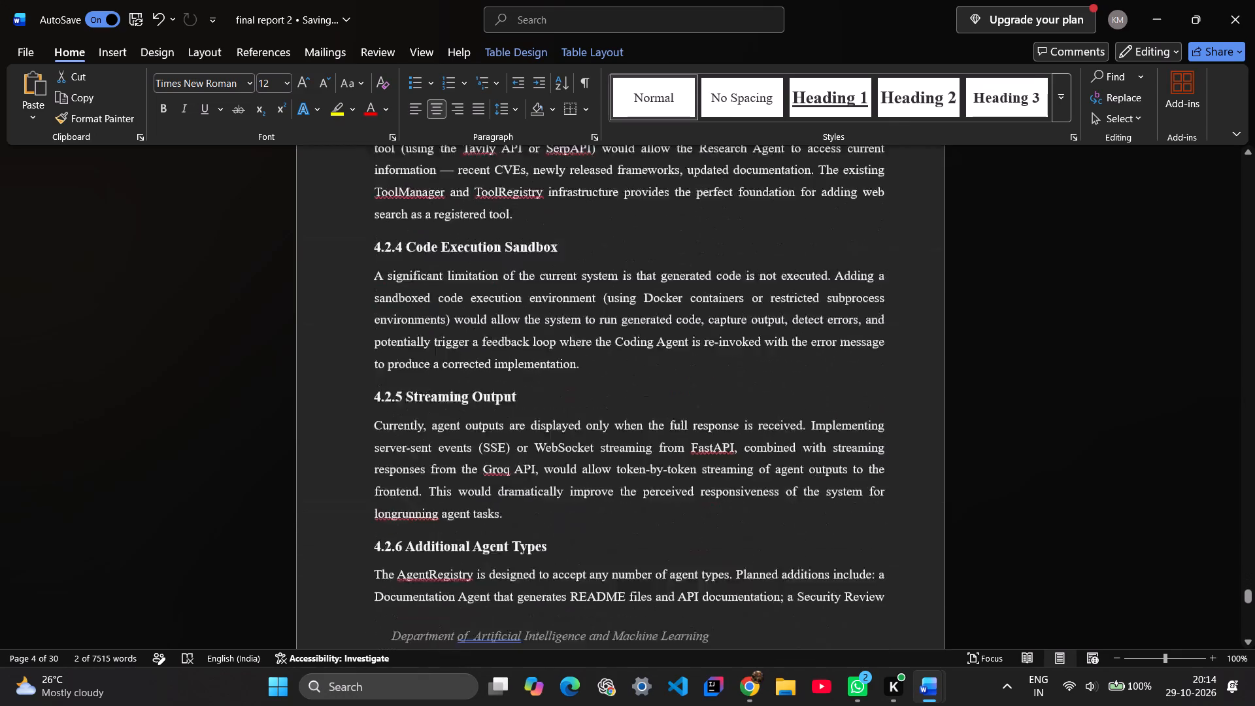
pyautogui.scroll(-13, 548, 379)
pyautogui.scroll(1, 548, 379)
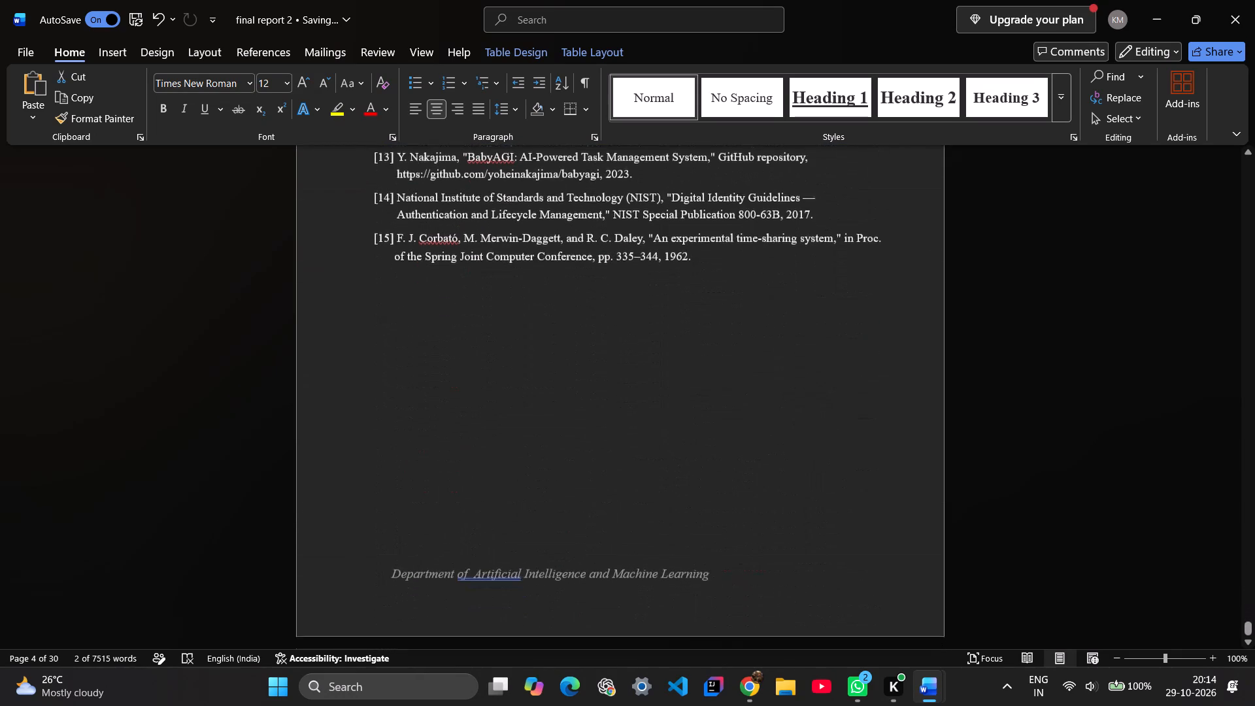
pyautogui.scroll(10, 548, 379)
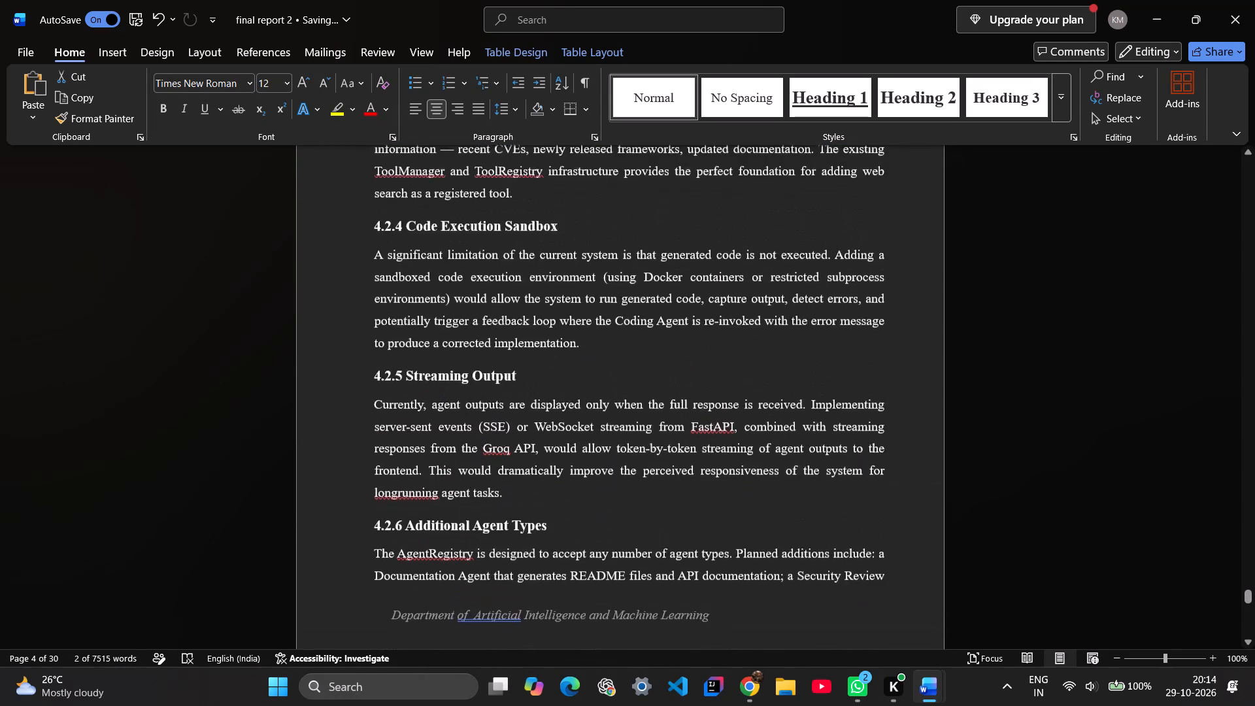
pyautogui.scroll(18, 548, 379)
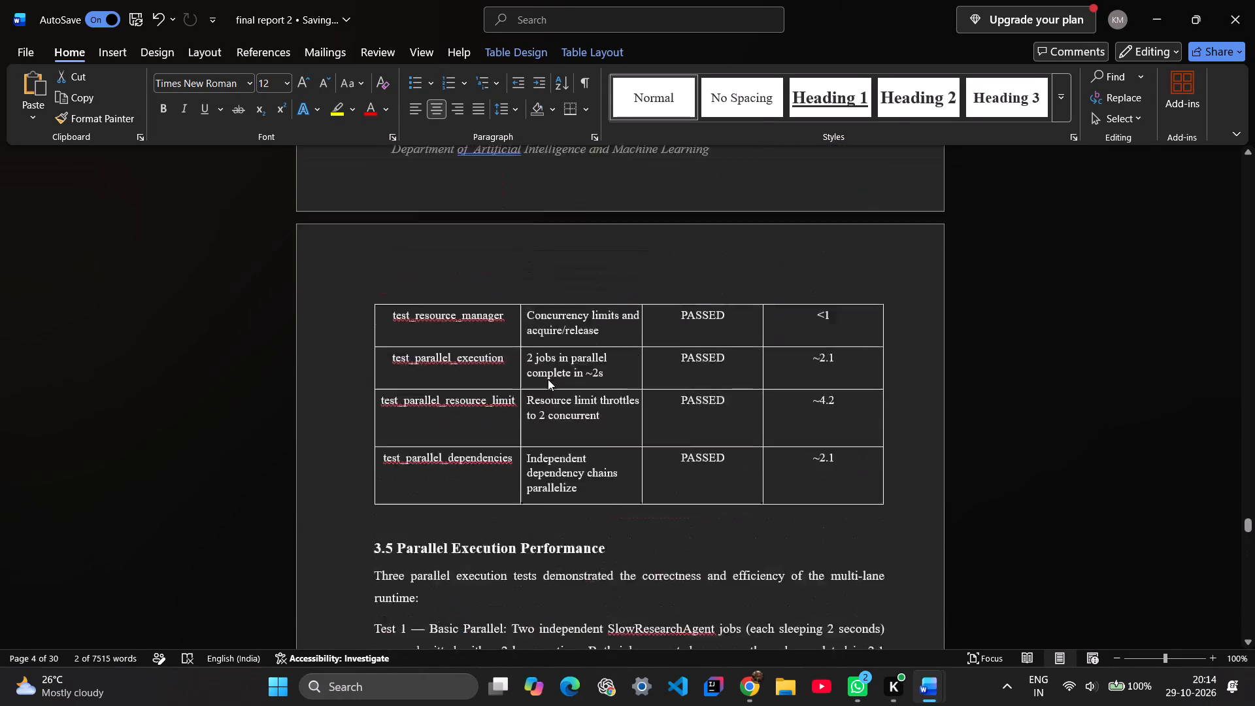
pyautogui.scroll(9, 548, 379)
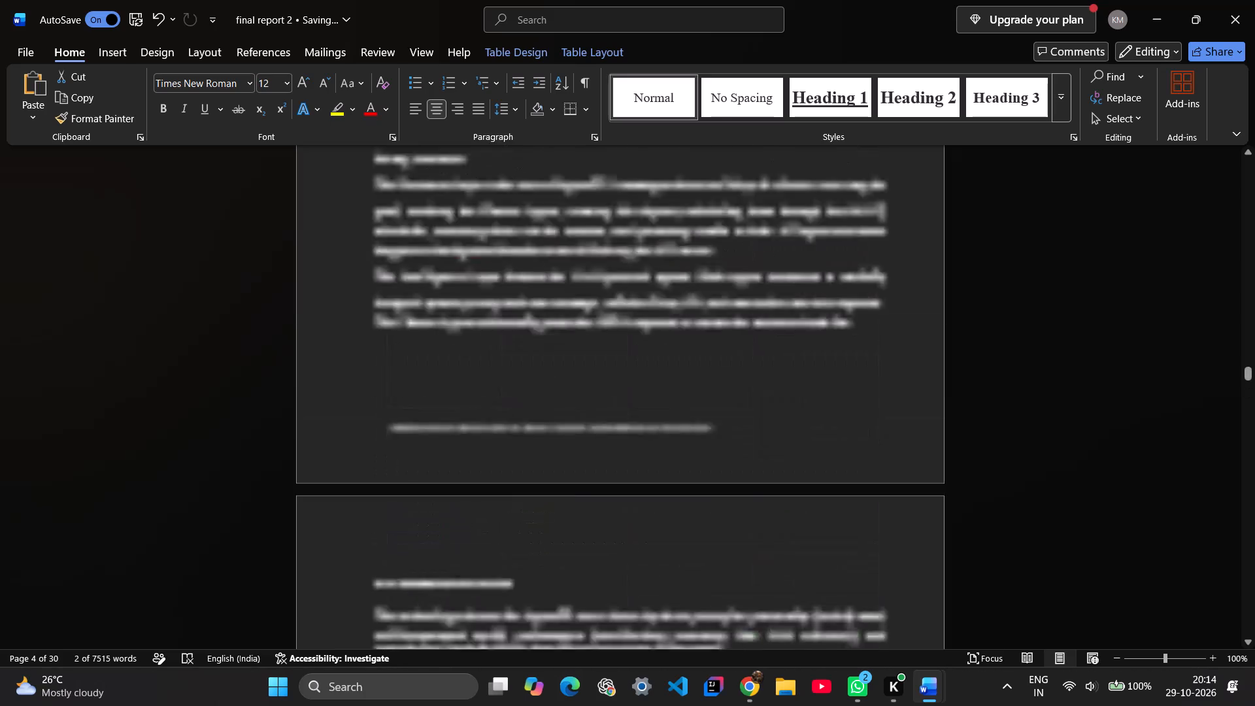
pyautogui.scroll(6, 548, 379)
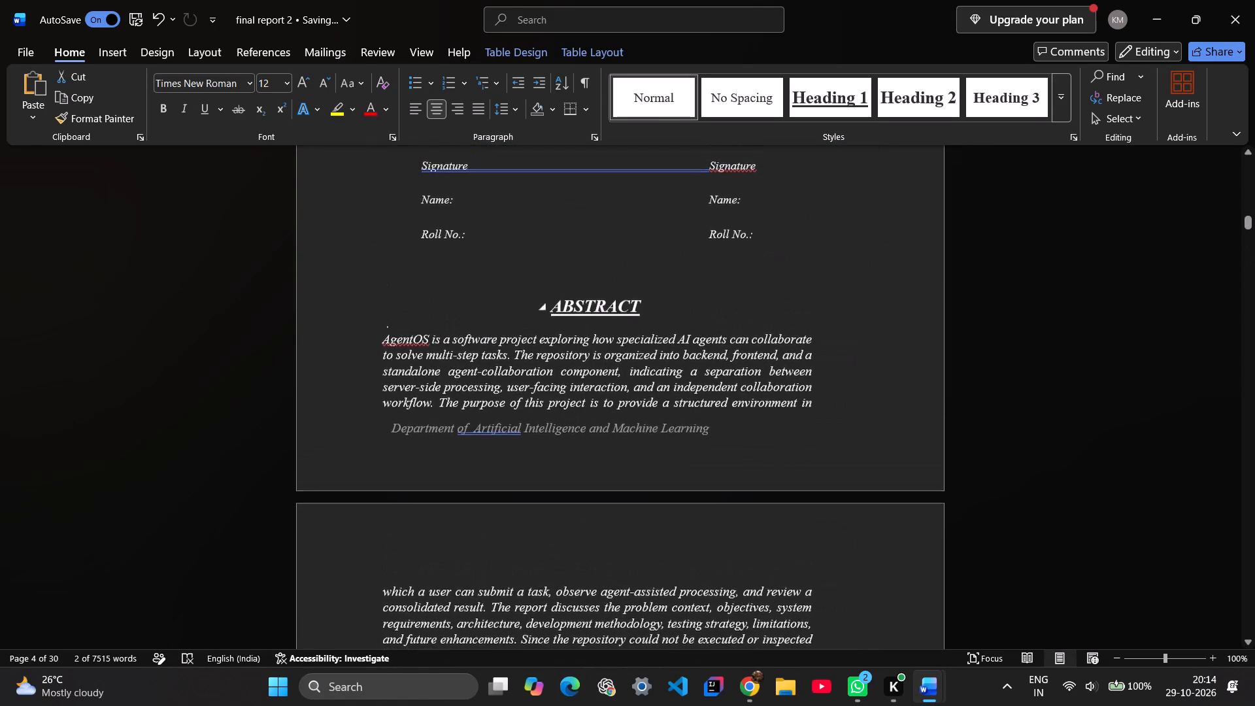
pyautogui.scroll(2, 548, 379)
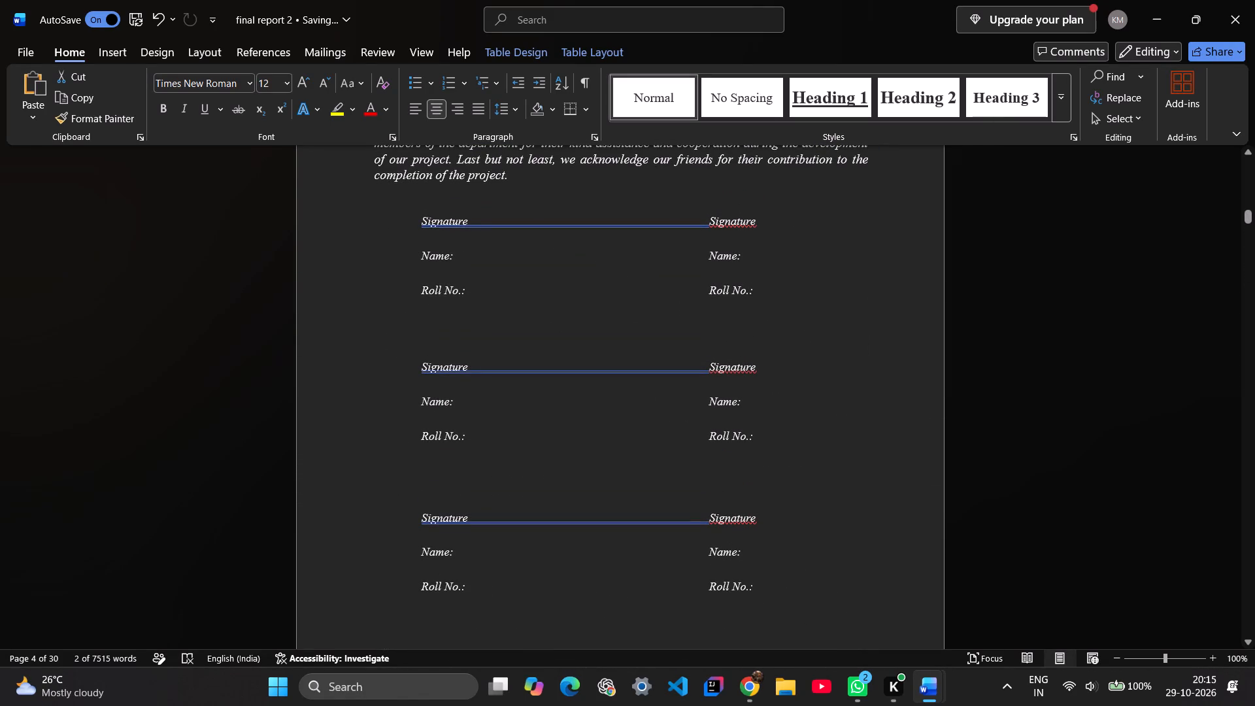
# Examine the acknowledgement page's signature, name and roll number blocks and where the abstract begins beneath them.
pyautogui.scroll(-1, 746, 315)
pyautogui.click(507, 211)
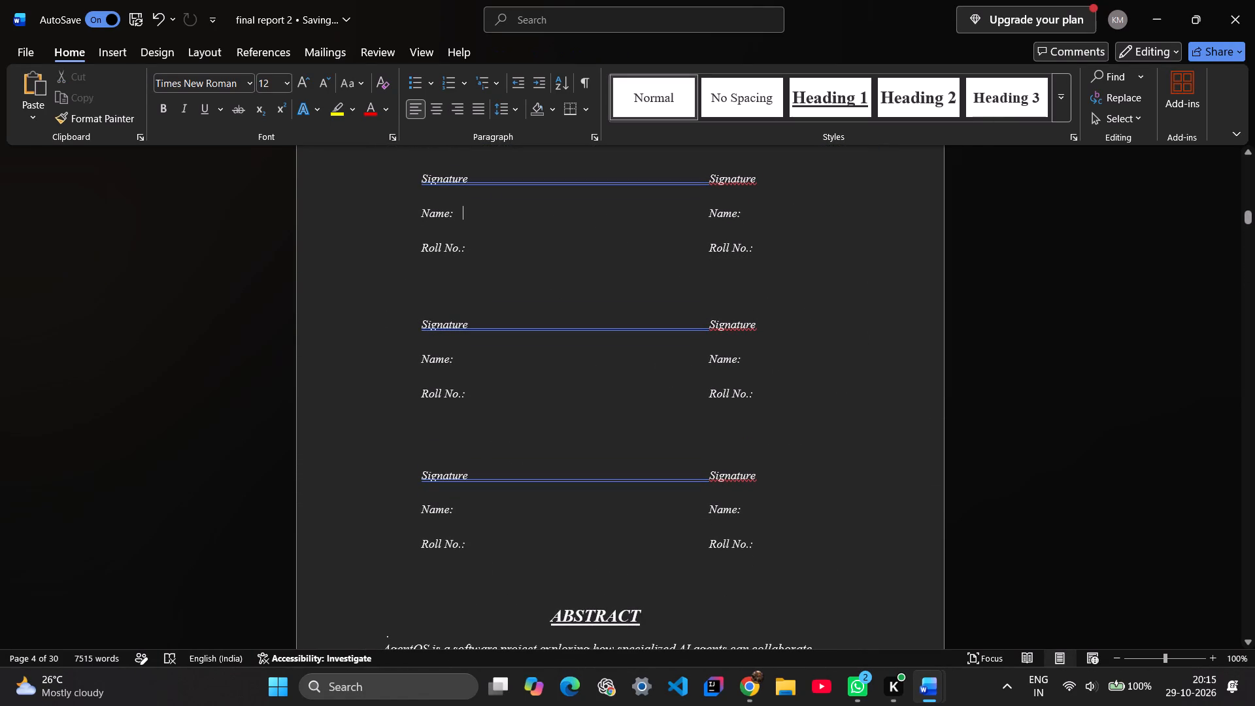
pyautogui.scroll(3, 507, 211)
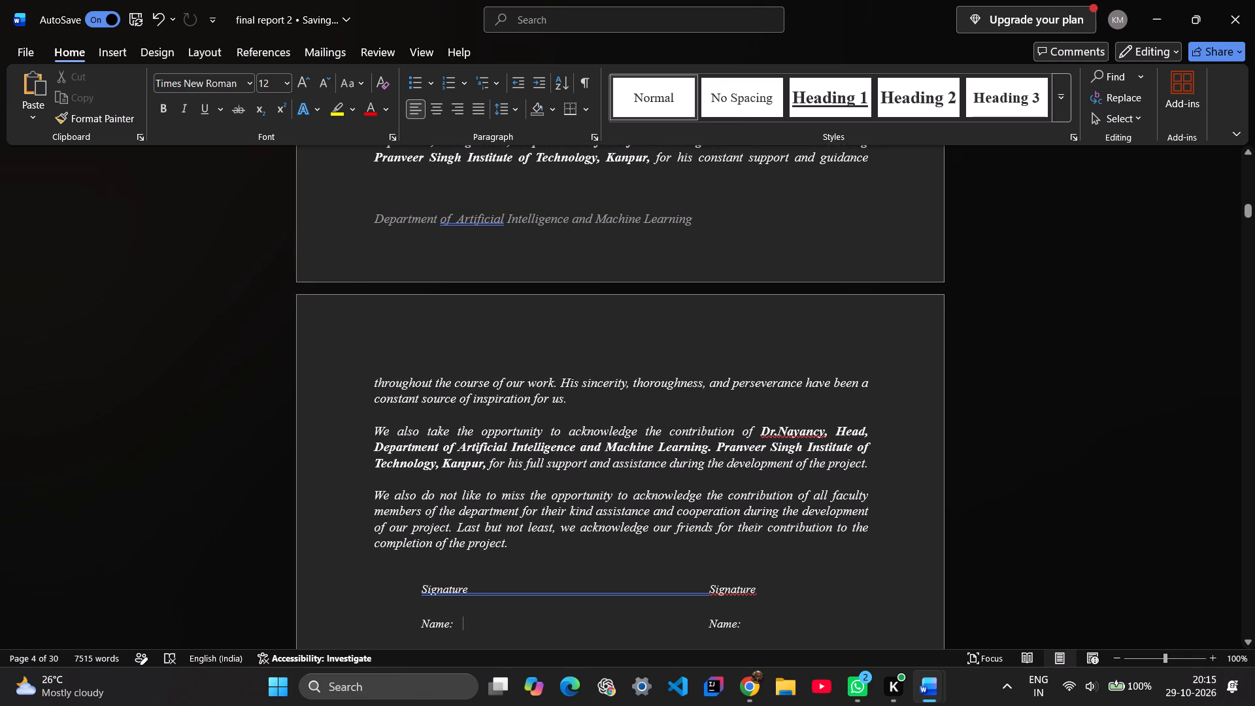
pyautogui.scroll(-1, 782, 530)
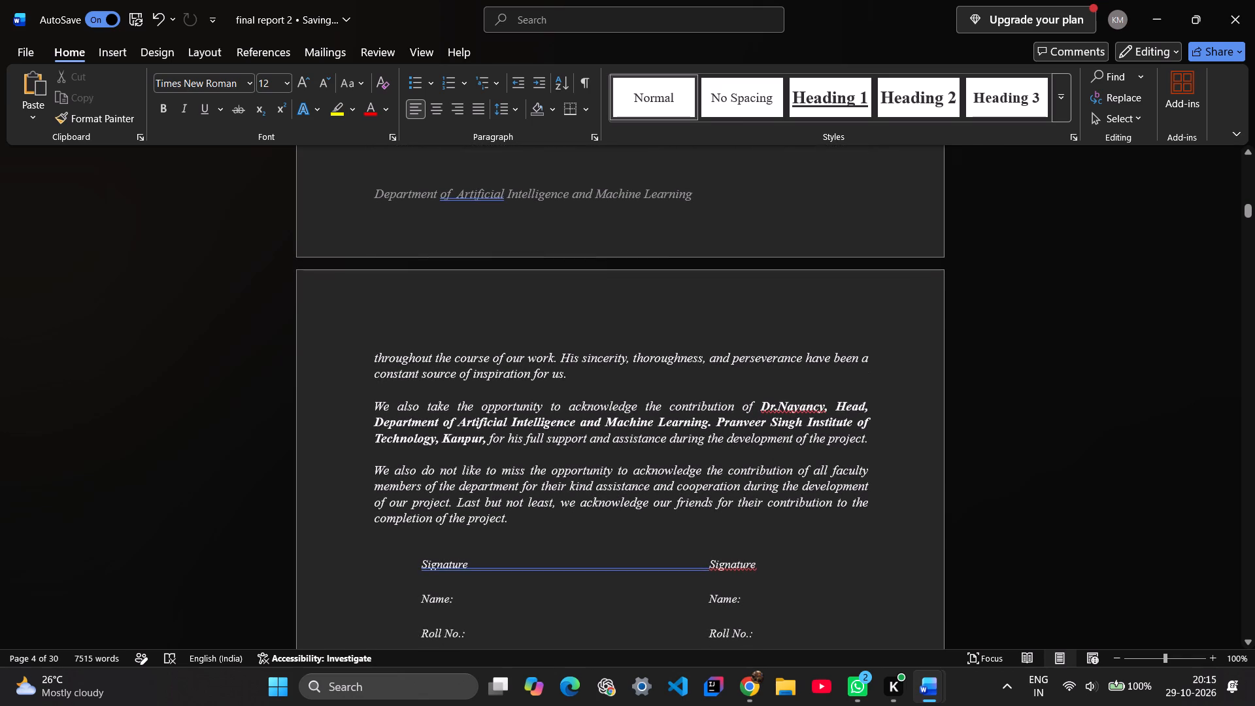
pyautogui.scroll(-1, 528, 567)
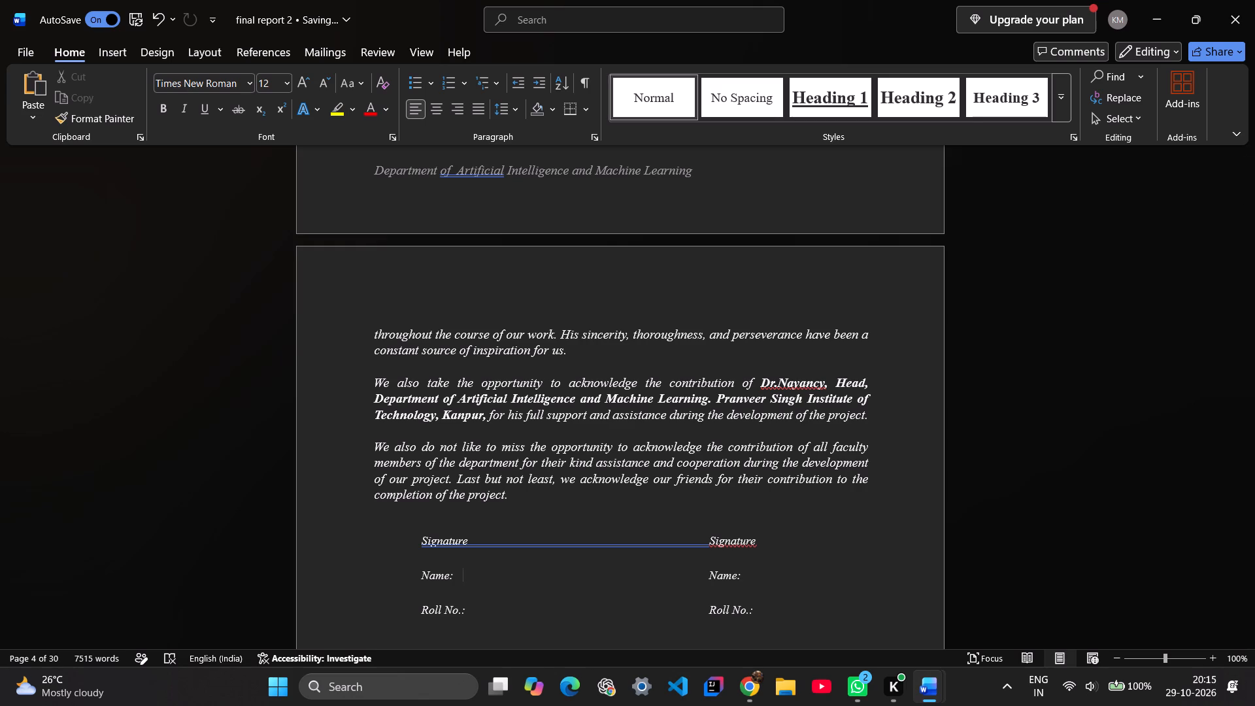
pyautogui.scroll(-4, 528, 567)
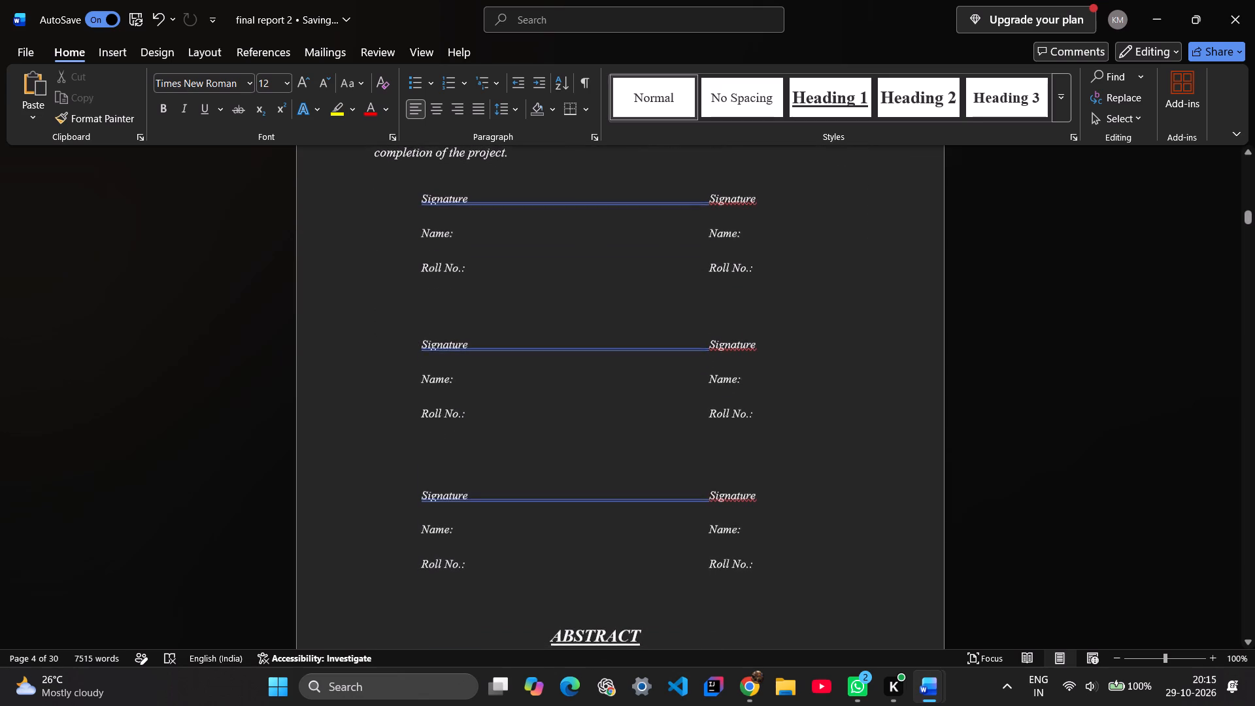
pyautogui.scroll(-1, 528, 567)
pyautogui.scroll(1, 528, 567)
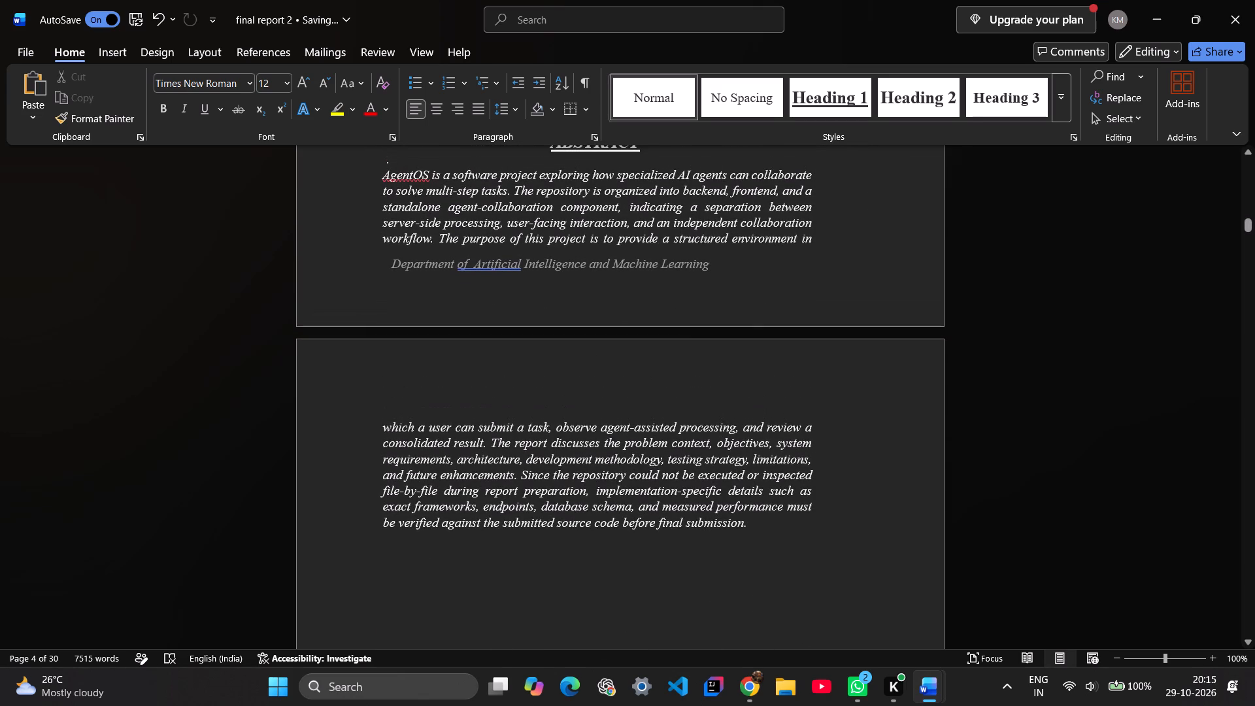
pyautogui.scroll(2, 528, 567)
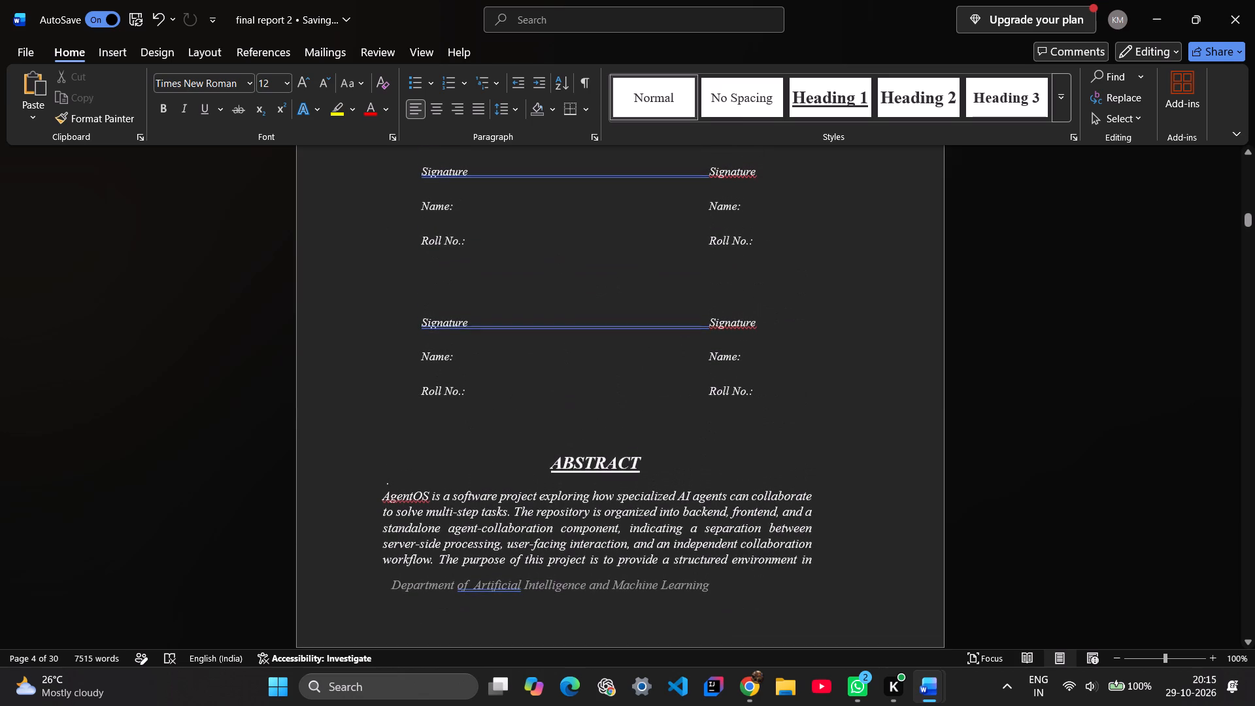
pyautogui.scroll(1, 528, 567)
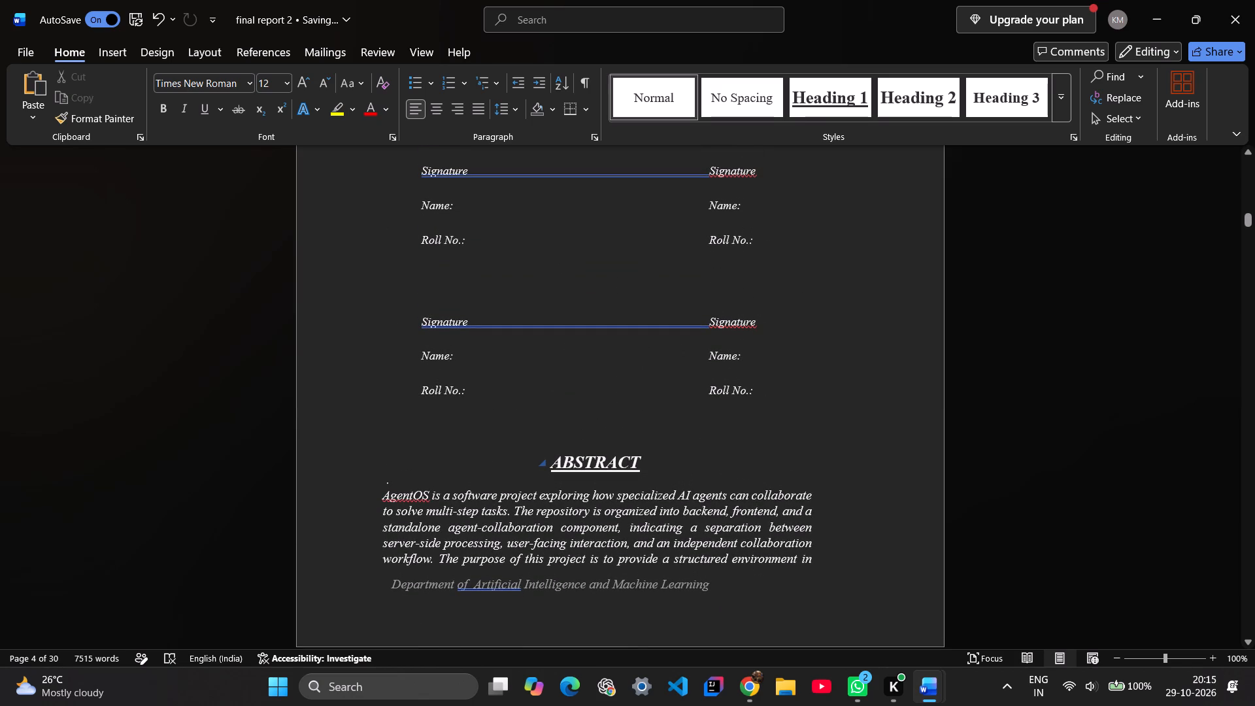
pyautogui.scroll(-4, 554, 461)
pyautogui.scroll(1, 554, 461)
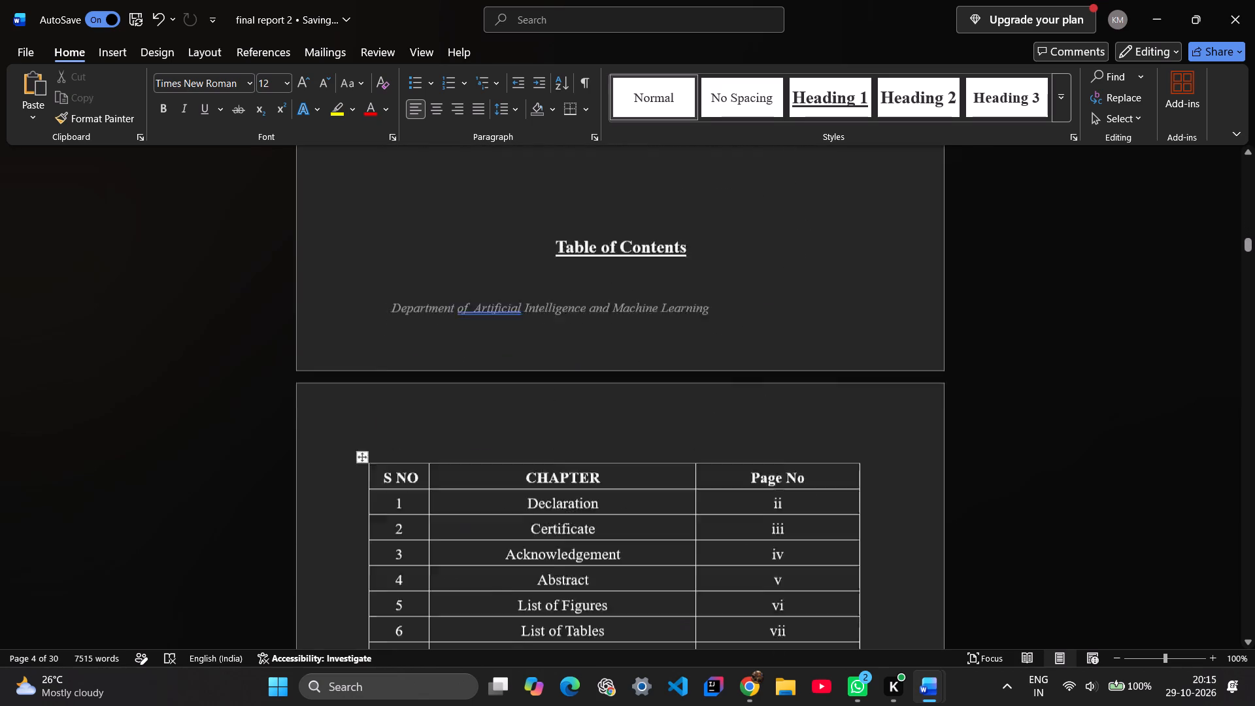
# Insert four blank lines before the ABSTRACT heading on page 4 so the abstract starts on a new page.
pyautogui.scroll(5, 554, 461)
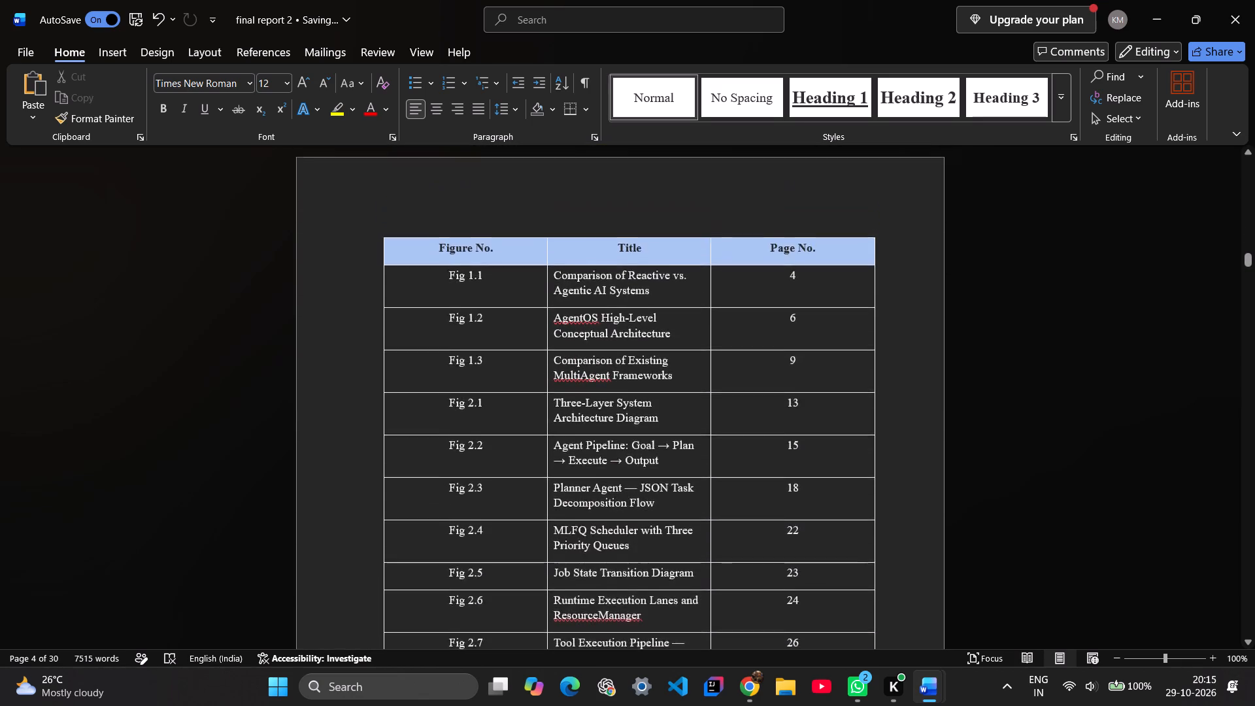
pyautogui.scroll(5, 554, 461)
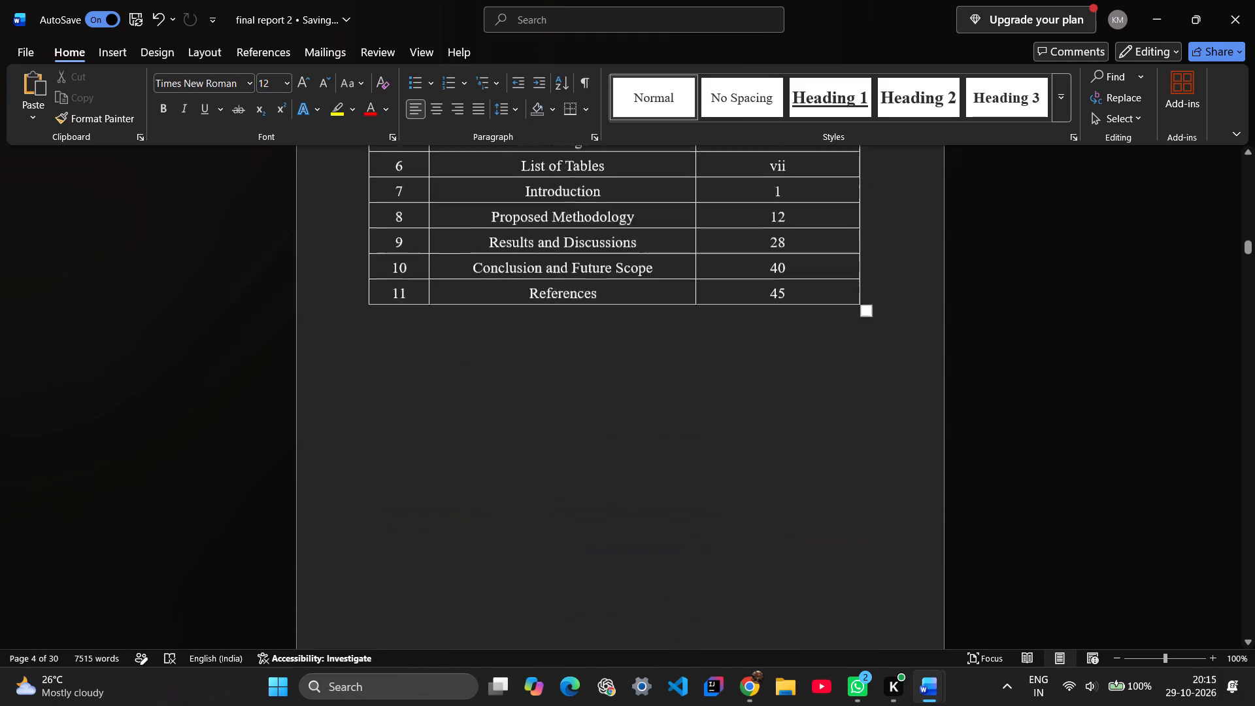
pyautogui.scroll(4, 554, 461)
pyautogui.rightClick(554, 461)
pyautogui.scroll(2, 554, 461)
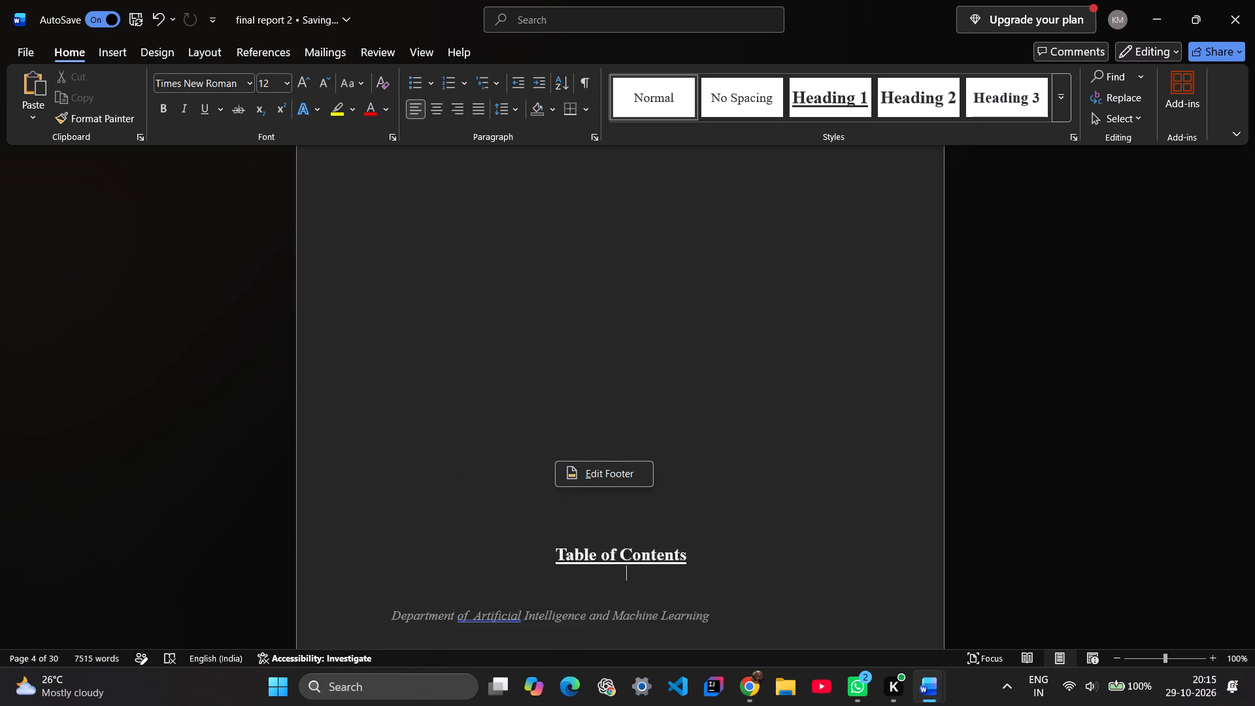
pyautogui.scroll(4, 554, 461)
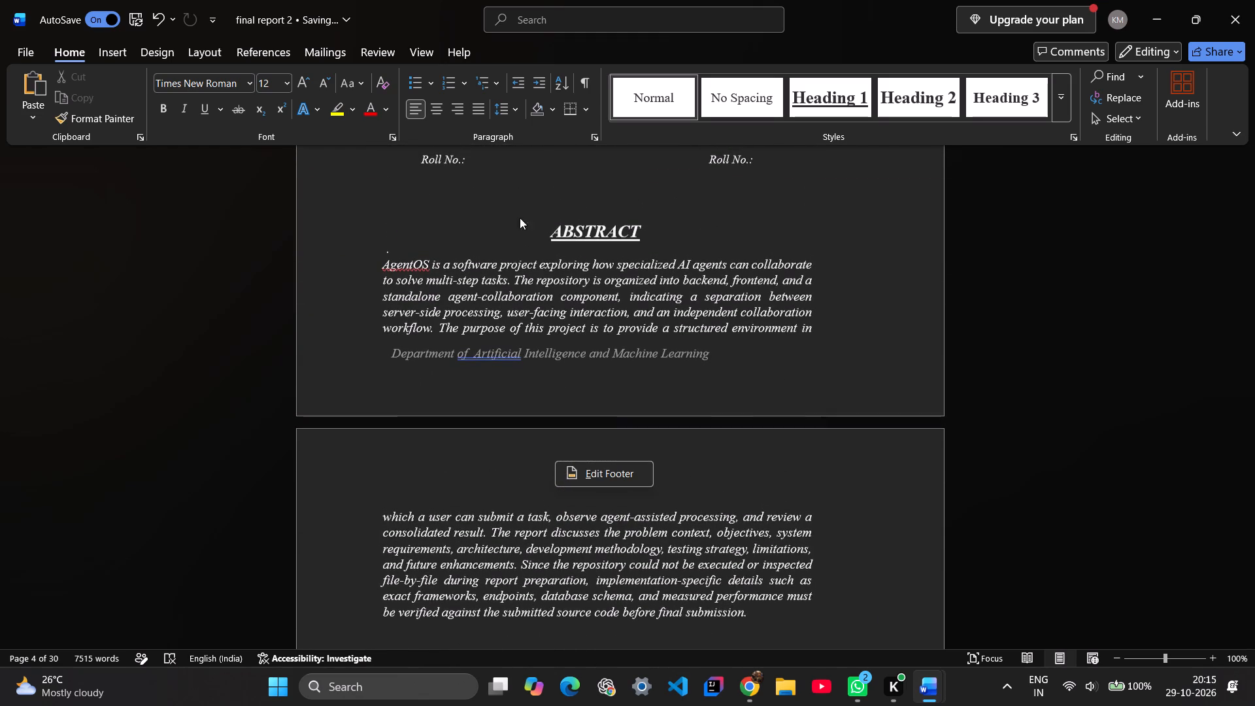
pyautogui.click(555, 231)
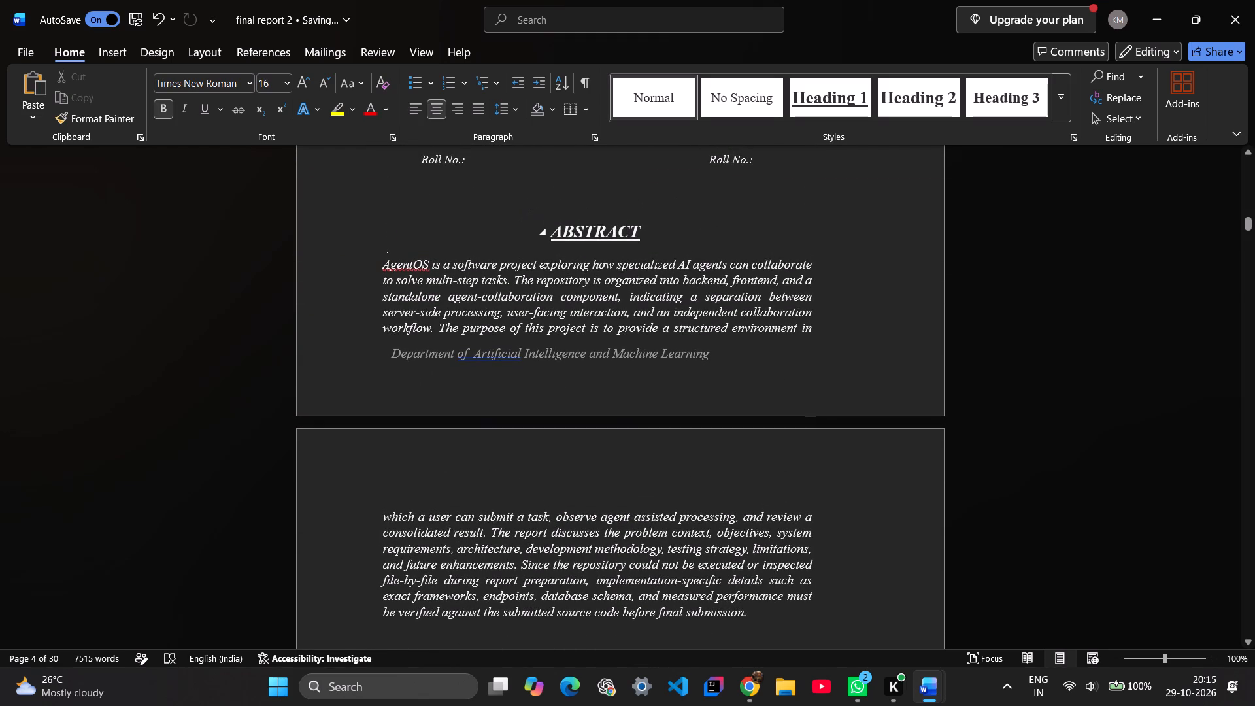
pyautogui.click(553, 231)
pyautogui.press('Return')
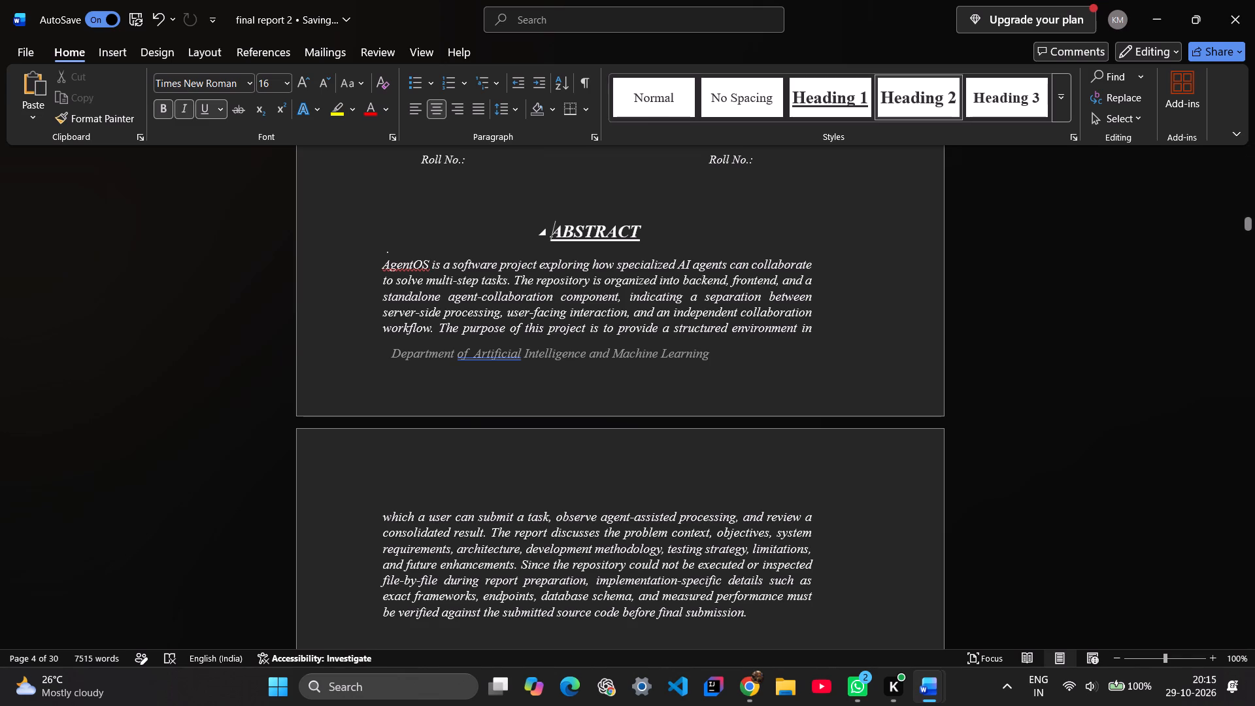
pyautogui.press('Return')
pyautogui.press('Return')
pyautogui.press('Return')
# Check the layout of the abstract, table of contents, list of figures and list of tables pages.
pyautogui.scroll(-2, 553, 231)
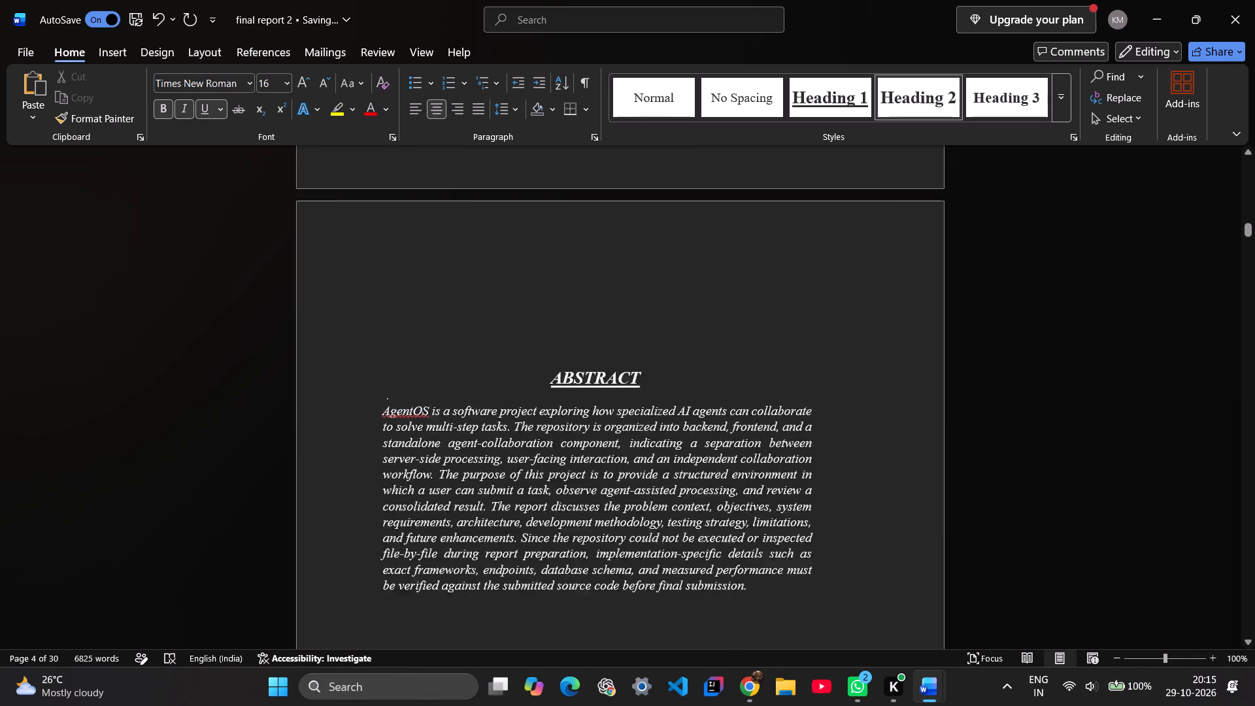
pyautogui.scroll(-9, 553, 231)
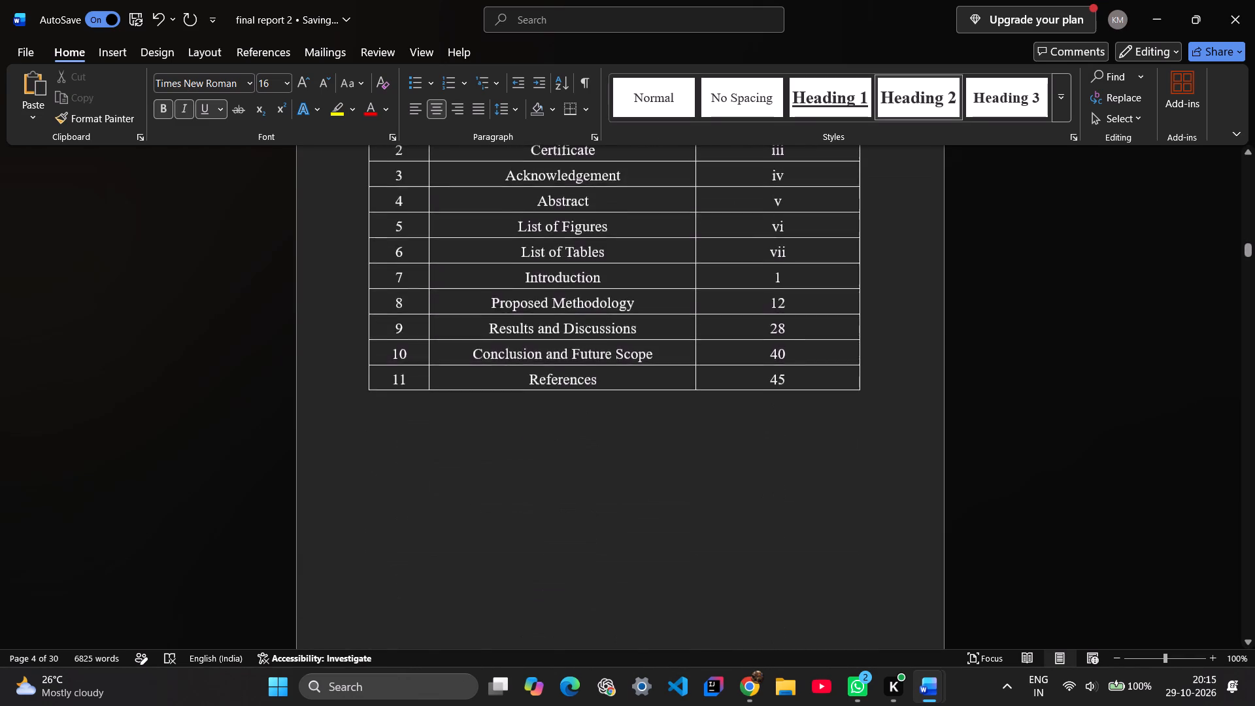
pyautogui.scroll(-4, 553, 231)
pyautogui.scroll(1, 553, 231)
pyautogui.scroll(-1, 553, 231)
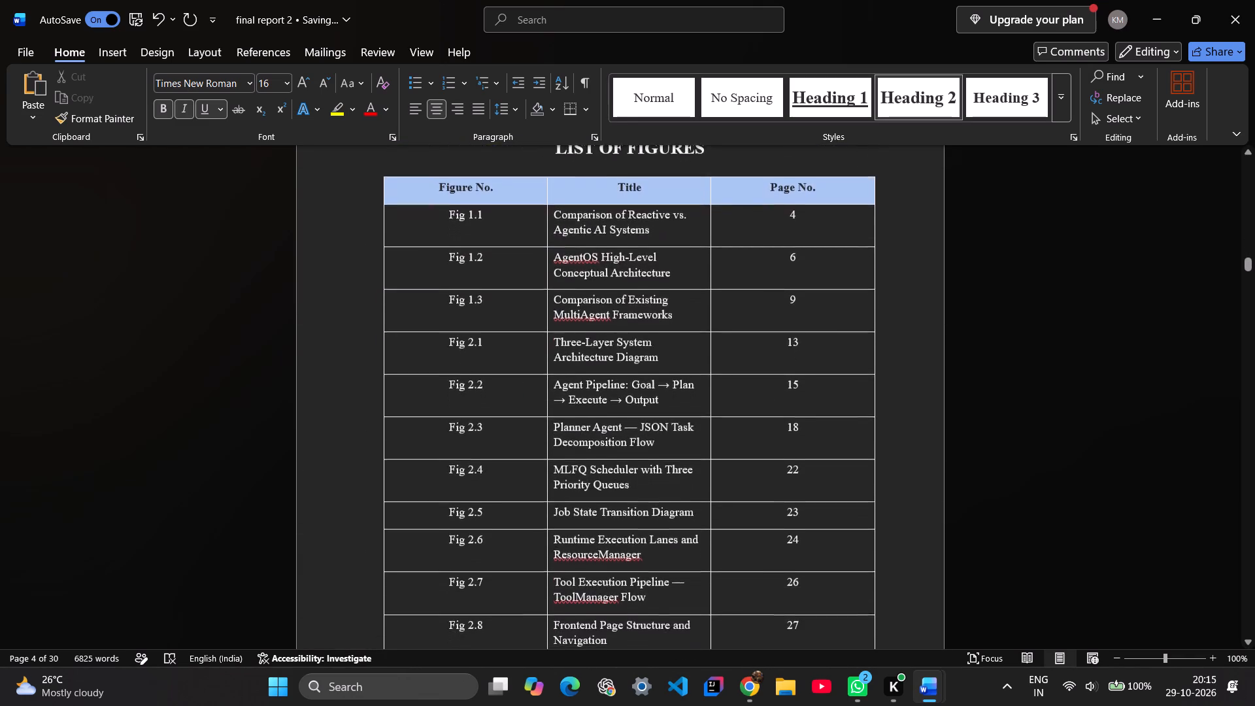
pyautogui.scroll(-2, 553, 231)
pyautogui.scroll(1, 553, 231)
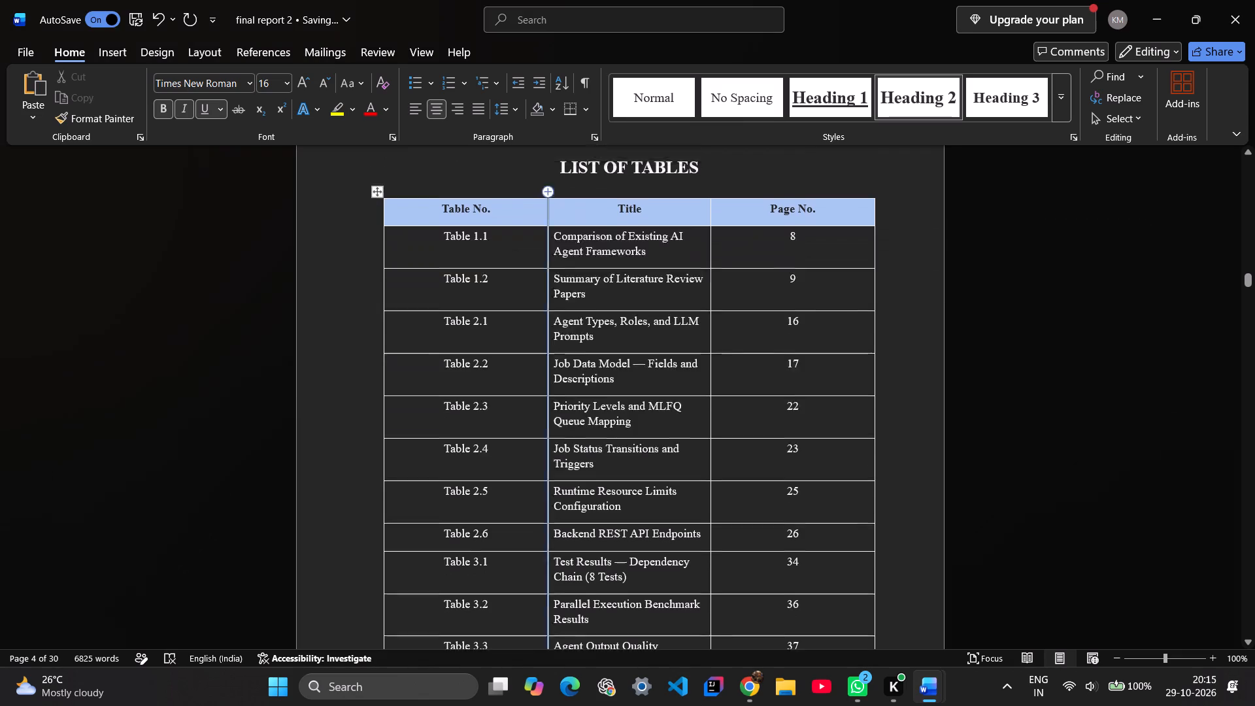
pyautogui.scroll(1, 553, 231)
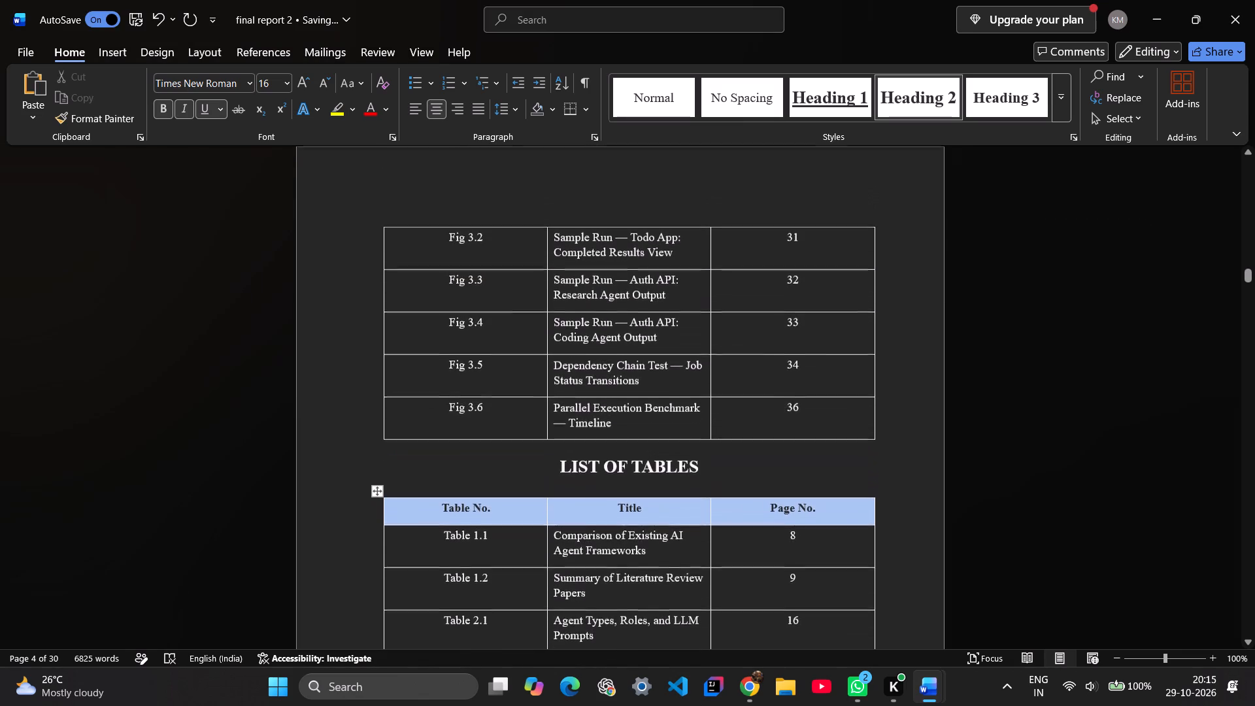
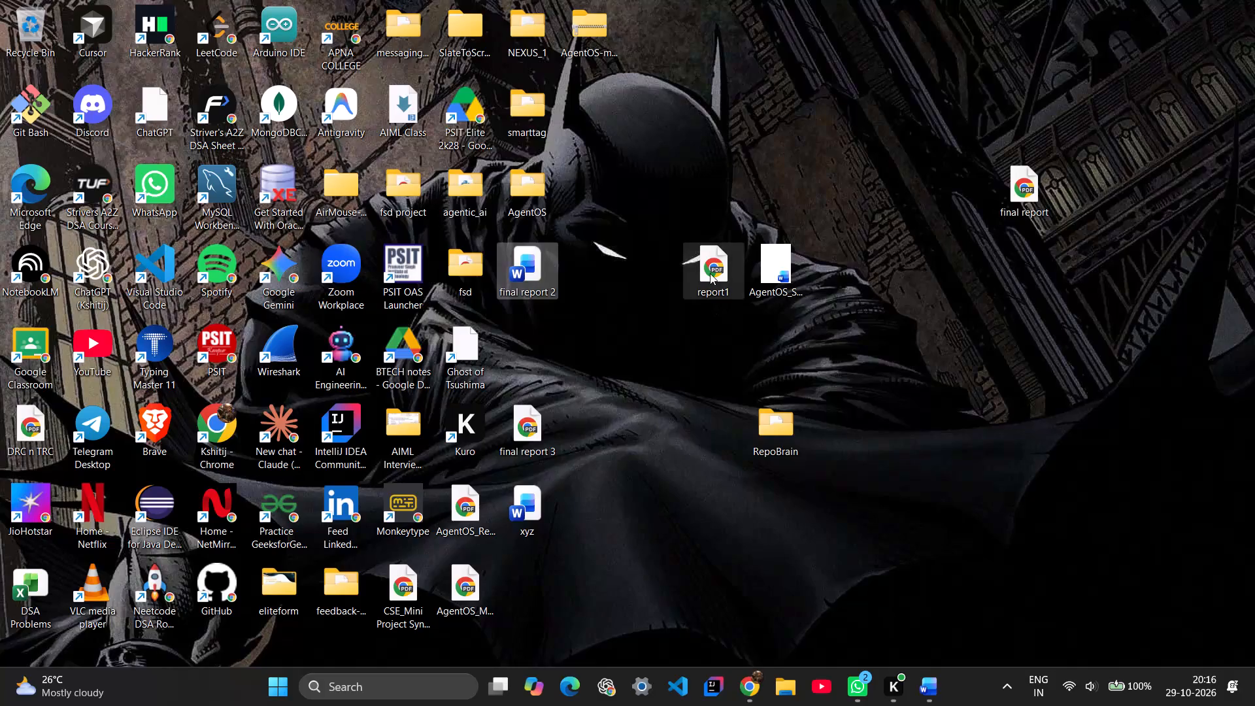
# Open report1 from the desktop and check its page layout from the title page through the table of contents.
pyautogui.doubleClick(710, 273)
pyautogui.scroll(-2, 710, 273)
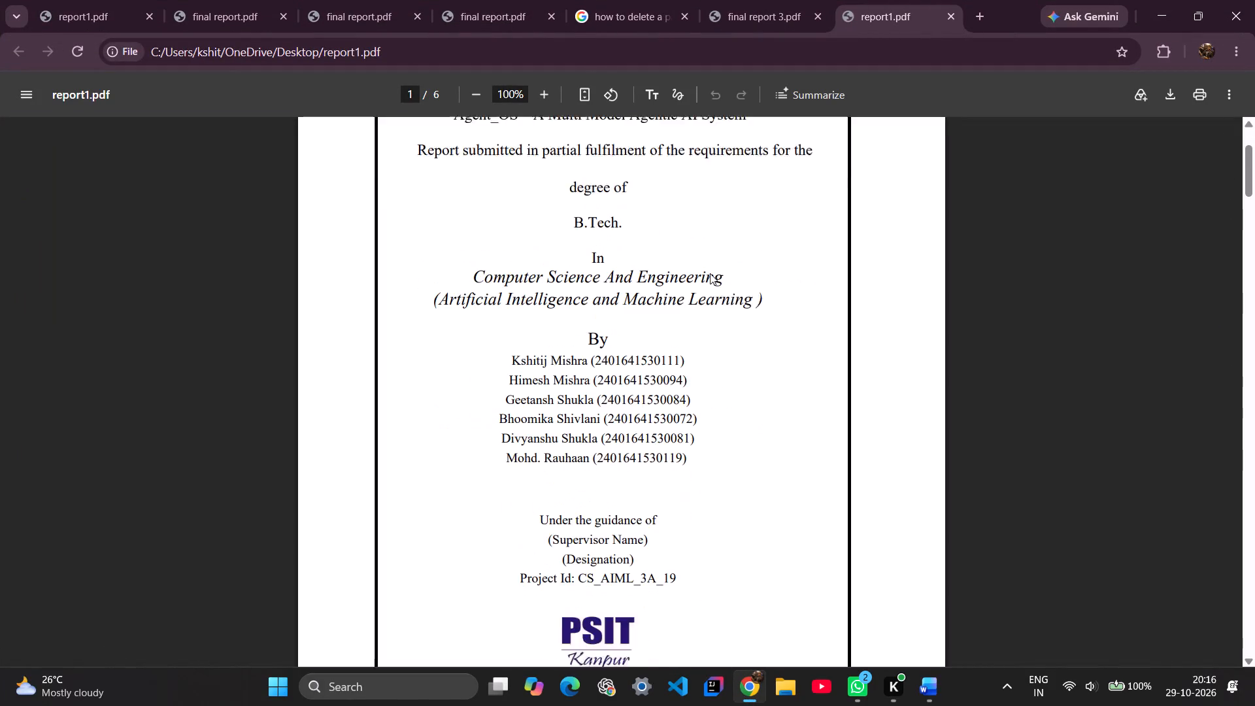
pyautogui.scroll(-10, 710, 273)
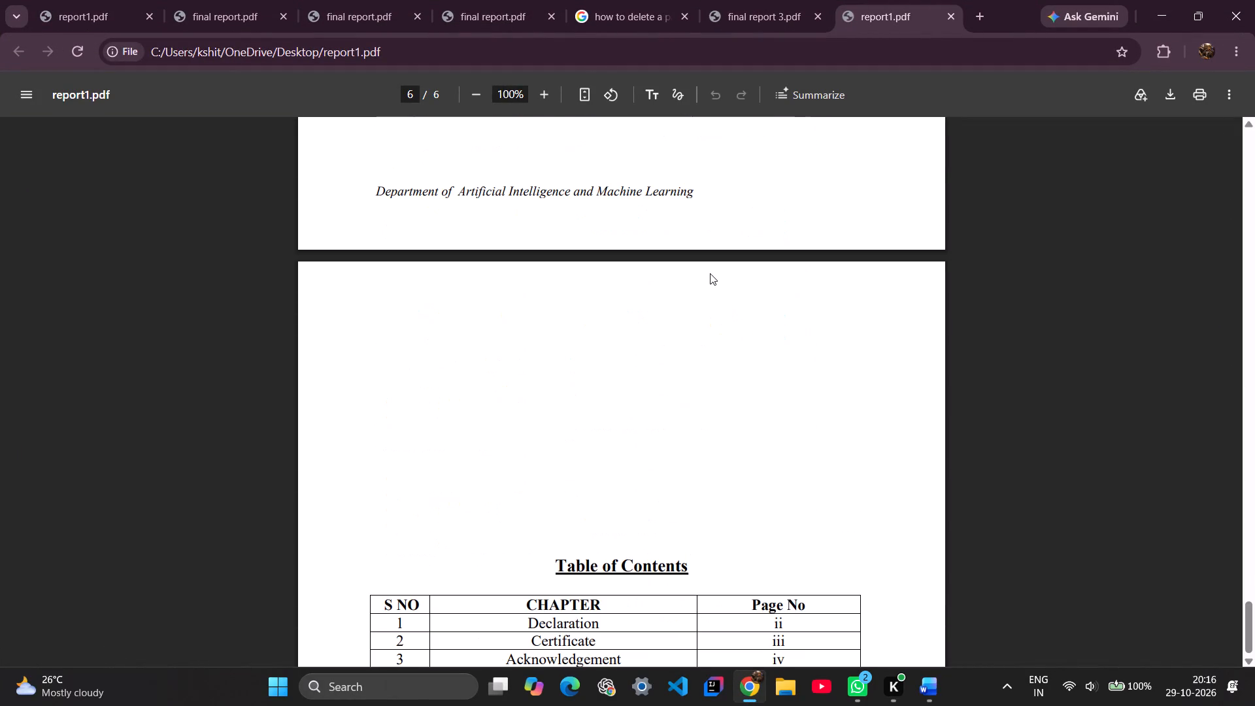
pyautogui.scroll(5, 710, 273)
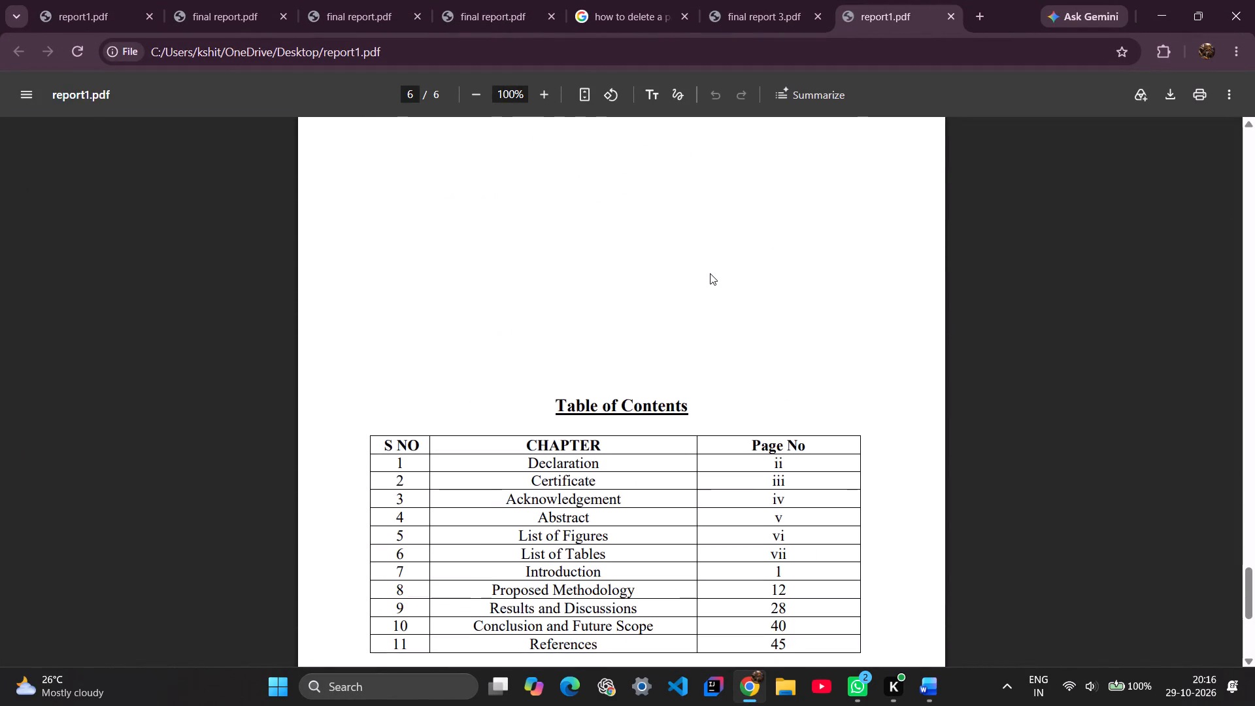
pyautogui.scroll(2, 710, 273)
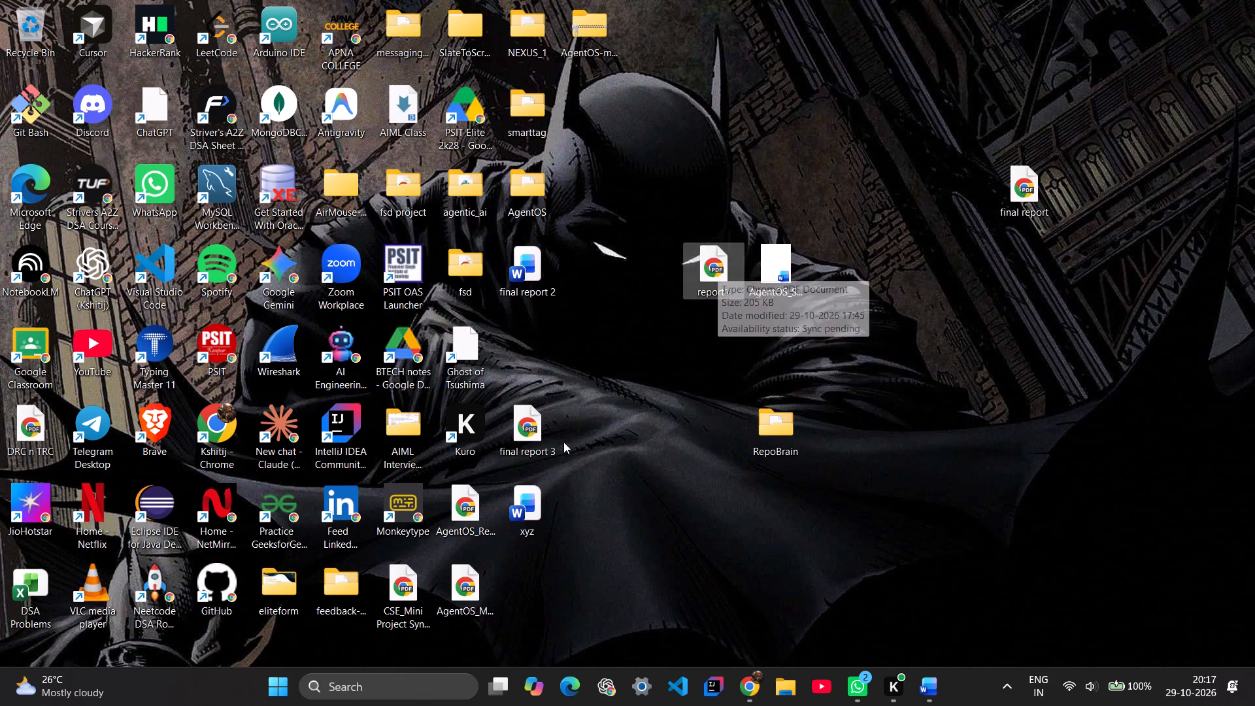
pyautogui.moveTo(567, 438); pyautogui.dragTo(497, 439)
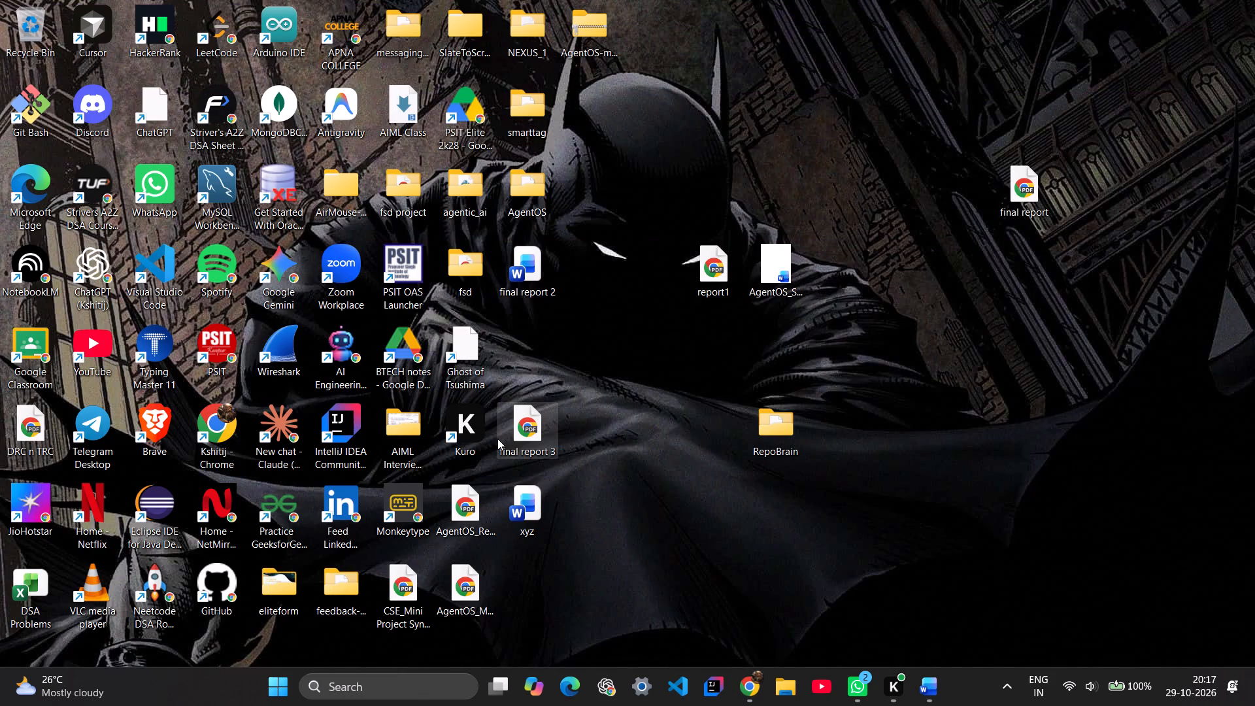
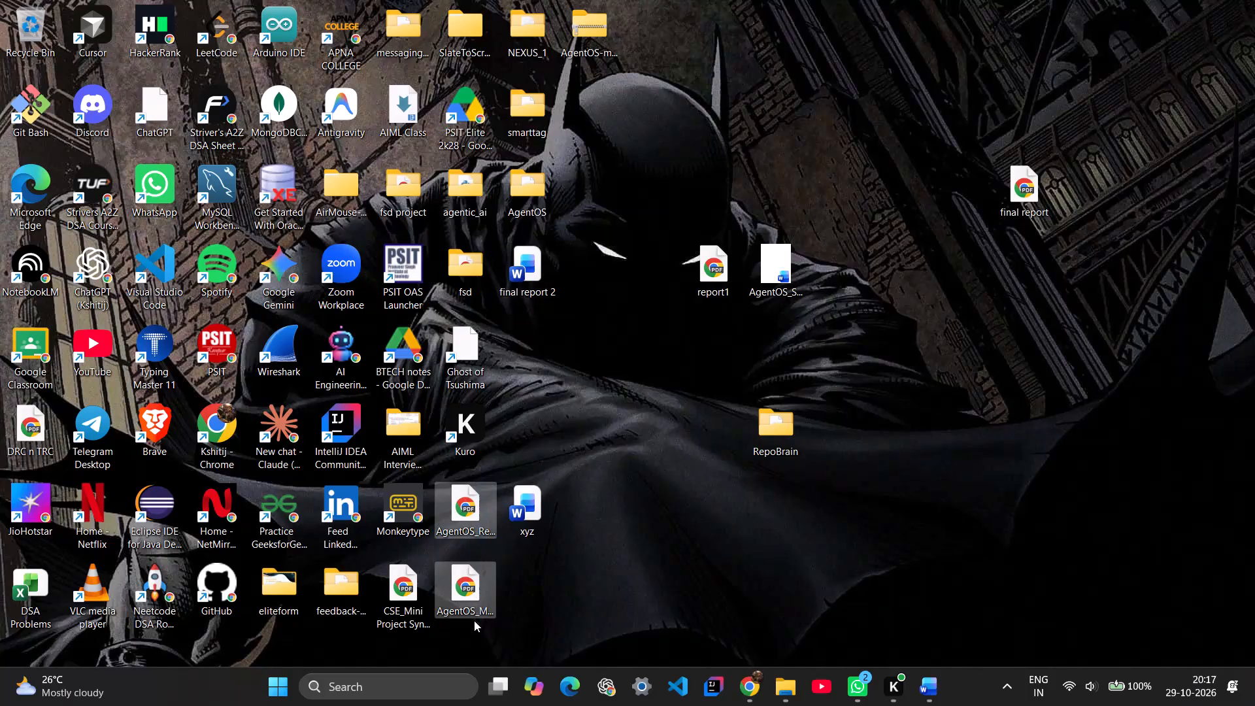
# Permanently delete the two selected AgentOS PDFs, AgentOS_Re... and AgentOS_M..., from the desktop.
pyautogui.hotkey('shift', 'Delete')
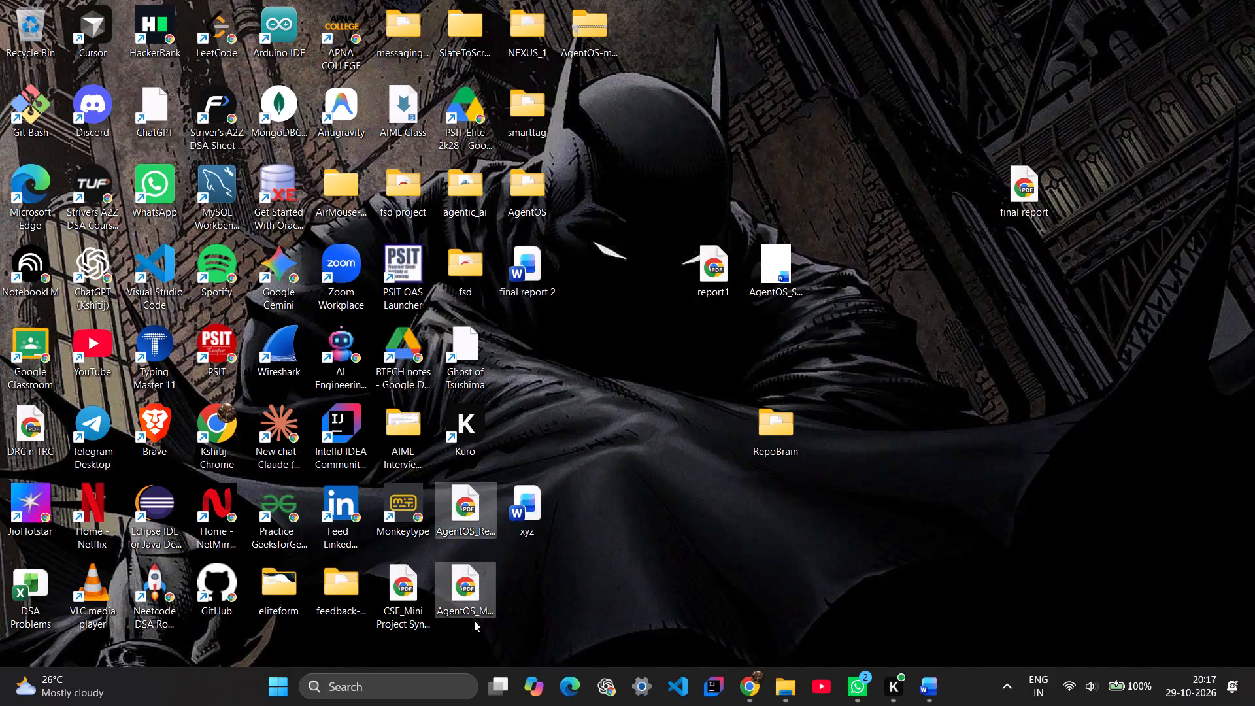
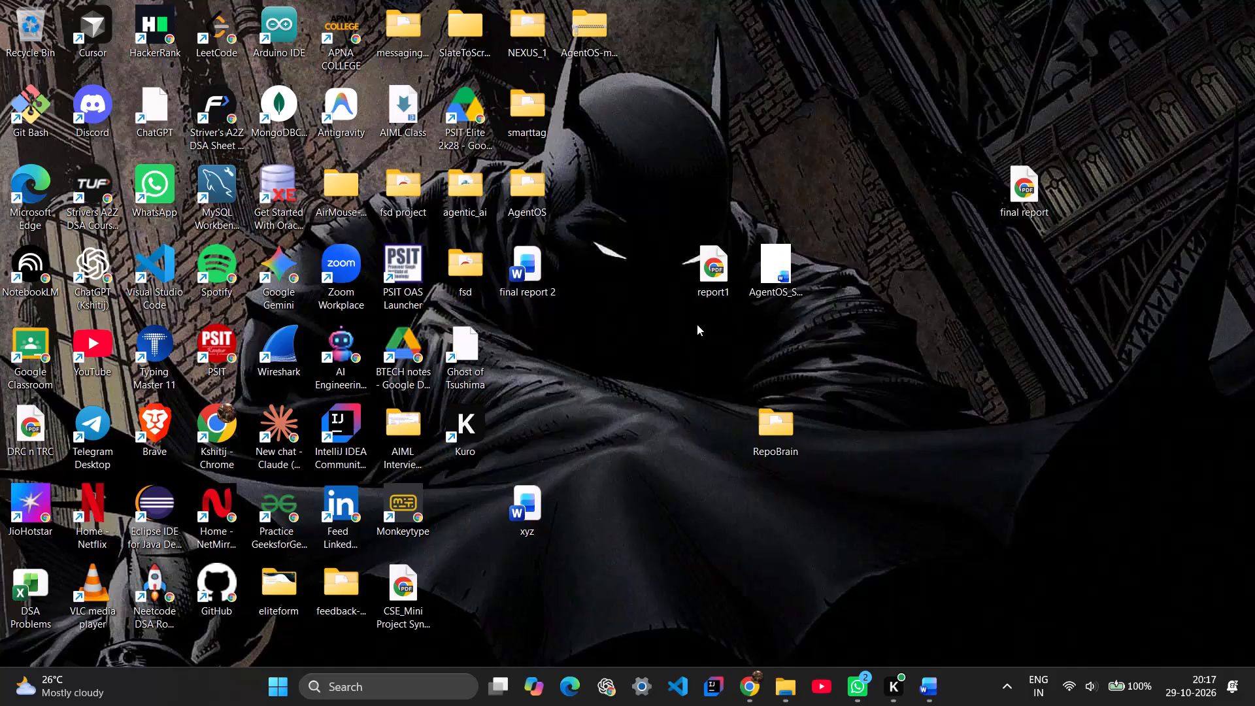
# Open the report1 PDF from the desktop in Word.
pyautogui.rightClick(713, 286)
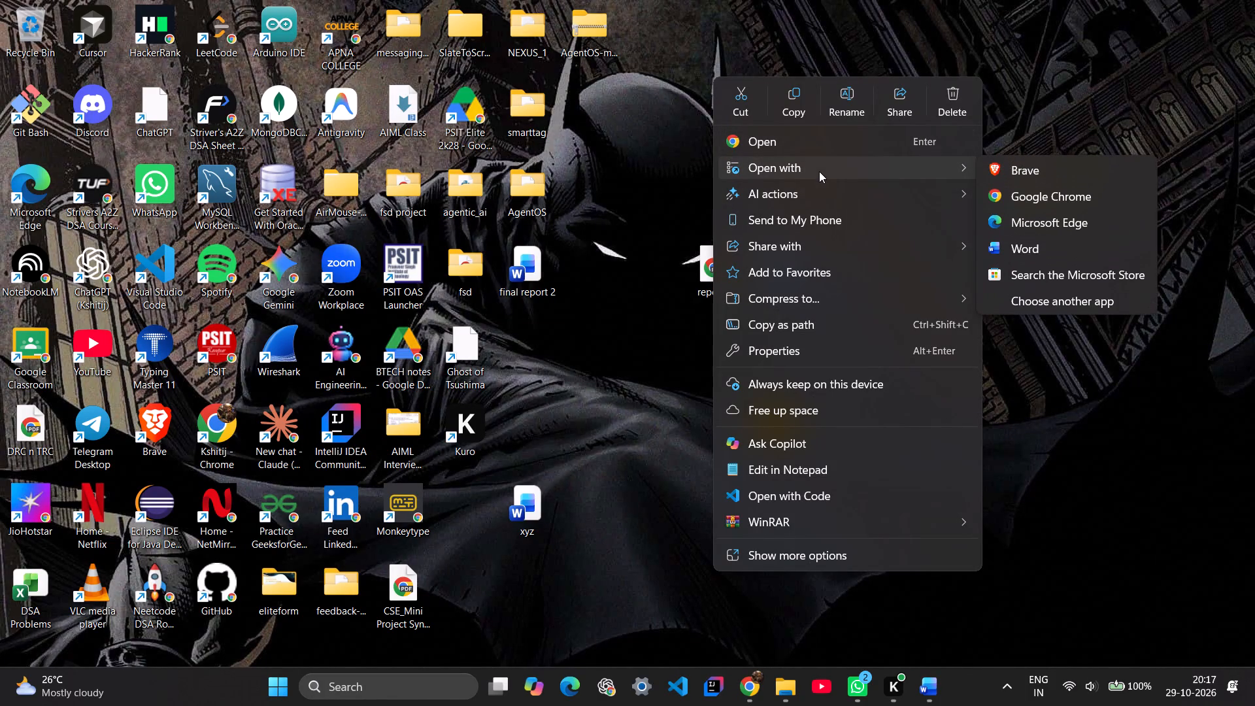
pyautogui.click(1036, 243)
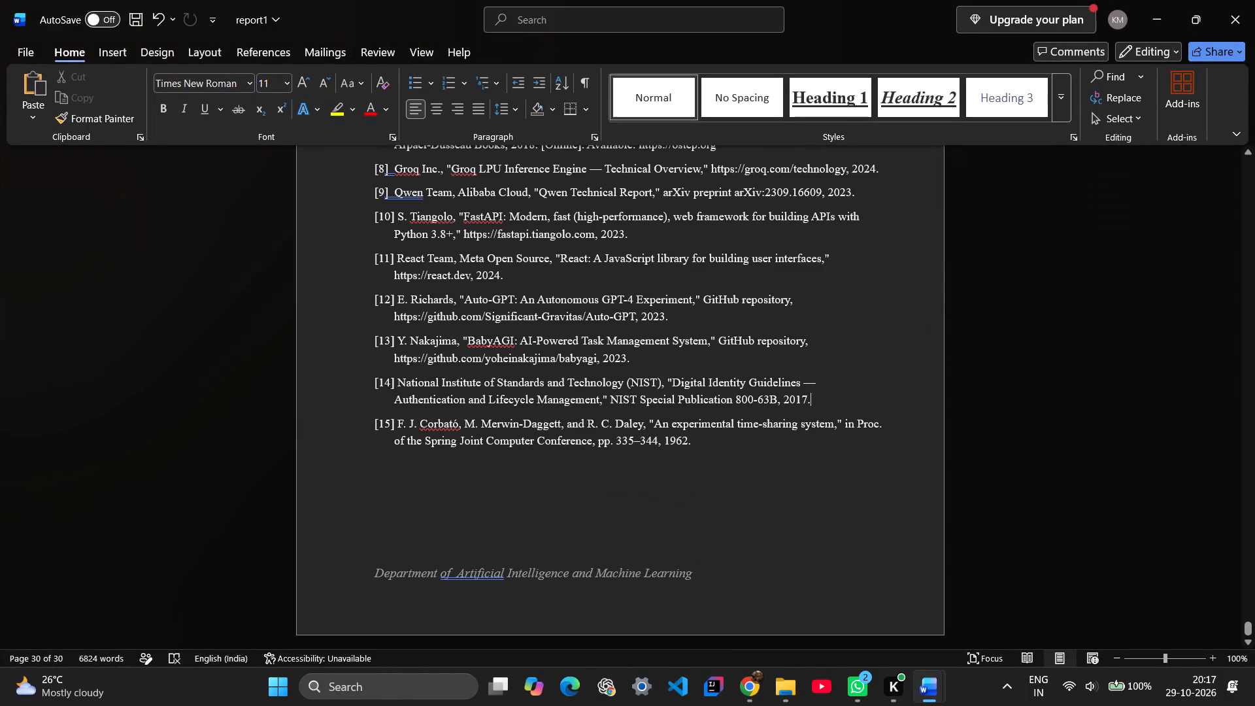
# Look through the report1 document from the title page to the references and back up to the abstract and acknowledgement, examining content and layout.
pyautogui.scroll(12, 503, 458)
pyautogui.scroll(20, 503, 458)
pyautogui.scroll(20, 503, 458)
pyautogui.scroll(9, 503, 458)
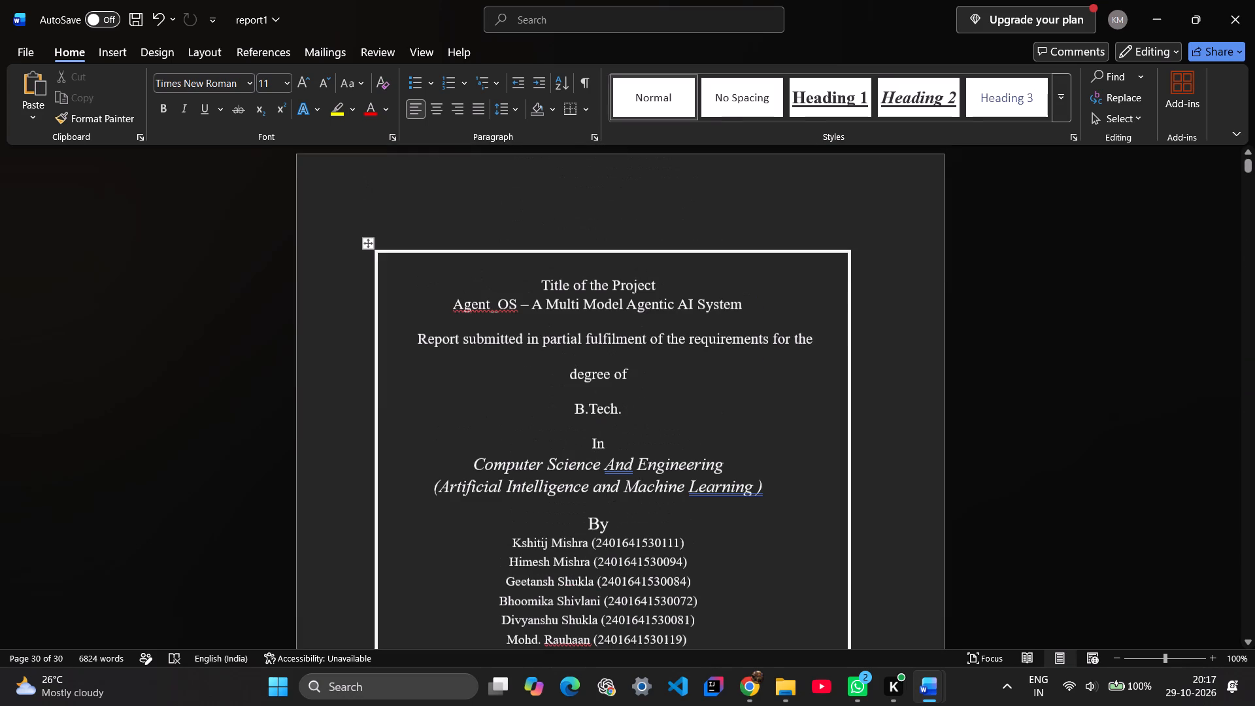
pyautogui.scroll(1, 503, 458)
pyautogui.scroll(-3, 503, 458)
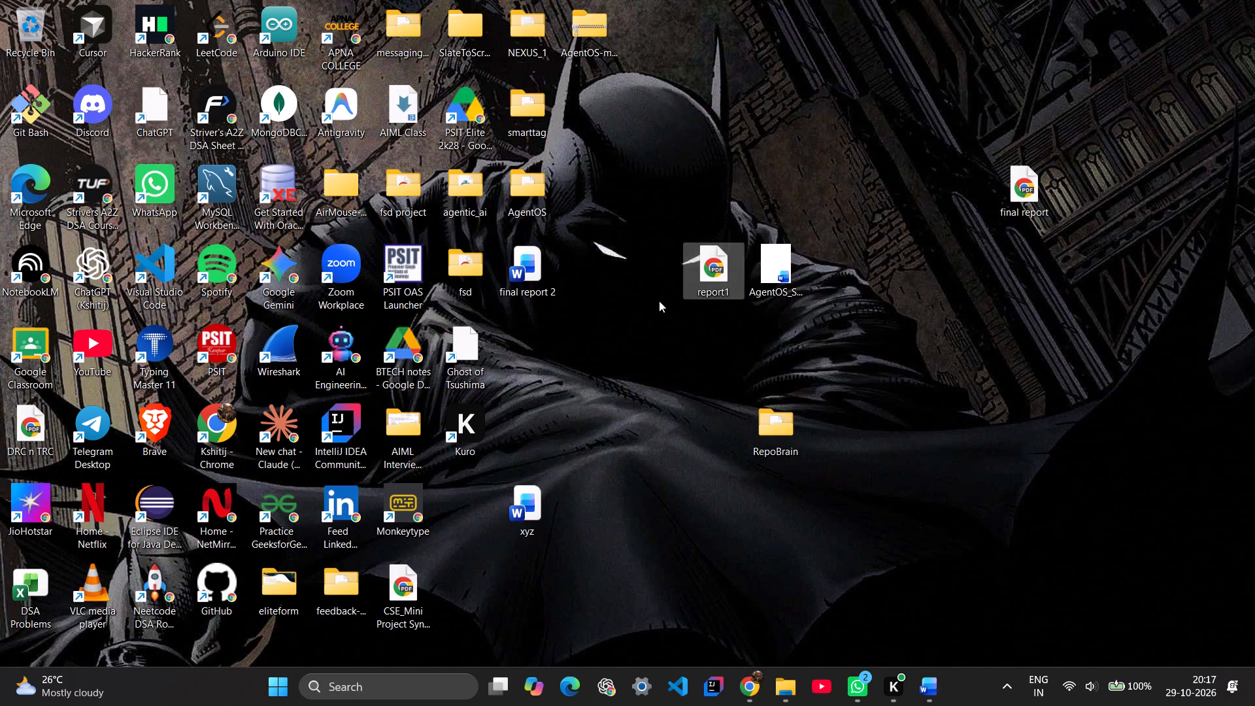
pyautogui.scroll(12, 660, 301)
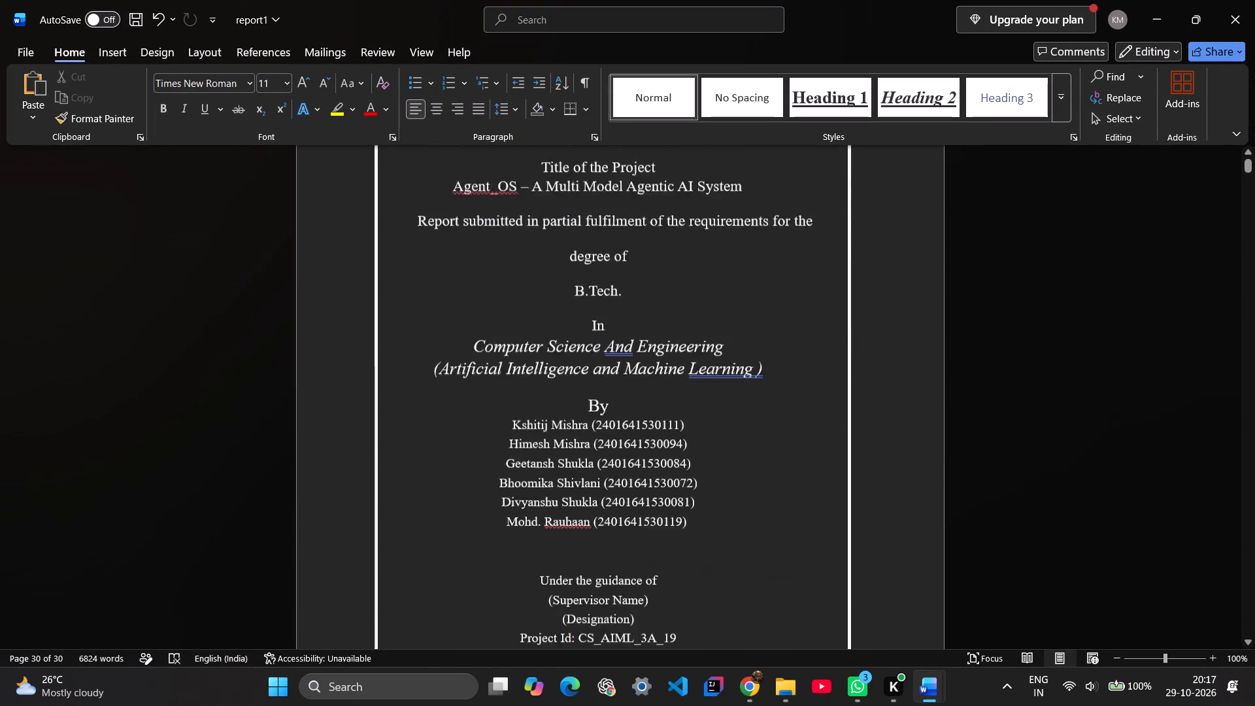
pyautogui.scroll(-20, 660, 301)
pyautogui.scroll(-19, 660, 301)
pyautogui.scroll(-2, 660, 301)
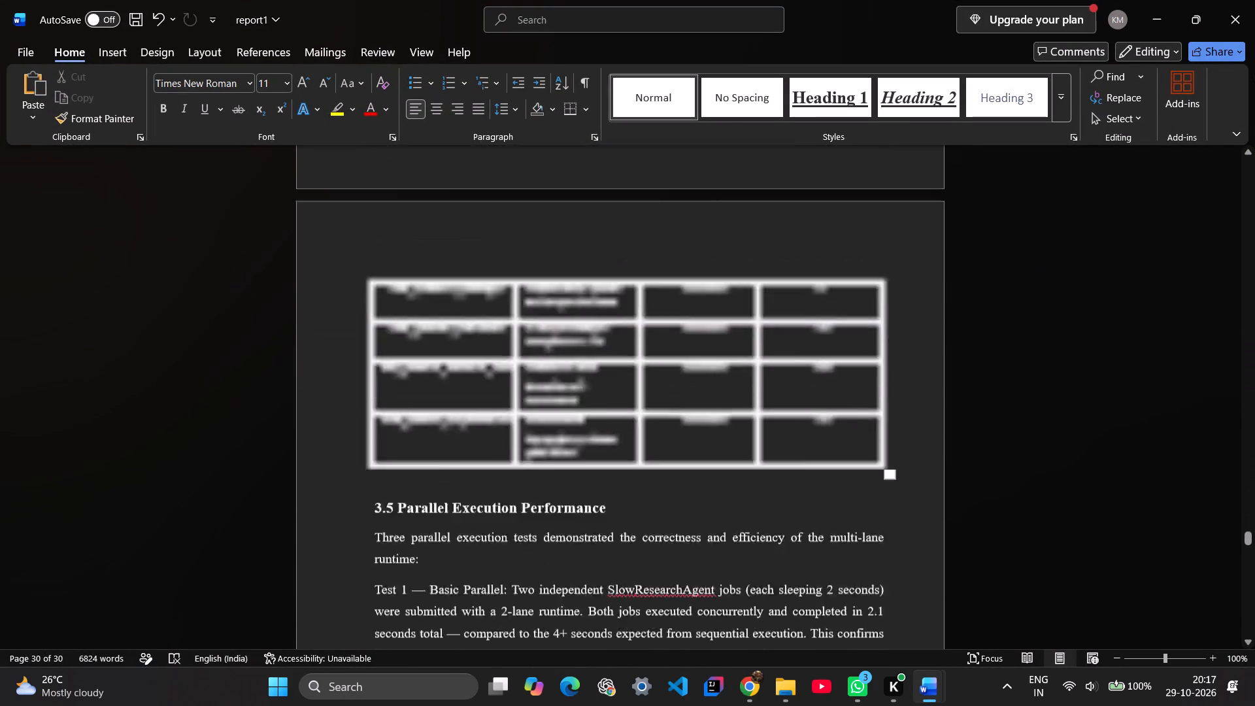
pyautogui.scroll(-16, 660, 301)
pyautogui.scroll(-10, 660, 301)
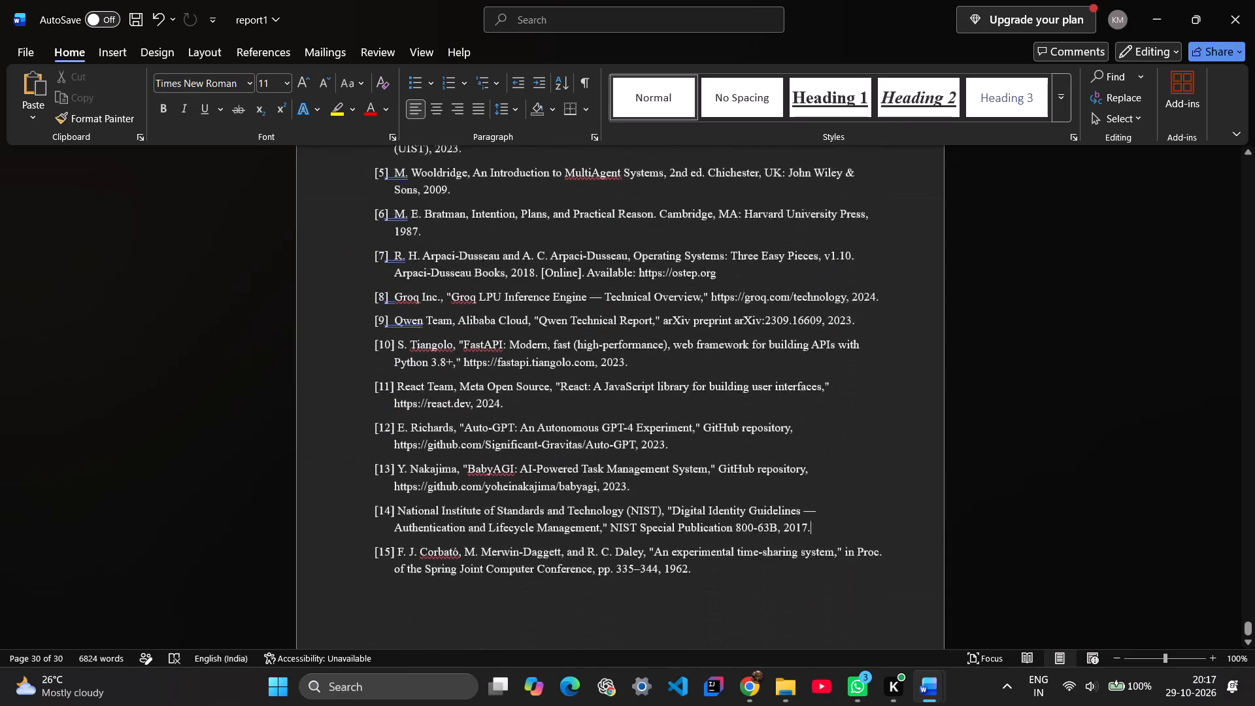
pyautogui.scroll(-3, 660, 301)
pyautogui.scroll(18, 660, 301)
pyautogui.scroll(5, 660, 301)
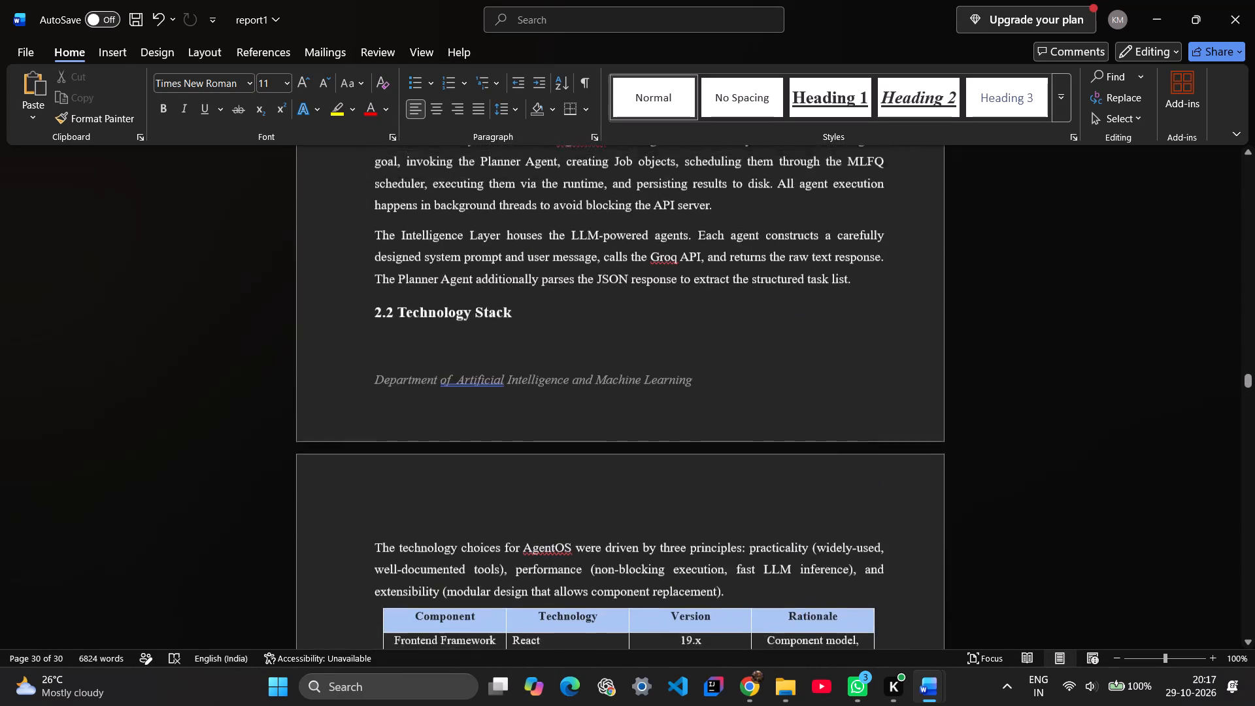
pyautogui.scroll(13, 660, 301)
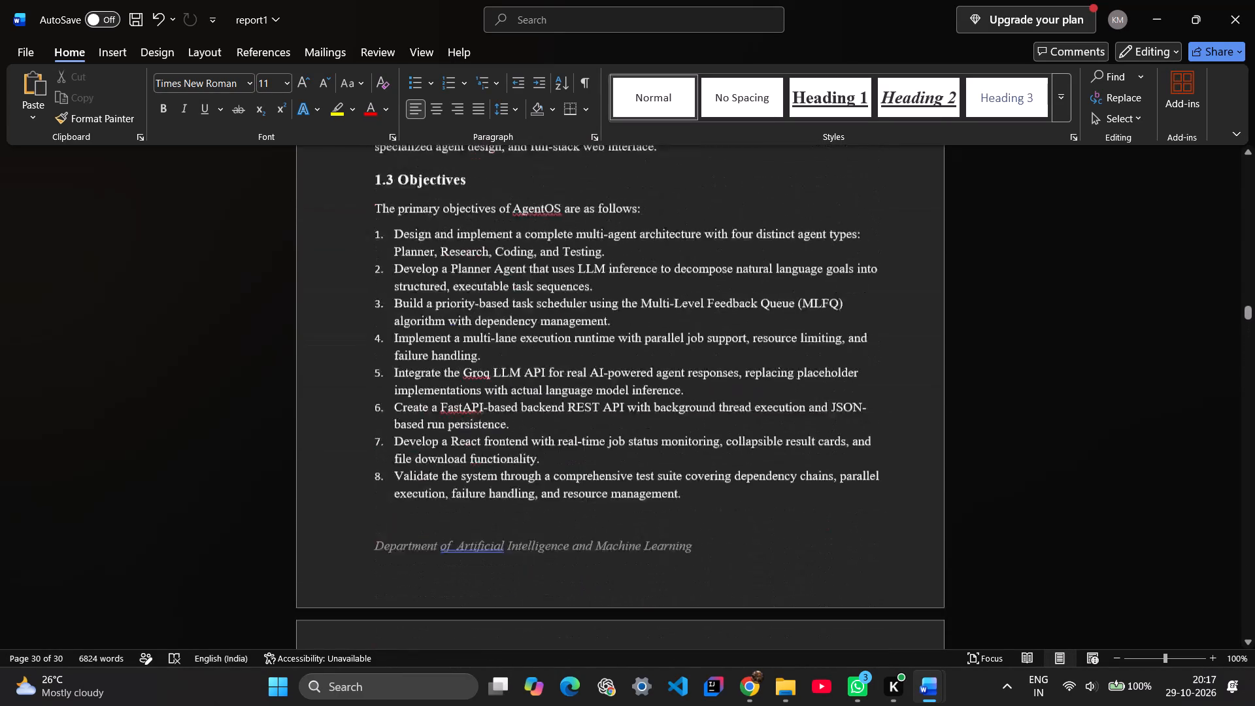
pyautogui.scroll(14, 660, 301)
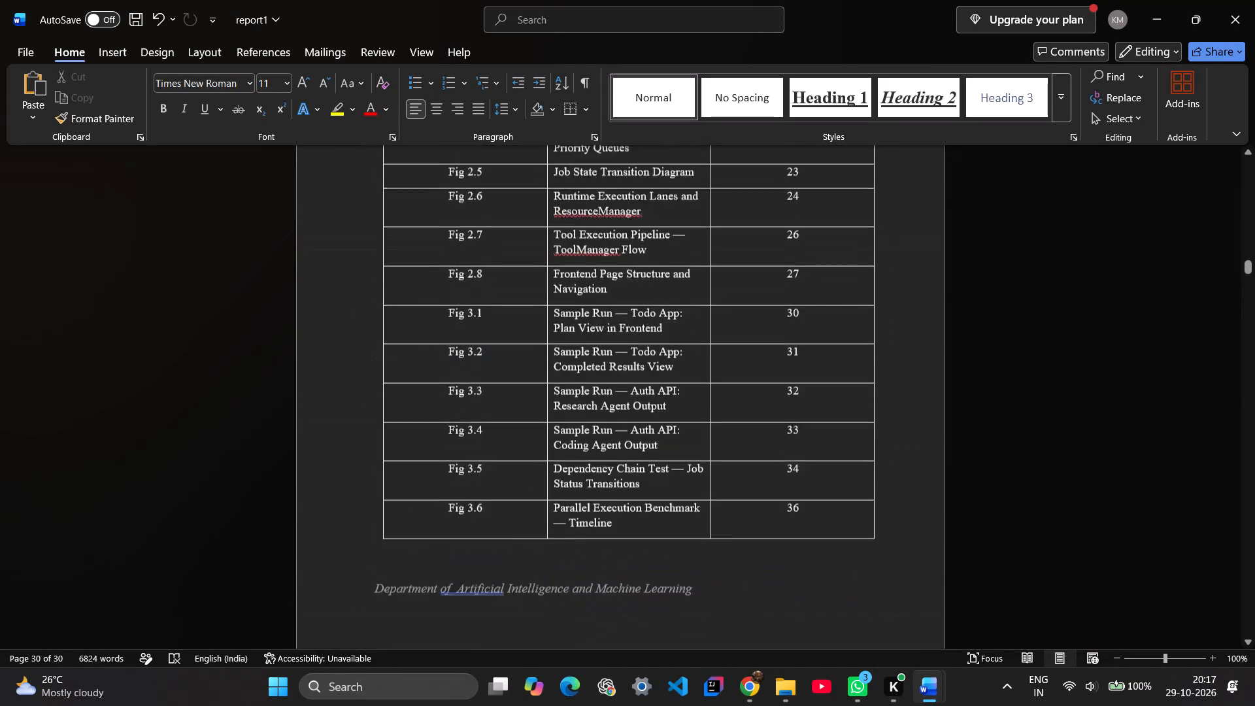
pyautogui.scroll(7, 660, 301)
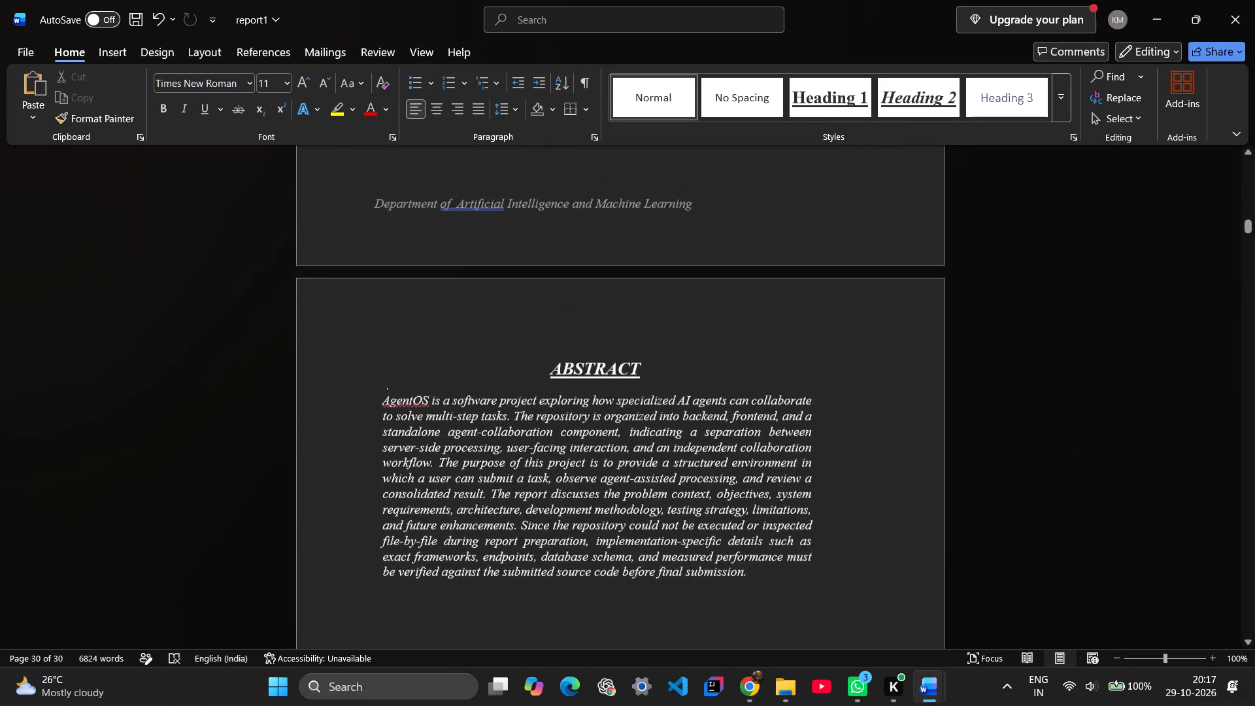
pyautogui.scroll(4, 660, 301)
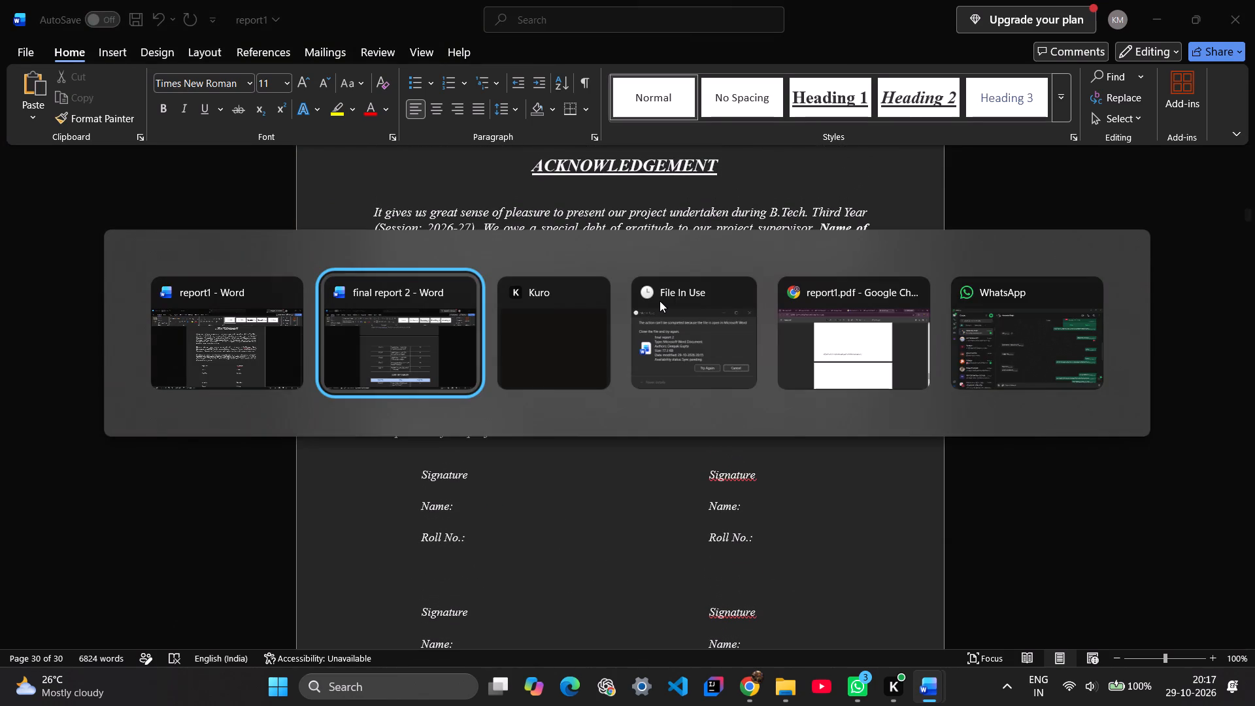
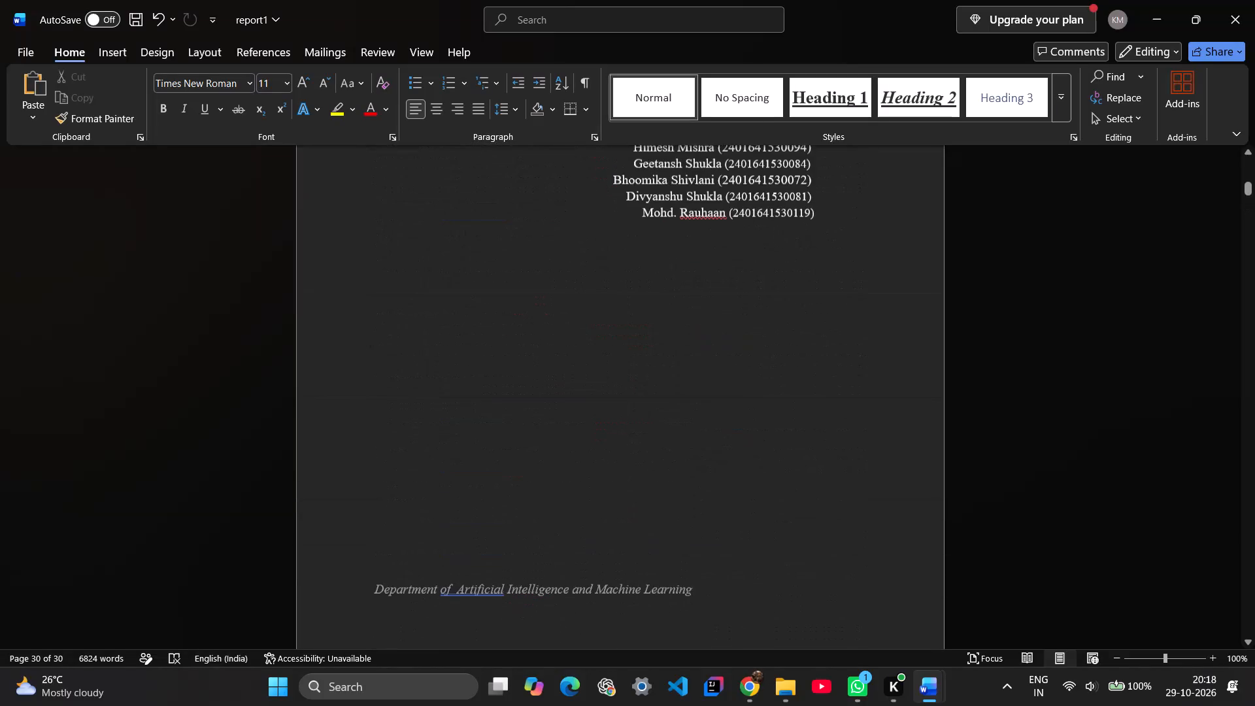
# Examine the title page, declaration and certificate pages of the report1 document for content and layout.
pyautogui.scroll(6, 563, 343)
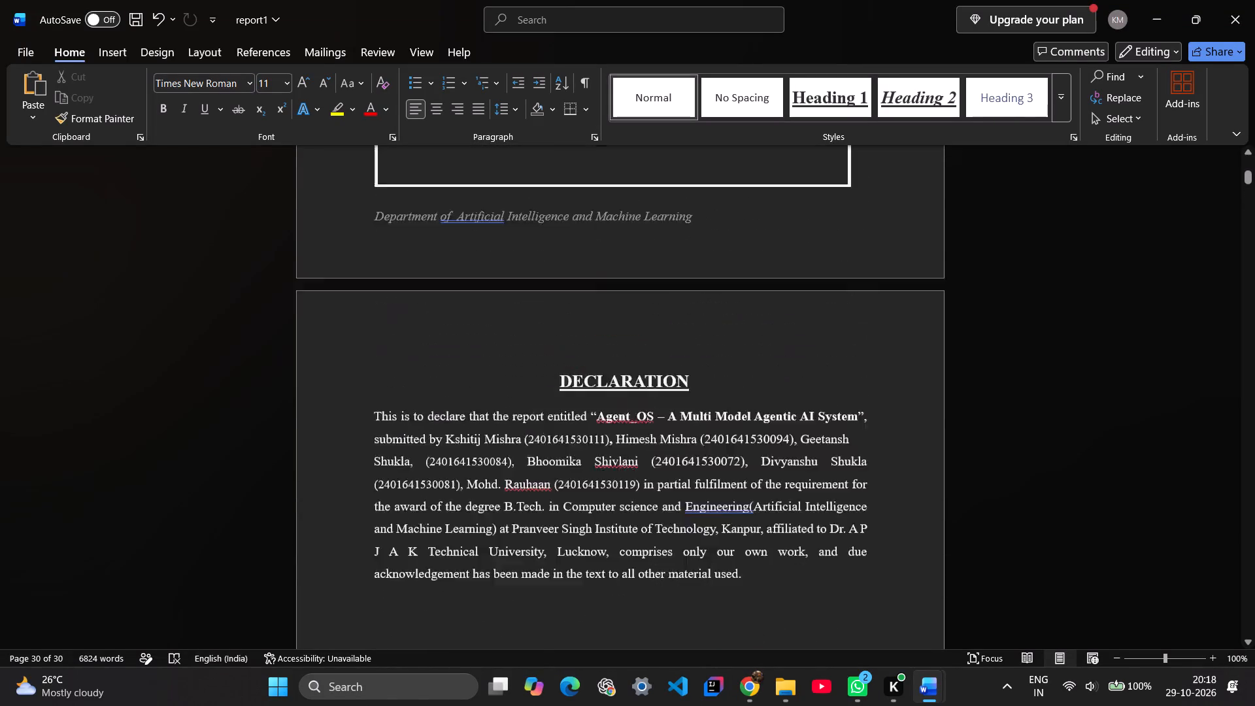
pyautogui.scroll(3, 563, 343)
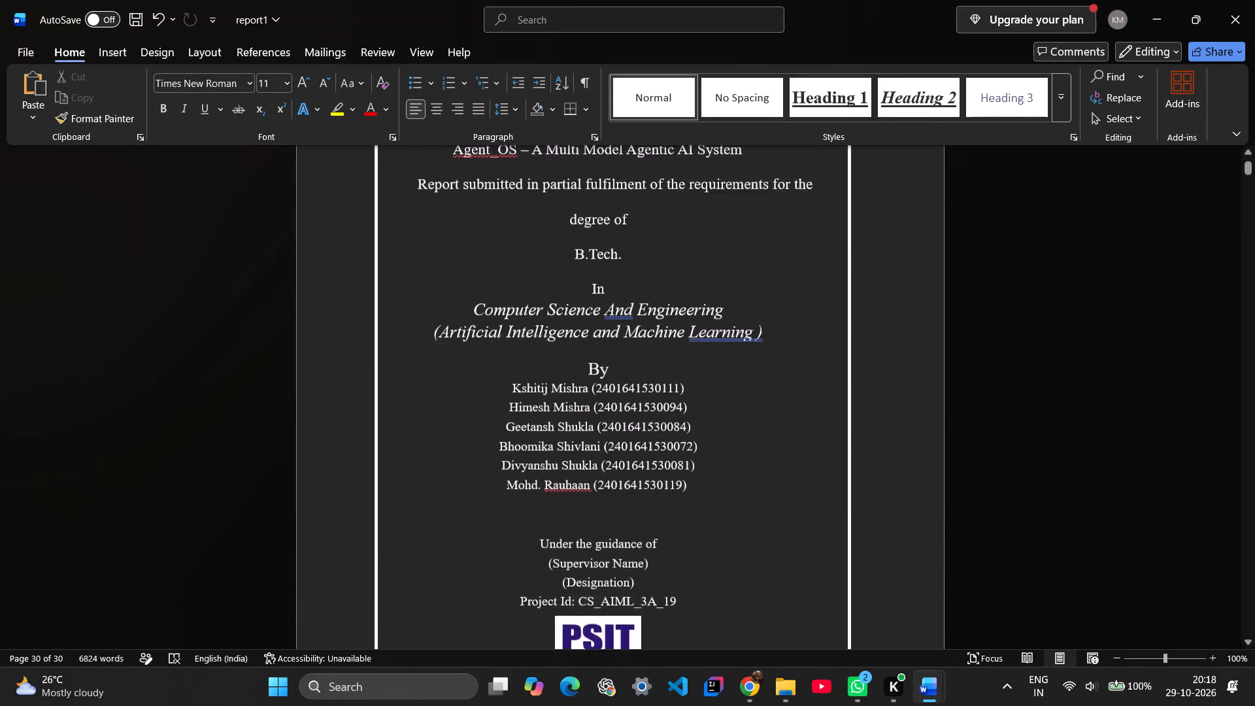
pyautogui.scroll(1, 563, 343)
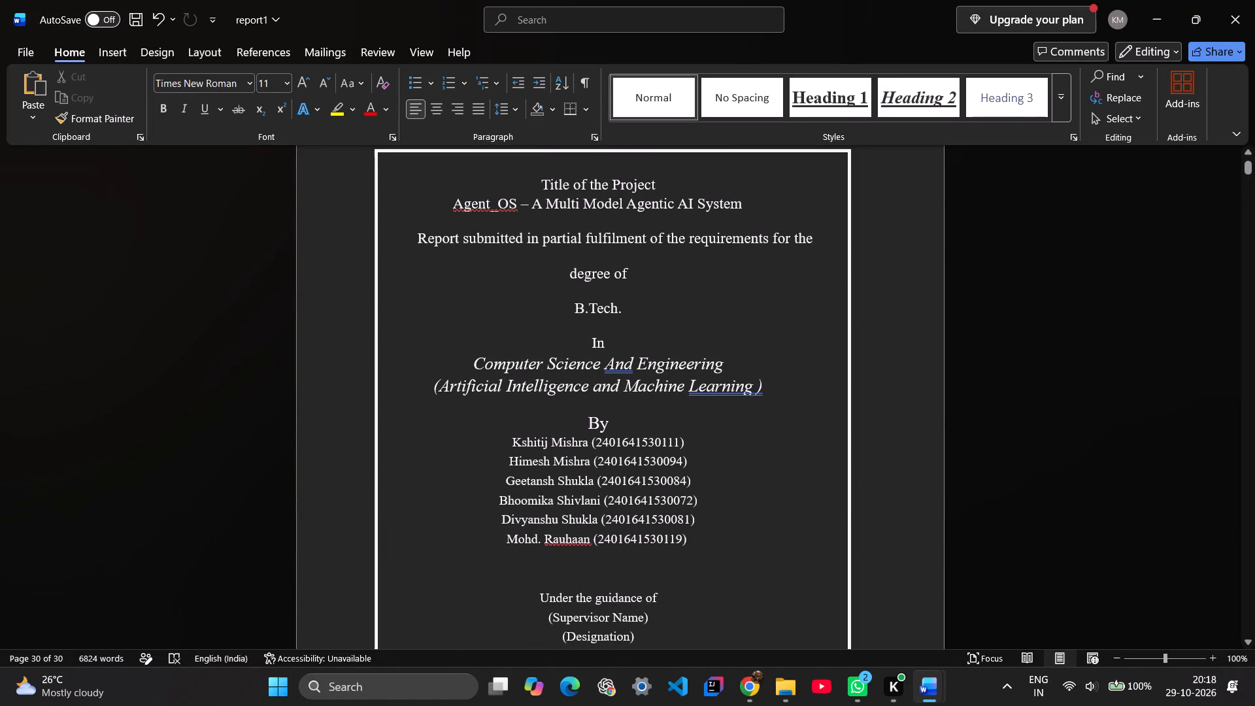
pyautogui.scroll(-1, 427, 238)
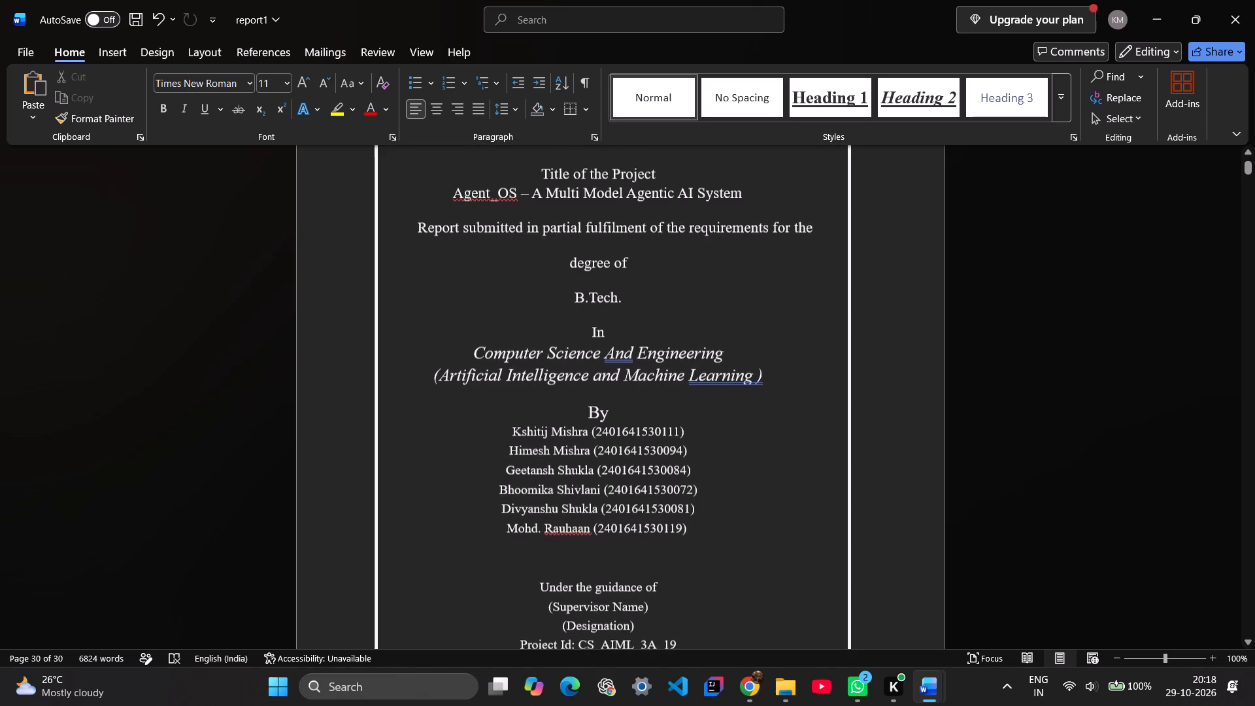
pyautogui.scroll(-1, 427, 238)
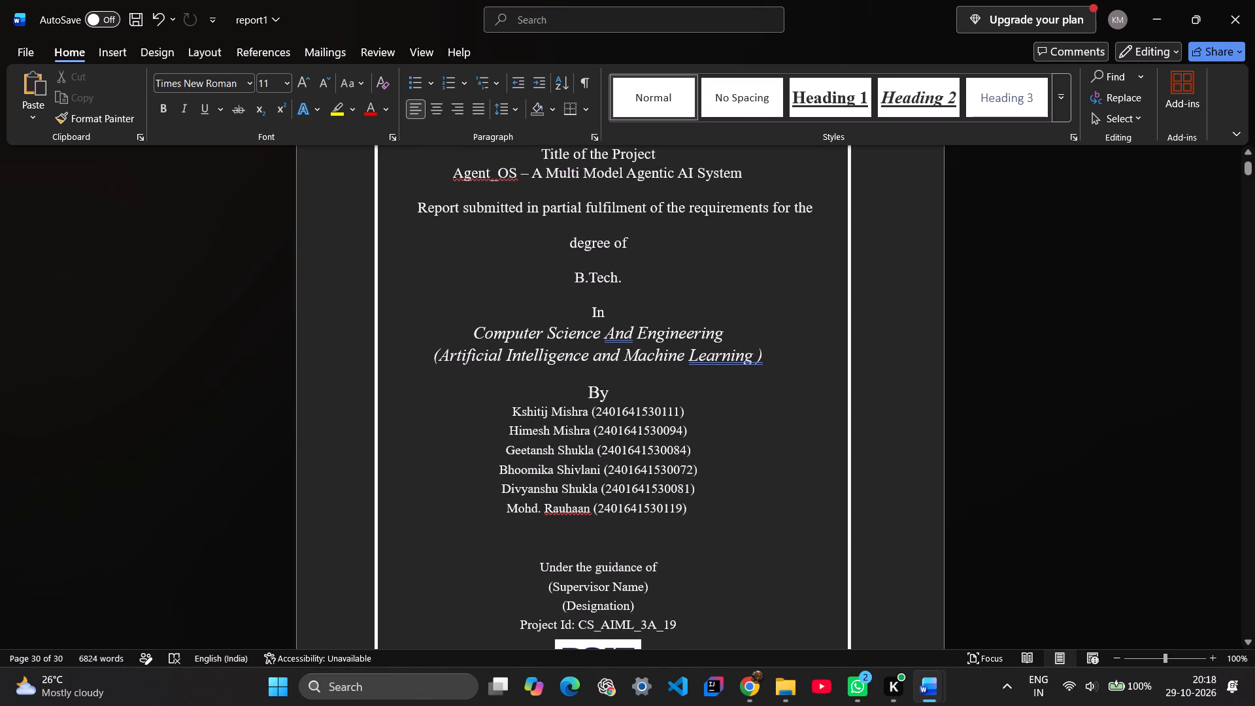
pyautogui.scroll(-1, 656, 247)
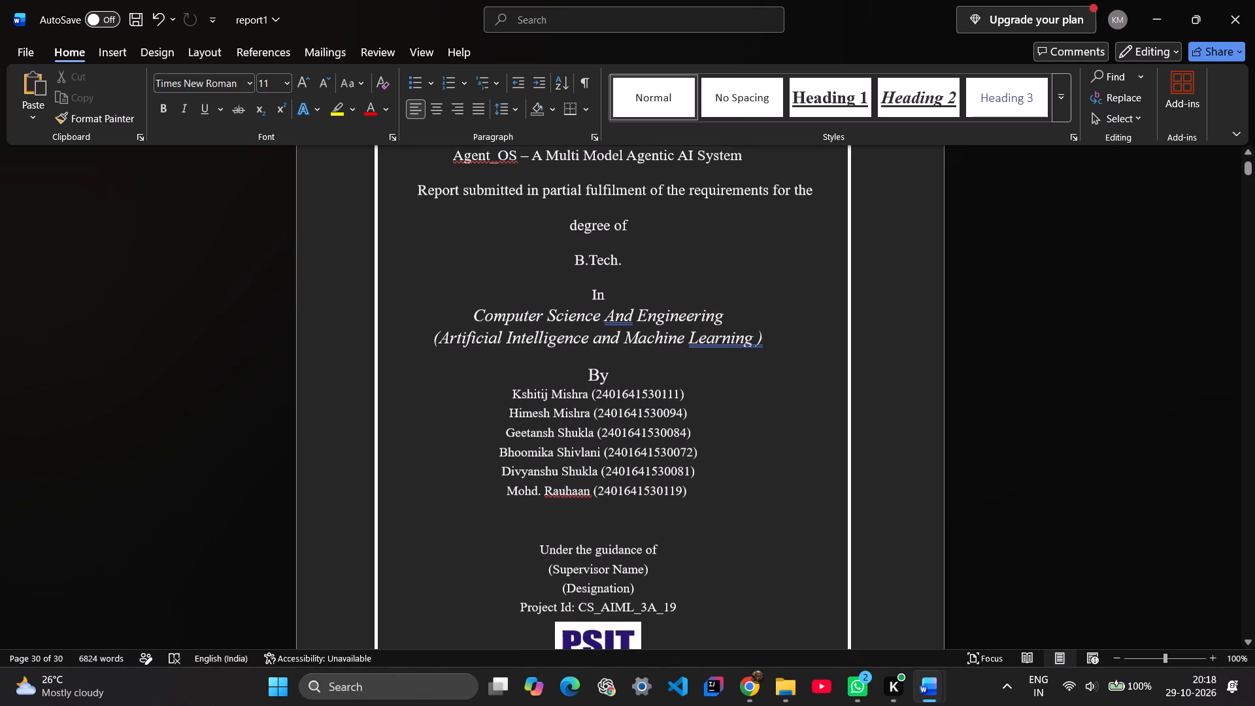
pyautogui.scroll(-2, 656, 247)
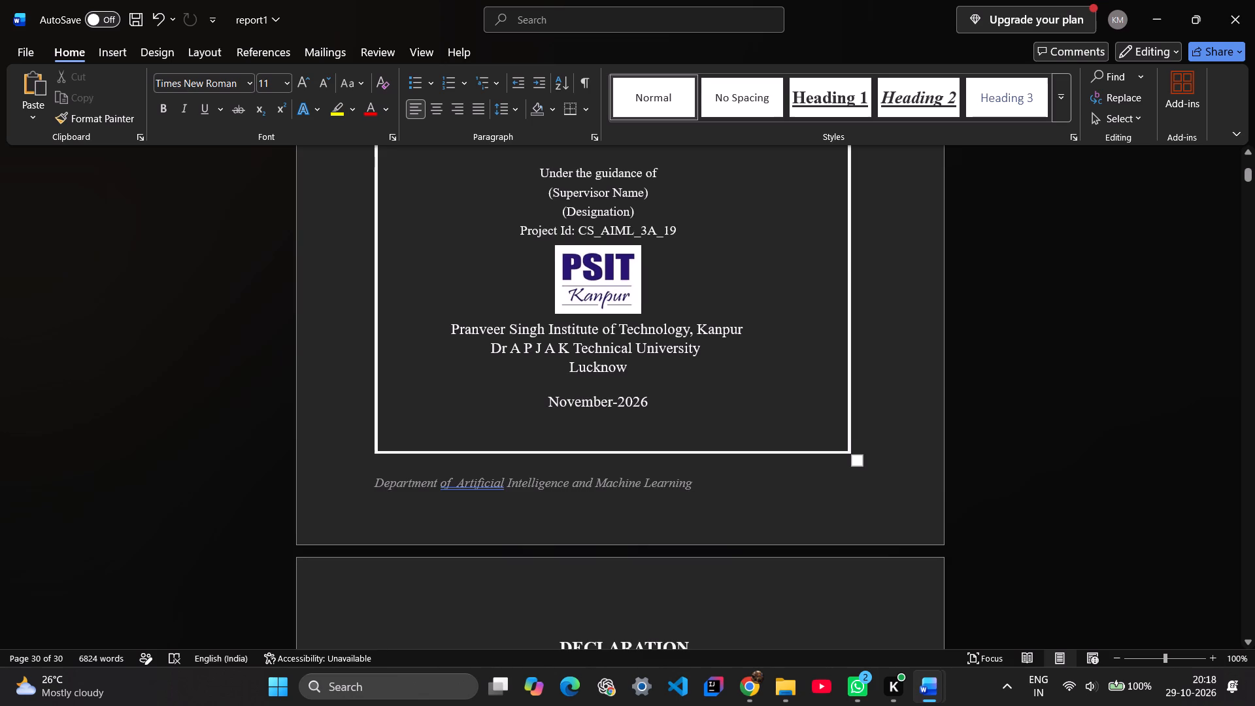
pyautogui.scroll(-4, 656, 247)
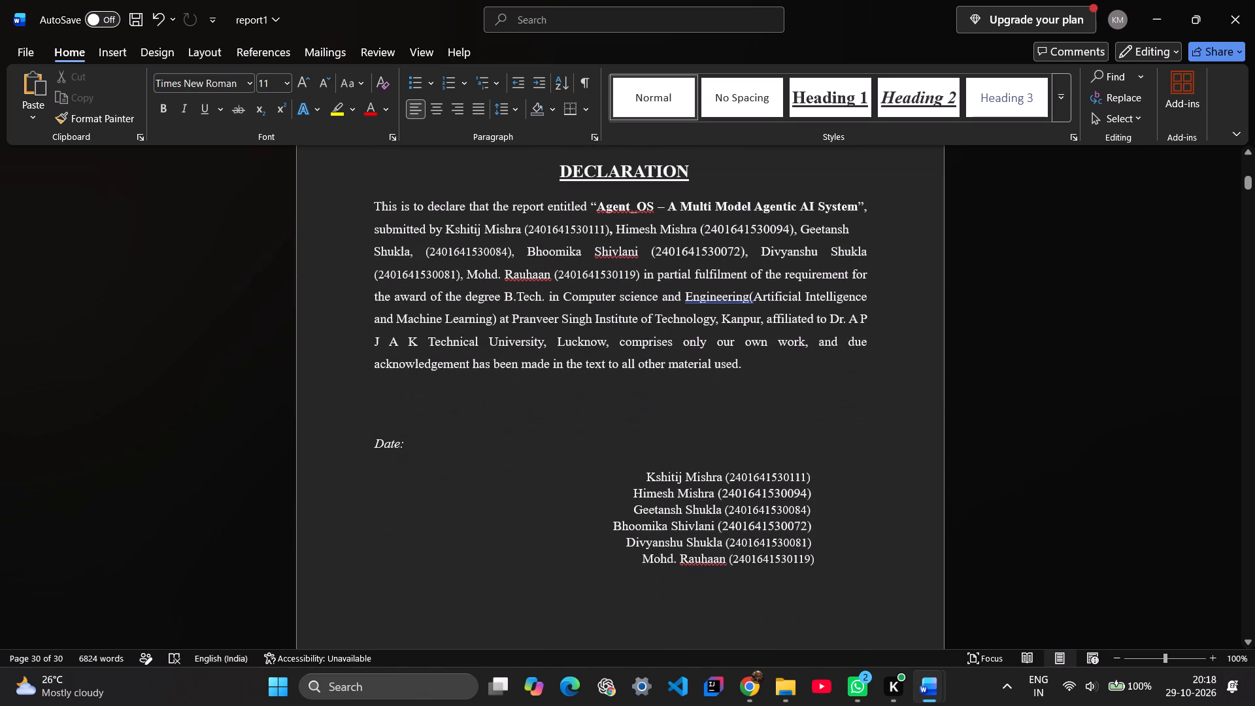
pyautogui.scroll(-8, 656, 247)
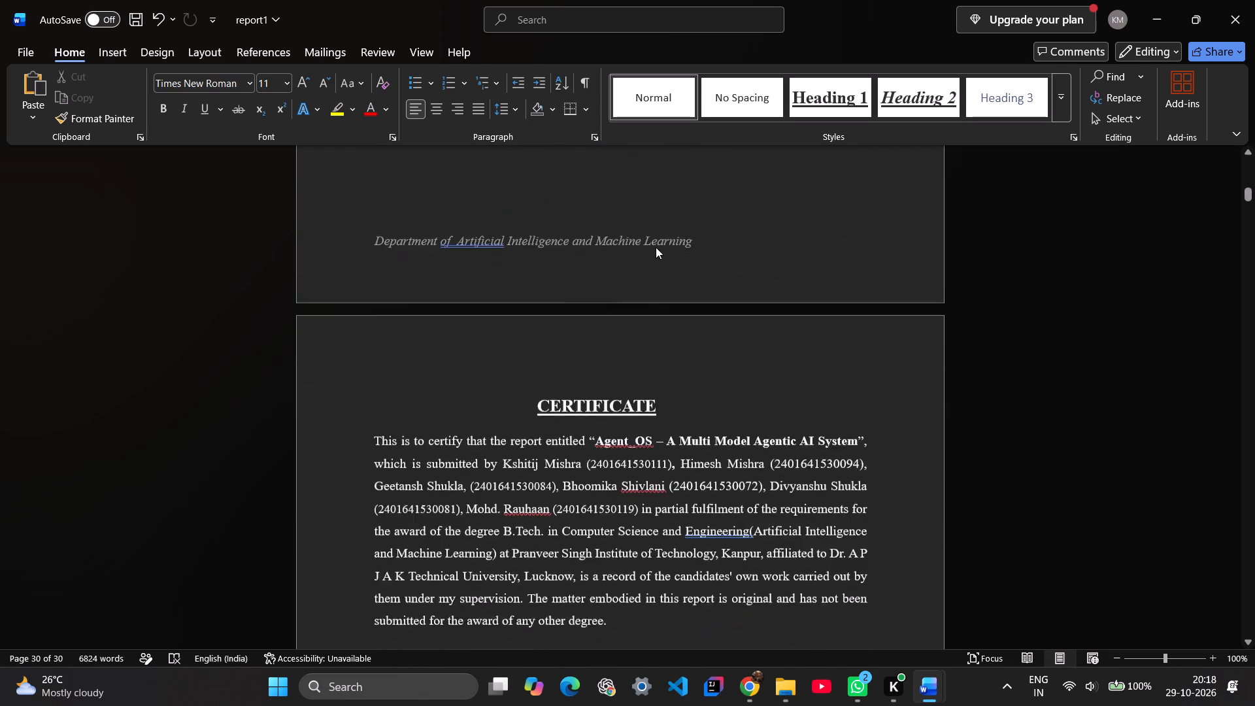
# Look through the report from the abstract past the table of contents and list of tables to the references.
pyautogui.scroll(-5, 656, 247)
pyautogui.scroll(4, 656, 247)
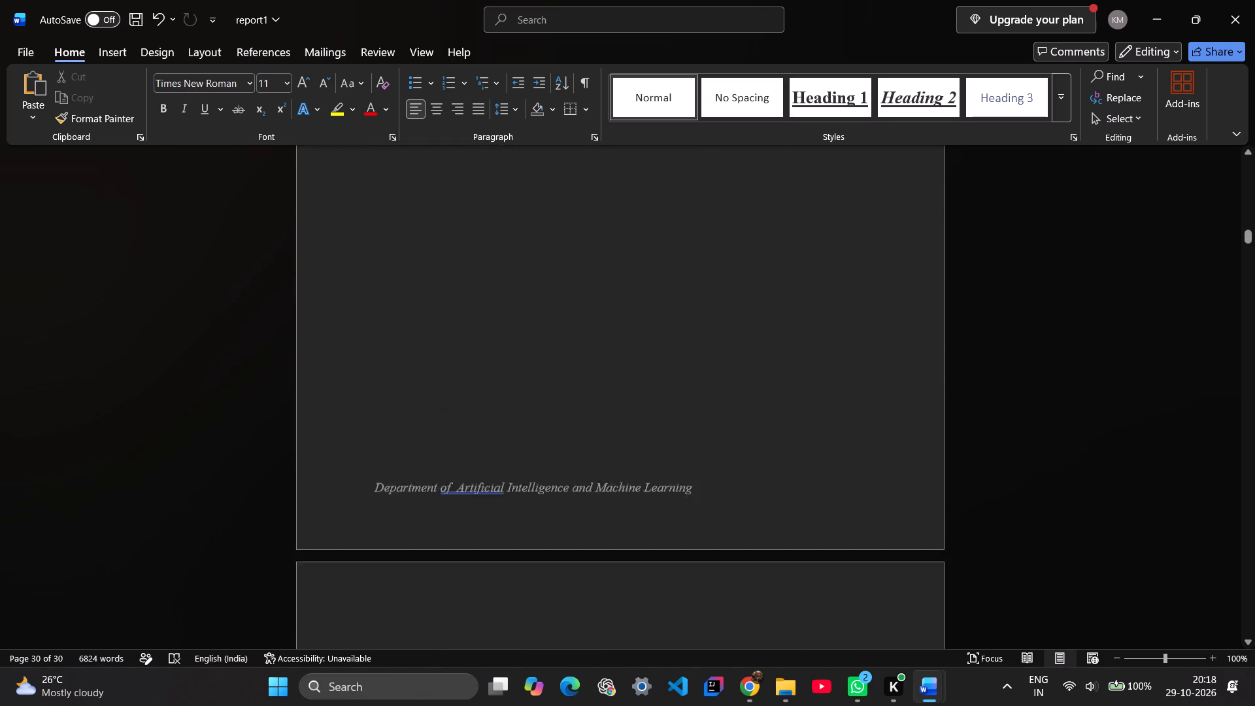
pyautogui.scroll(2, 656, 247)
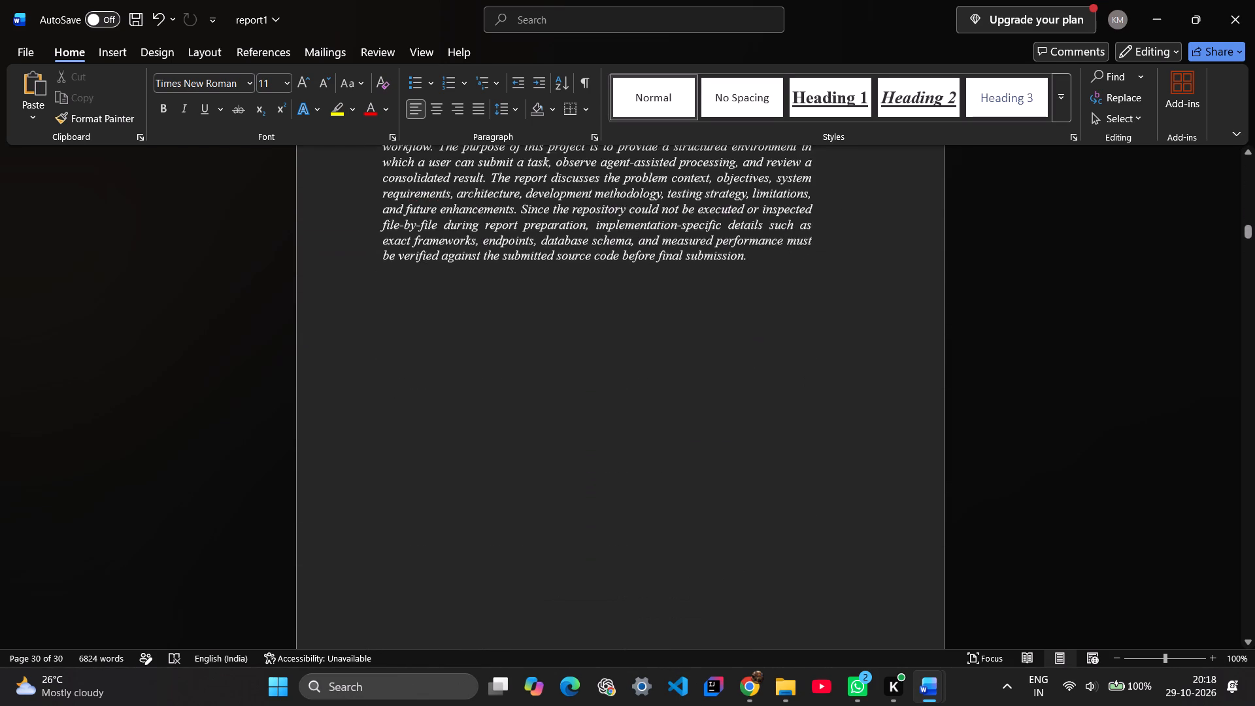
pyautogui.scroll(-7, 656, 247)
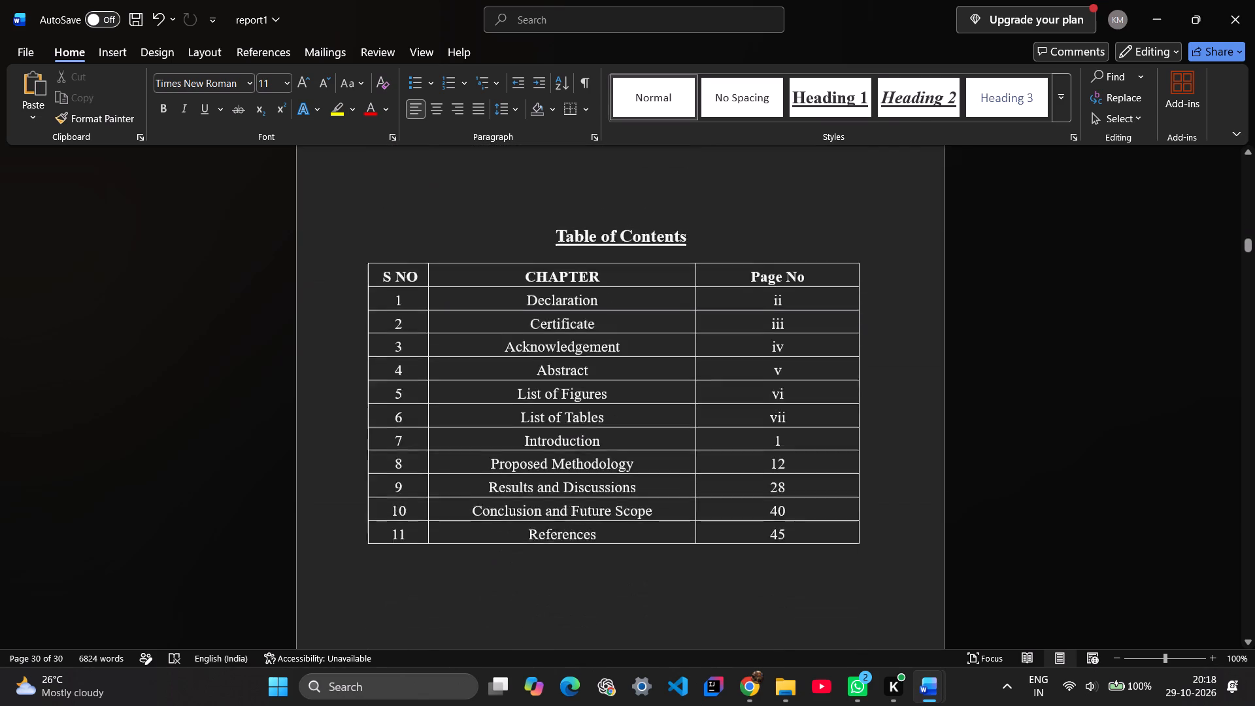
pyautogui.scroll(-8, 656, 247)
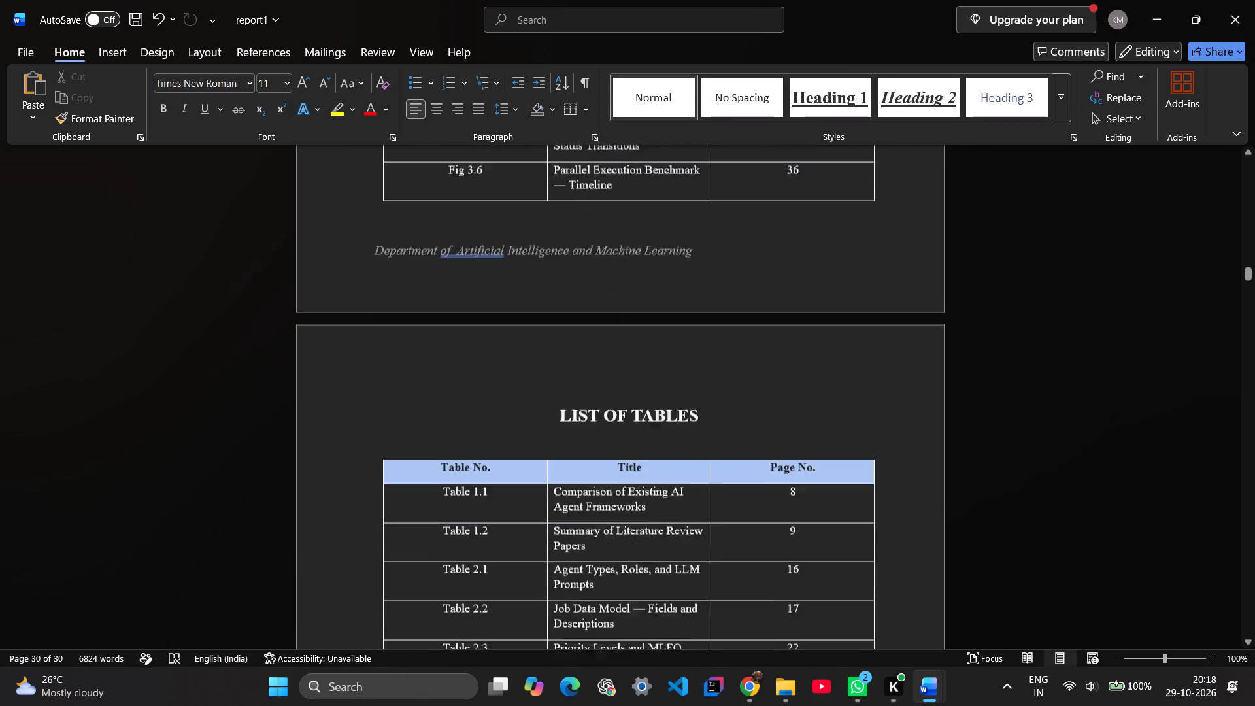
pyautogui.scroll(-7, 656, 247)
pyautogui.scroll(-15, 656, 247)
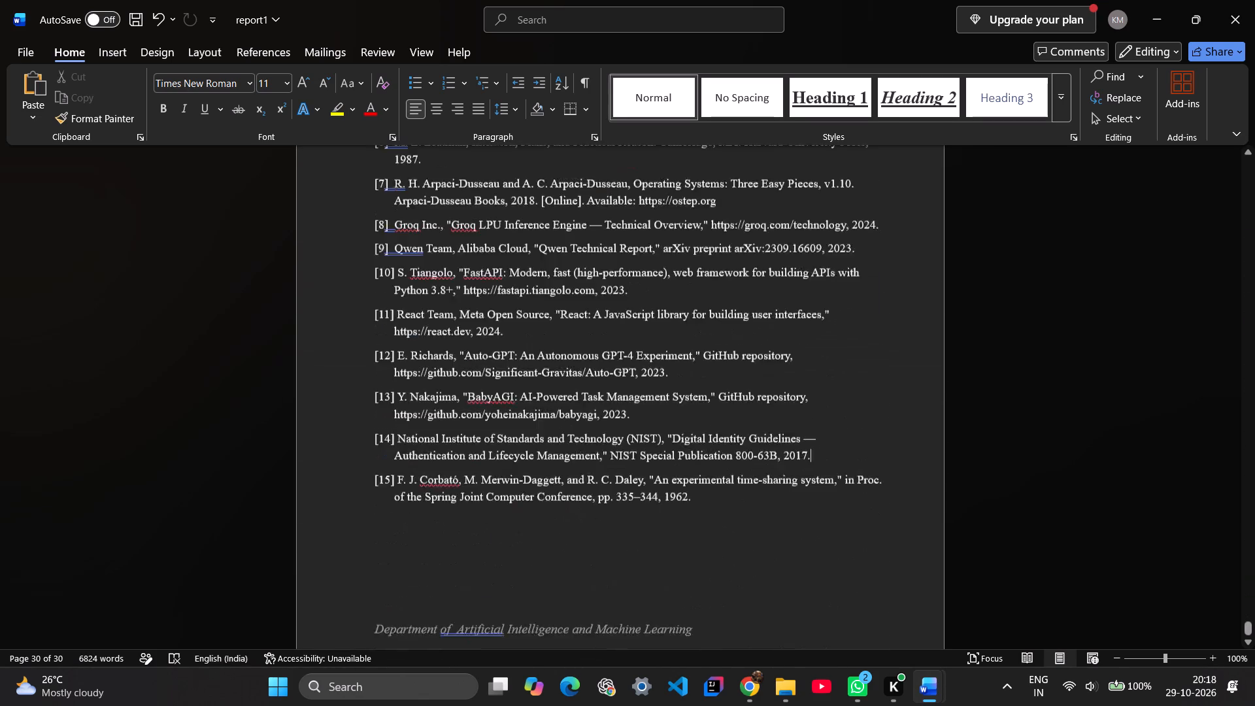
pyautogui.scroll(-7, 656, 247)
# Look back up through the Chapter 3 test results, the Chapter 2 REST API and scheduler sections, and the Chapter 1 literature review.
pyautogui.scroll(11, 656, 247)
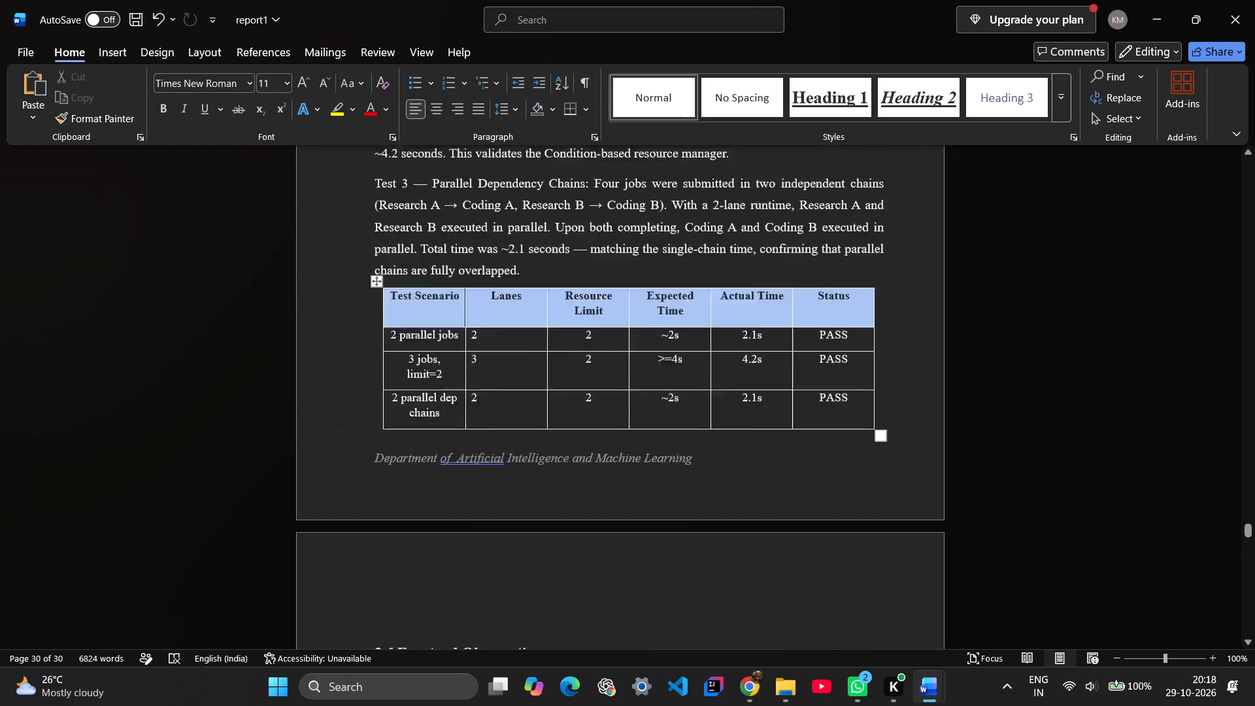
pyautogui.rightClick(656, 247)
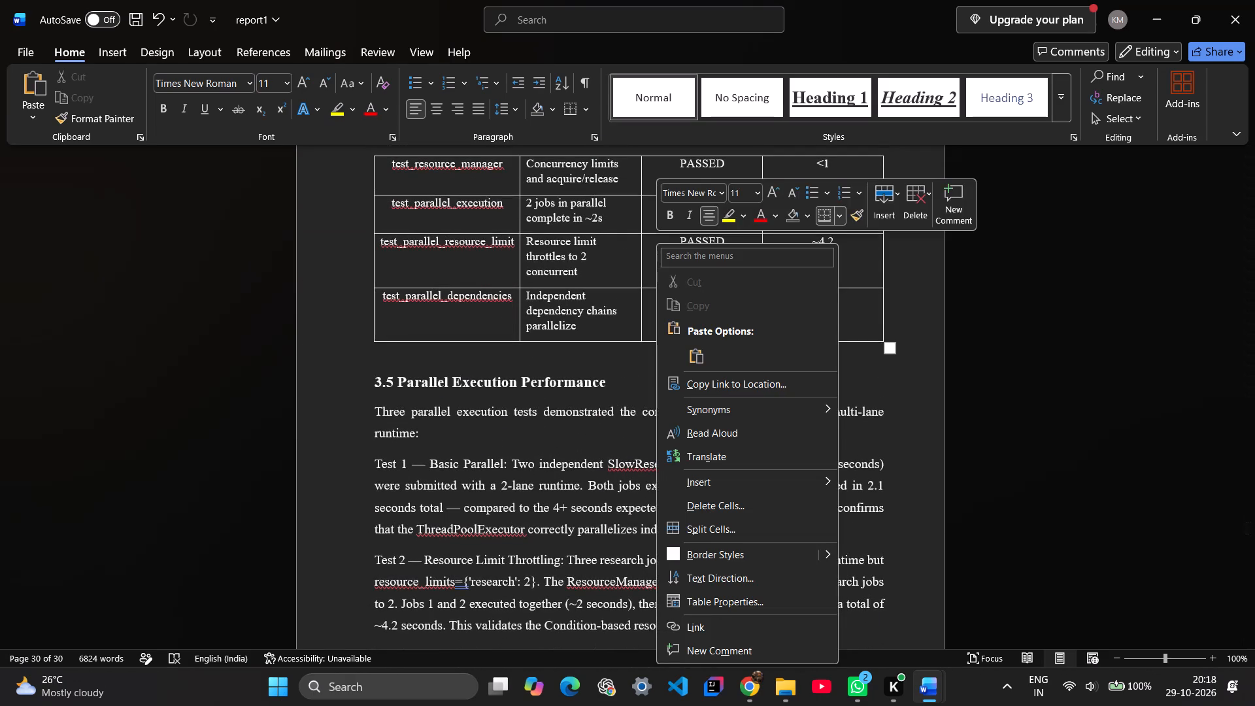
pyautogui.click(444, 367)
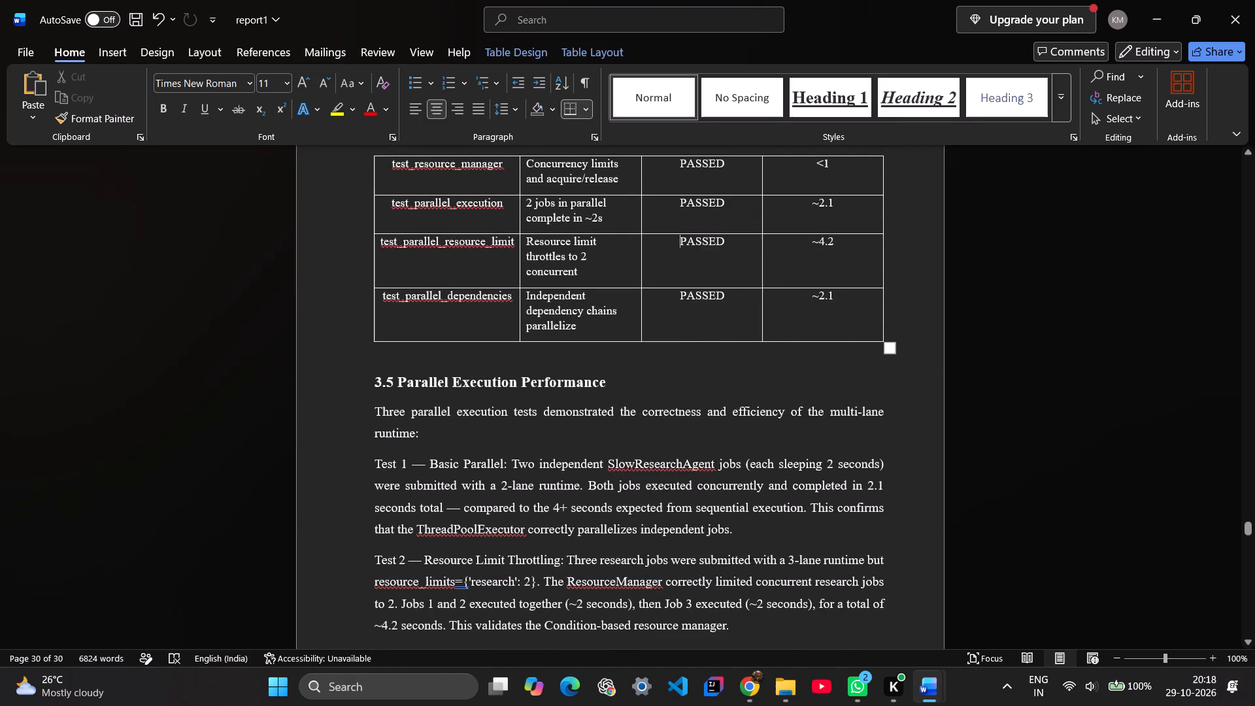
pyautogui.scroll(4, 444, 367)
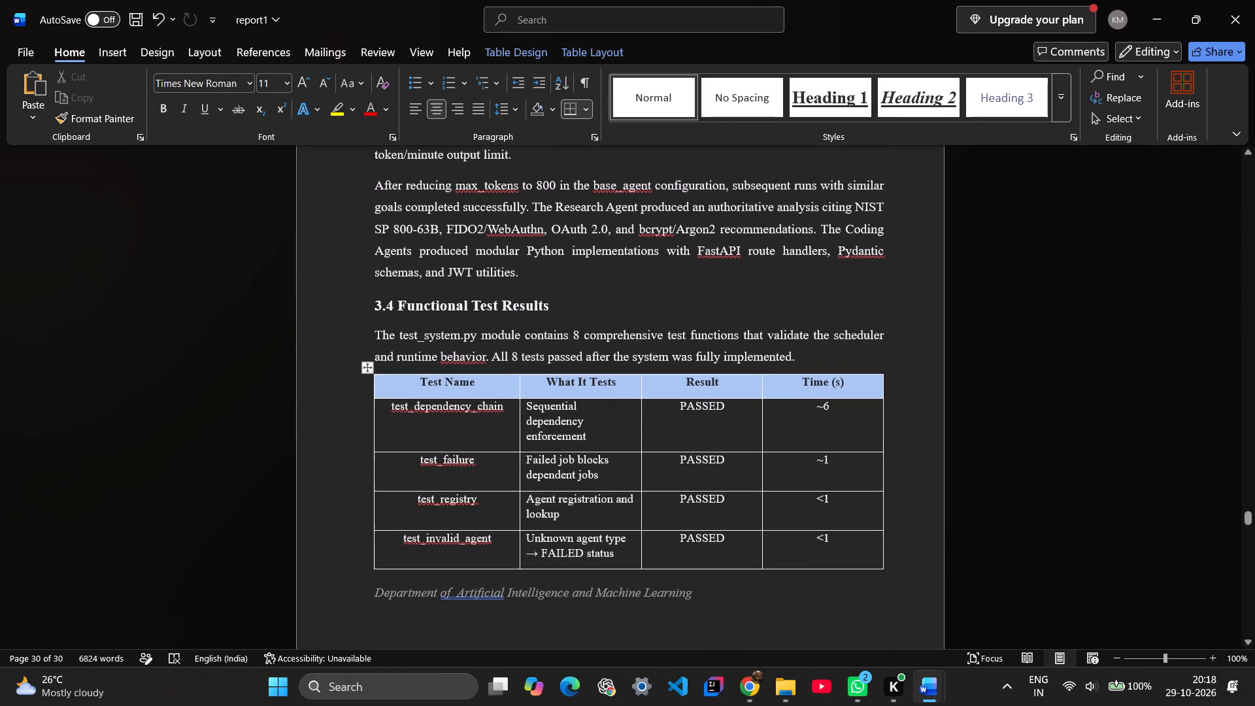
pyautogui.scroll(7, 444, 367)
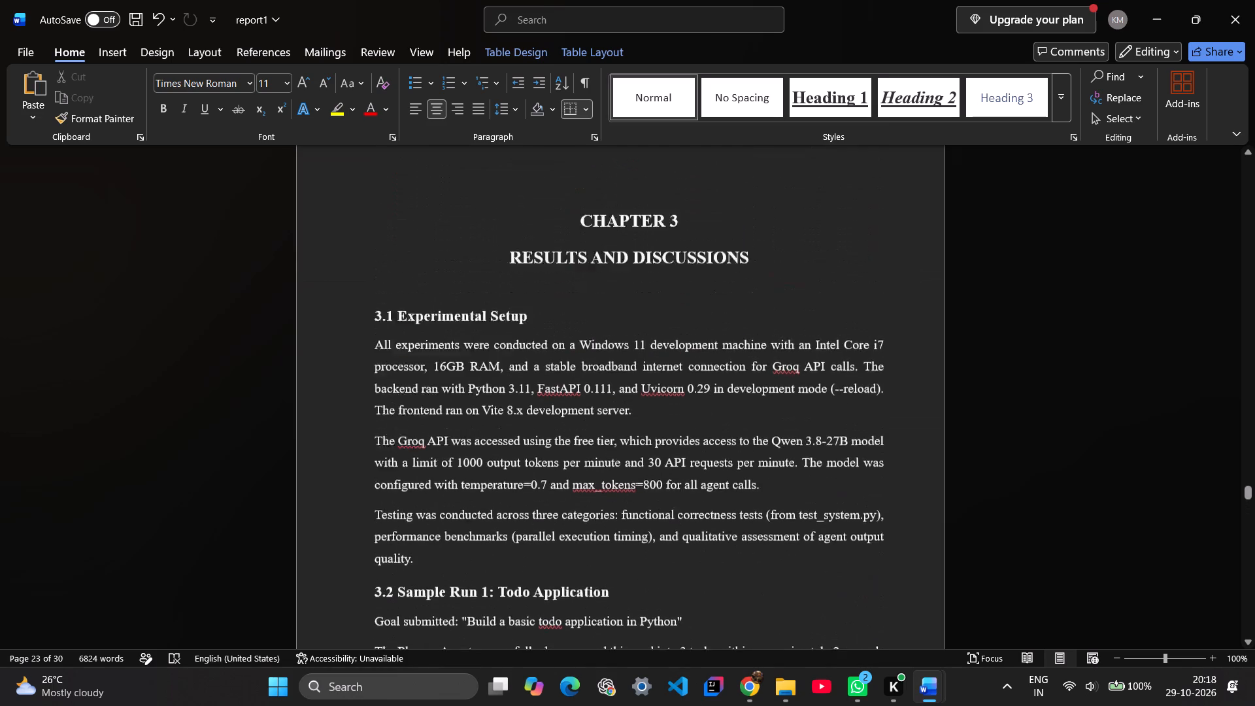
pyautogui.scroll(1, 444, 367)
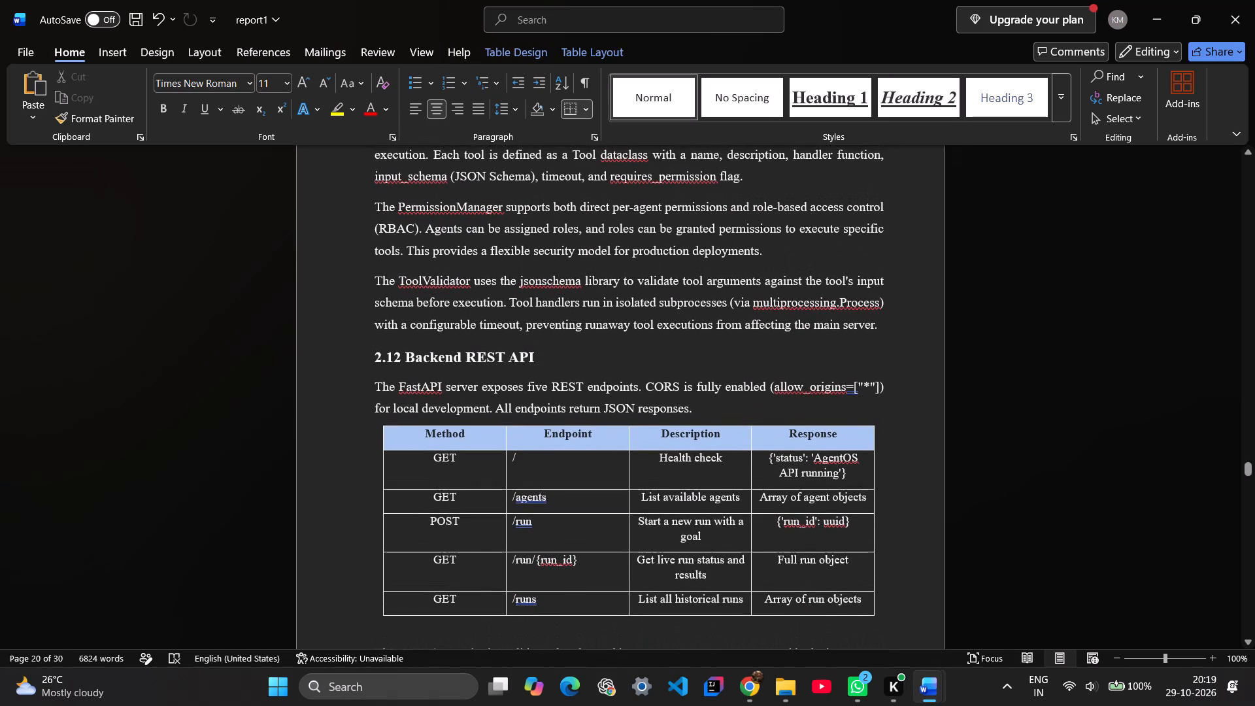
pyautogui.scroll(11, 444, 367)
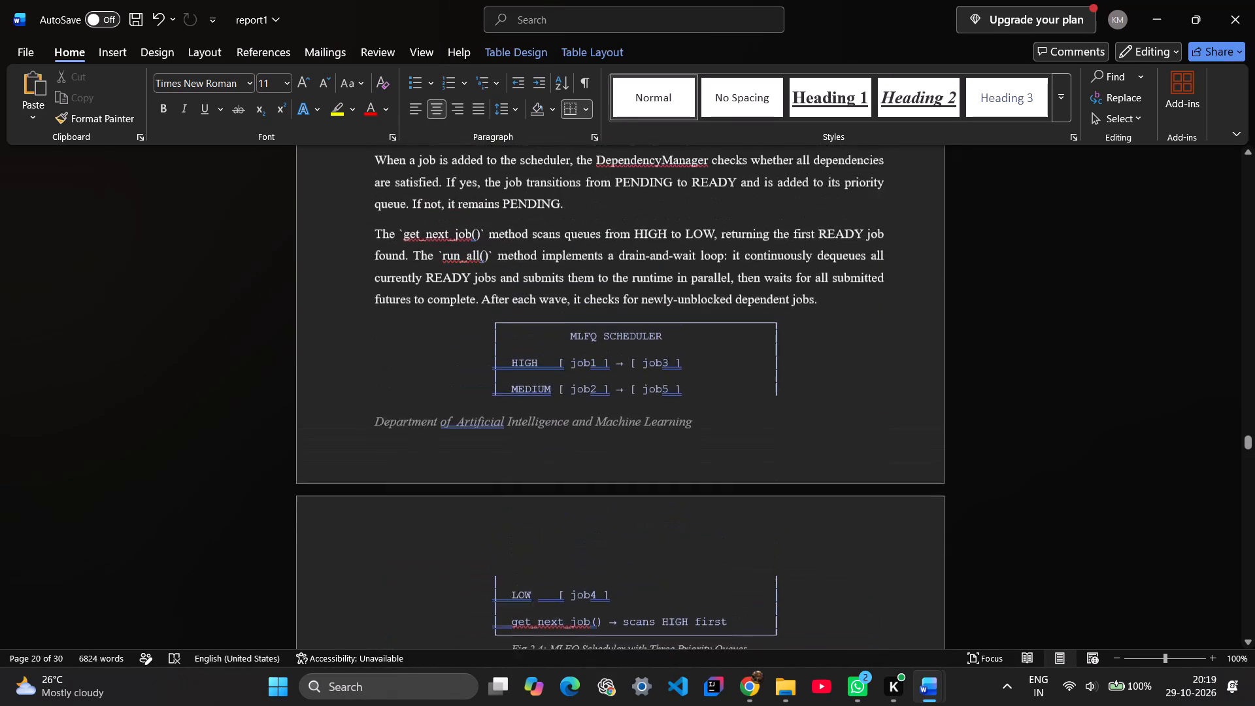
pyautogui.scroll(10, 444, 367)
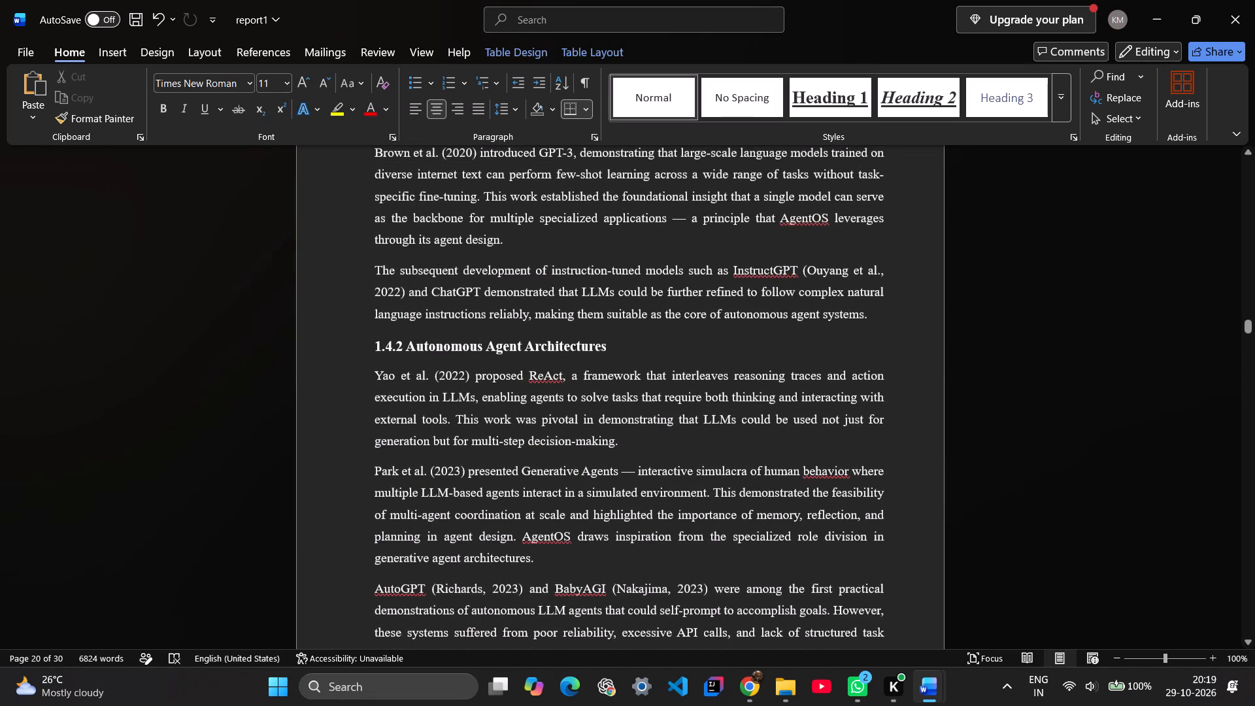
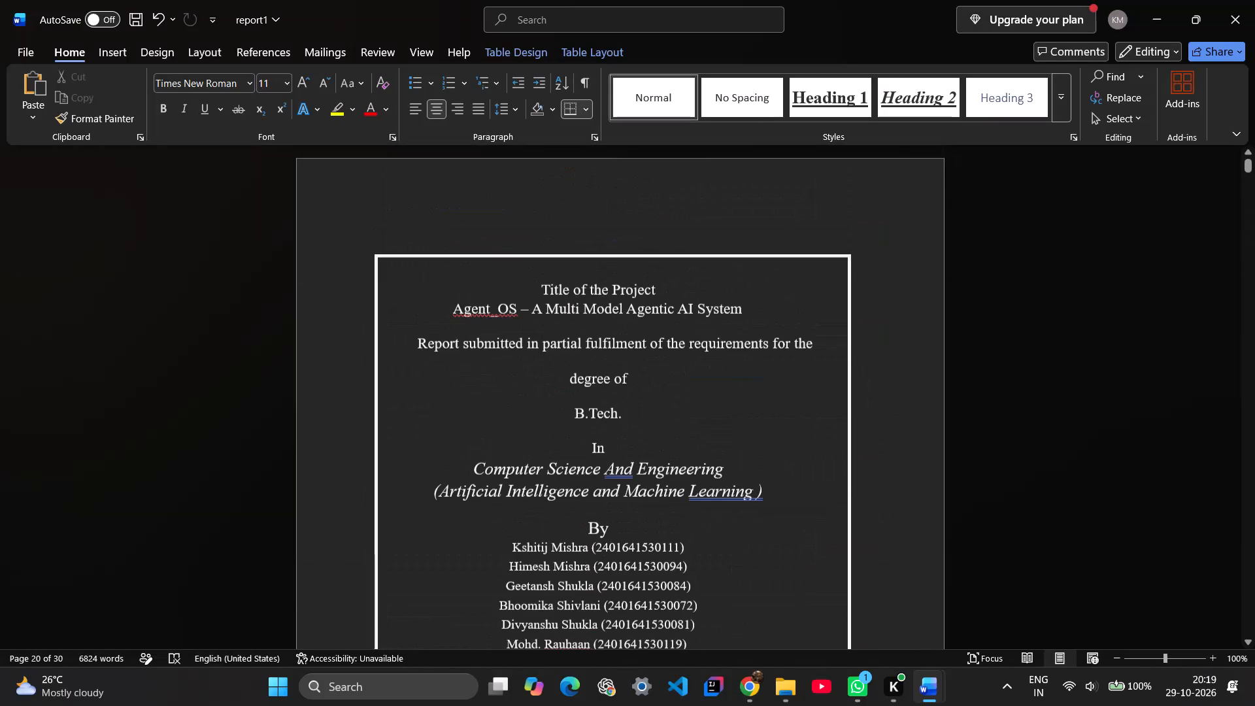
# Replace the placeholder line "Title of the Project" on the title page with the project name "Agent_OS – A Multi Model Agentic AI System" from the line below.
pyautogui.moveTo(452, 309); pyautogui.dragTo(741, 304)
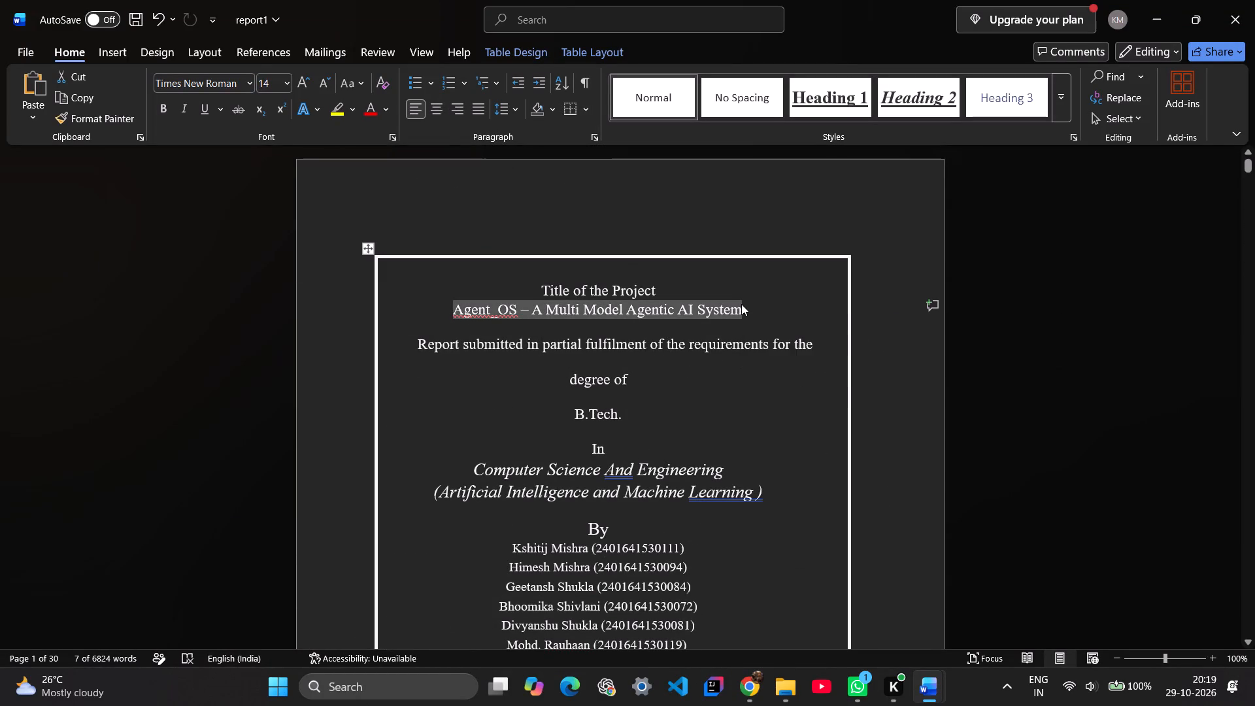
pyautogui.hotkey('ctrl', 'x')
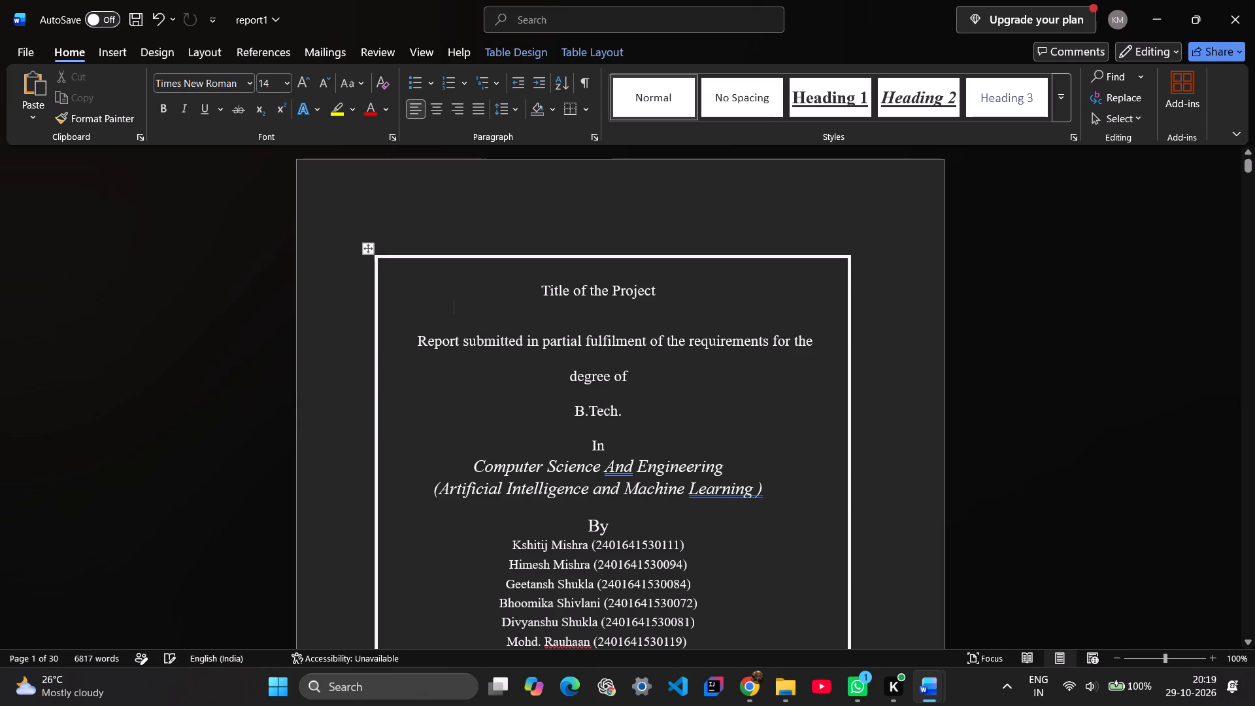
pyautogui.press('BackSpace')
pyautogui.press('BackSpace')
pyautogui.press('BackSpace')
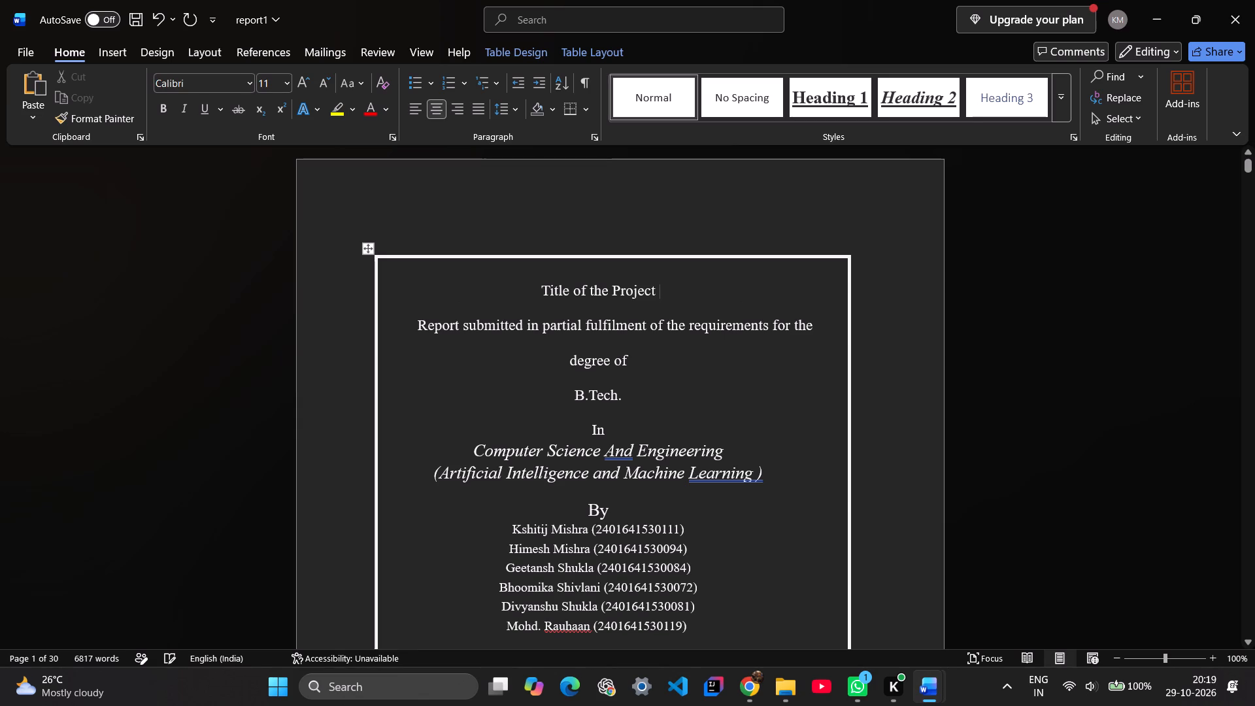
pyautogui.moveTo(656, 287); pyautogui.dragTo(556, 292)
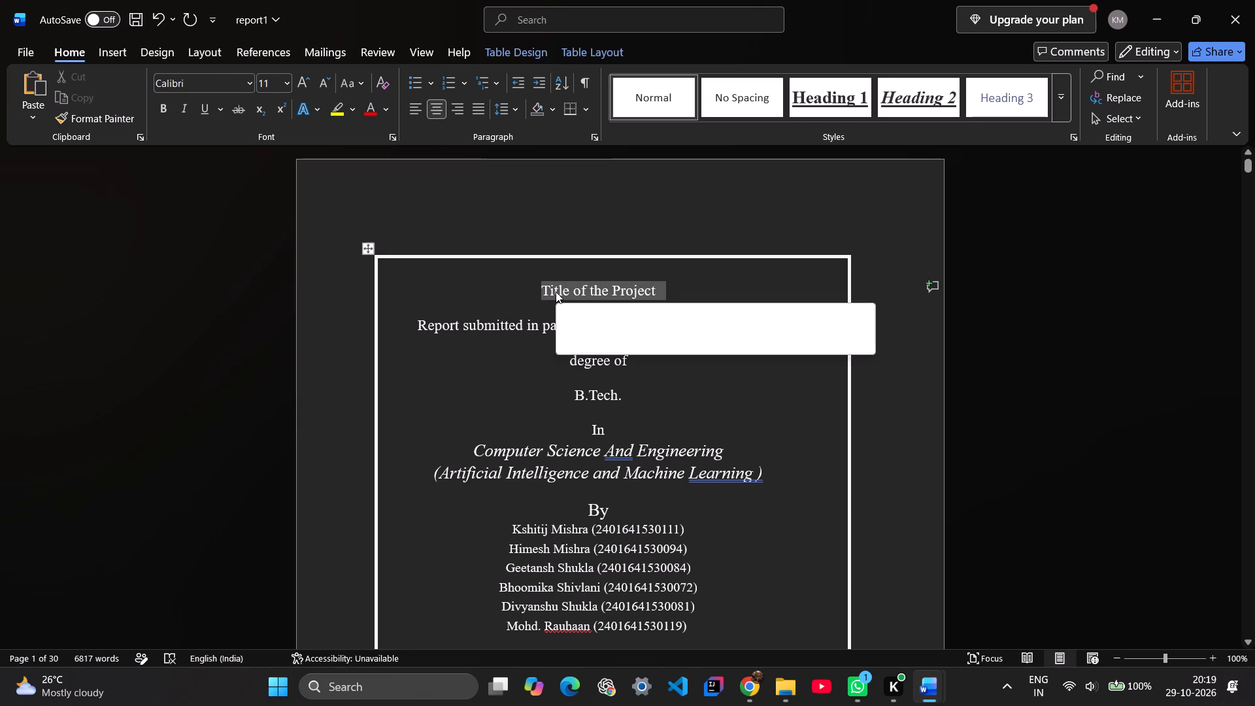
pyautogui.hotkey('ctrl', 'v')
pyautogui.press('Return')
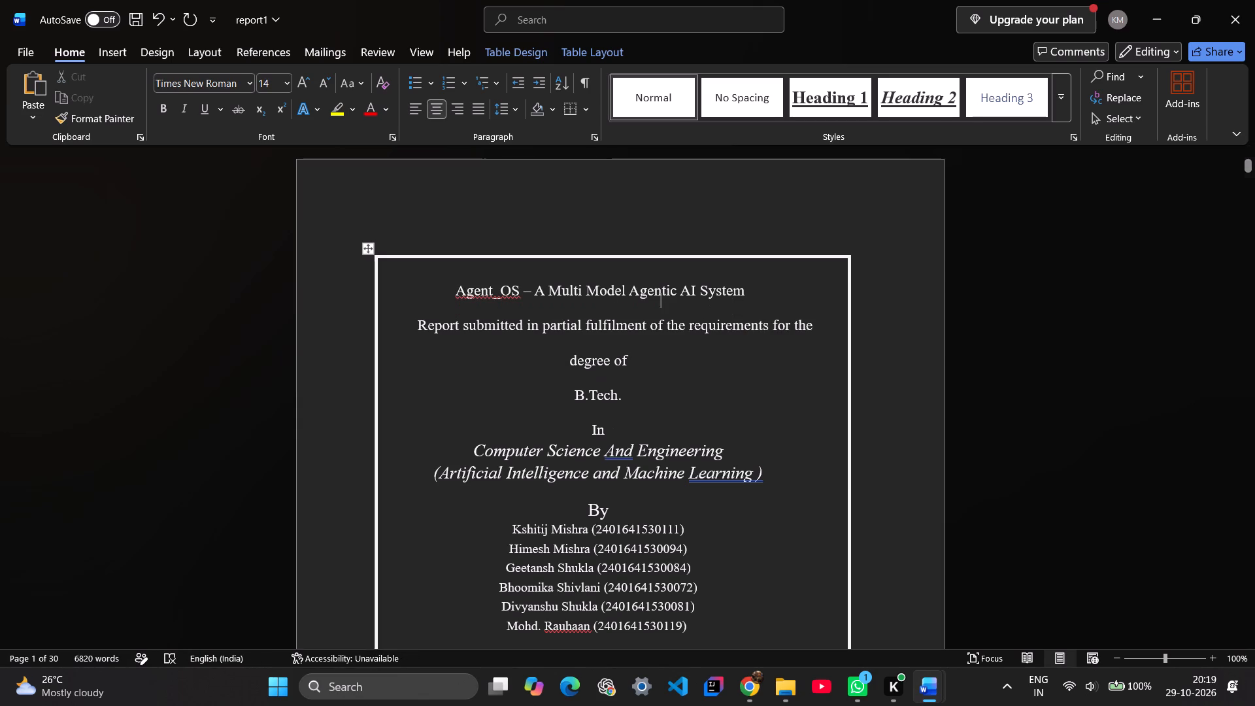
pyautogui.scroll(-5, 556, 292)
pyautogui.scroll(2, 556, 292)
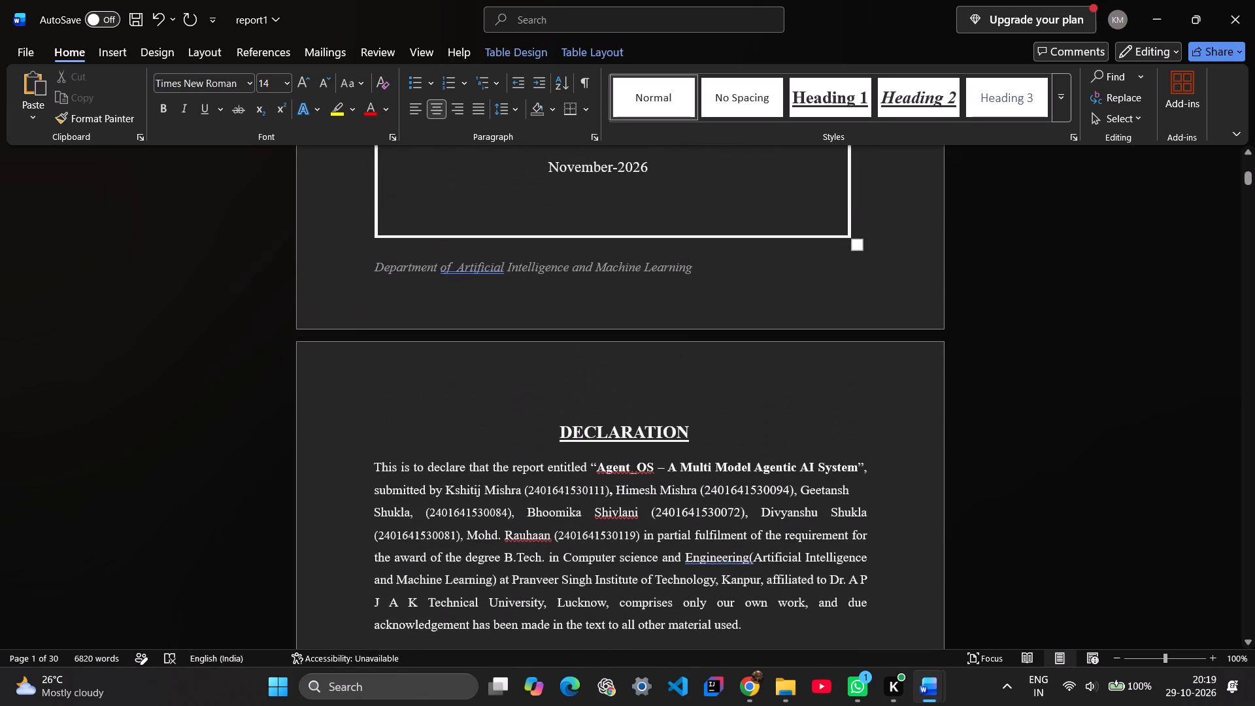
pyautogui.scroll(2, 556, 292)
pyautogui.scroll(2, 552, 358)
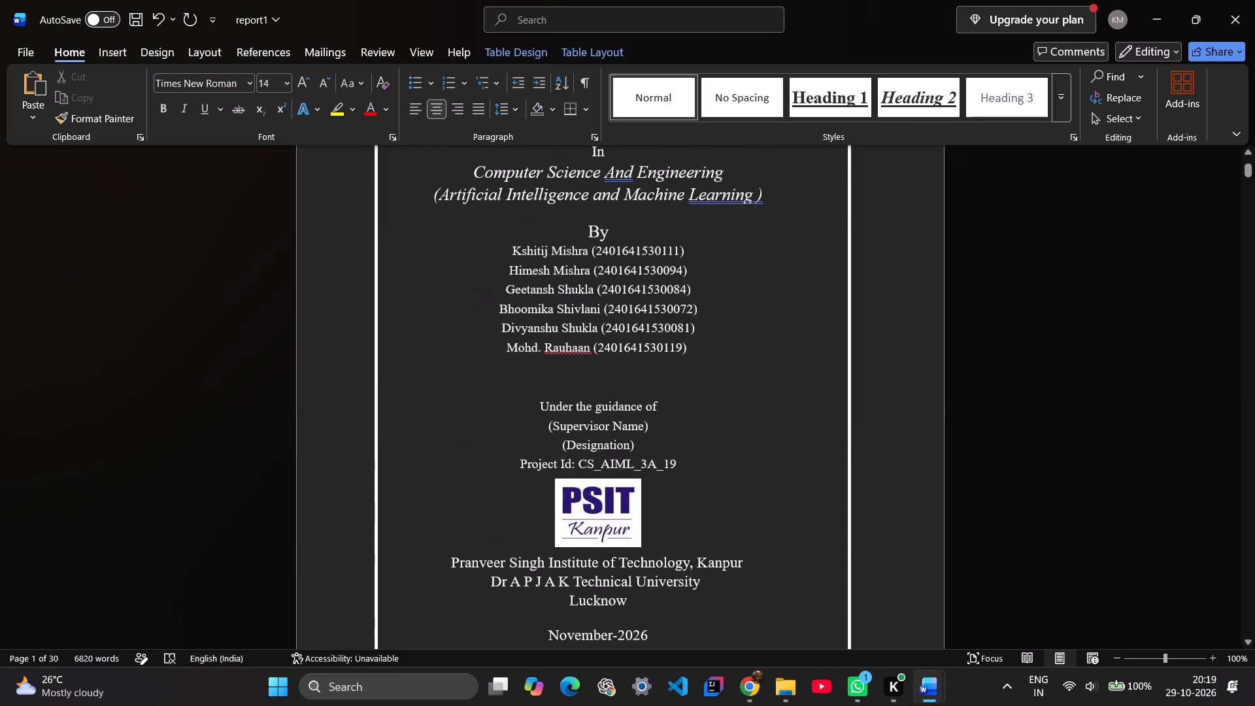
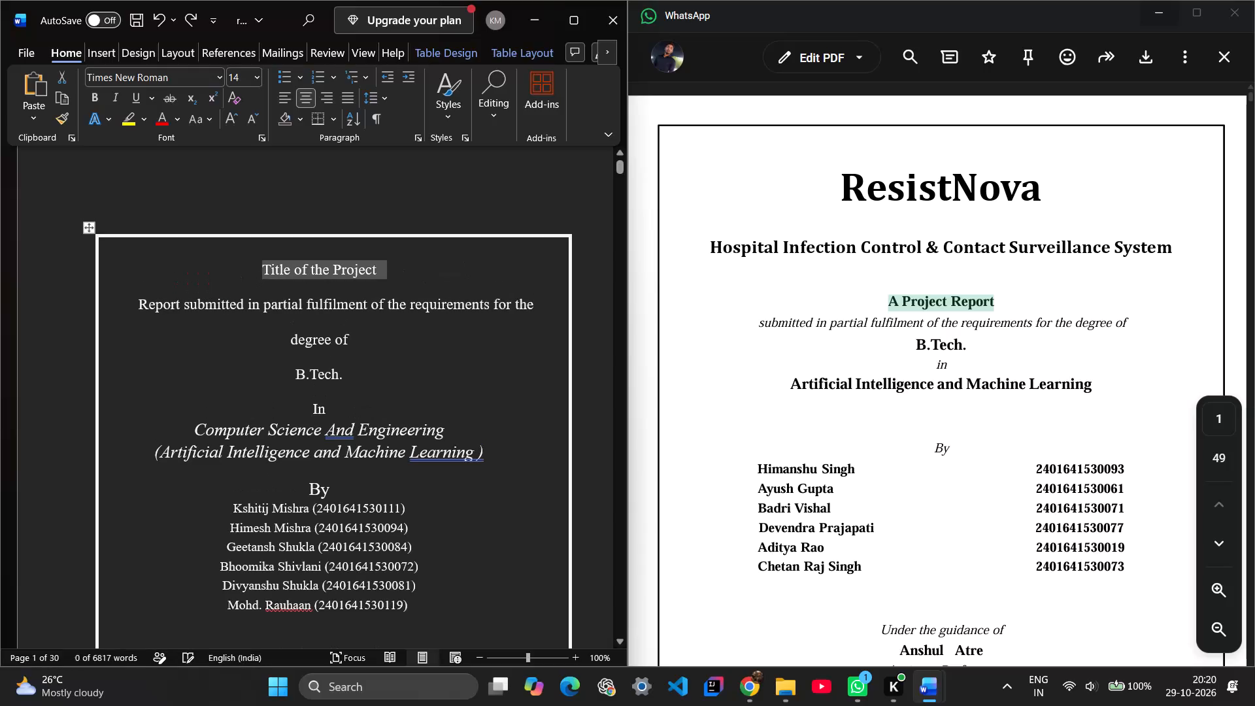
# Undo the recent title-page edits, going back as far as the REFERENCES heading alignment, and redo the heading's centring.
pyautogui.hotkey('ctrl', 'z')
pyautogui.hotkey('ctrl', 'z')
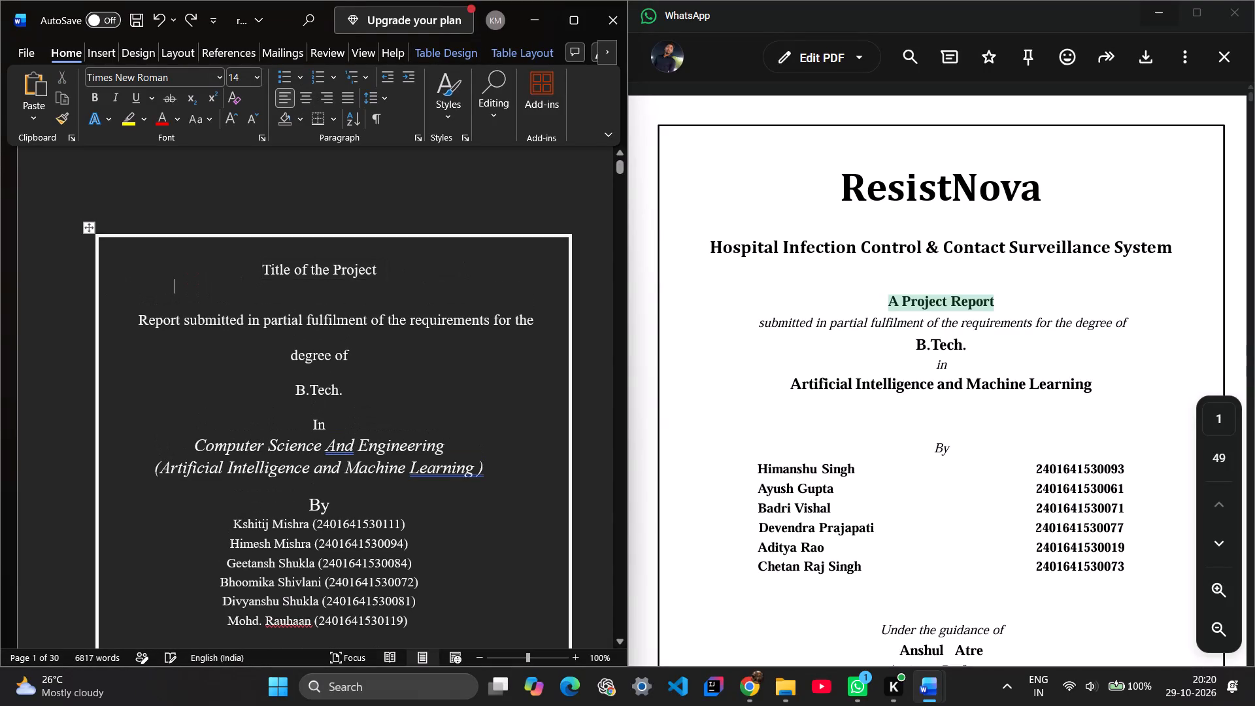
pyautogui.hotkey('ctrl', 'z')
pyautogui.hotkey('ctrl', 'z')
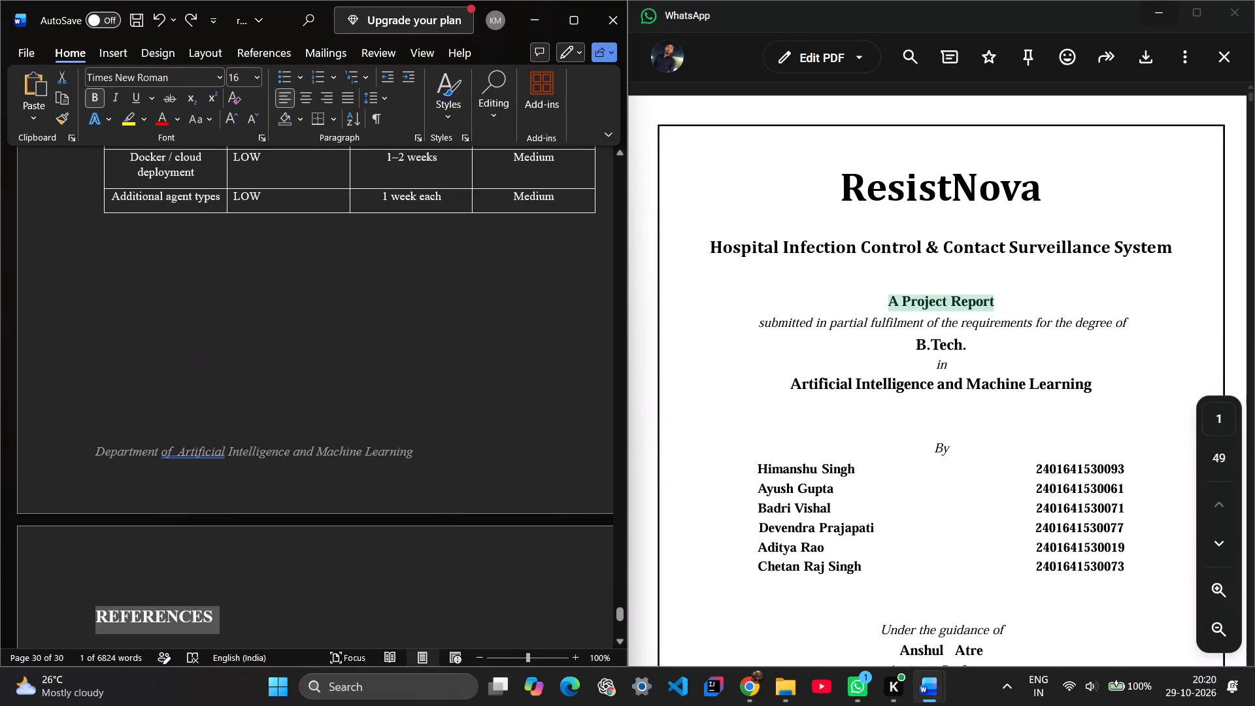
pyautogui.hotkey('ctrl', 'y')
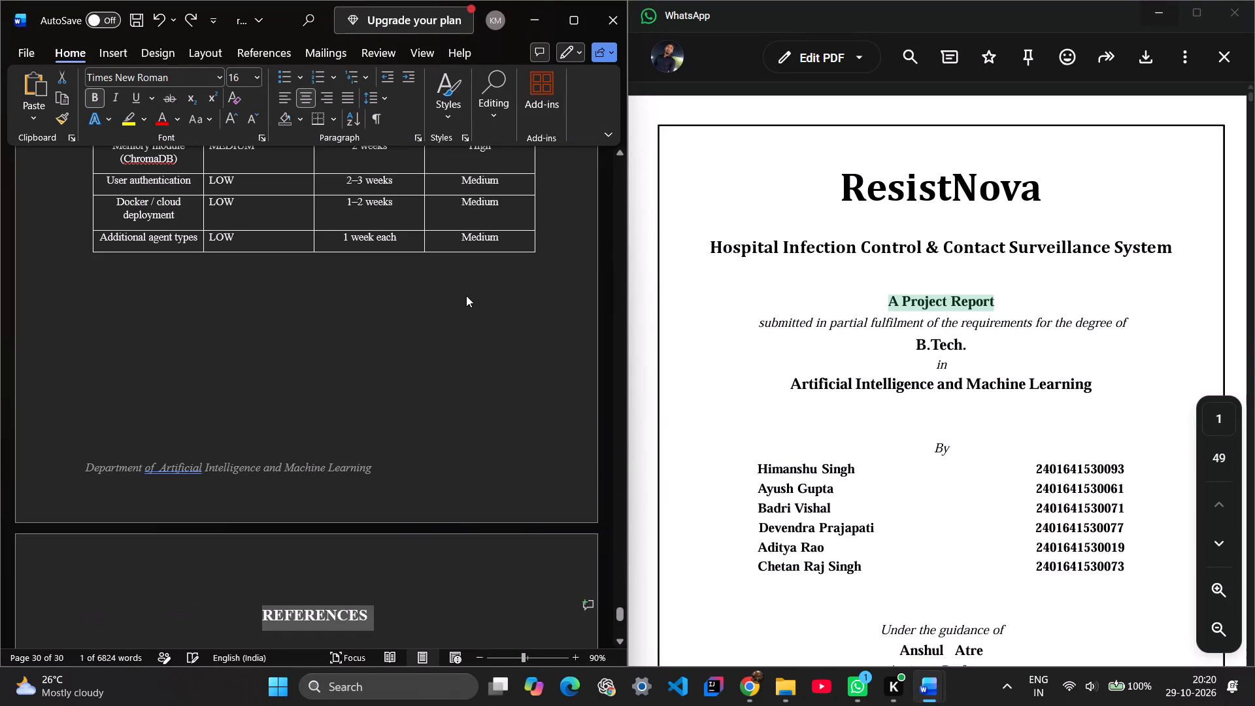
# Paste the copied line "A Project Report" on the title page, directly beneath "Agent_OS – A Multi Model Agentic AI System".
pyautogui.scroll(20, 466, 295)
pyautogui.scroll(20, 466, 295)
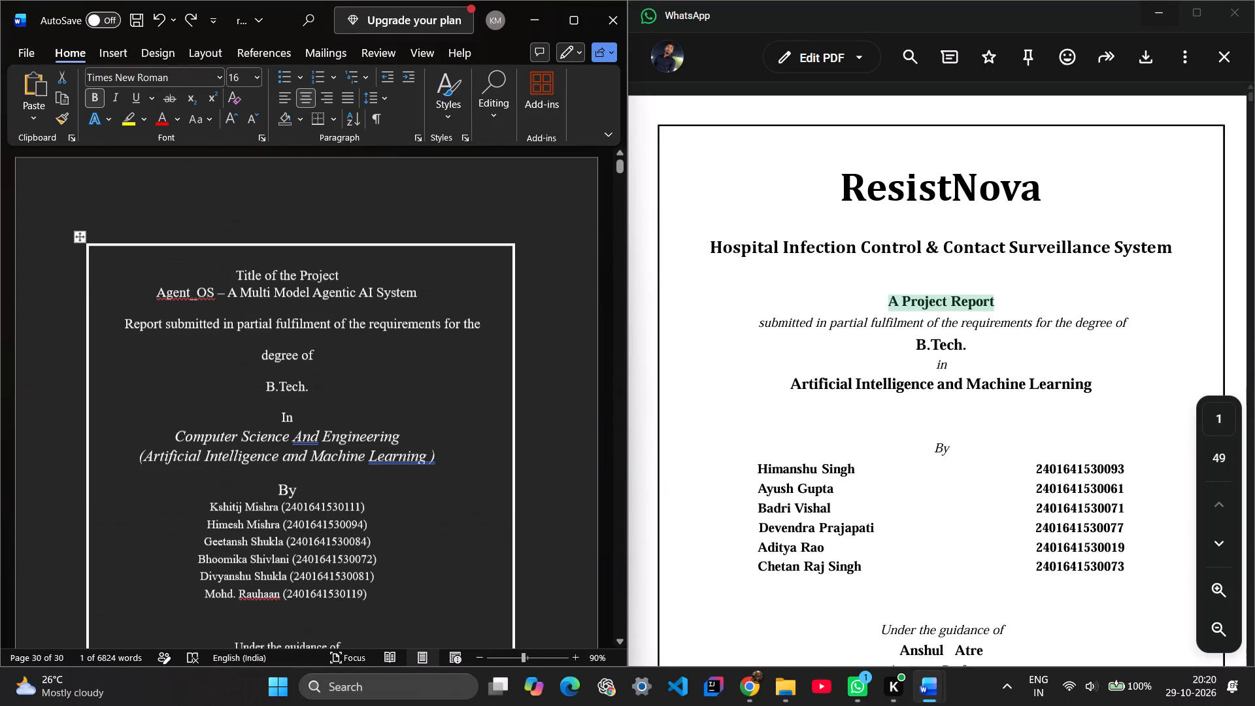
pyautogui.scroll(2, 466, 295)
pyautogui.click(349, 313)
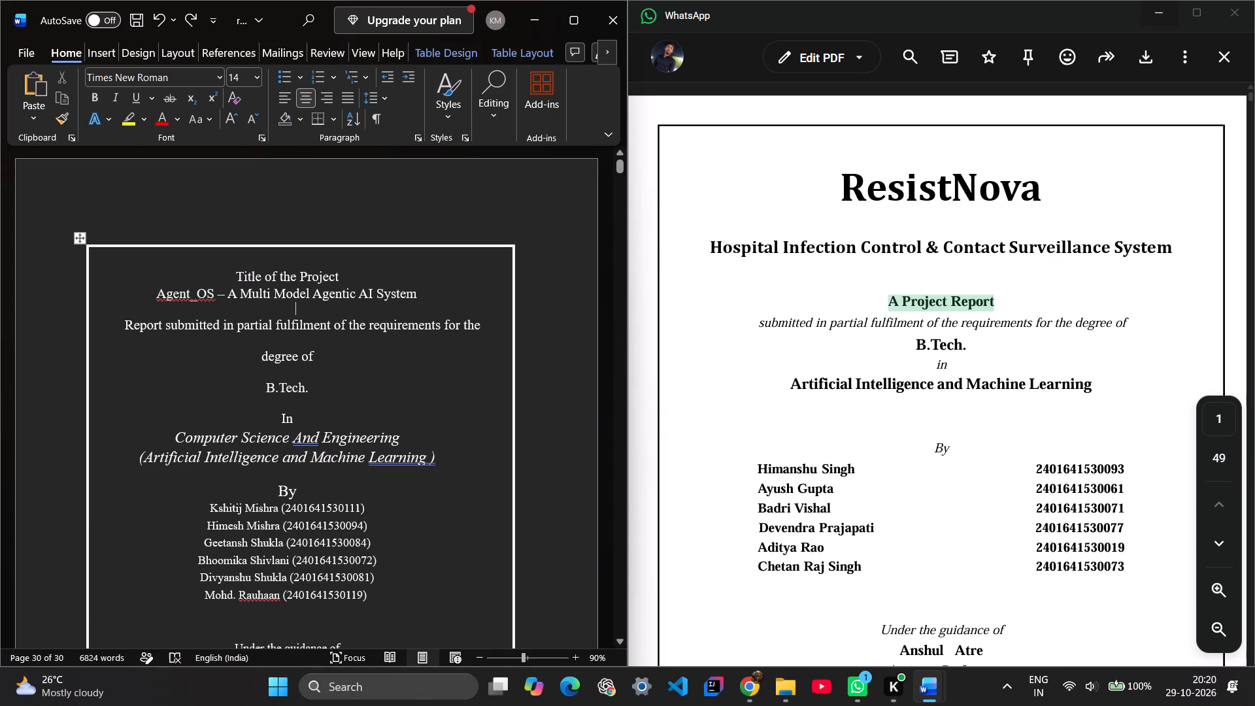
pyautogui.hotkey('ctrl', 'v')
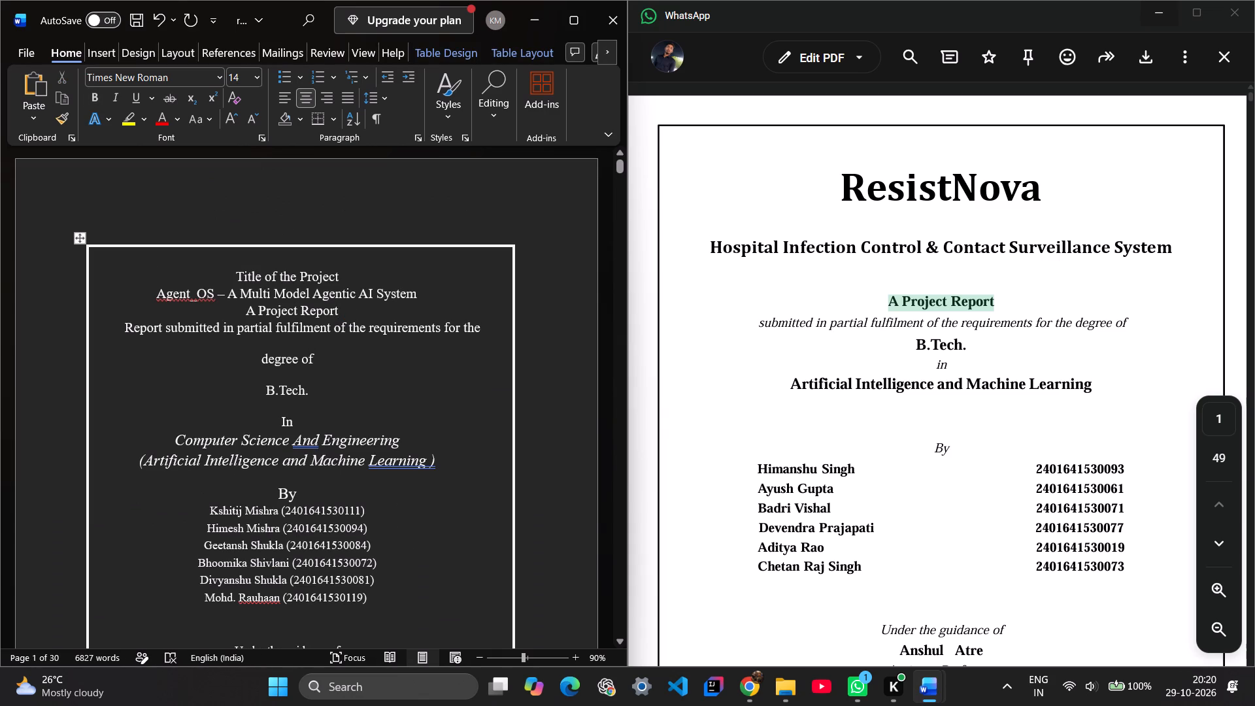
# Move "Agent_OS – A Multi Model Agentic AI System" up to replace the "Title of the Project" placeholder, with a blank line after it.
pyautogui.moveTo(416, 294); pyautogui.dragTo(161, 298)
pyautogui.hotkey('ctrl', 'x')
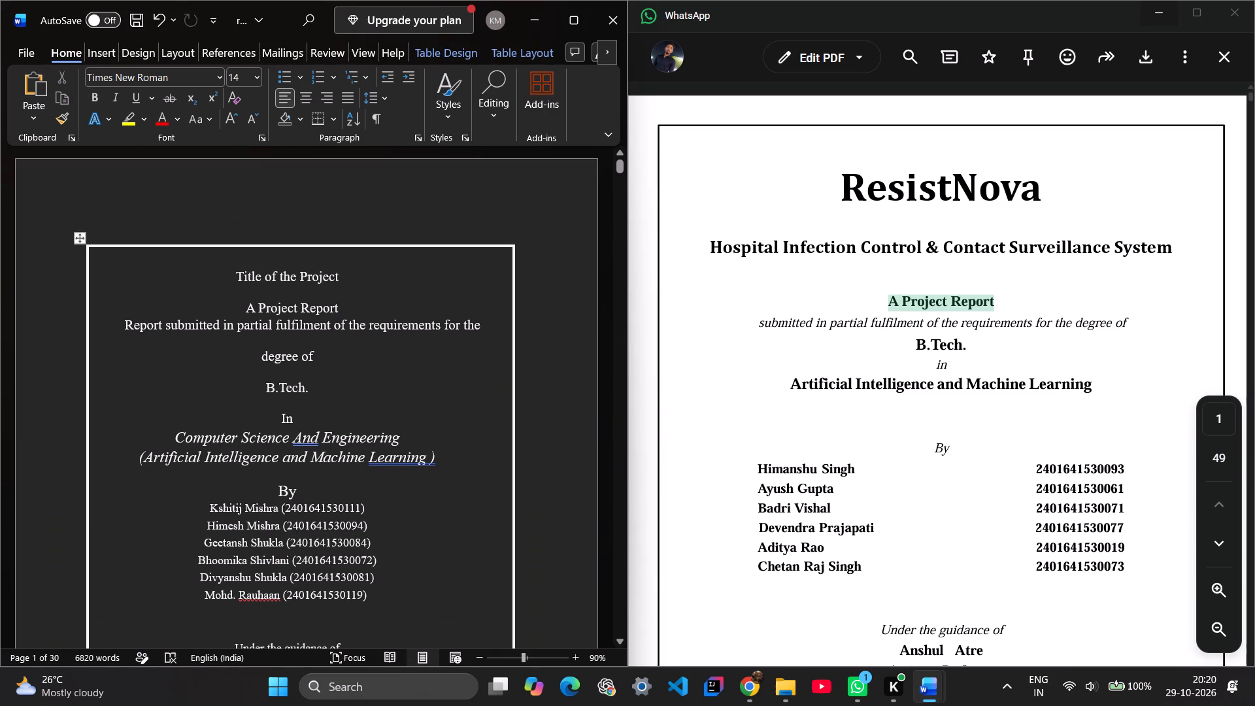
pyautogui.moveTo(339, 277); pyautogui.dragTo(234, 278)
pyautogui.hotkey('ctrl', 'v')
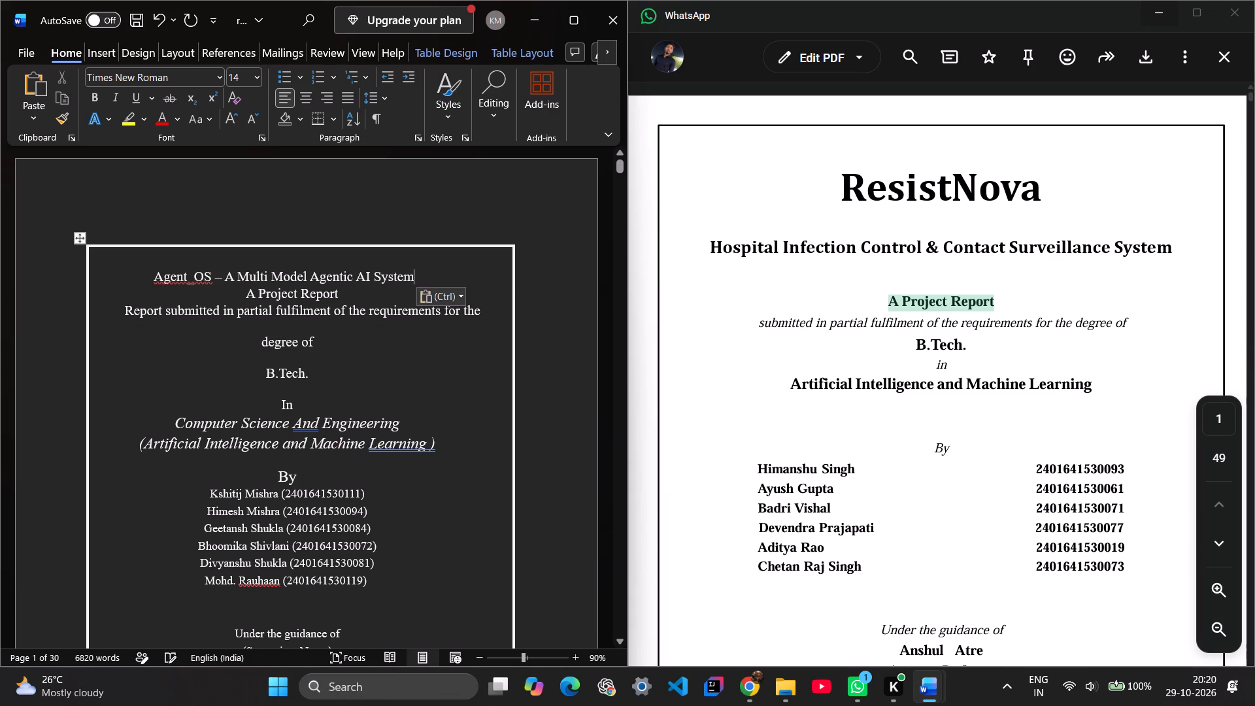
pyautogui.press('Return')
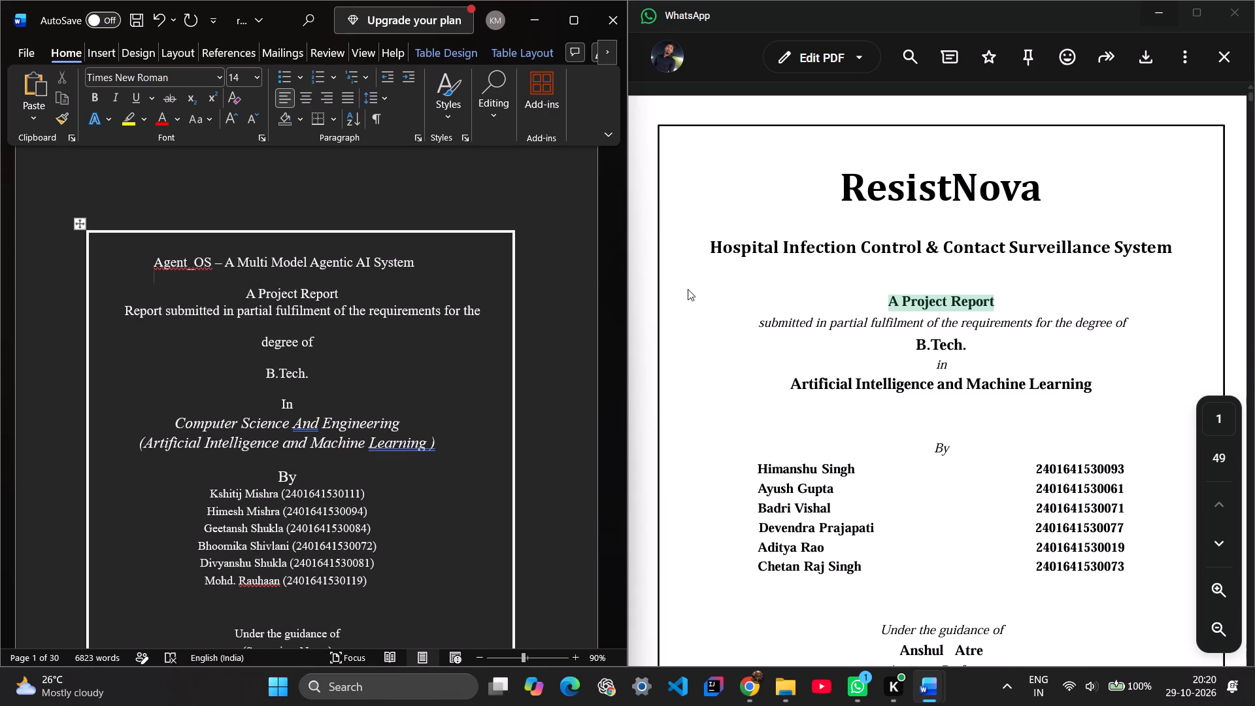
# Compare the report's title page with the ResistNova title page, from the degree lines to the guidance, logo and institute lines.
pyautogui.scroll(-1, 292, 418)
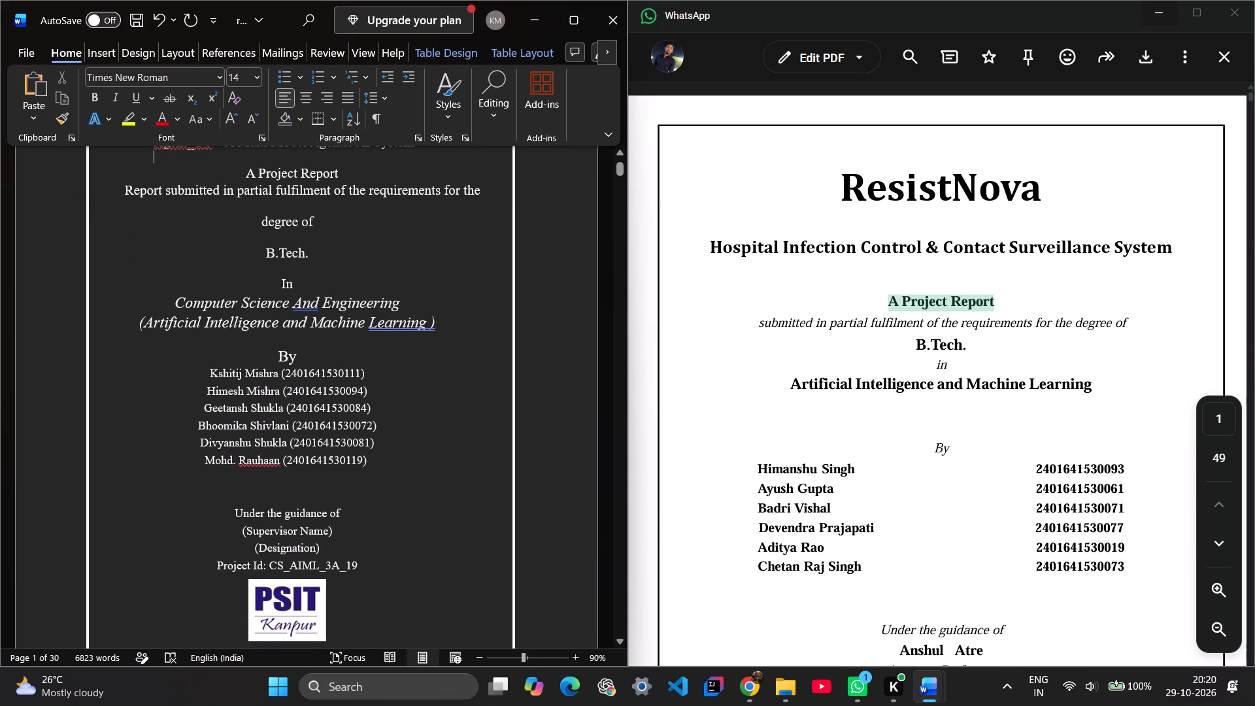
pyautogui.scroll(-1, 410, 497)
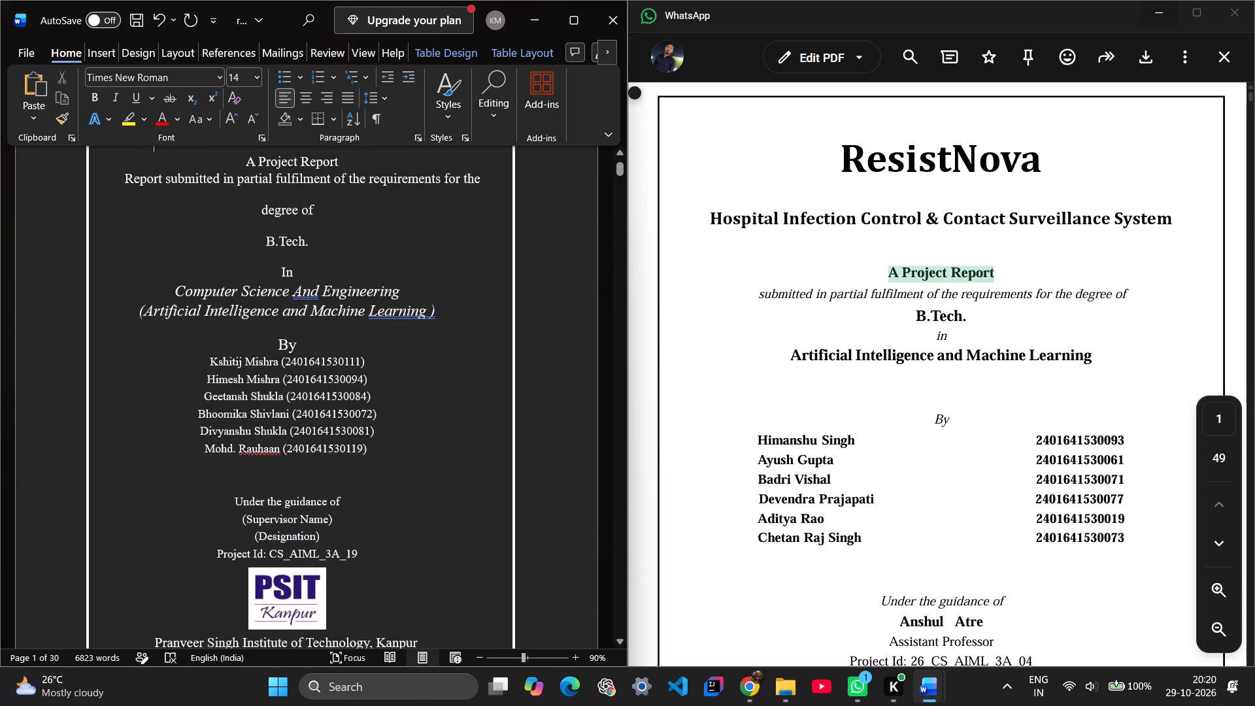
pyautogui.scroll(-1, 410, 497)
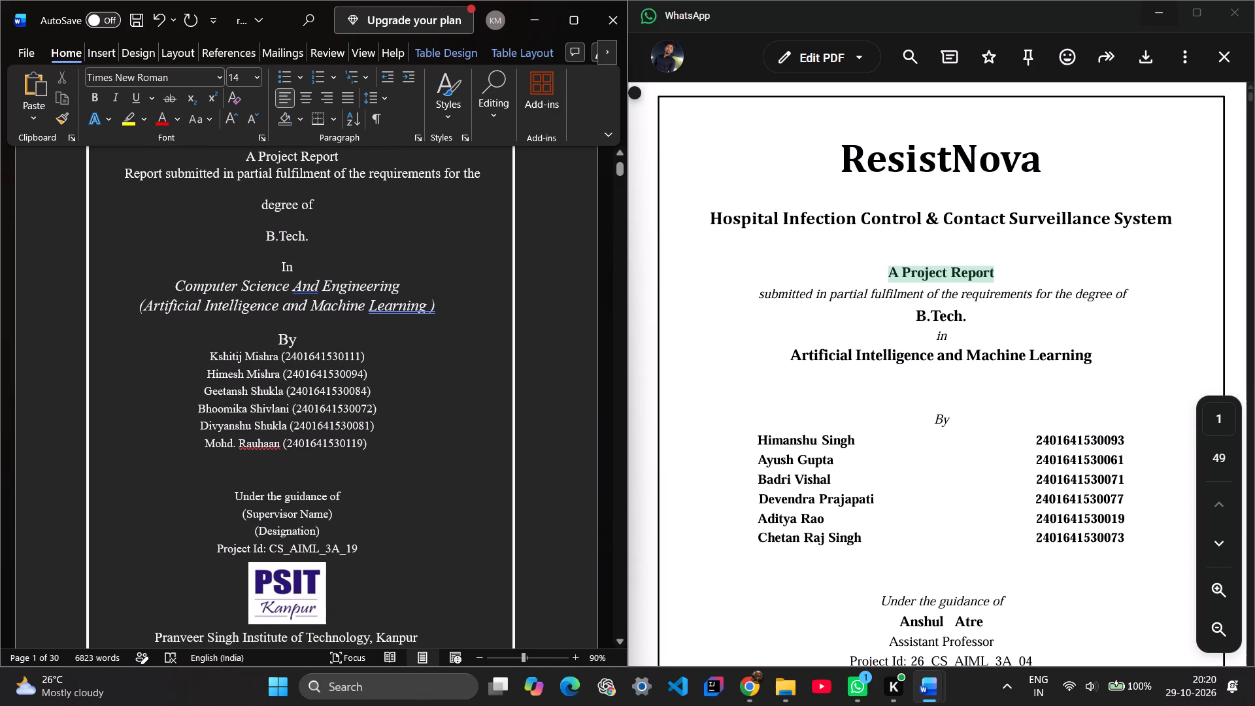
pyautogui.scroll(-1, 886, 500)
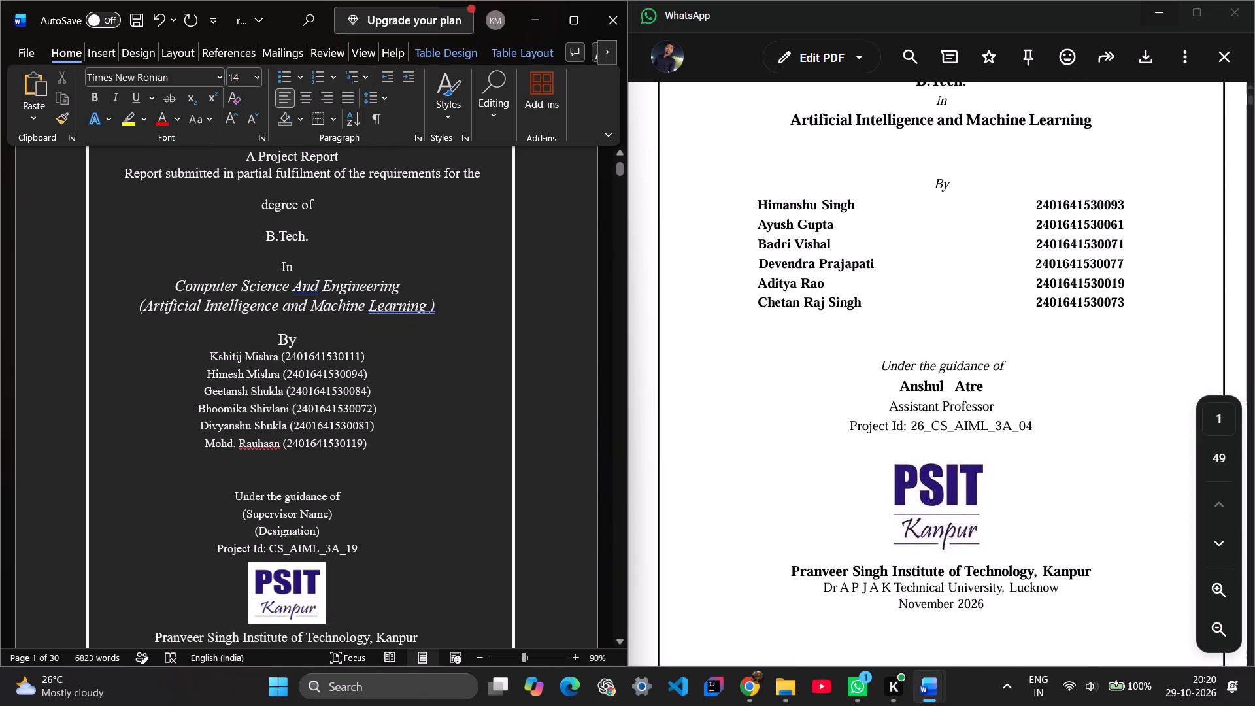
pyautogui.scroll(-1, 463, 479)
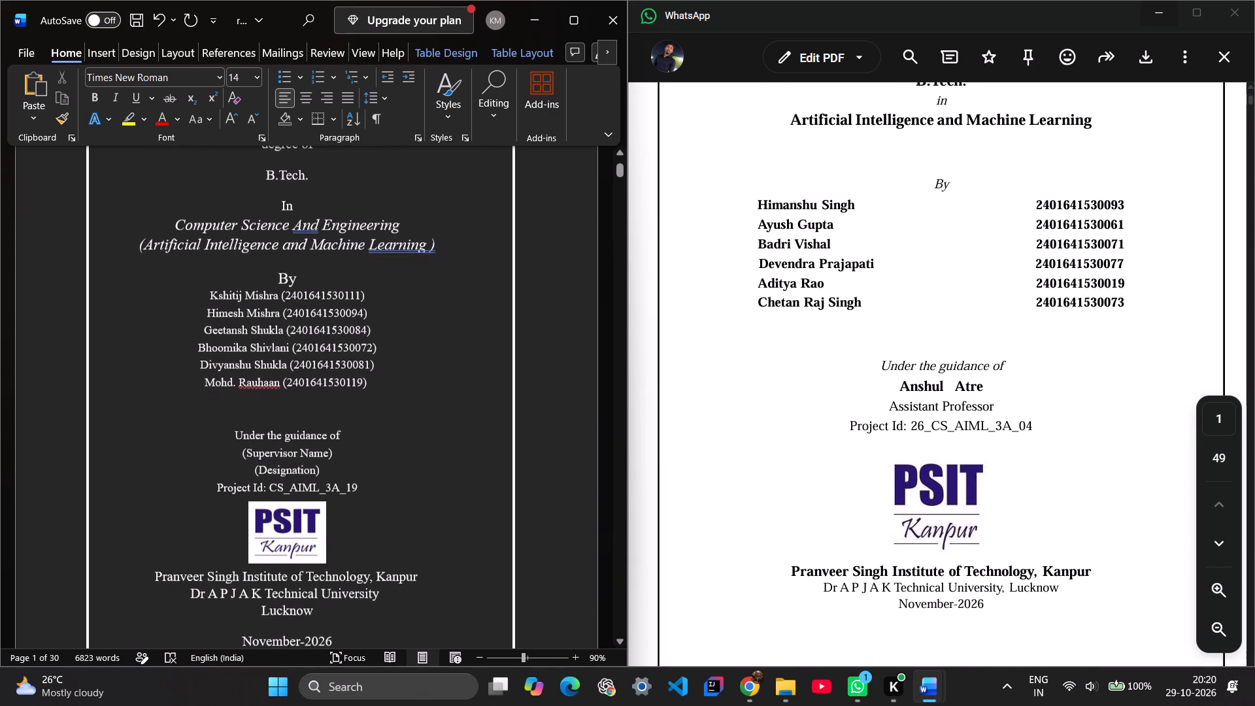
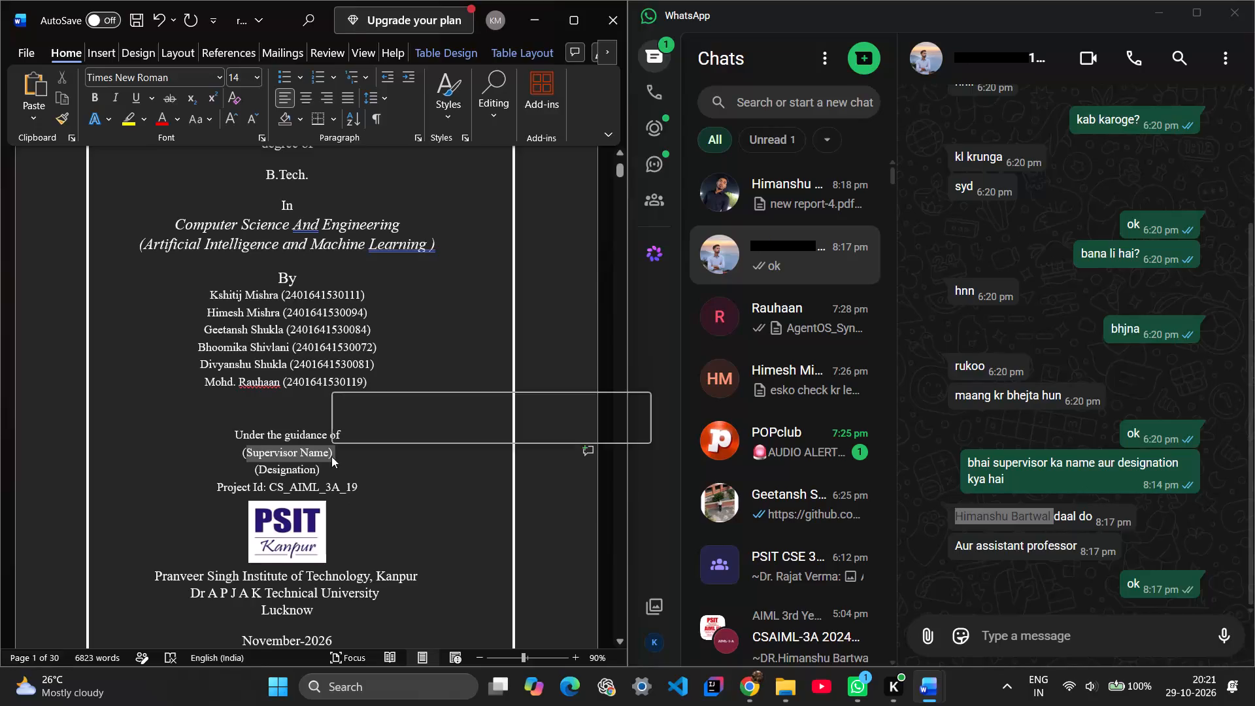
# Replace the (Supervisor Name) placeholder on the title page with the copied supervisor name on its own line under "Under the guidance of".
pyautogui.press('BackSpace')
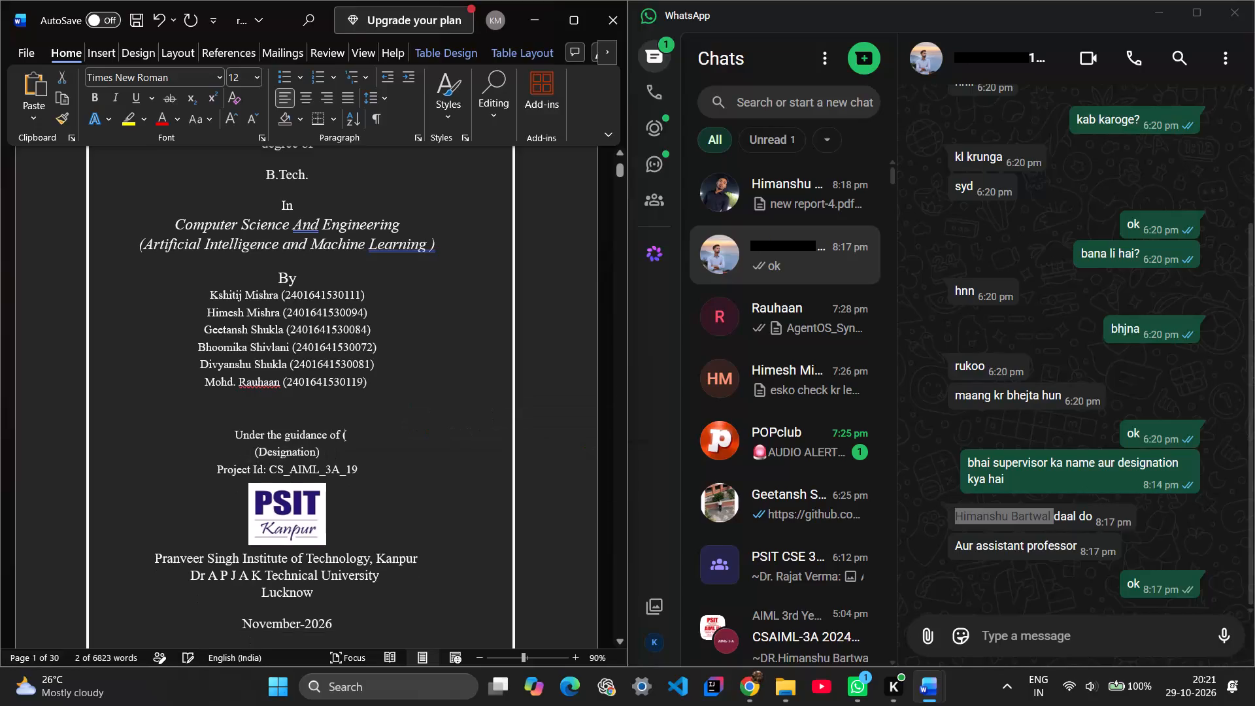
pyautogui.press('BackSpace')
pyautogui.press('Return')
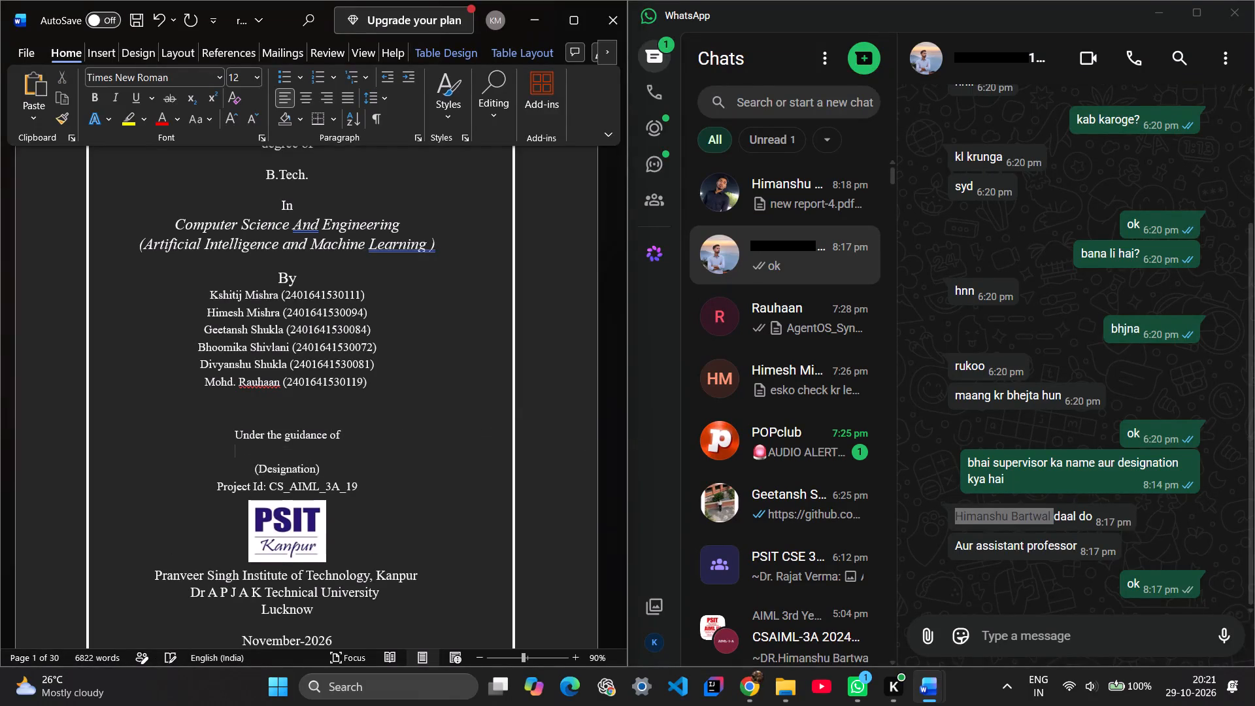
pyautogui.hotkey('ctrl', 'v')
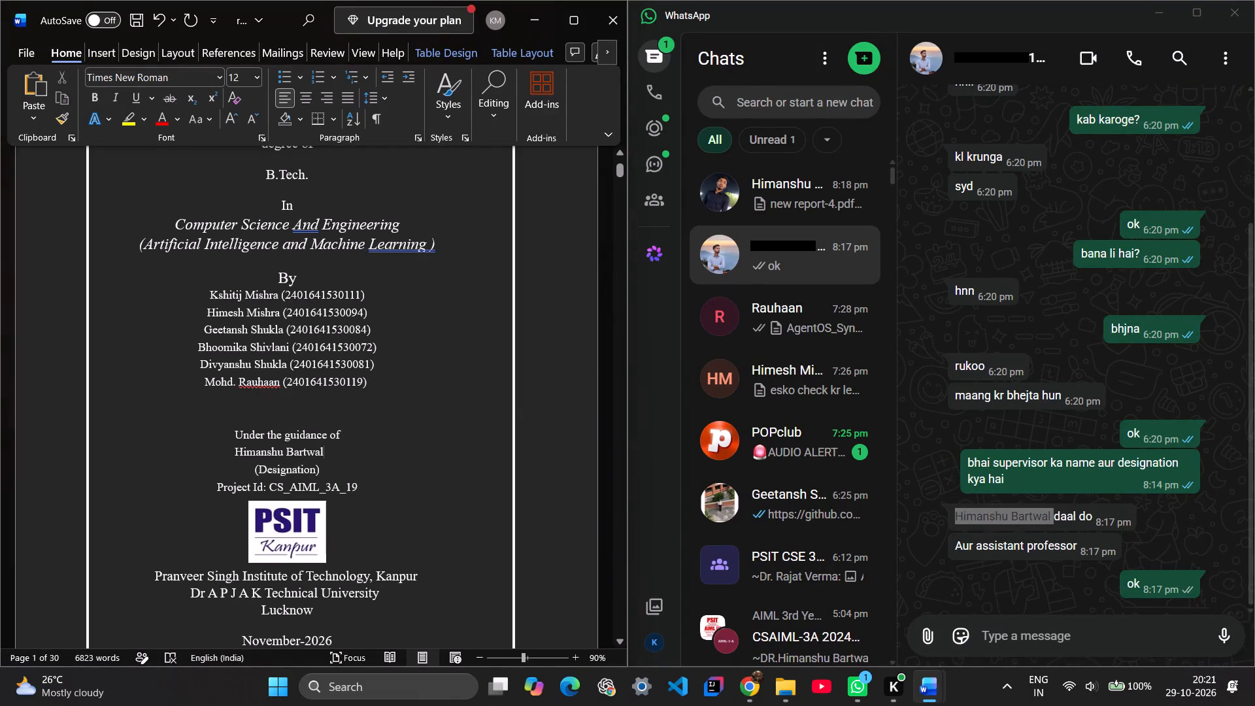
# Replace the (Designation) placeholder below the supervisor's name with the copied text.
pyautogui.moveTo(320, 468); pyautogui.dragTo(256, 467)
pyautogui.moveTo(256, 467); pyautogui.dragTo(314, 468)
pyautogui.click(314, 468)
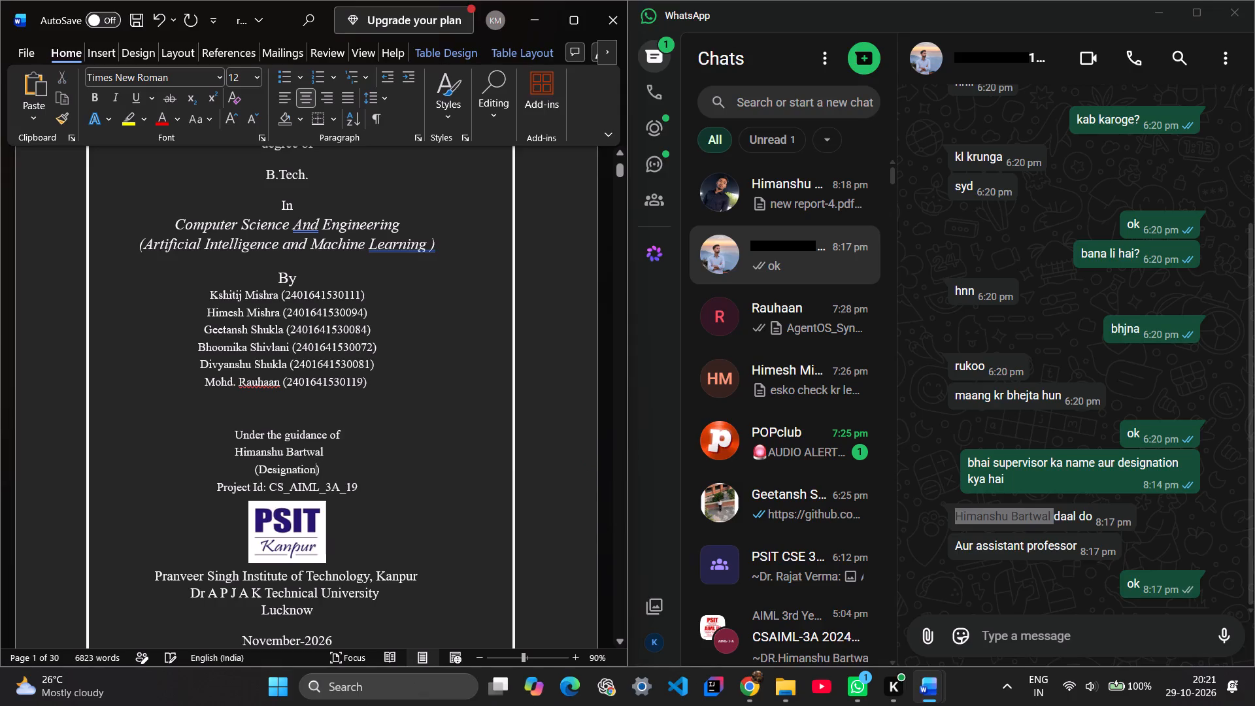
pyautogui.click(318, 467)
pyautogui.press('BackSpace')
pyautogui.press('BackSpace')
pyautogui.press('BackSpace')
pyautogui.press('BackSpace')
pyautogui.press('BackSpace')
pyautogui.press('BackSpace')
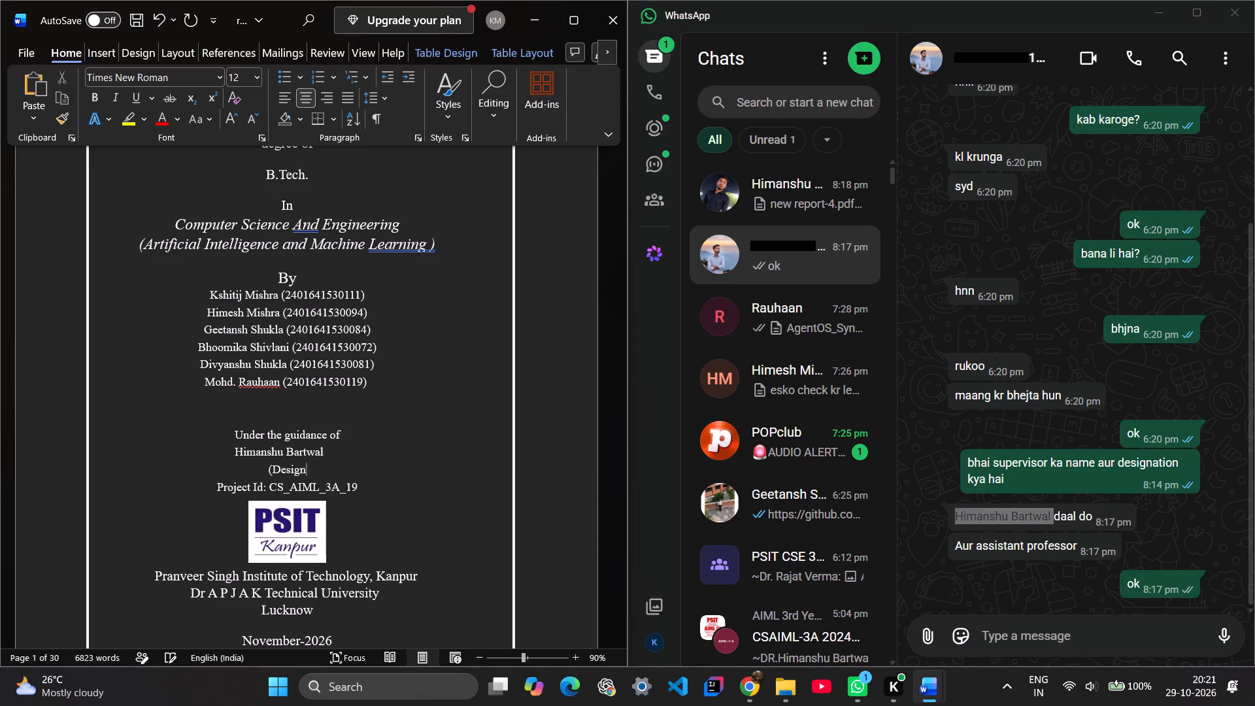
pyautogui.press('BackSpace')
pyautogui.press('BackSpace')
pyautogui.press('BackSpace')
pyautogui.press('BackSpace')
pyautogui.press('BackSpace')
pyautogui.press('BackSpace')
pyautogui.press('BackSpace')
pyautogui.hotkey('ctrl', 'v')
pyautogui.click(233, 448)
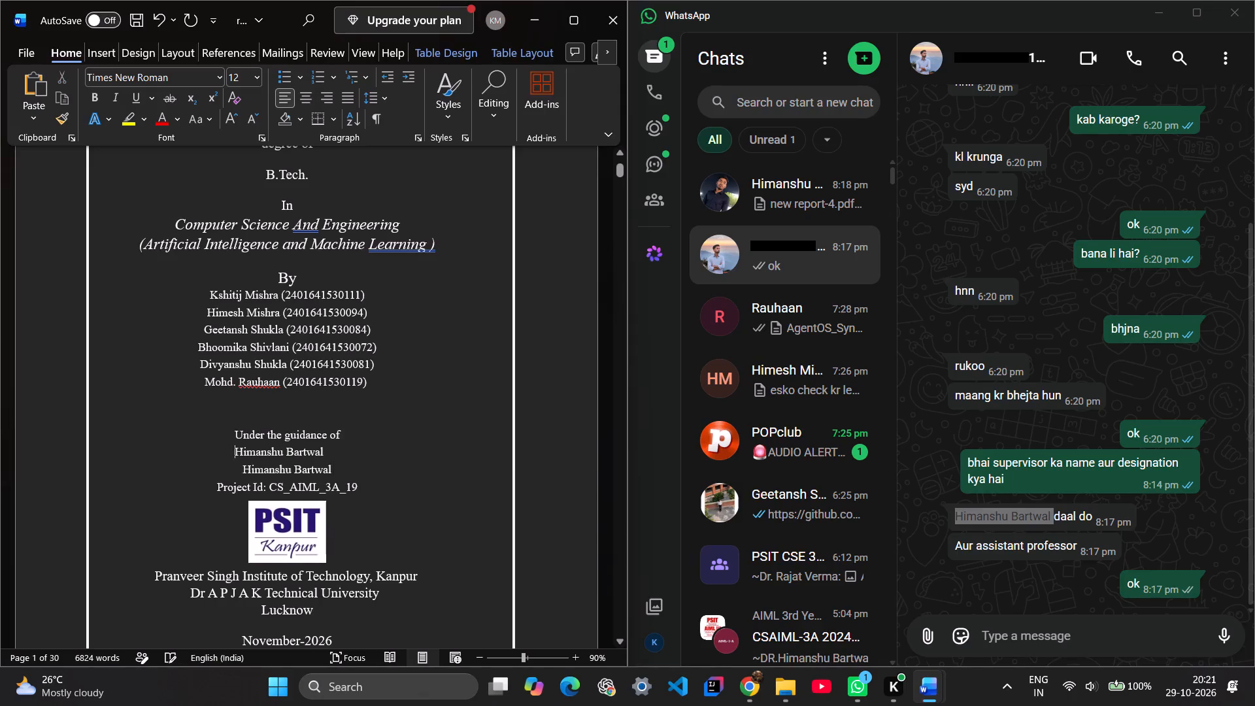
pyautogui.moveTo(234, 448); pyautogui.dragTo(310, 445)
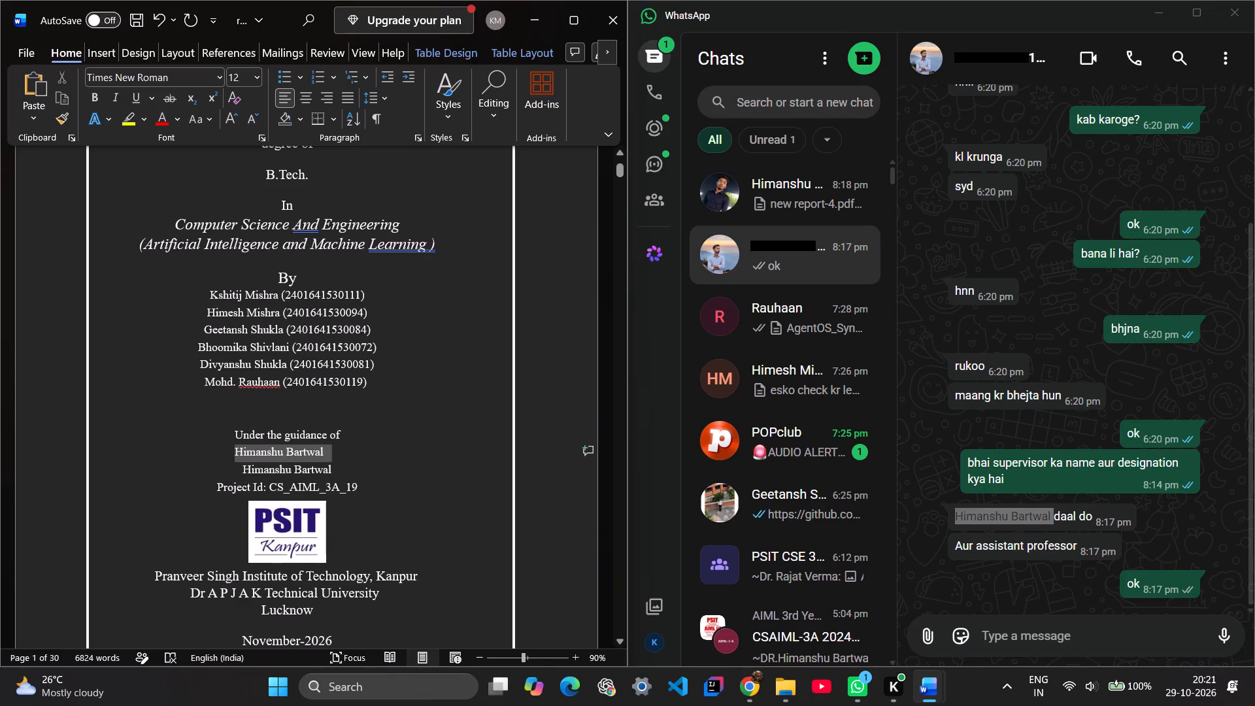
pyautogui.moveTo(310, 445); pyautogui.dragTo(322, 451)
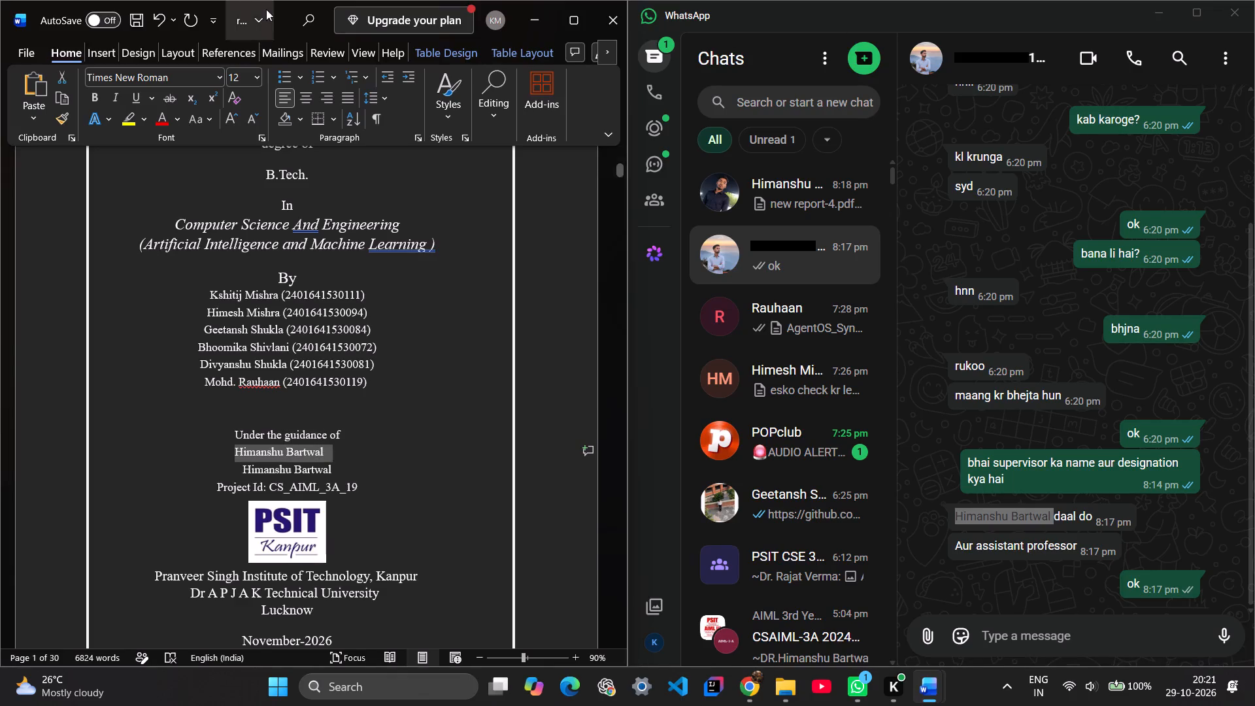
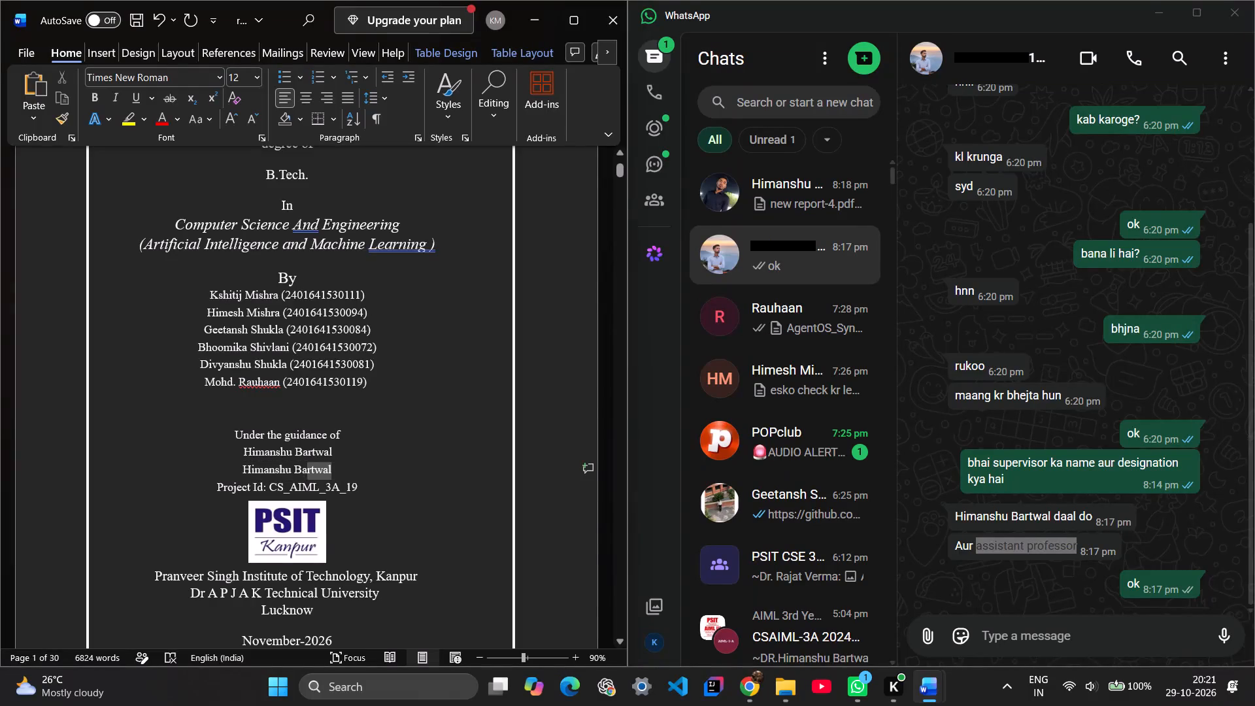
# Replace the duplicated supervisor name under the guidance line on the title page with the designation "Assistant Professor".
pyautogui.press('BackSpace')
pyautogui.press('BackSpace')
pyautogui.press('BackSpace')
pyautogui.press('BackSpace')
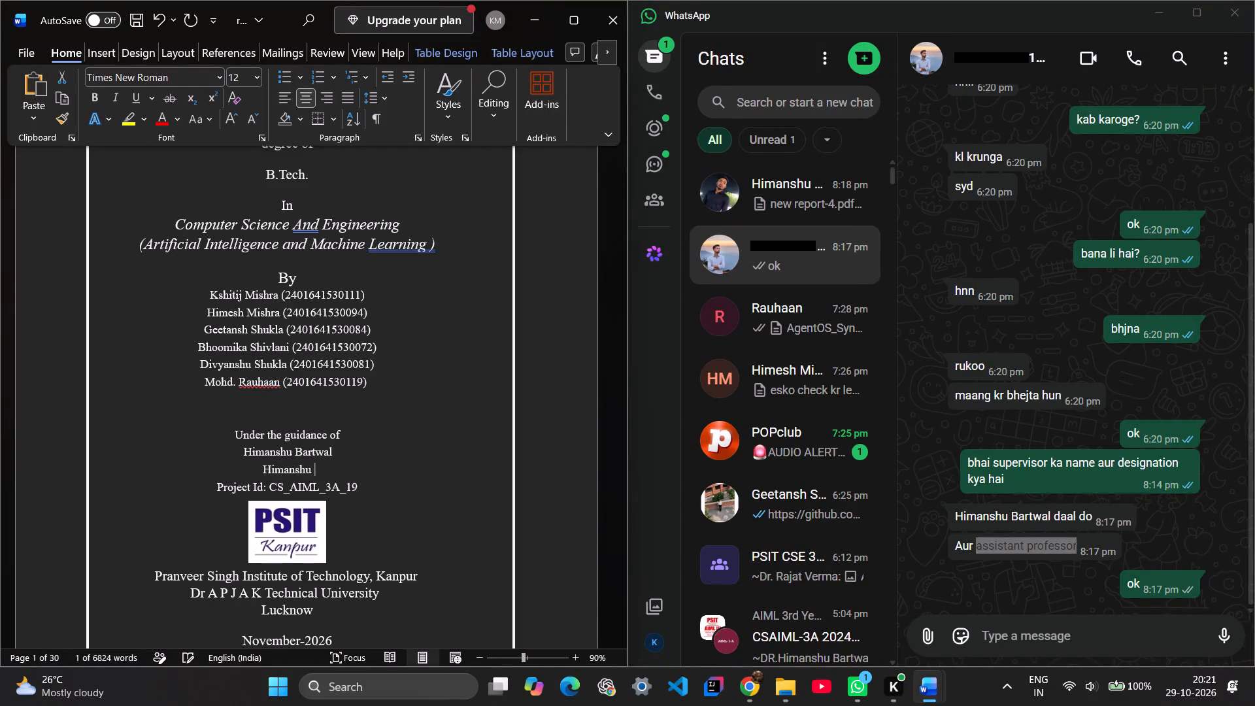
pyautogui.press('BackSpace')
pyautogui.press('BackSpace')
pyautogui.press('BackSpace')
pyautogui.press('BackSpace')
pyautogui.press('BackSpace')
pyautogui.press('BackSpace')
pyautogui.press('BackSpace')
pyautogui.press('BackSpace')
pyautogui.press('BackSpace')
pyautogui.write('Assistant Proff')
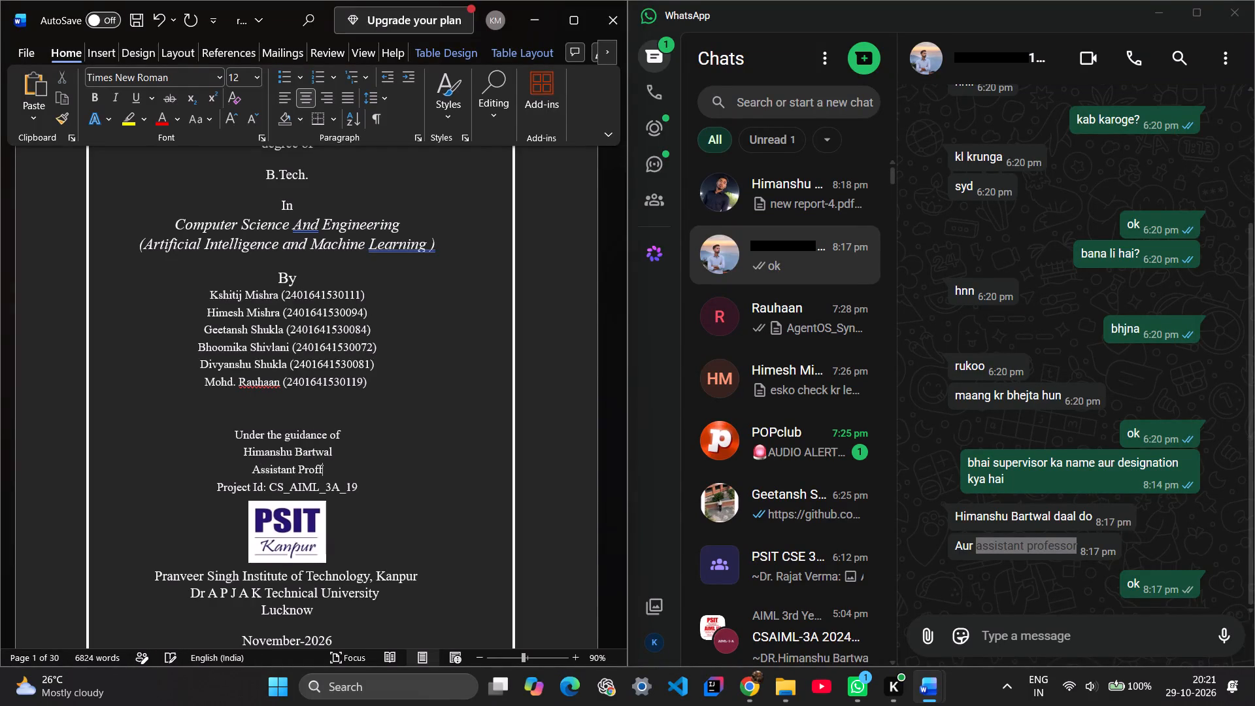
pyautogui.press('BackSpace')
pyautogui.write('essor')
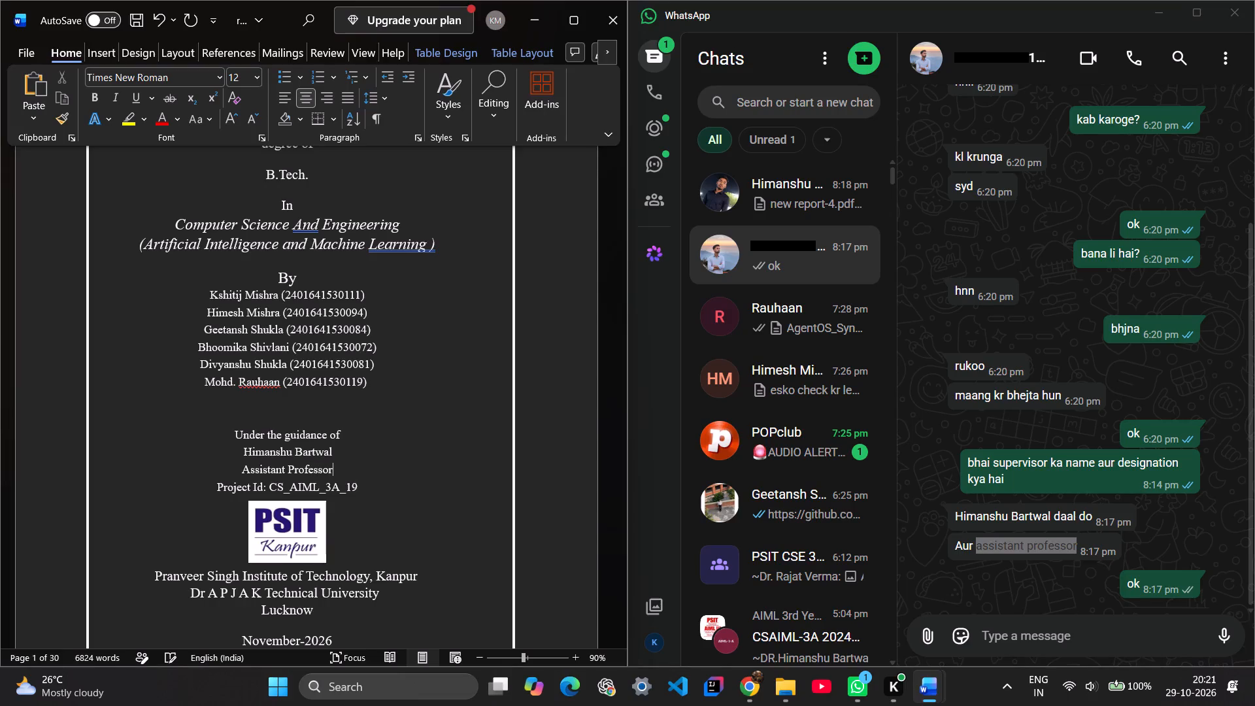
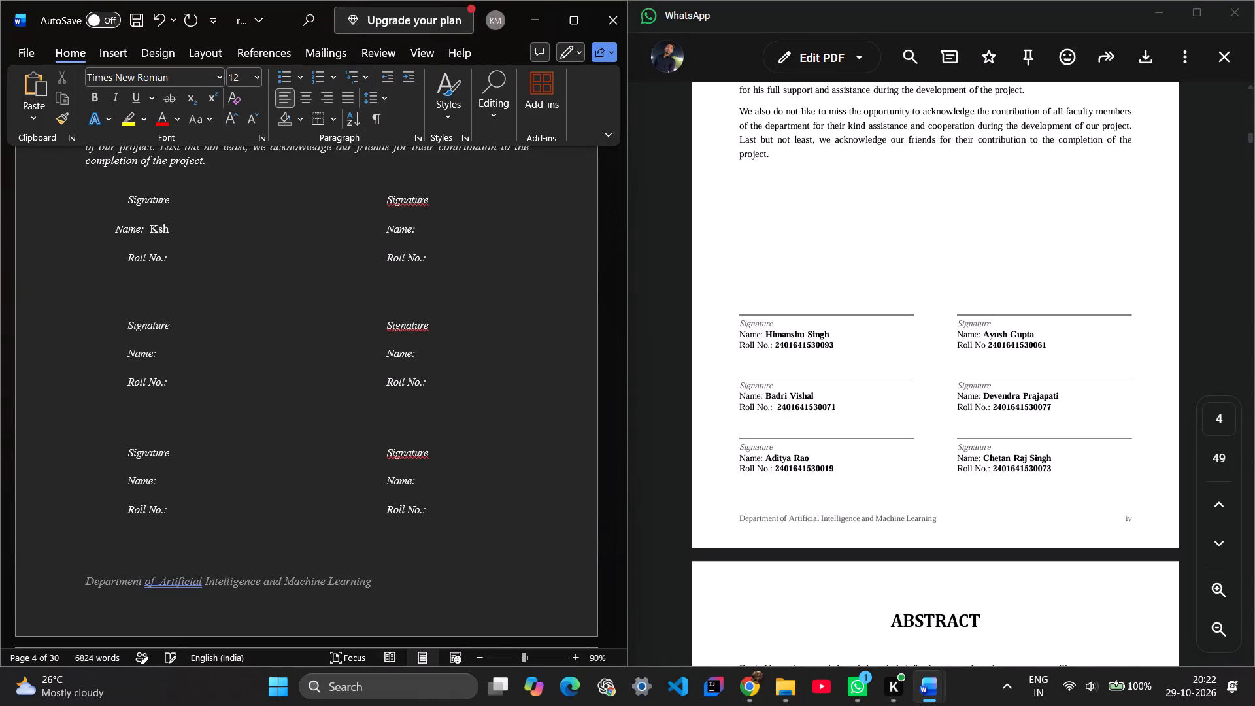
# Complete the first team member's name and enter their roll number in the first signature block of the acknowledgement page.
pyautogui.press('BackSpace')
pyautogui.press('BackSpace')
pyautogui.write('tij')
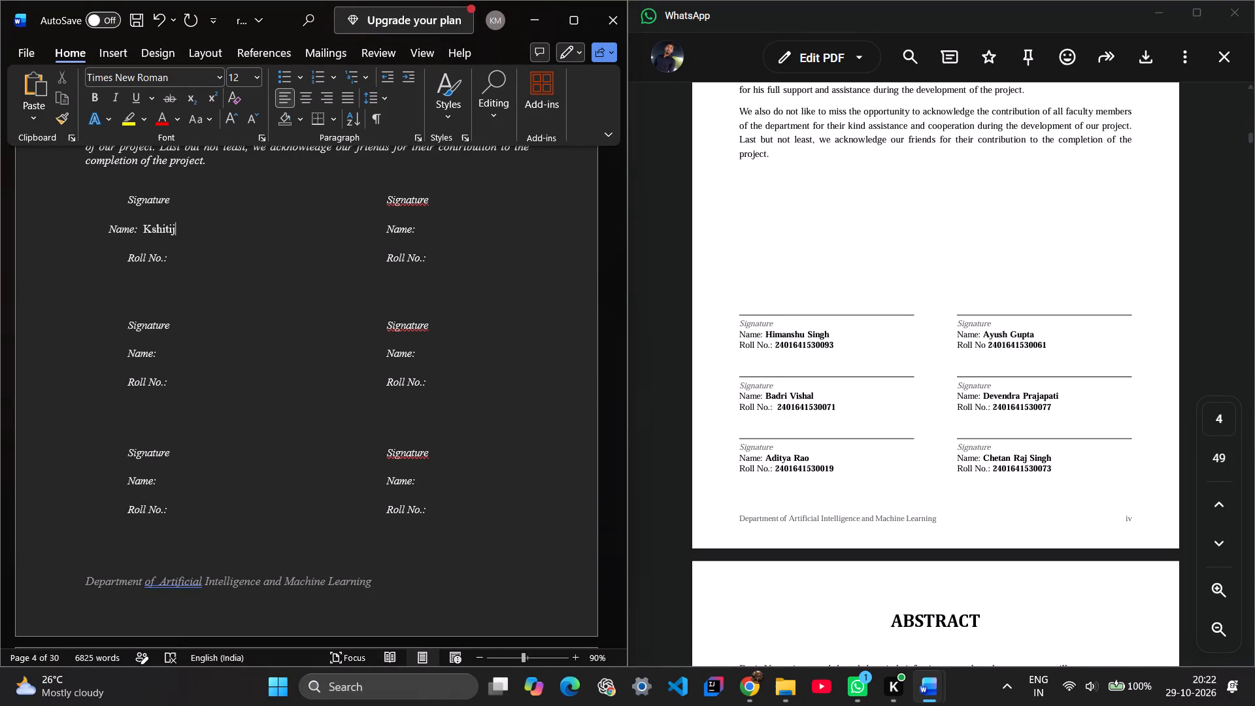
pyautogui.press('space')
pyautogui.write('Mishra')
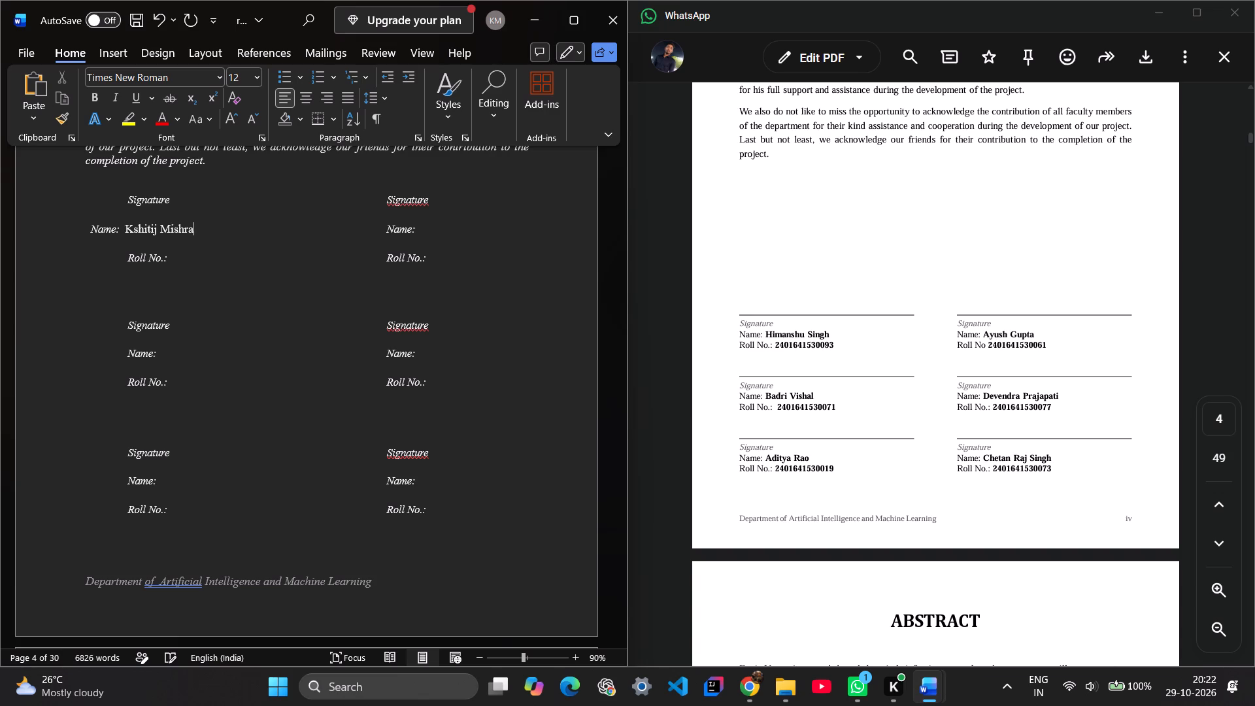
pyautogui.click(201, 256)
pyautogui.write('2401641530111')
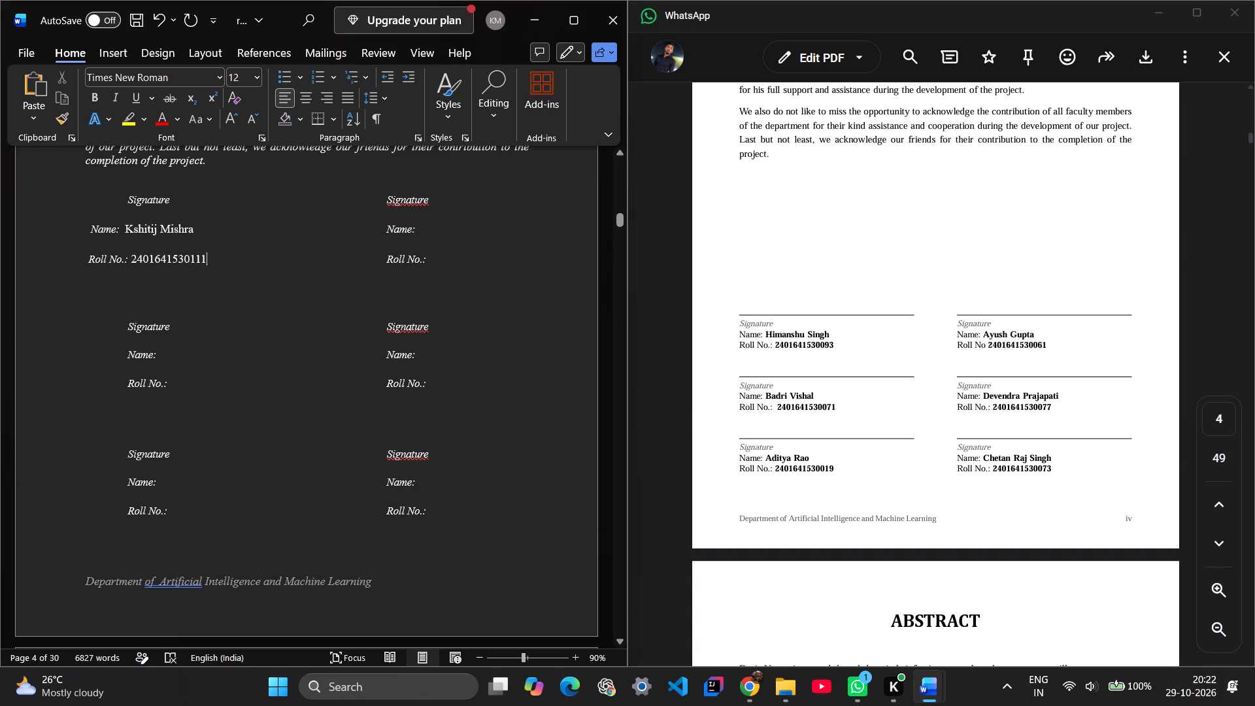
# Enter a team member's name and roll number in the second signature block of the first row.
pyautogui.click(455, 226)
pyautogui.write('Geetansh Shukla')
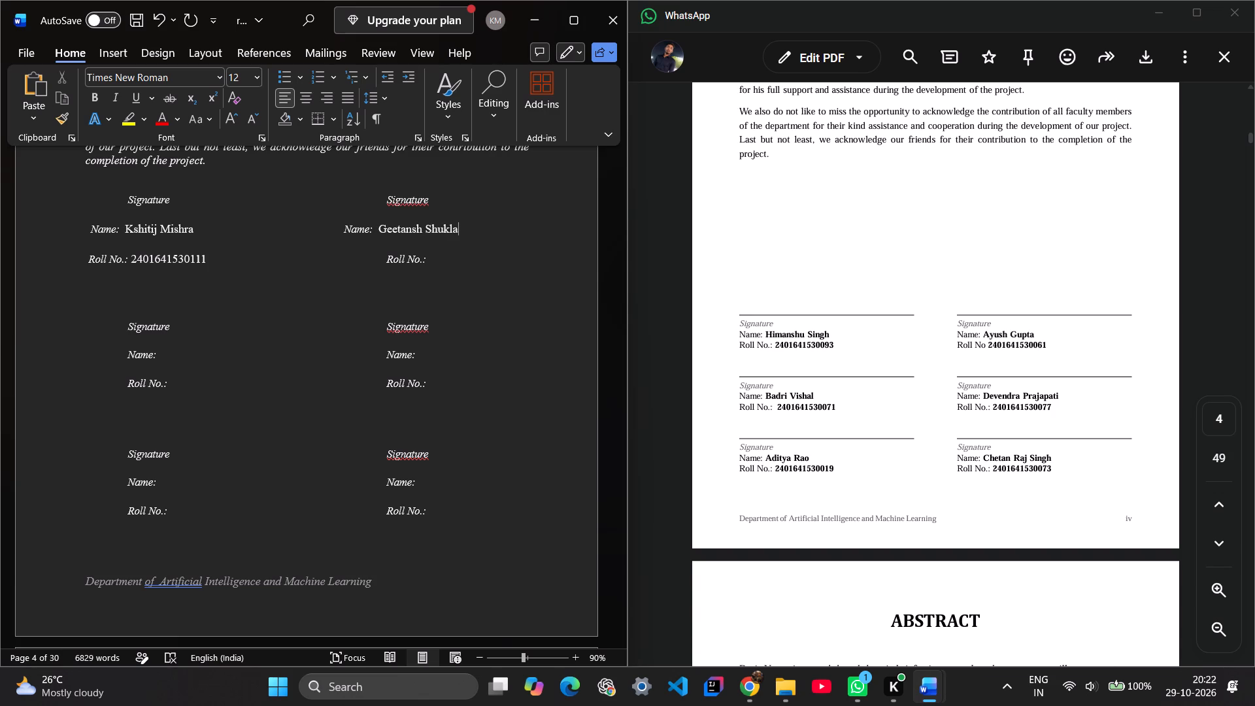
pyautogui.click(474, 259)
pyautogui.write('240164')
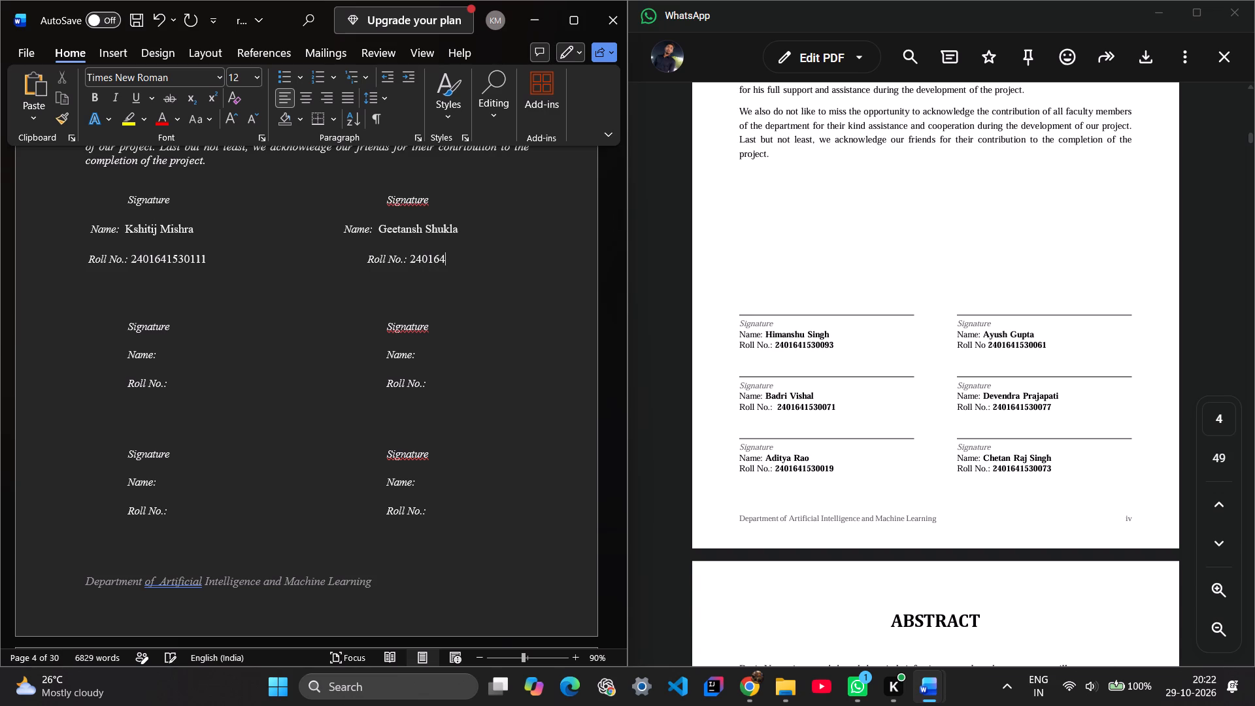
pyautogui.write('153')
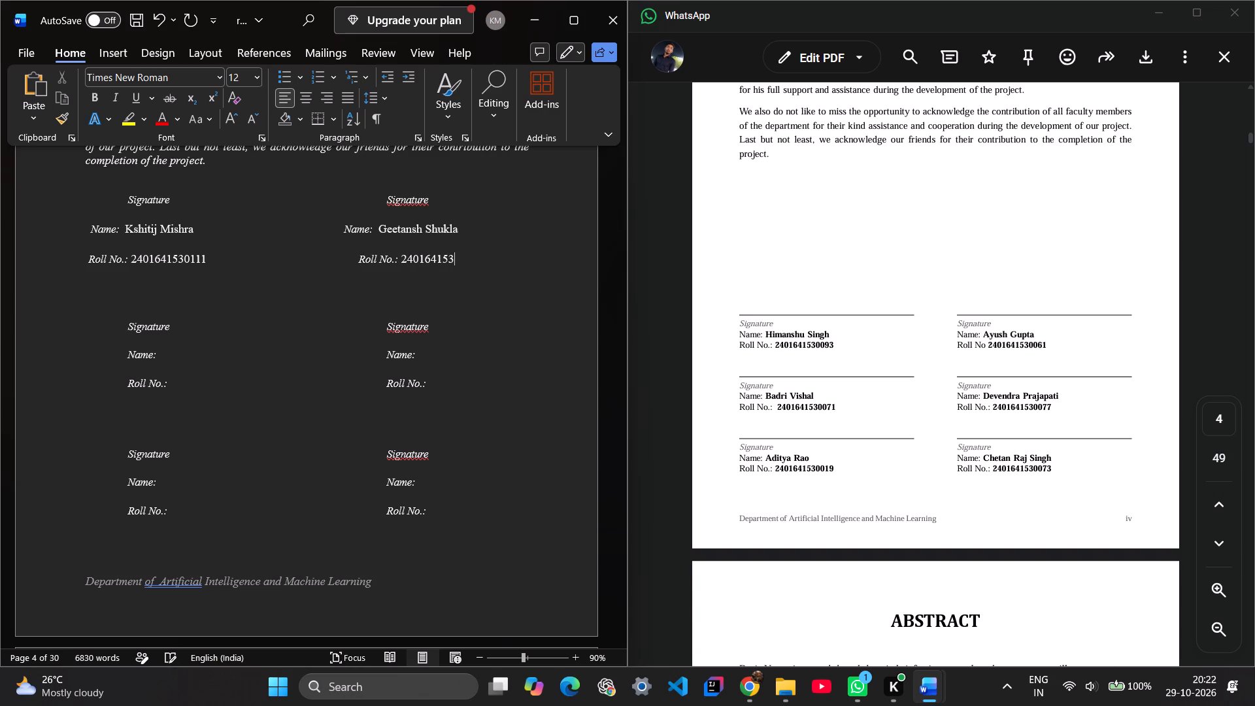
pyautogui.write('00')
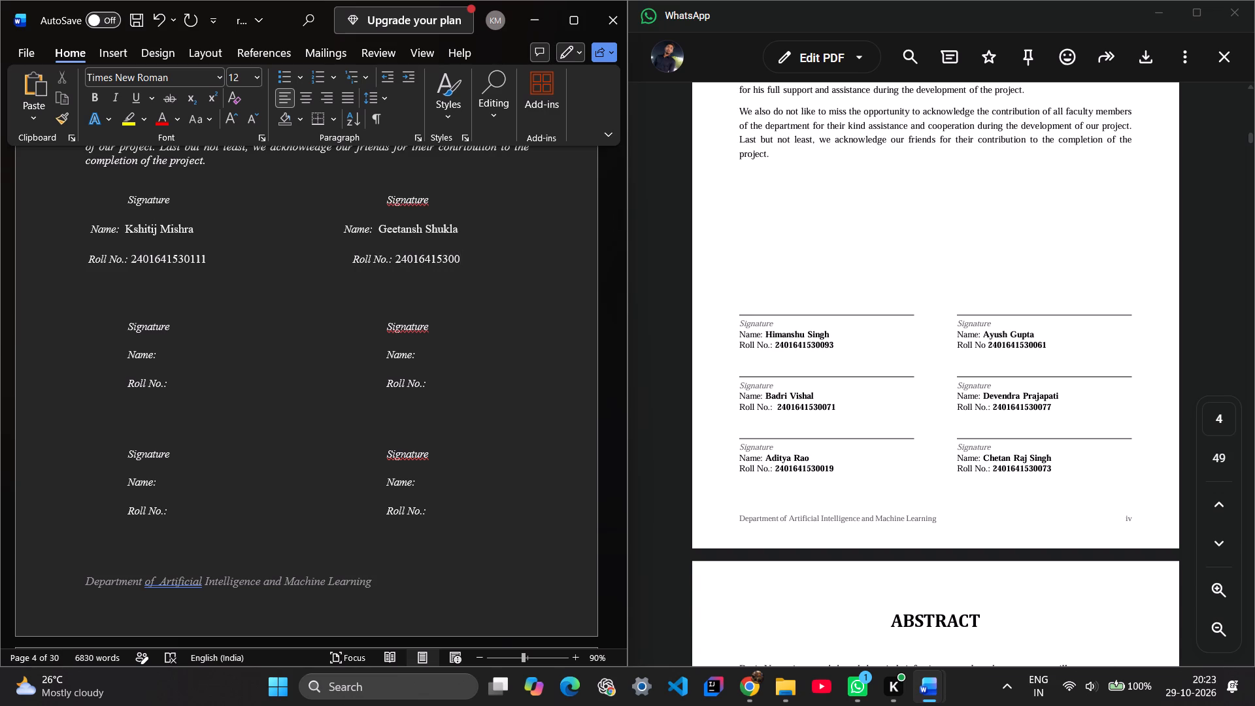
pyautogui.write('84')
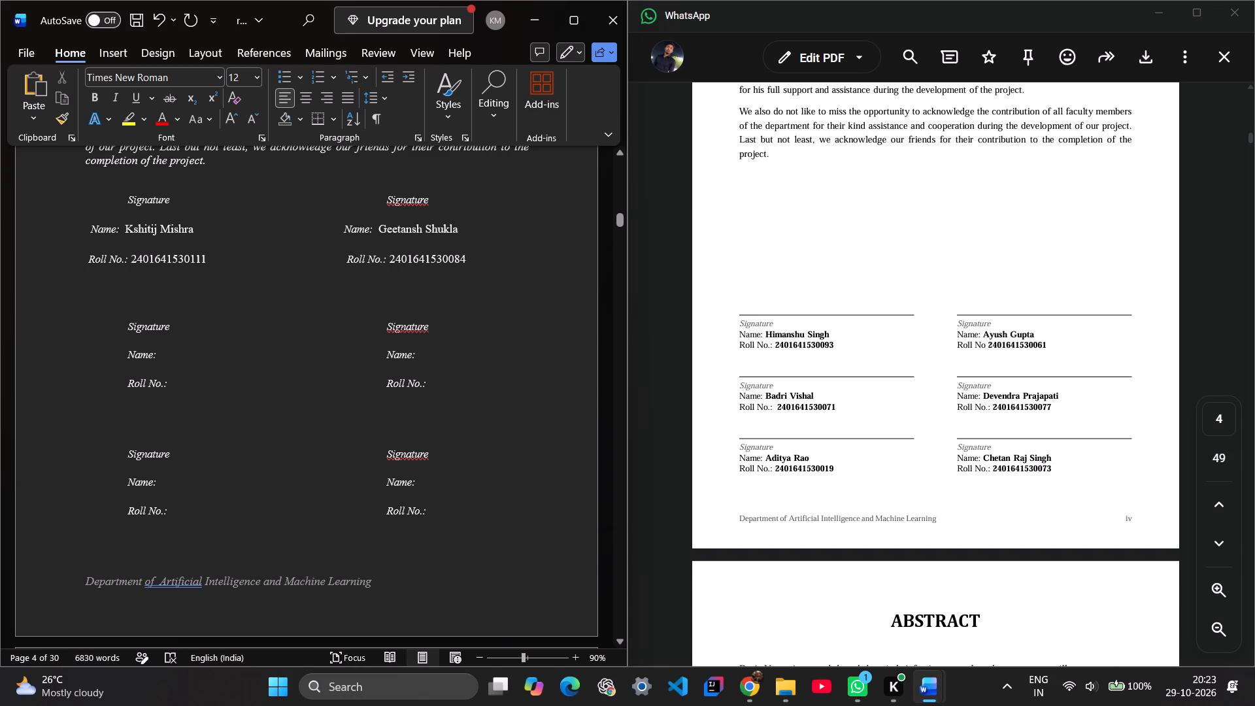
# Enter a team member's name and a roll number in the first signature block of the second row.
pyautogui.click(329, 344)
pyautogui.click(326, 352)
pyautogui.click(263, 355)
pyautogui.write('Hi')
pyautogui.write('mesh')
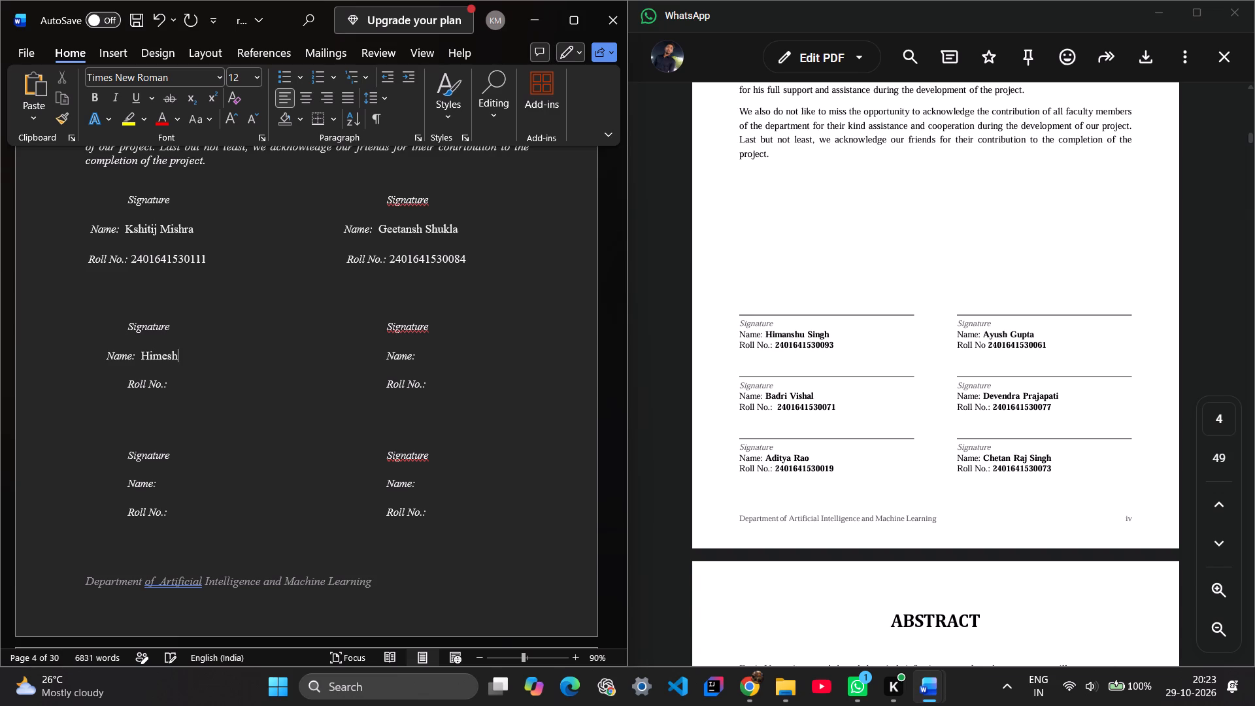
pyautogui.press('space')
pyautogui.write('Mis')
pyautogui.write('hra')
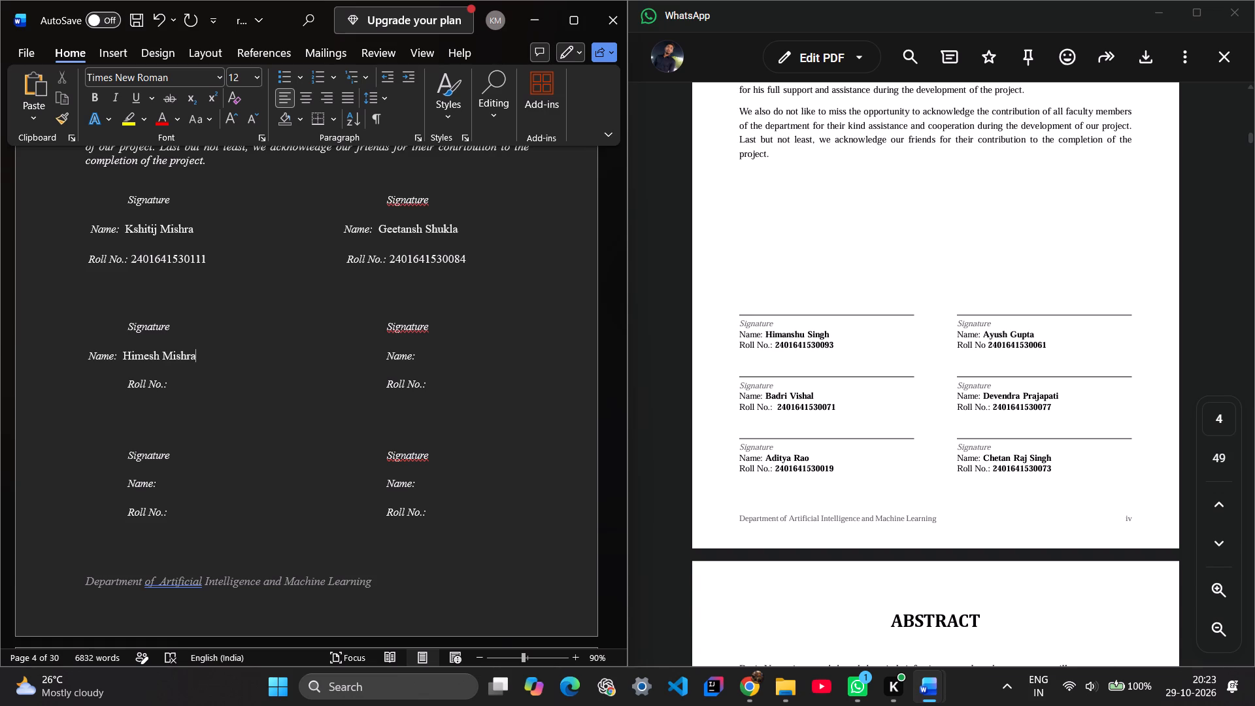
pyautogui.click(299, 392)
pyautogui.click(248, 377)
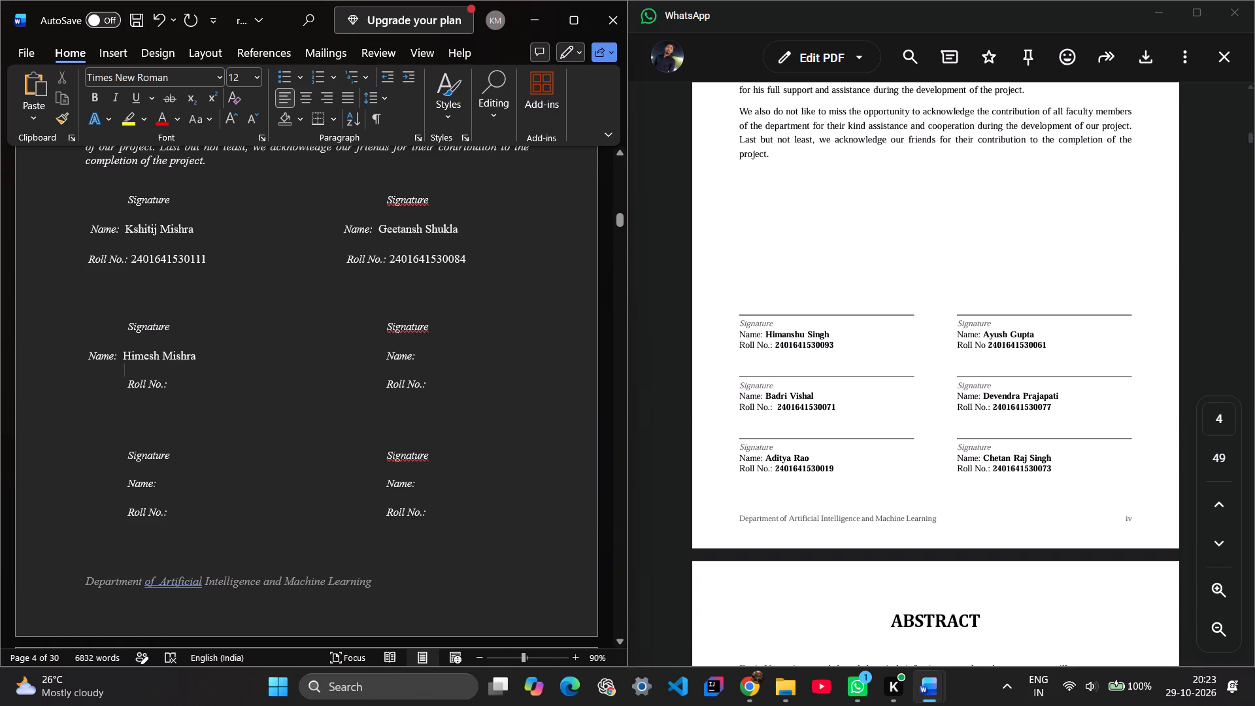
pyautogui.click(242, 385)
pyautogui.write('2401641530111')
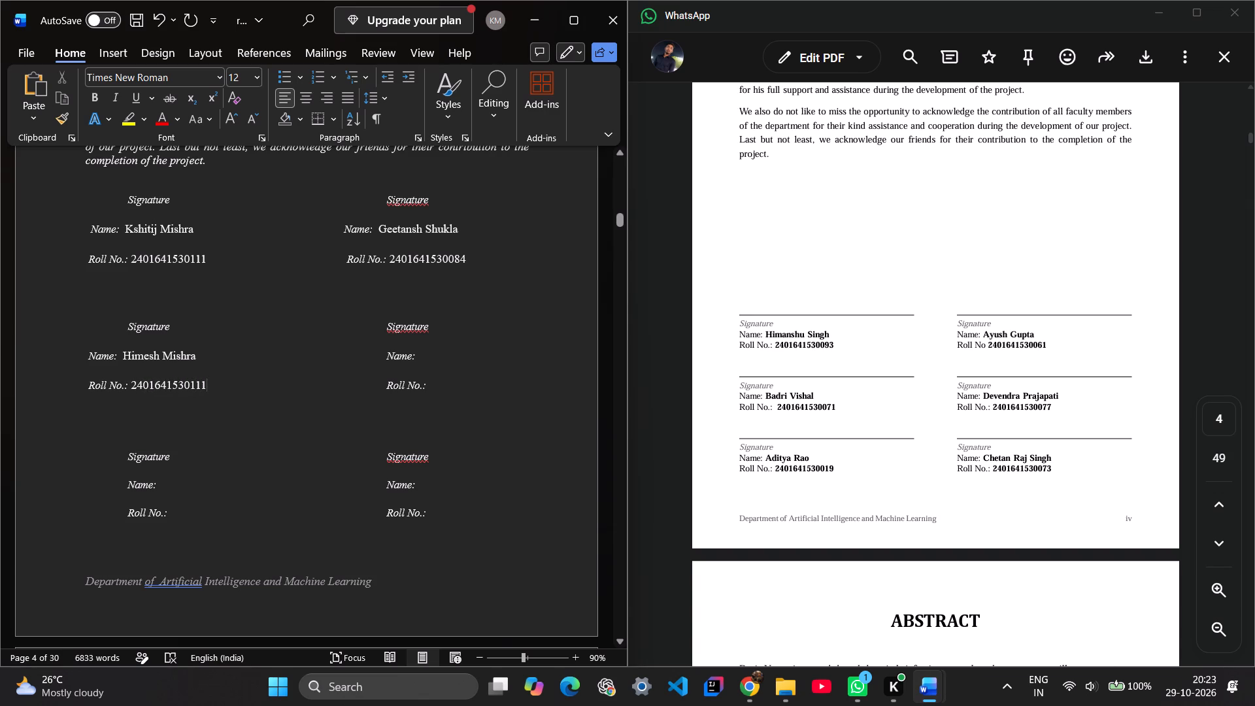
# Correct the last three digits of the roll number in the second row's first signature block.
pyautogui.click(448, 385)
pyautogui.click(439, 350)
pyautogui.click(250, 390)
pyautogui.press('BackSpace')
pyautogui.press('BackSpace')
pyautogui.press('BackSpace')
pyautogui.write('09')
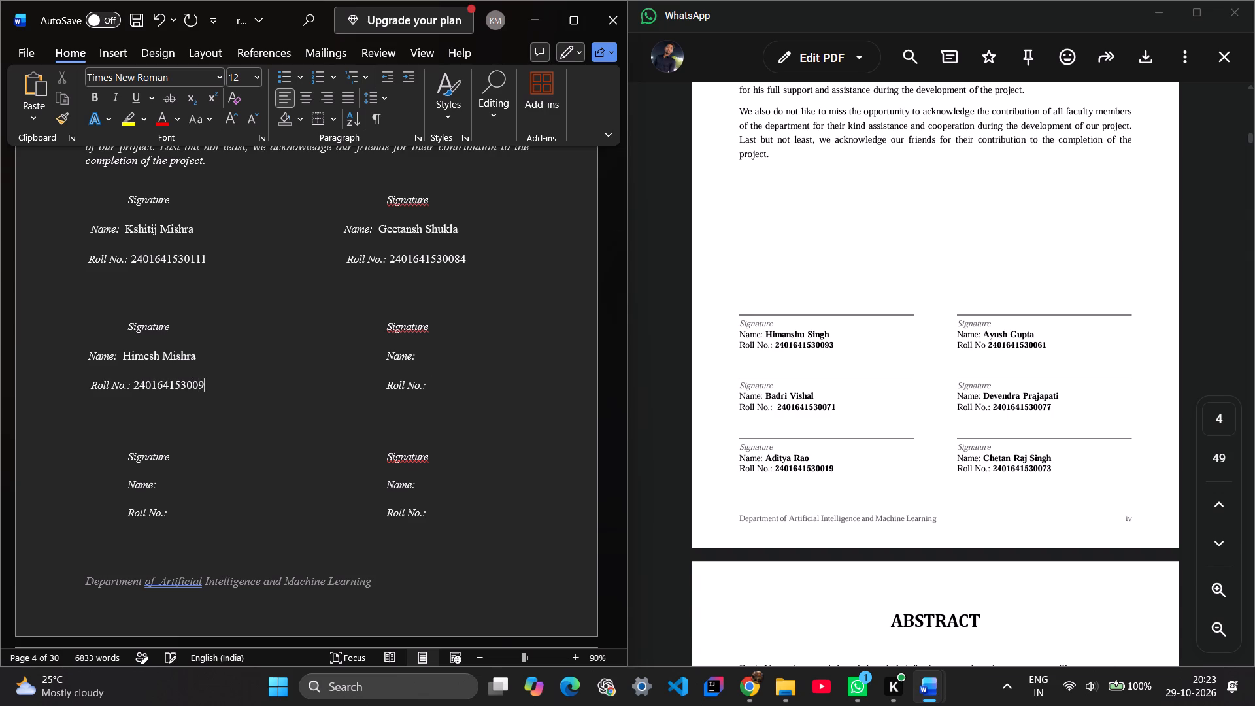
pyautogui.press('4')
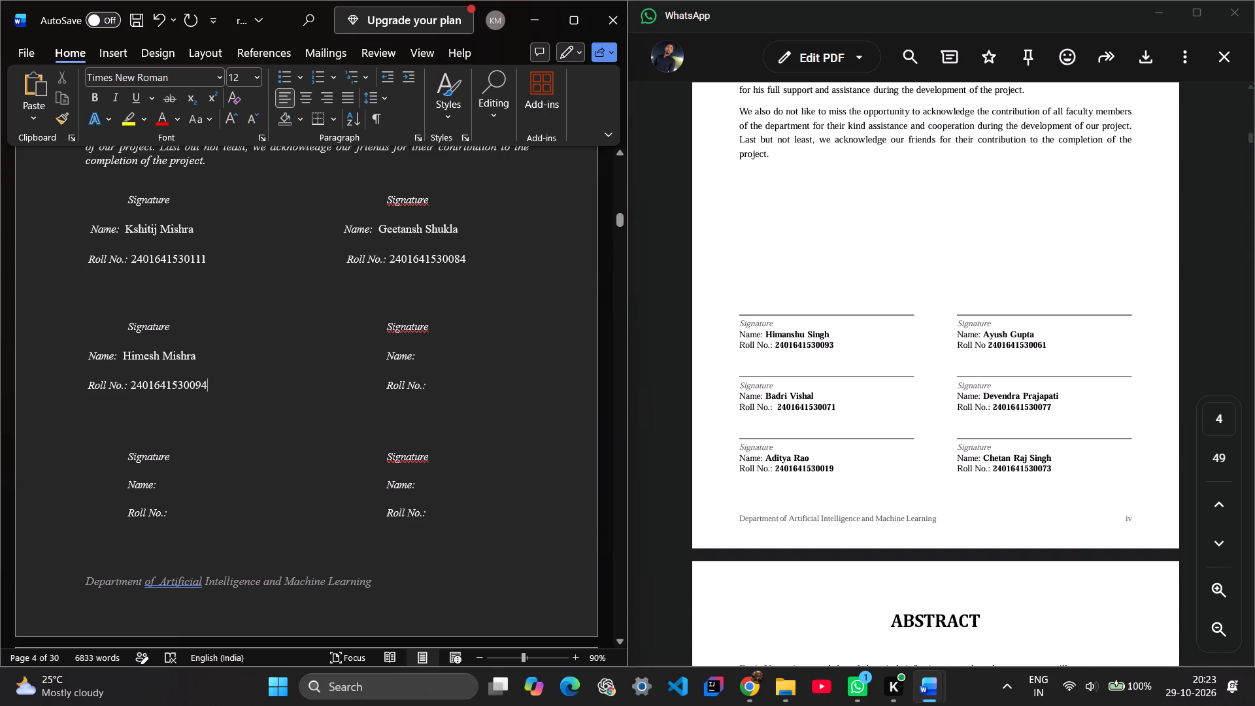
# Replace the name in the first row's second signature block with a different team member's name.
pyautogui.click(427, 361)
pyautogui.moveTo(201, 356); pyautogui.dragTo(148, 365)
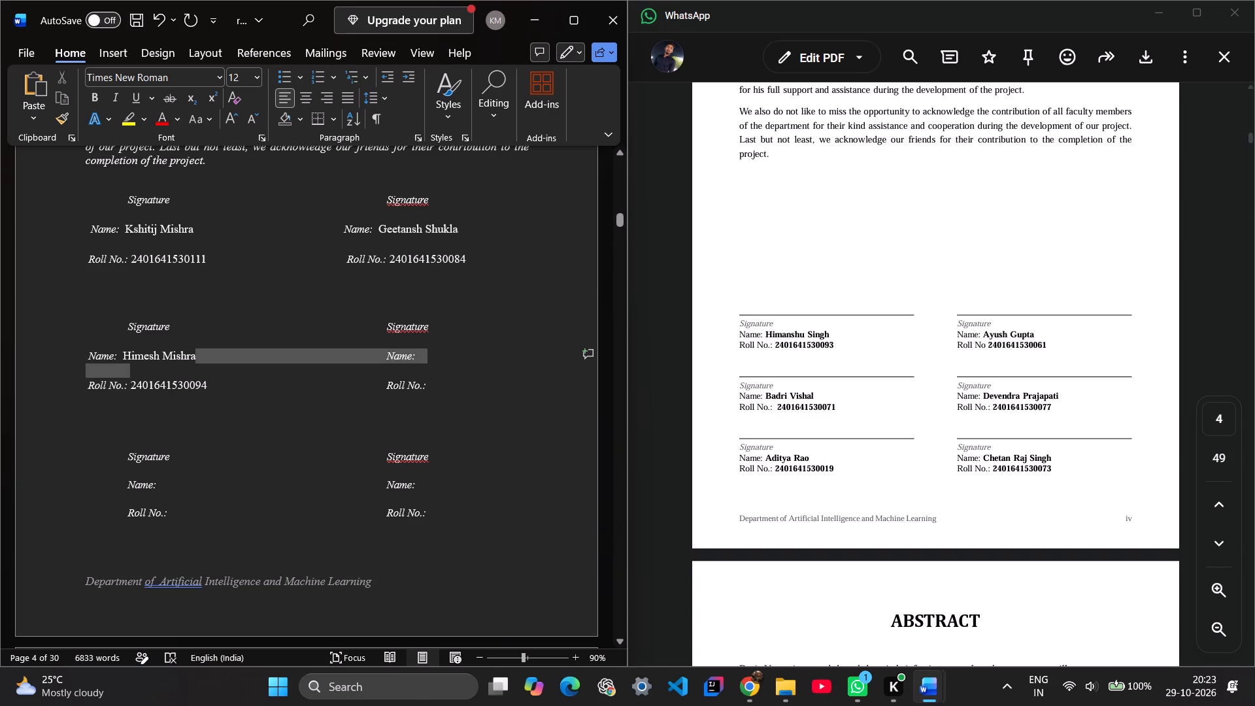
pyautogui.moveTo(148, 365); pyautogui.dragTo(129, 356)
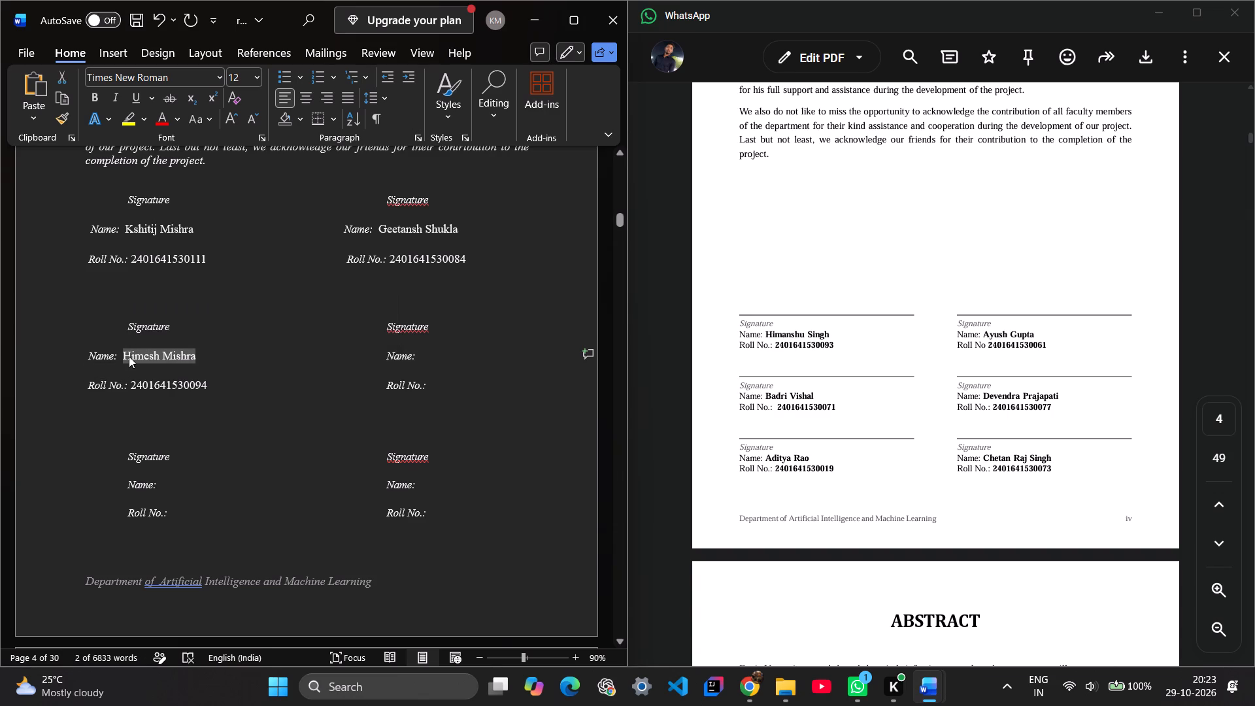
pyautogui.moveTo(458, 229); pyautogui.dragTo(393, 225)
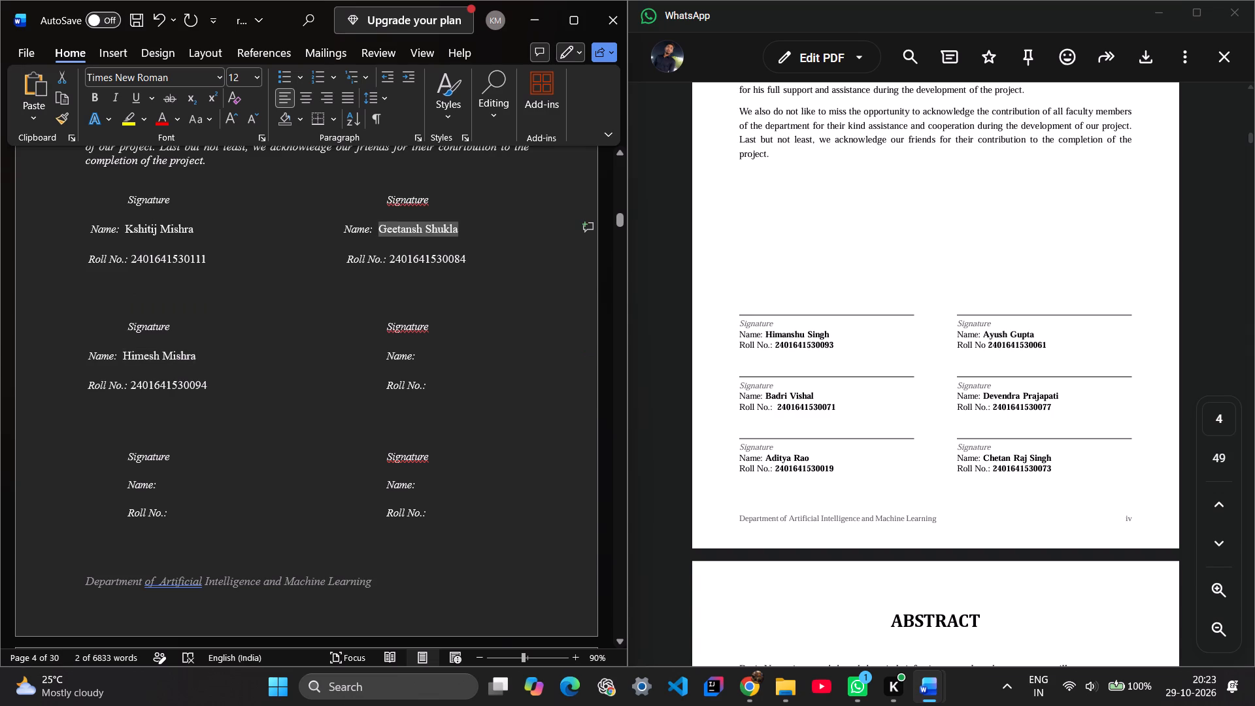
pyautogui.moveTo(393, 225); pyautogui.dragTo(397, 227)
pyautogui.press('BackSpace')
pyautogui.press('BackSpace')
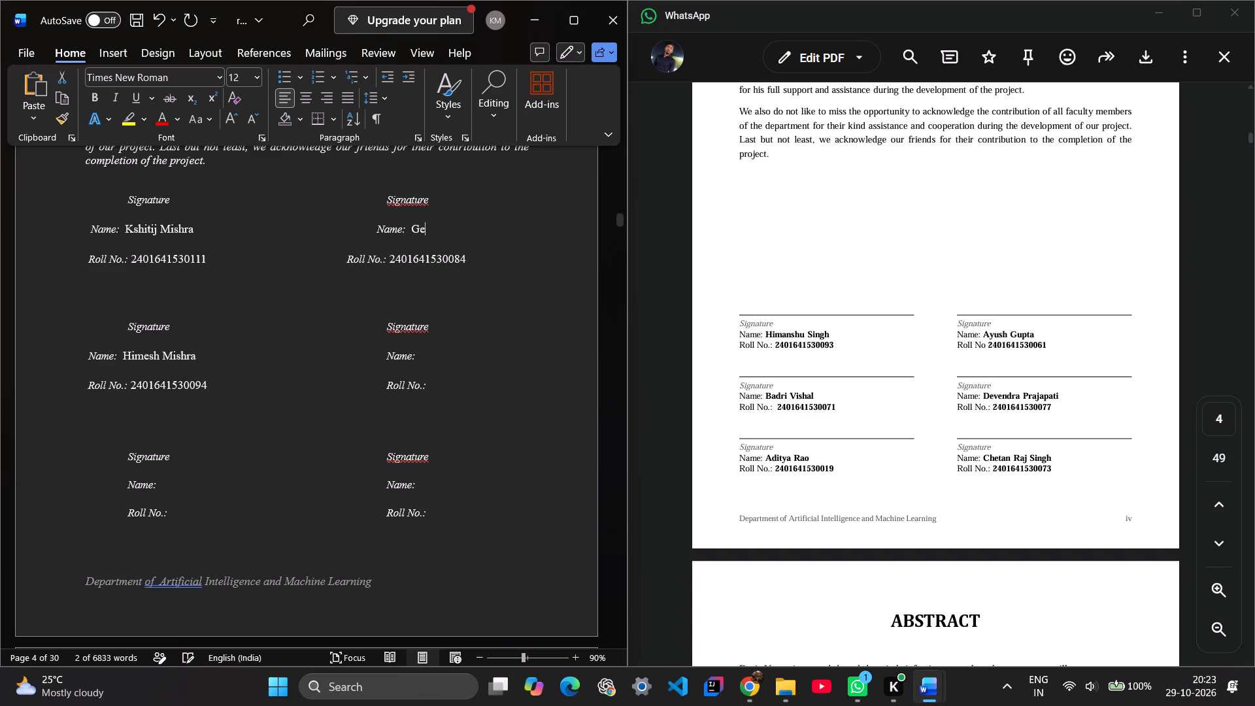
pyautogui.press('BackSpace')
pyautogui.press('BackSpace')
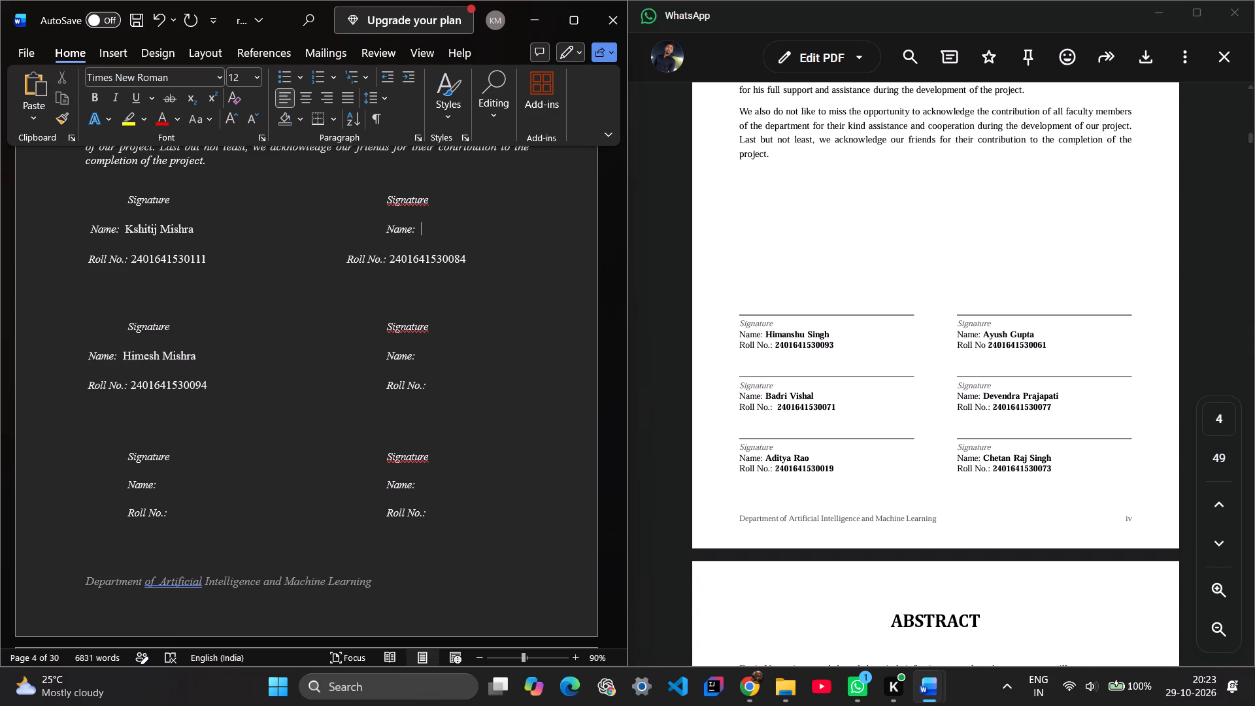
# Enter the fifth-listed team member's name in the first row's second signature block and change its roll number's last digit to 1.
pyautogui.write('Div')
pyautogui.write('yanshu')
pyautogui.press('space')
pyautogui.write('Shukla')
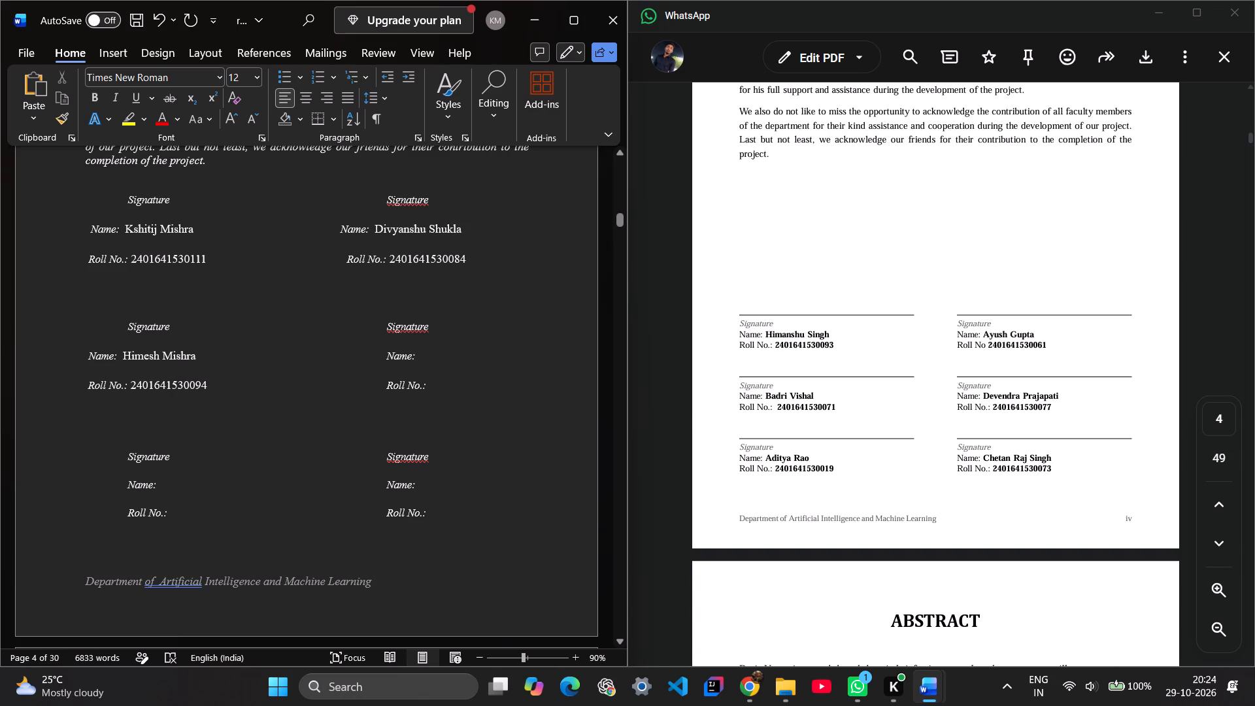
pyautogui.click(471, 259)
pyautogui.press('BackSpace')
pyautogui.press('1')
# Replace the name in the second row's first signature block with the fourth team member's name from the title page.
pyautogui.scroll(6, 337, 309)
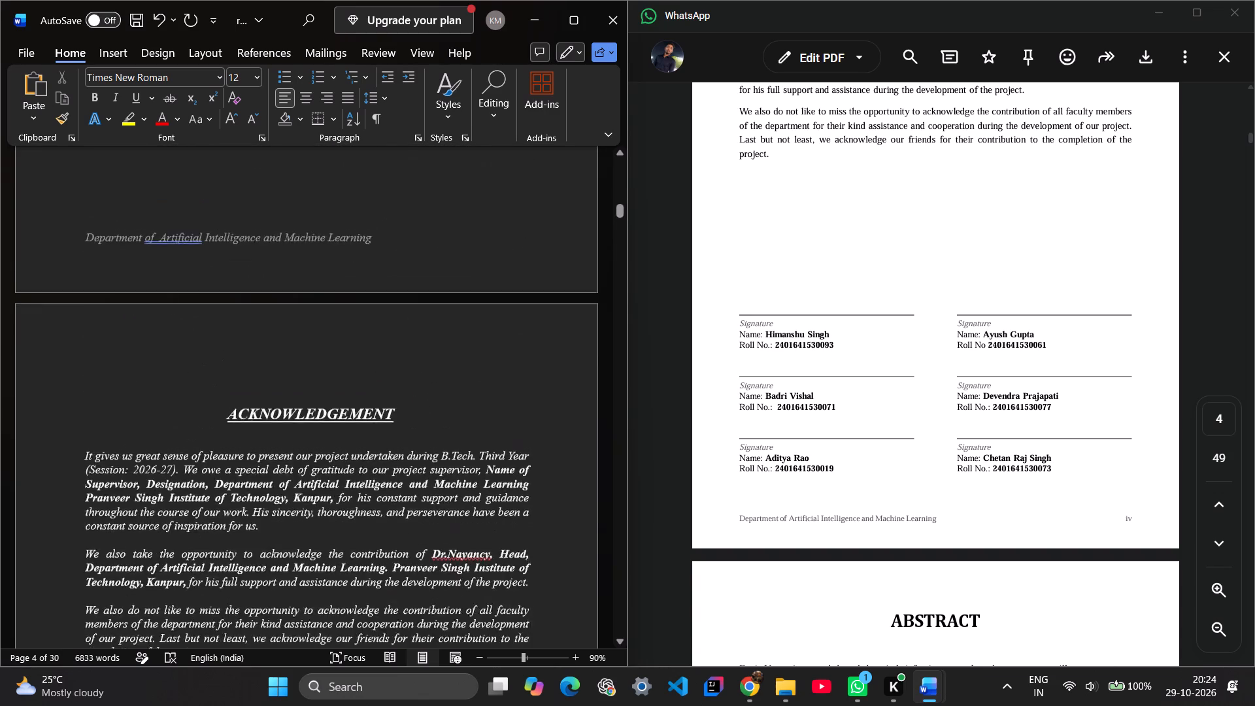
pyautogui.scroll(5, 337, 309)
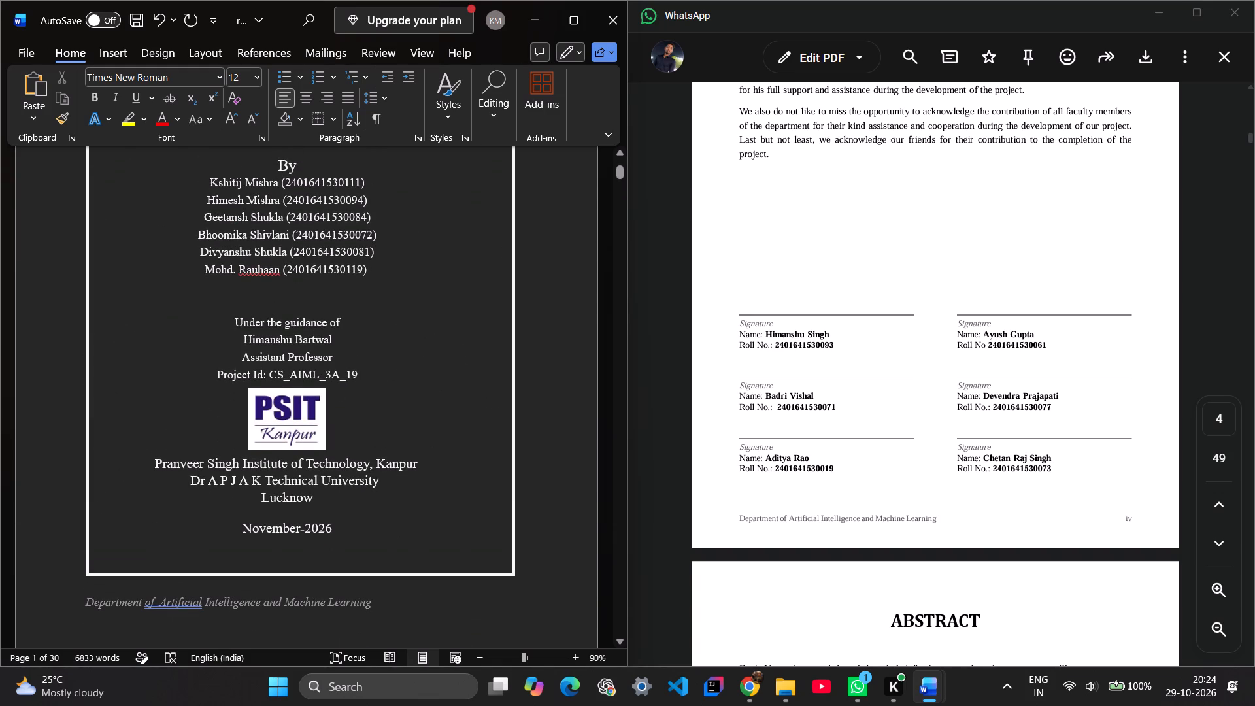
pyautogui.scroll(-4, 366, 247)
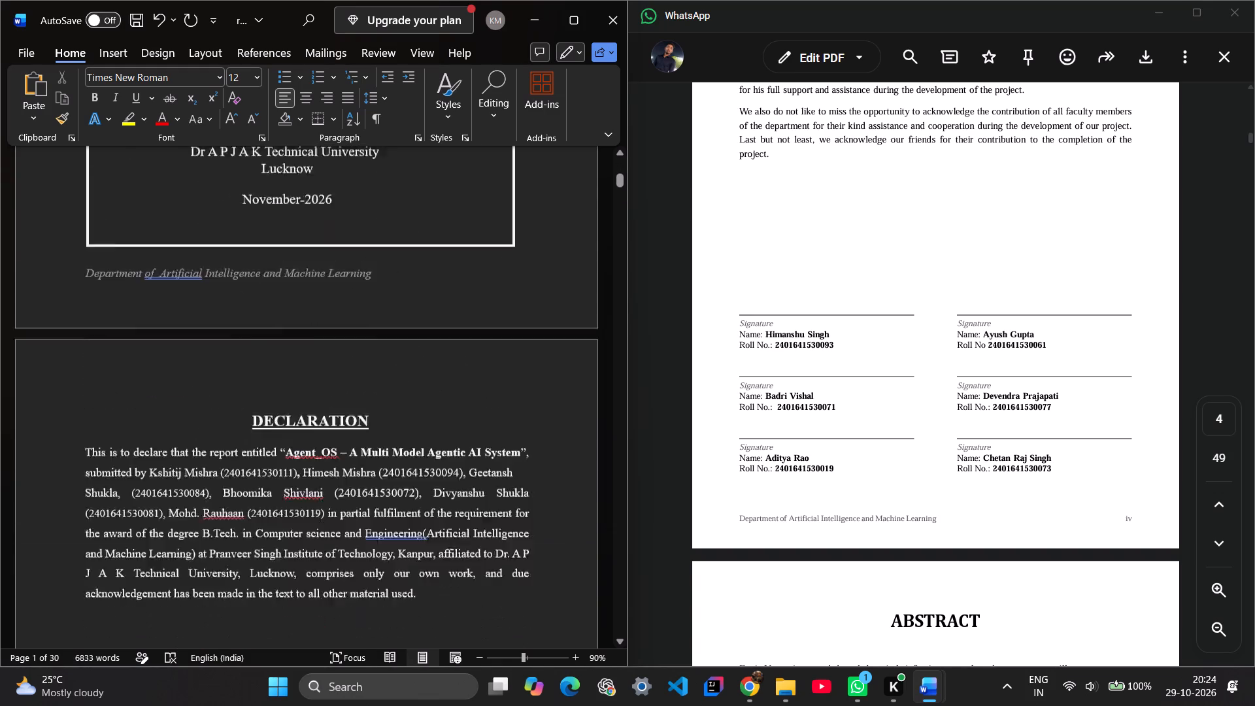
pyautogui.scroll(-7, 366, 247)
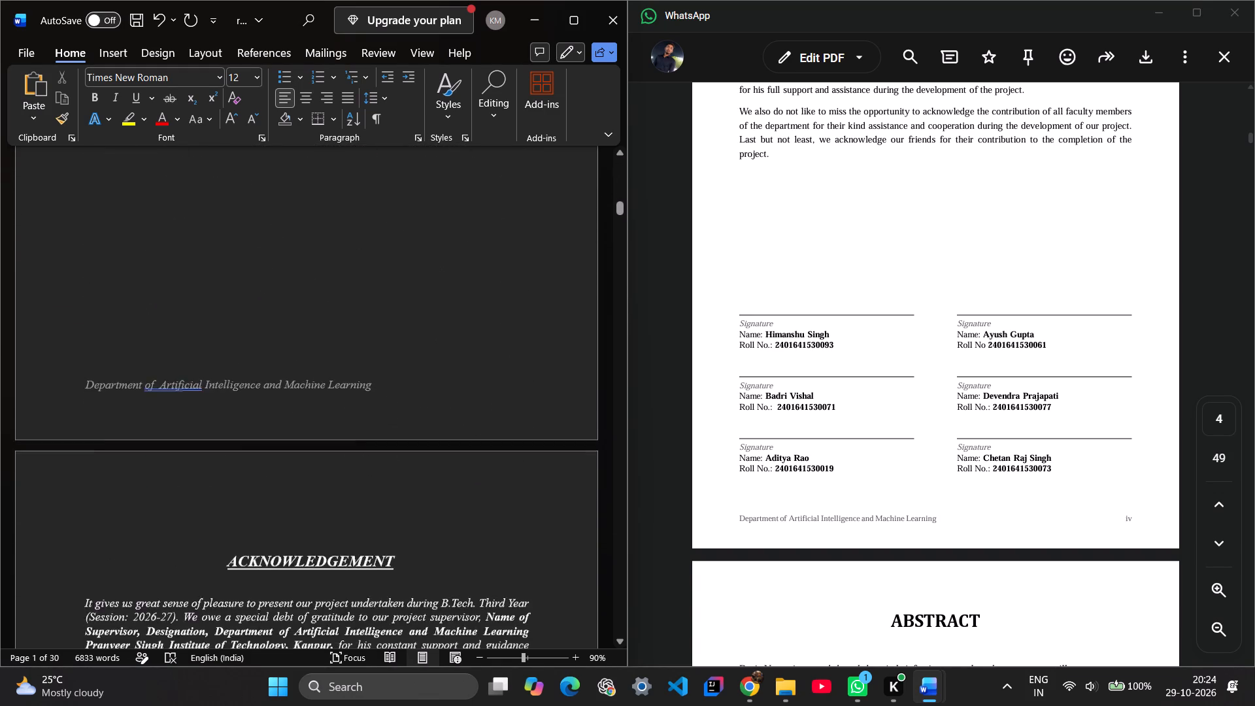
pyautogui.scroll(-5, 366, 247)
pyautogui.scroll(1, 366, 247)
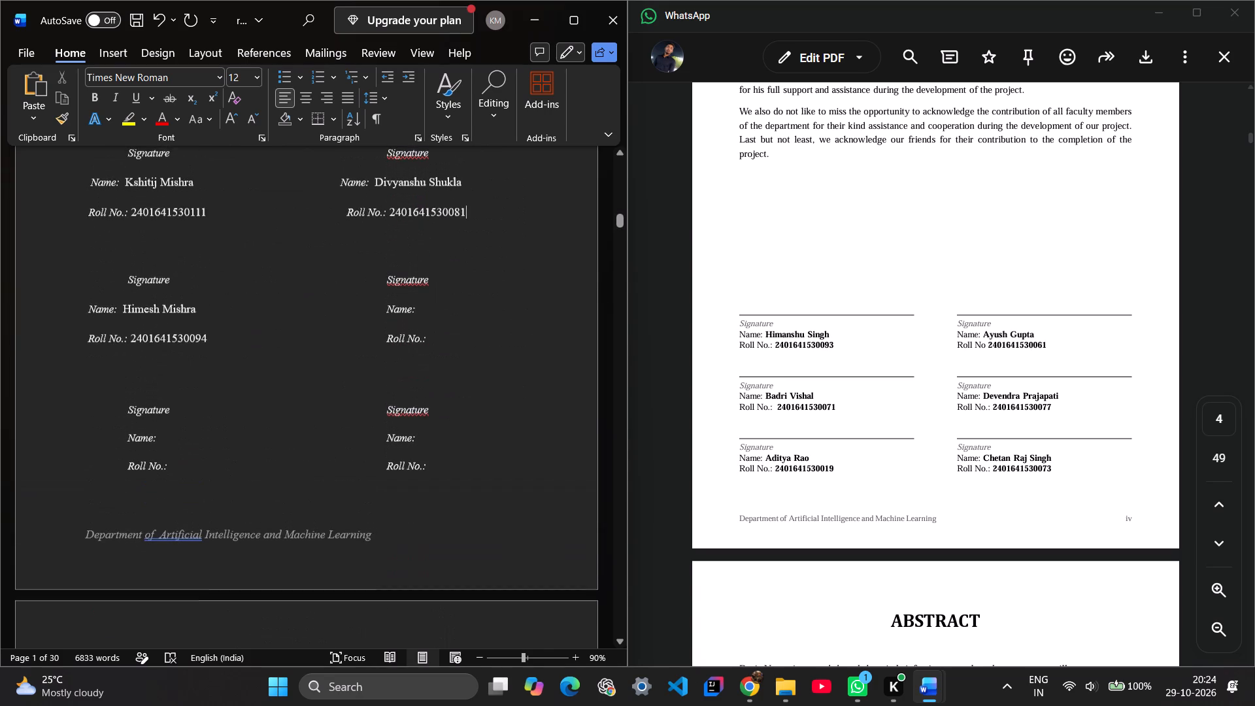
pyautogui.scroll(1, 366, 247)
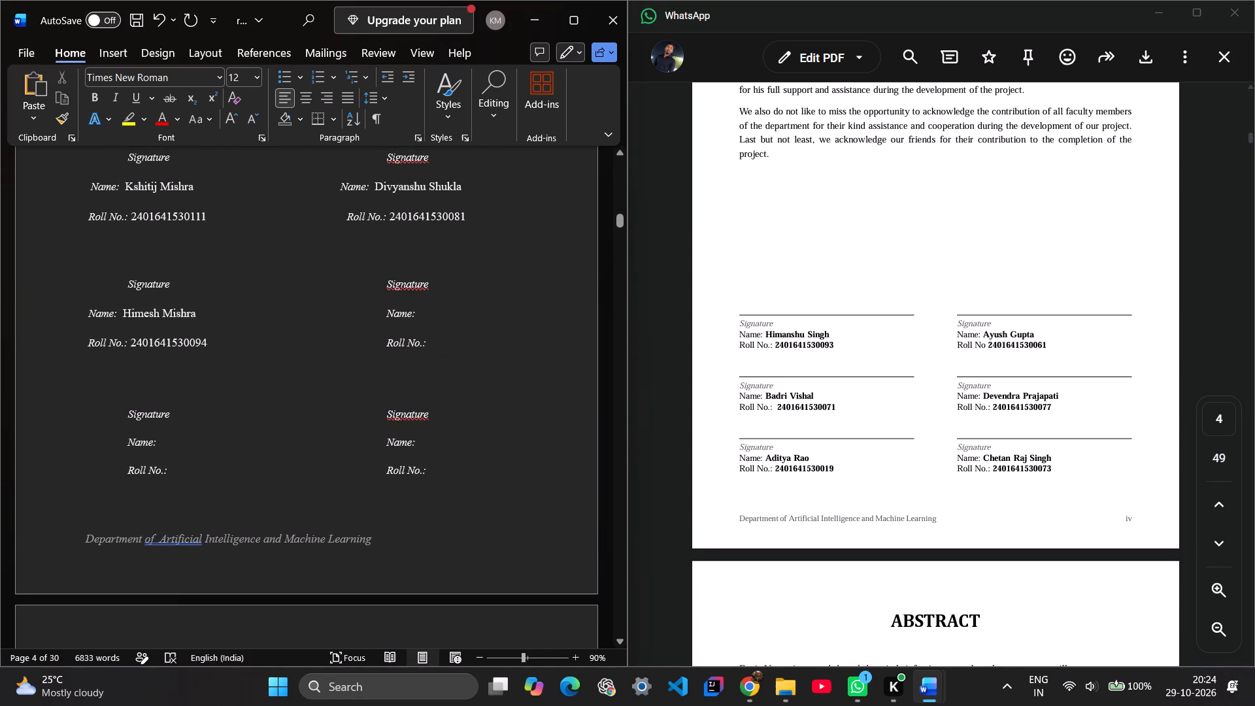
pyautogui.click(460, 309)
pyautogui.moveTo(122, 311); pyautogui.dragTo(210, 313)
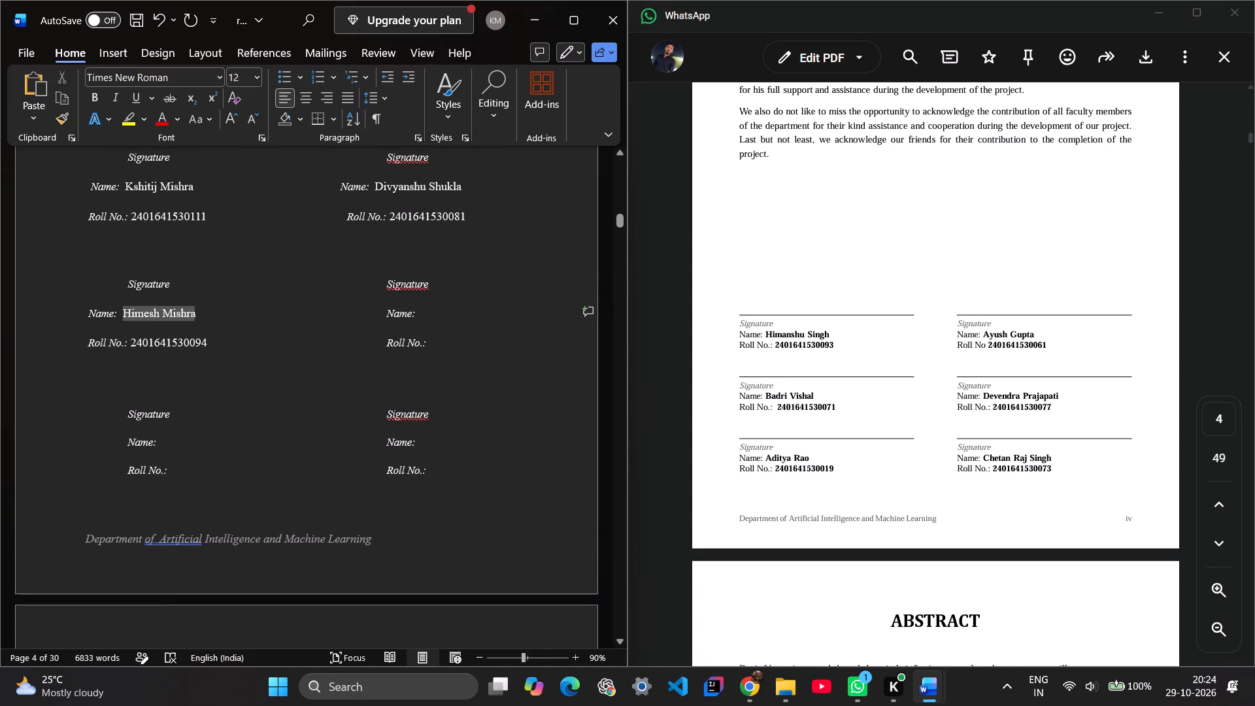
pyautogui.moveTo(210, 313); pyautogui.dragTo(212, 313)
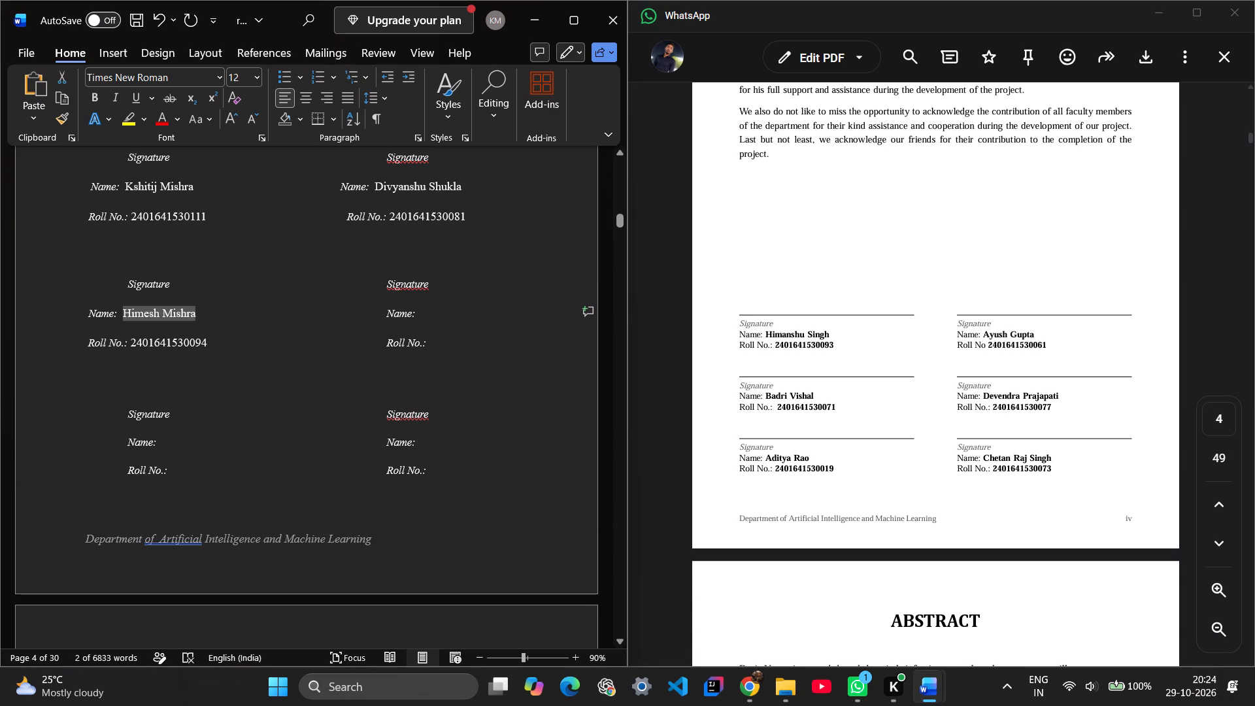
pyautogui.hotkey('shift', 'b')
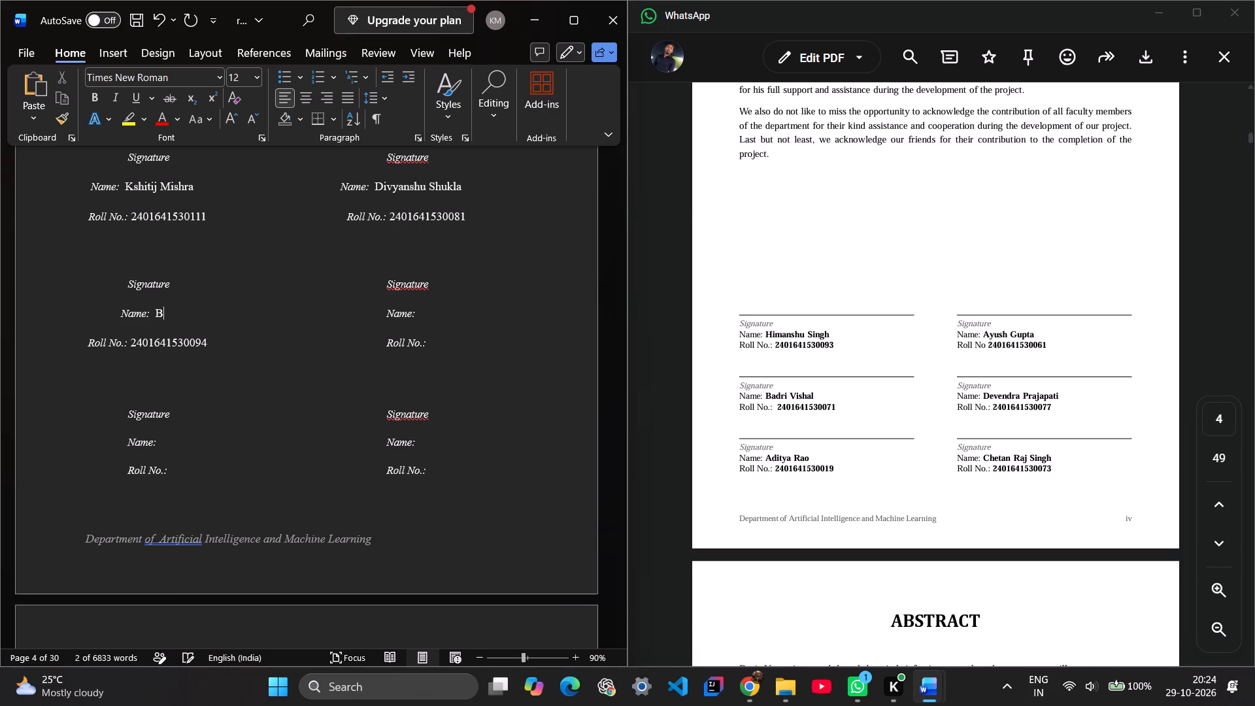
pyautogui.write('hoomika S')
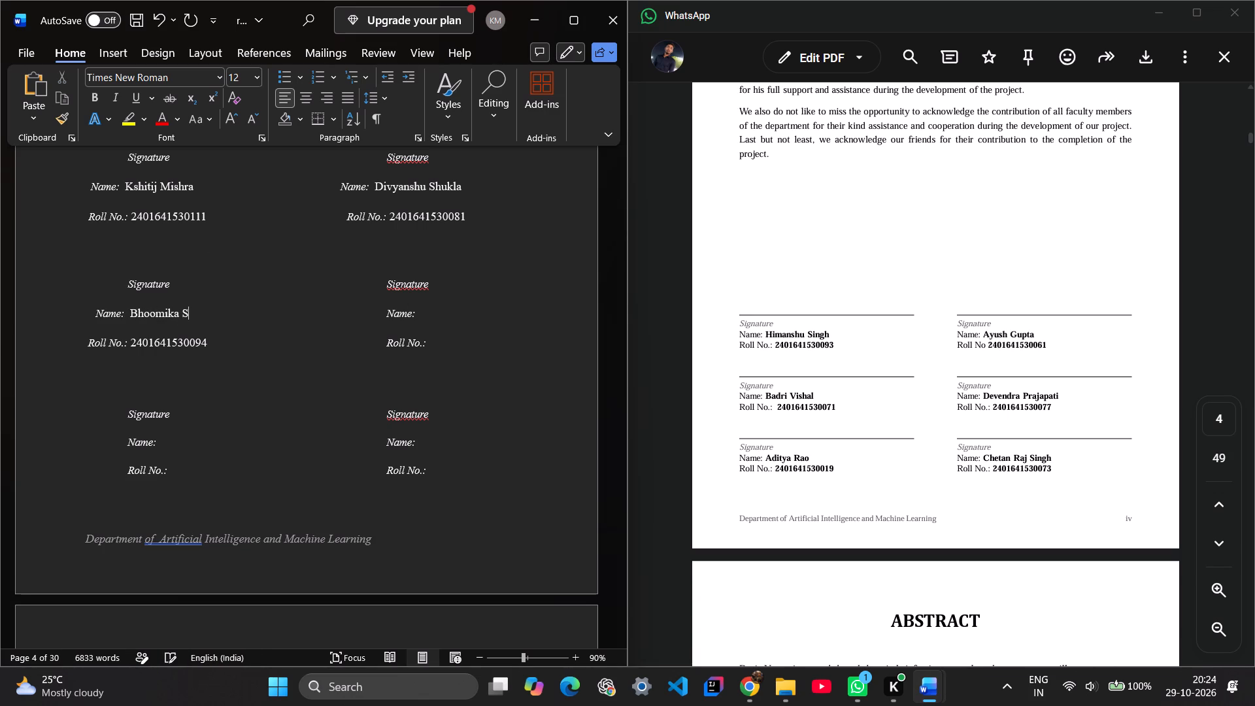
# Complete the replacement member's surname in the second row's first signature block and correct the last two roll number digits.
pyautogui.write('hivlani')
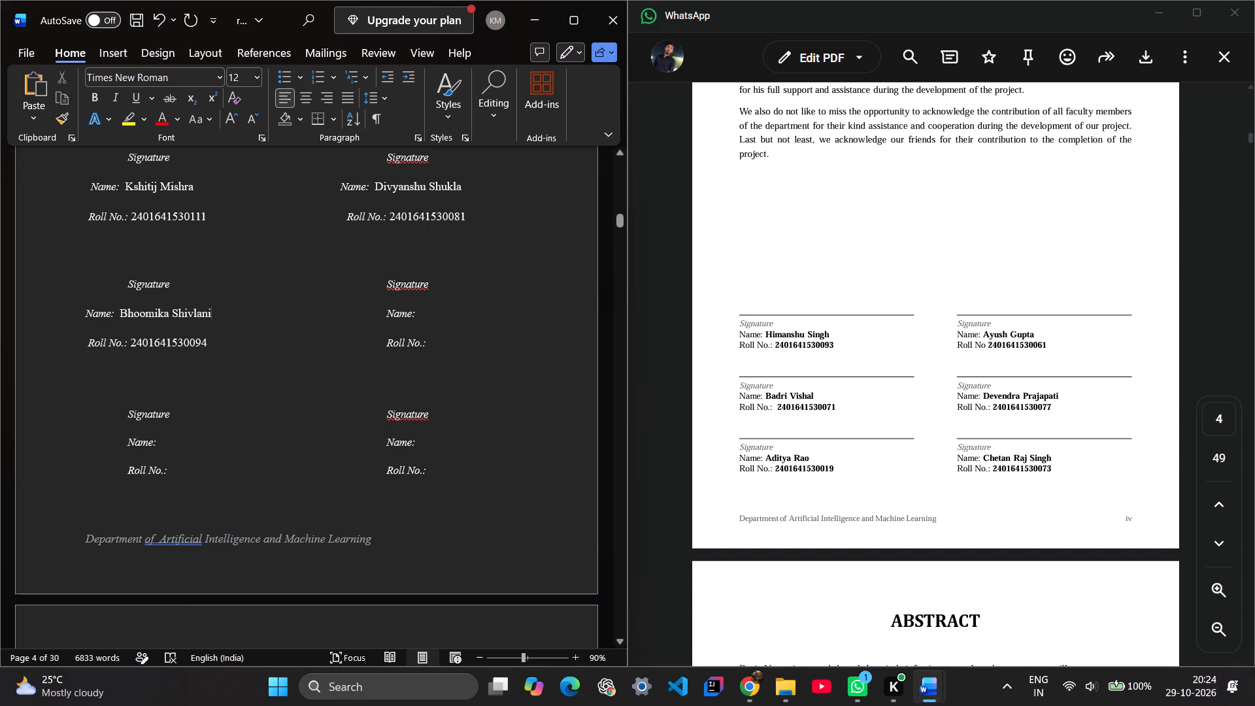
pyautogui.click(216, 342)
pyautogui.press('BackSpace')
pyautogui.press('BackSpace')
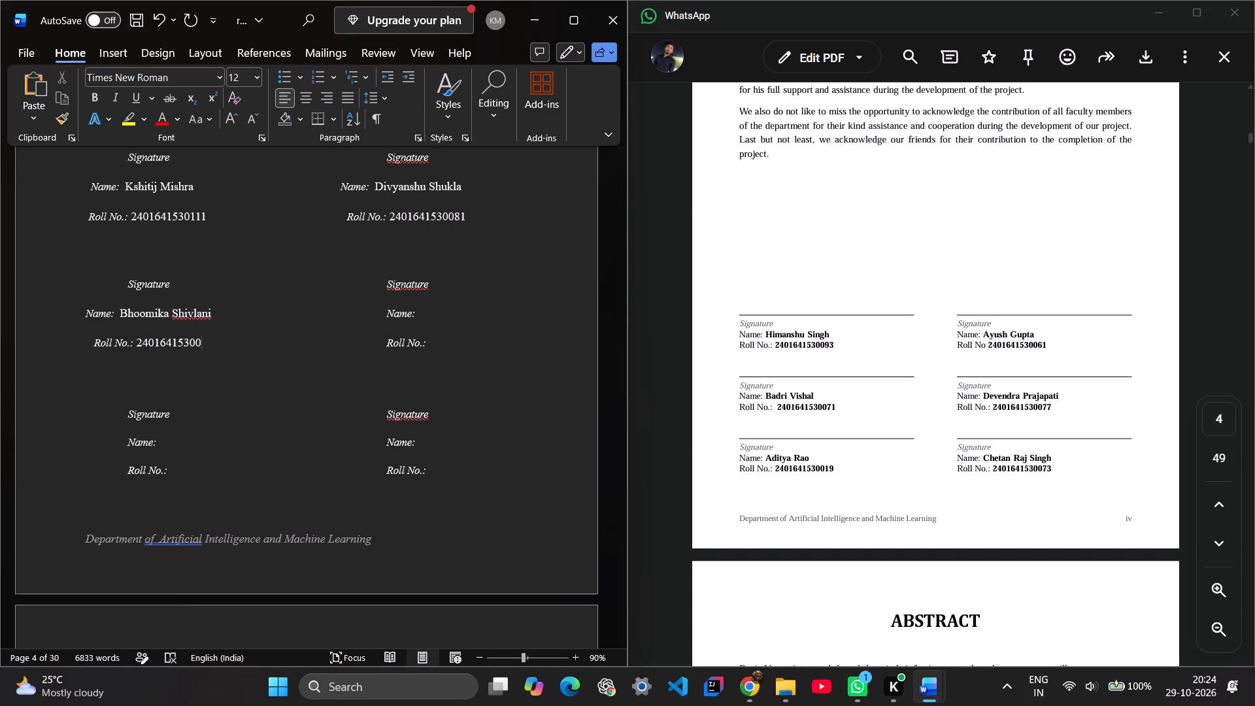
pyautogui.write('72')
# Enter a team member's name and roll number in the second row's second signature block.
pyautogui.click(431, 311)
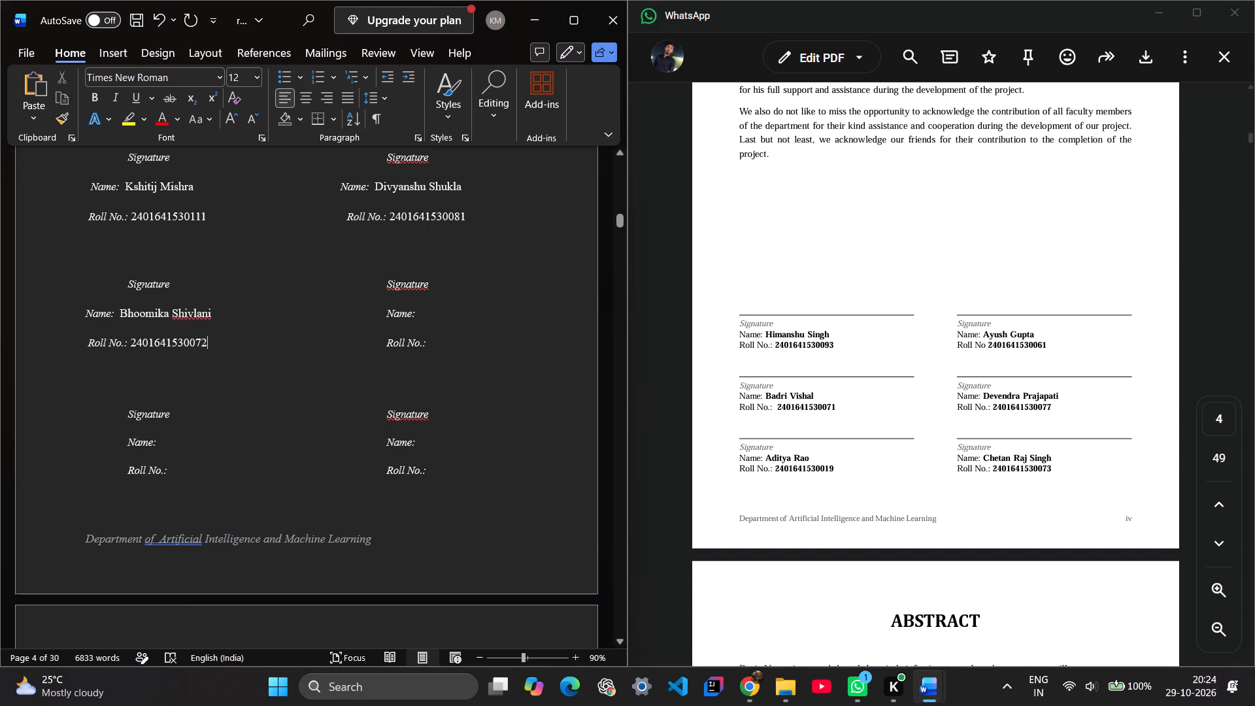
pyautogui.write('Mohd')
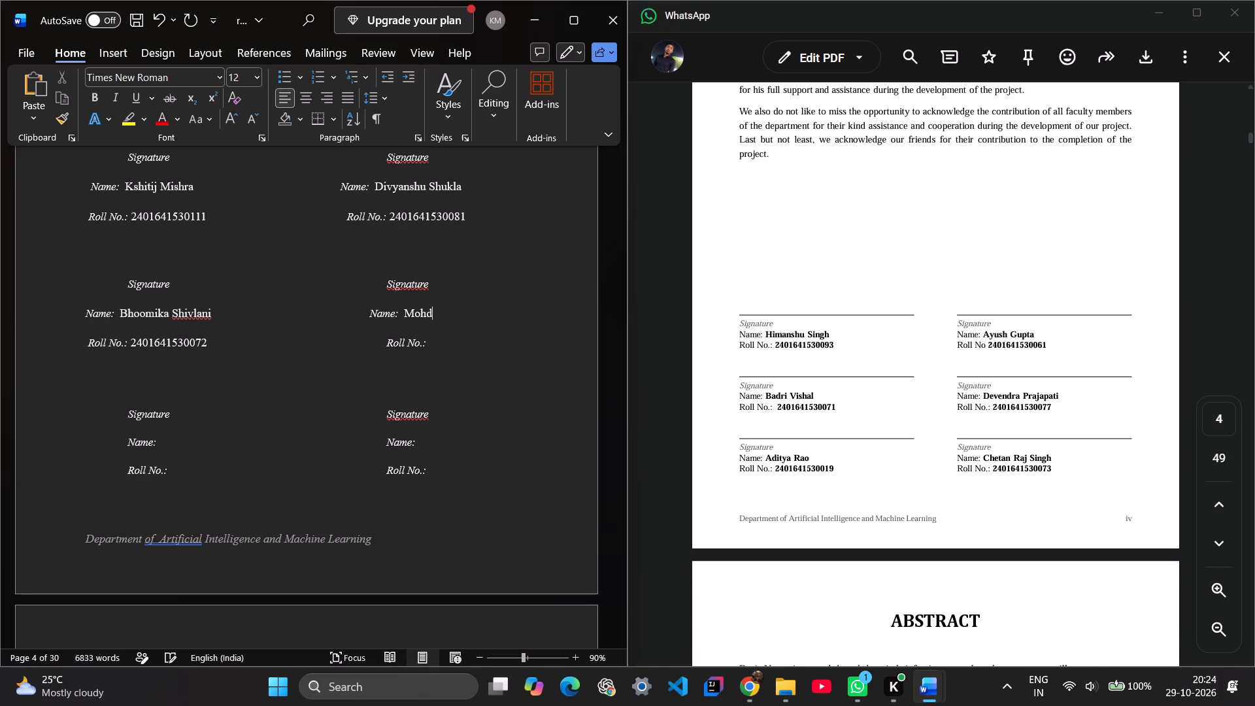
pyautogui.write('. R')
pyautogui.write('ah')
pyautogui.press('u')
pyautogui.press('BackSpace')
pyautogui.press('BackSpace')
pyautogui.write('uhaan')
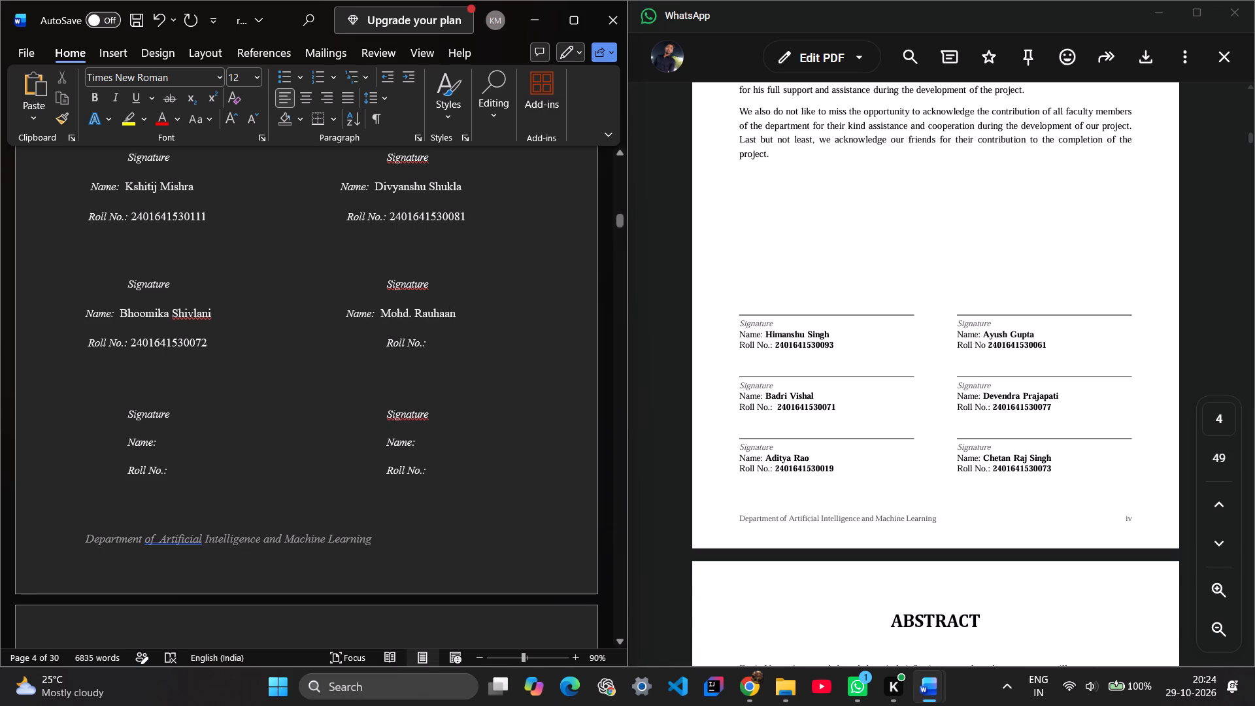
pyautogui.click(467, 332)
pyautogui.click(467, 338)
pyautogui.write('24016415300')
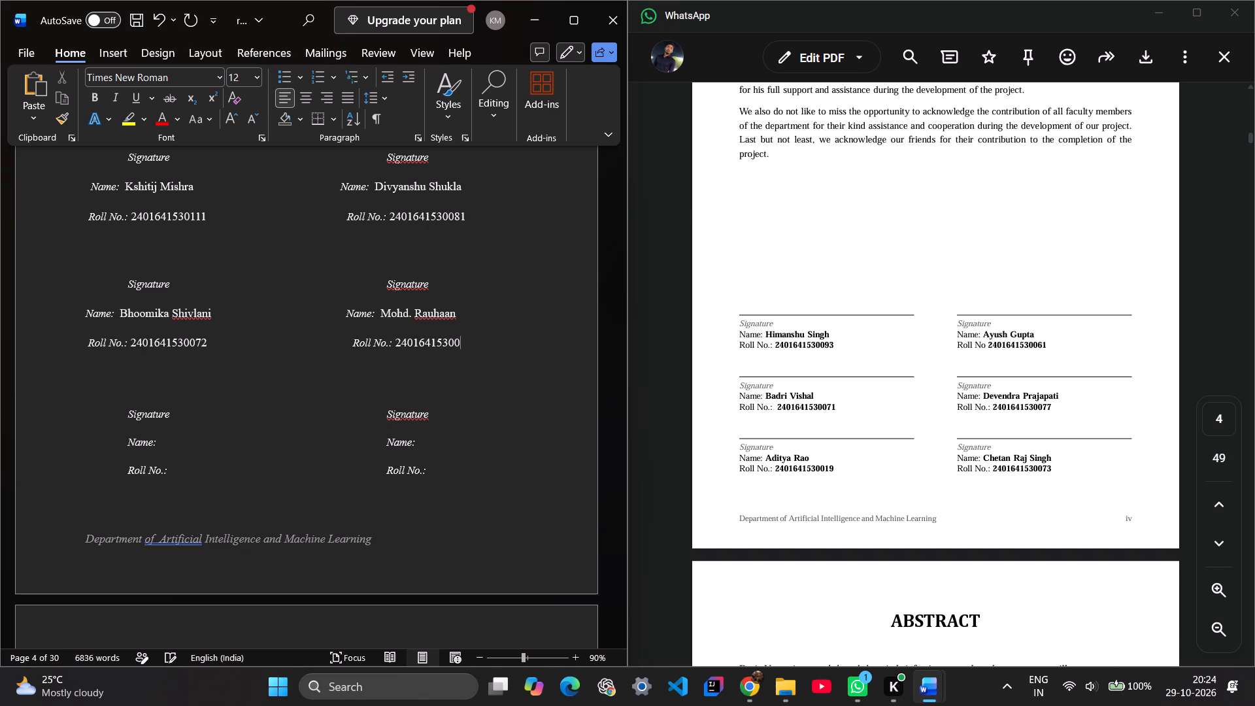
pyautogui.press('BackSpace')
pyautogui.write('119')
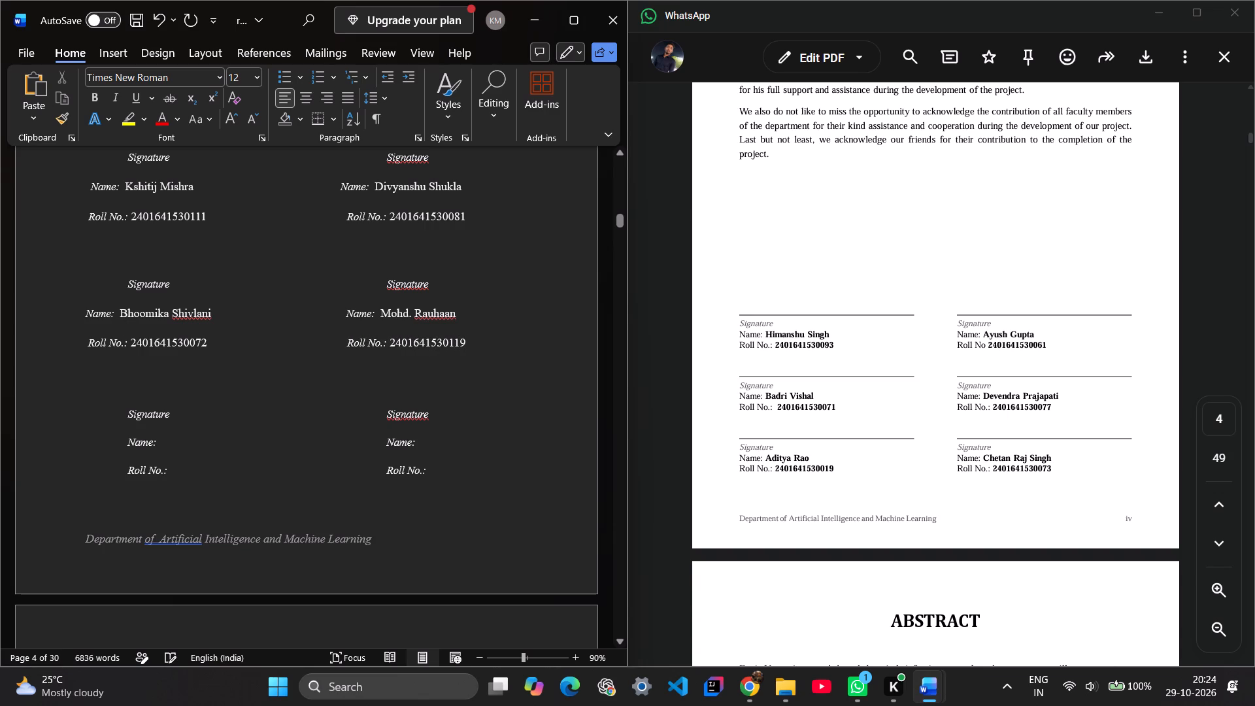
# Enter a team member's name and roll number in the third row's first signature block.
pyautogui.click(235, 438)
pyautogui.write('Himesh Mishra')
pyautogui.click(241, 475)
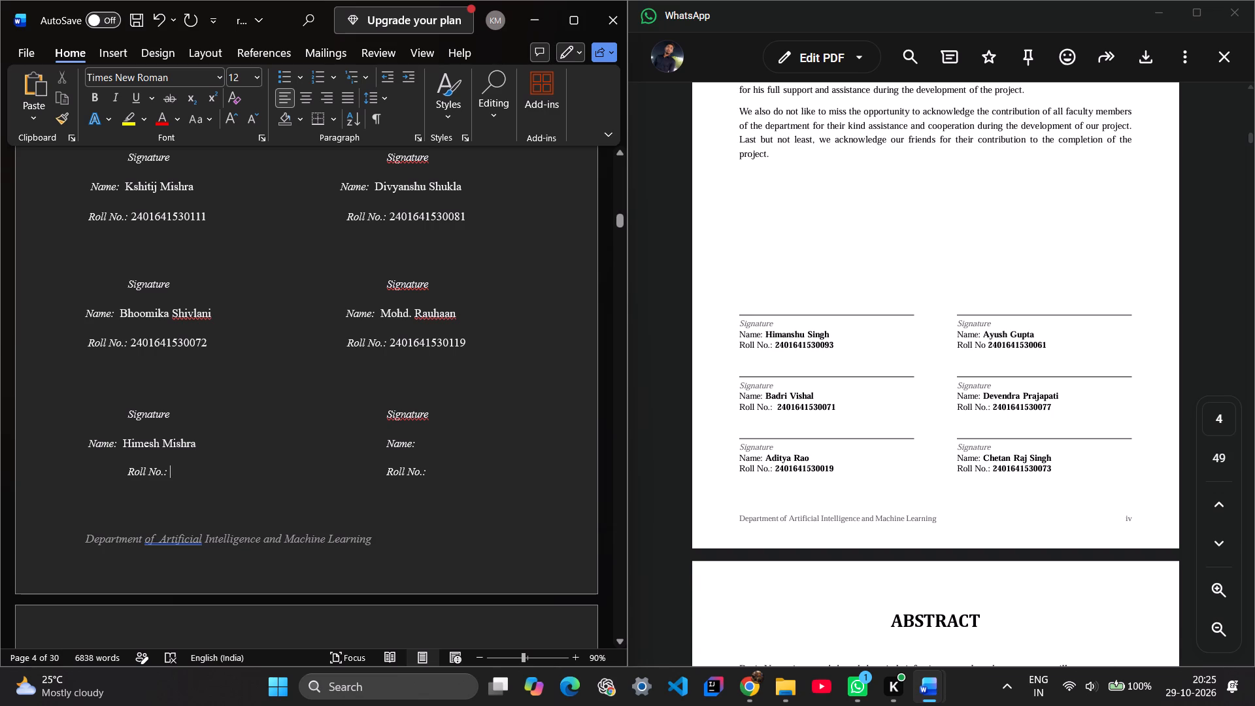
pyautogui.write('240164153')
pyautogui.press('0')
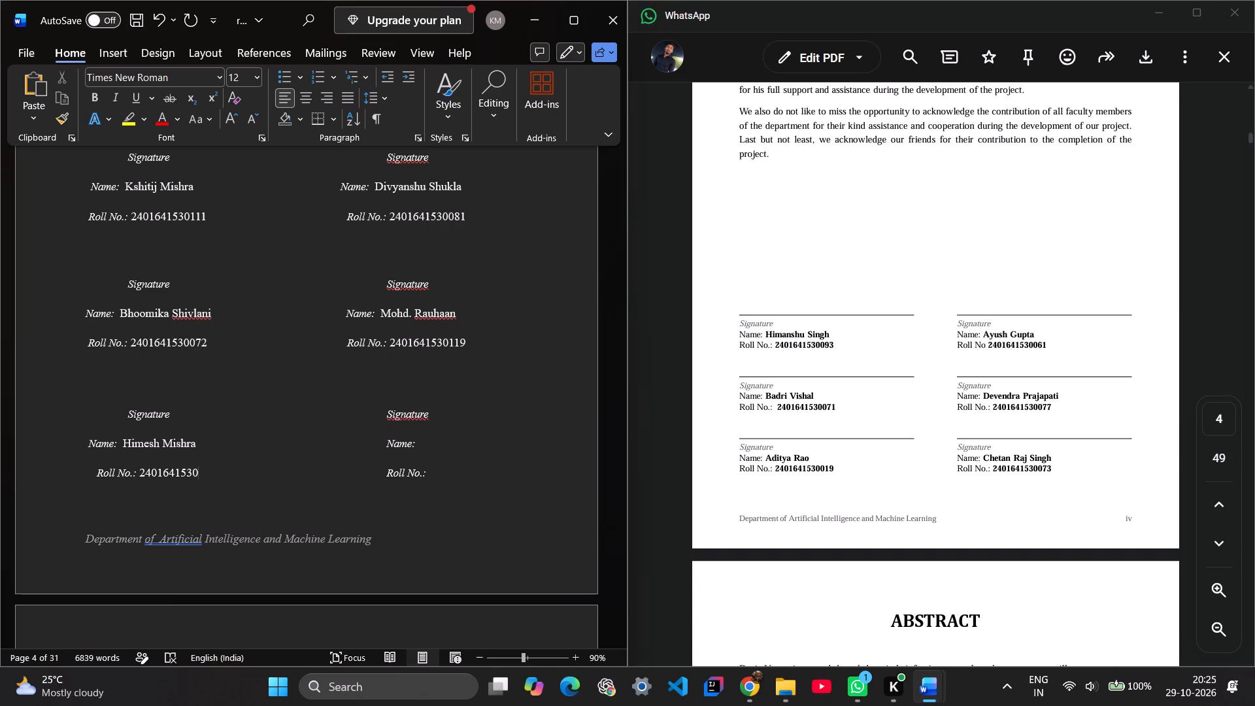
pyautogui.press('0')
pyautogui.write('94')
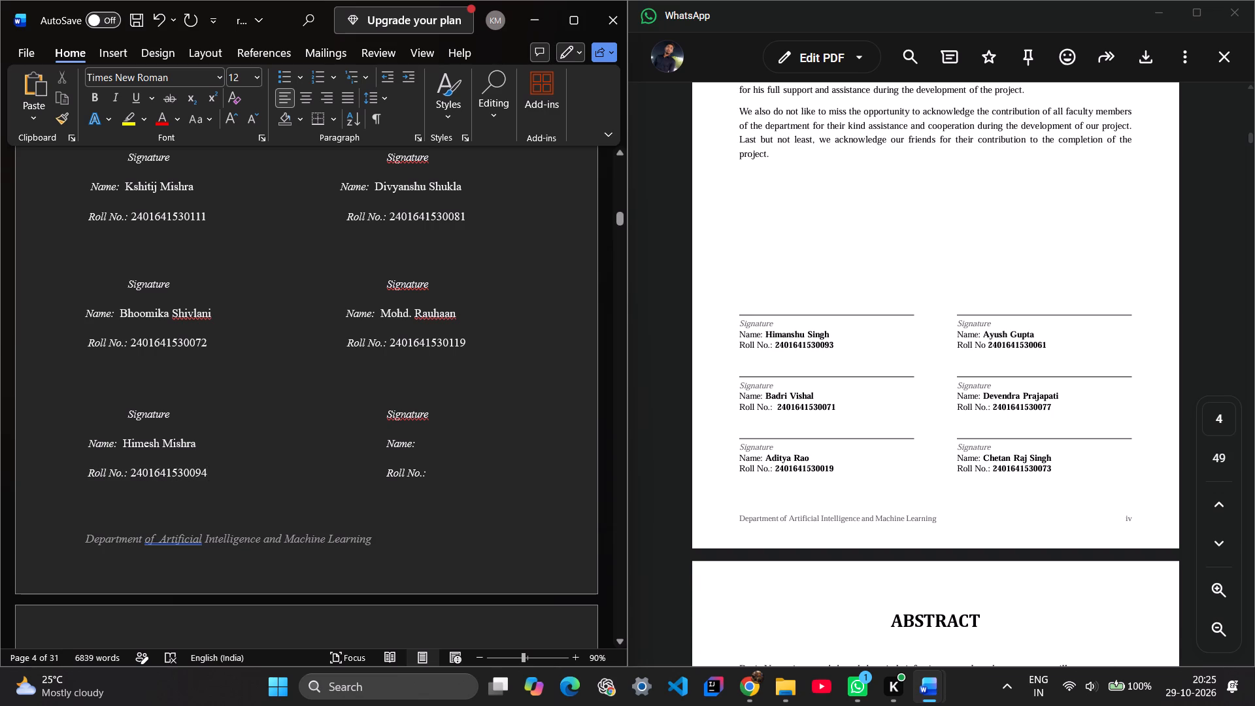
# Enter the last team member's name and roll number in the third row's second signature block.
pyautogui.click(446, 438)
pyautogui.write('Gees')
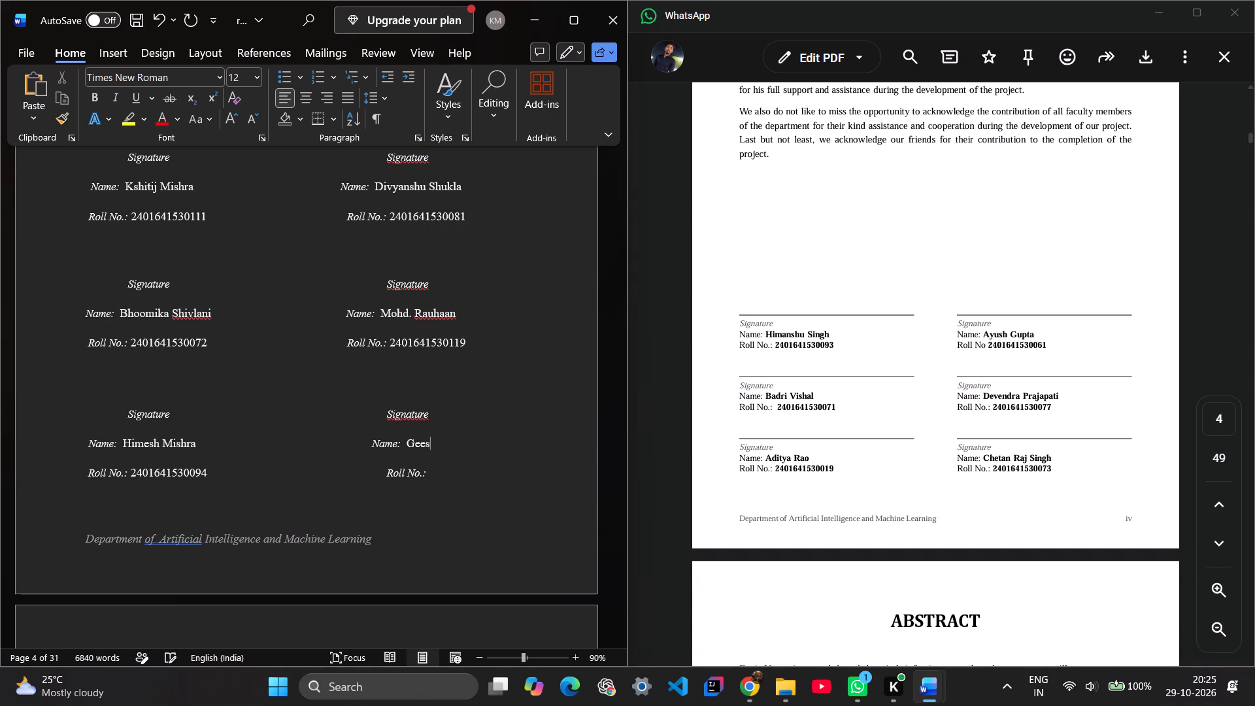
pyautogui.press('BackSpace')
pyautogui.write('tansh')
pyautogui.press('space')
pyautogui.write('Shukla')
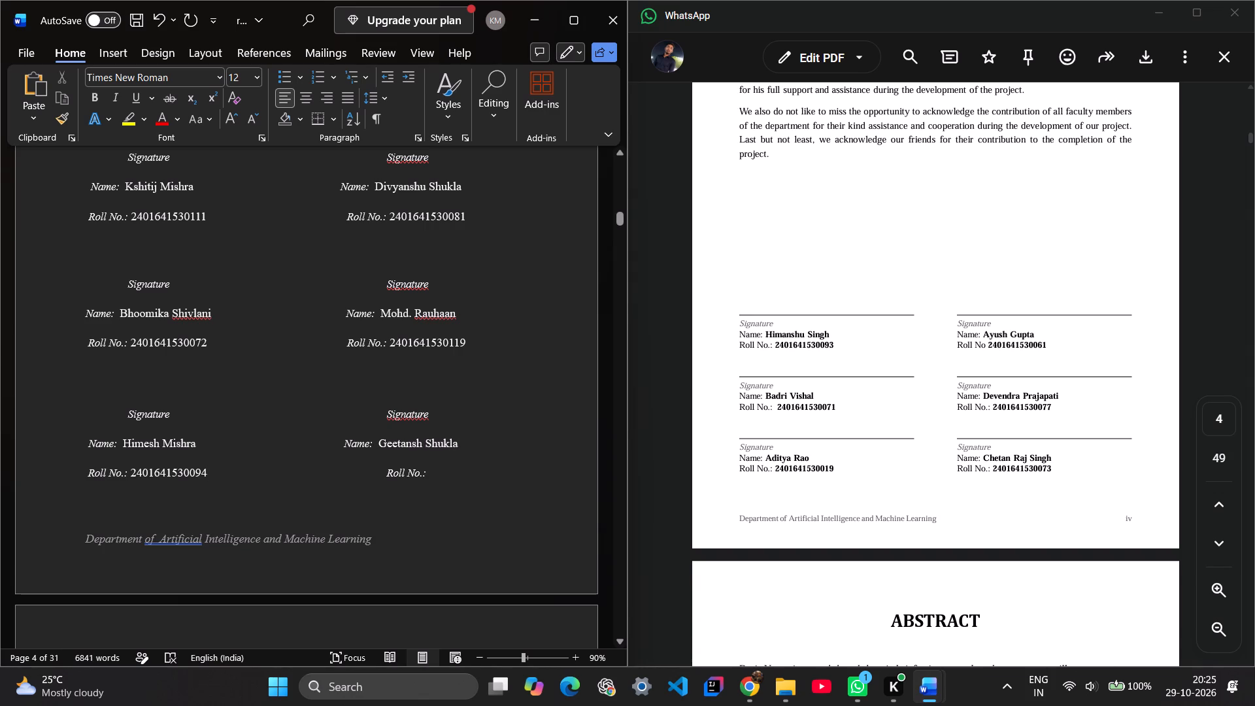
pyautogui.click(492, 481)
pyautogui.click(452, 476)
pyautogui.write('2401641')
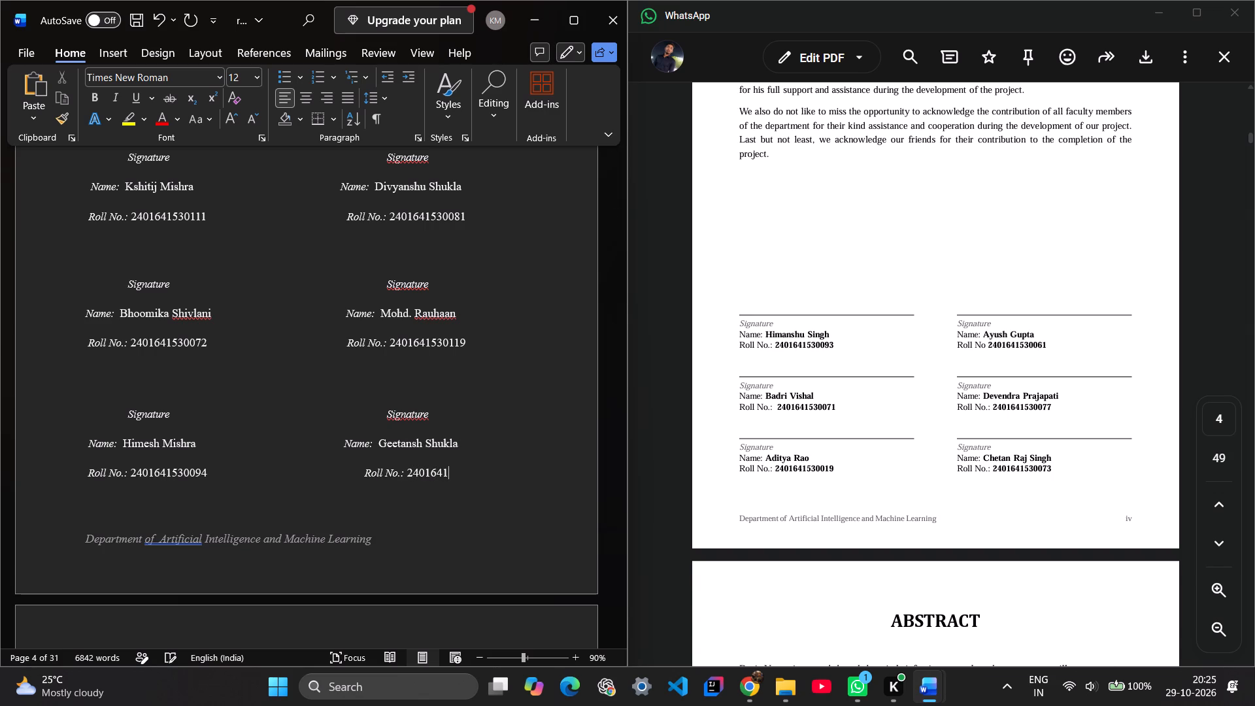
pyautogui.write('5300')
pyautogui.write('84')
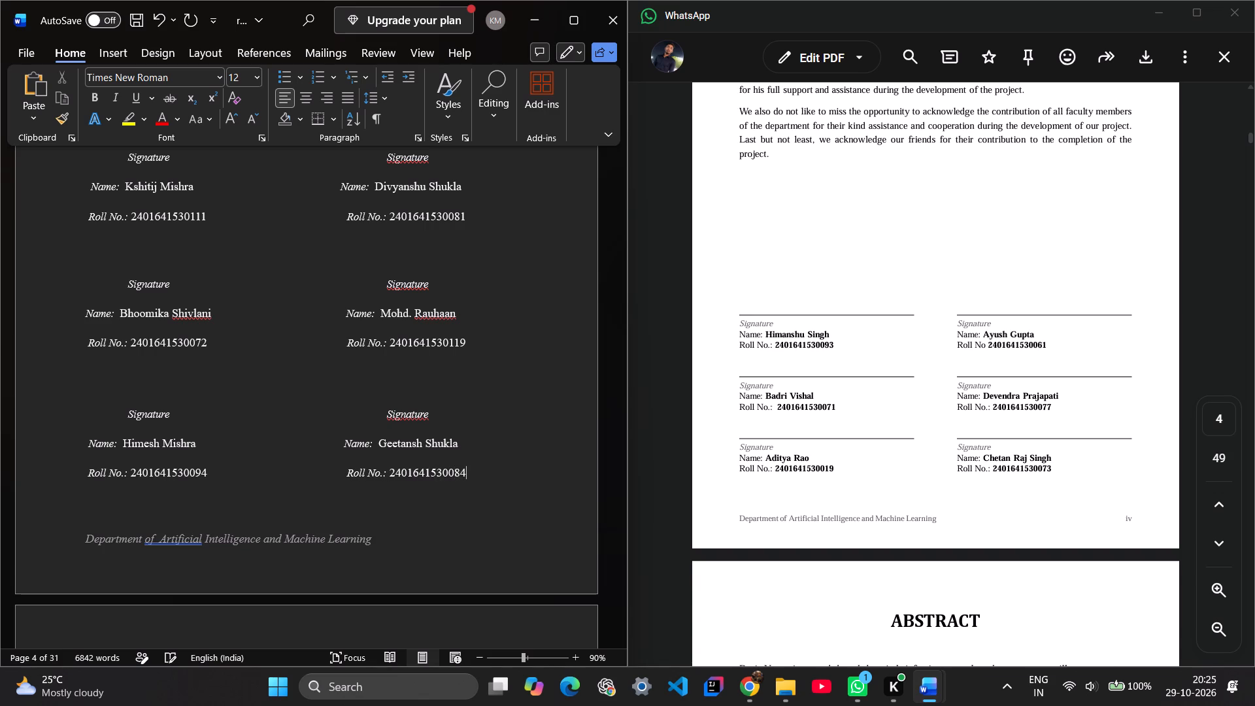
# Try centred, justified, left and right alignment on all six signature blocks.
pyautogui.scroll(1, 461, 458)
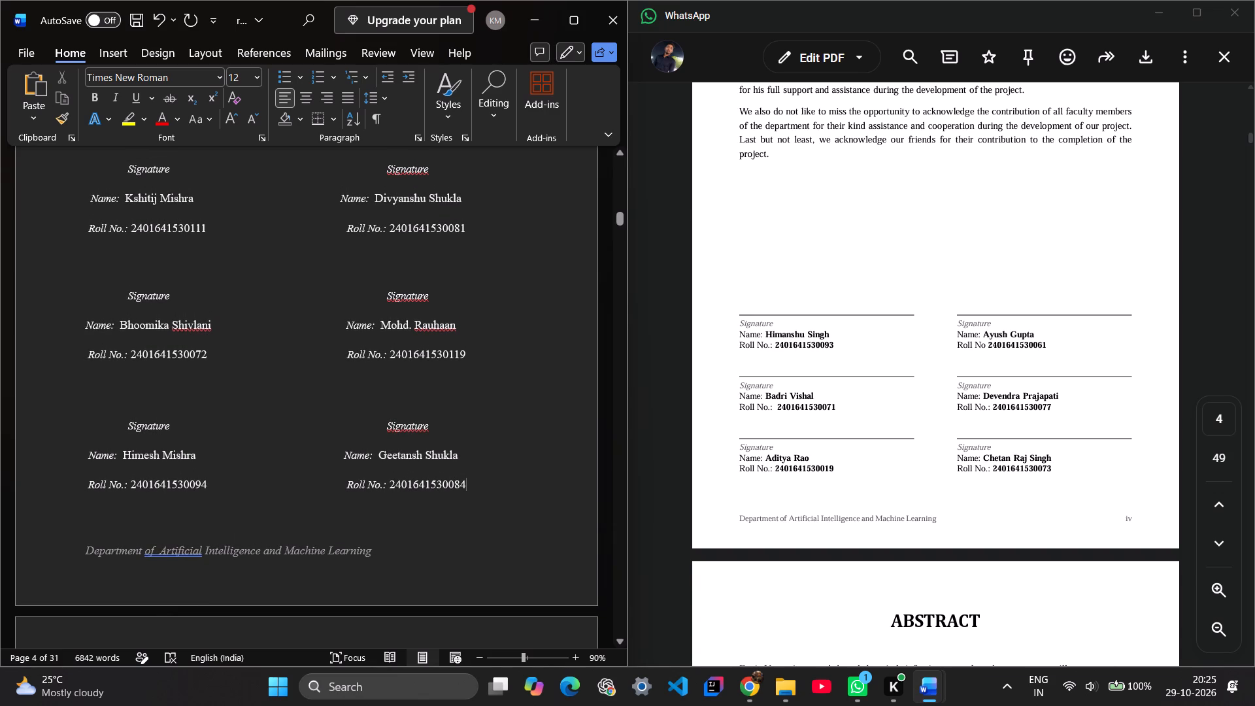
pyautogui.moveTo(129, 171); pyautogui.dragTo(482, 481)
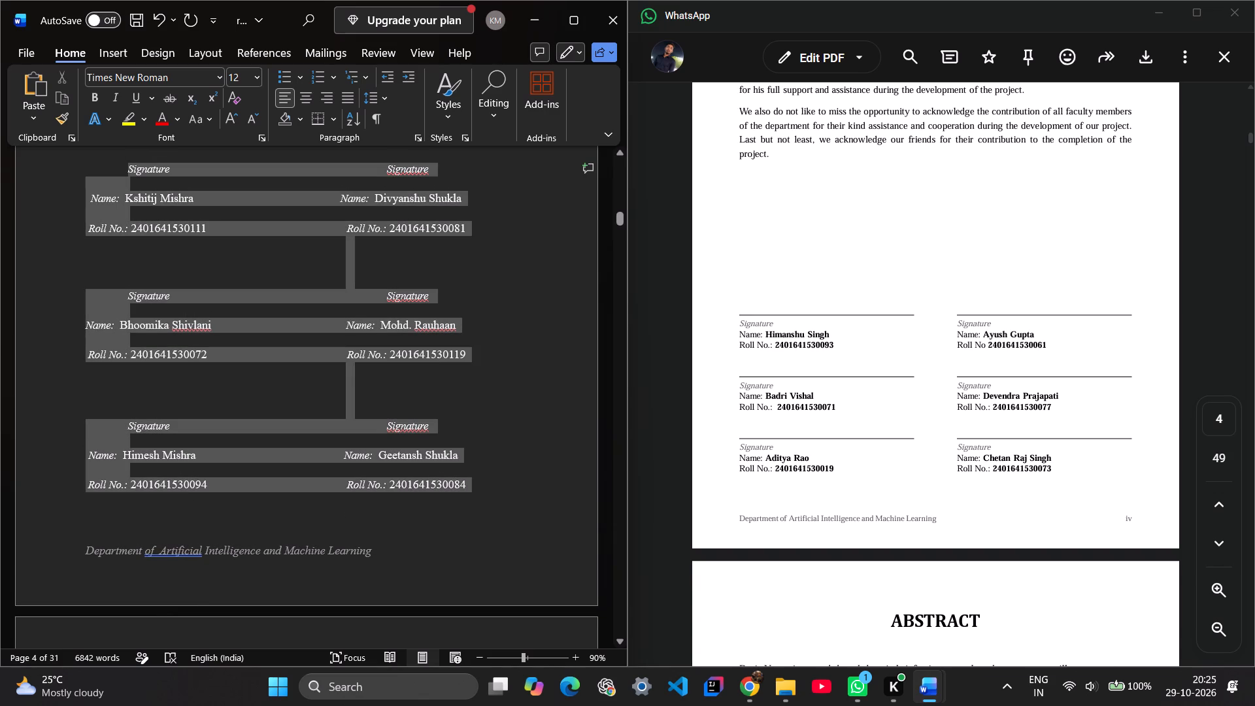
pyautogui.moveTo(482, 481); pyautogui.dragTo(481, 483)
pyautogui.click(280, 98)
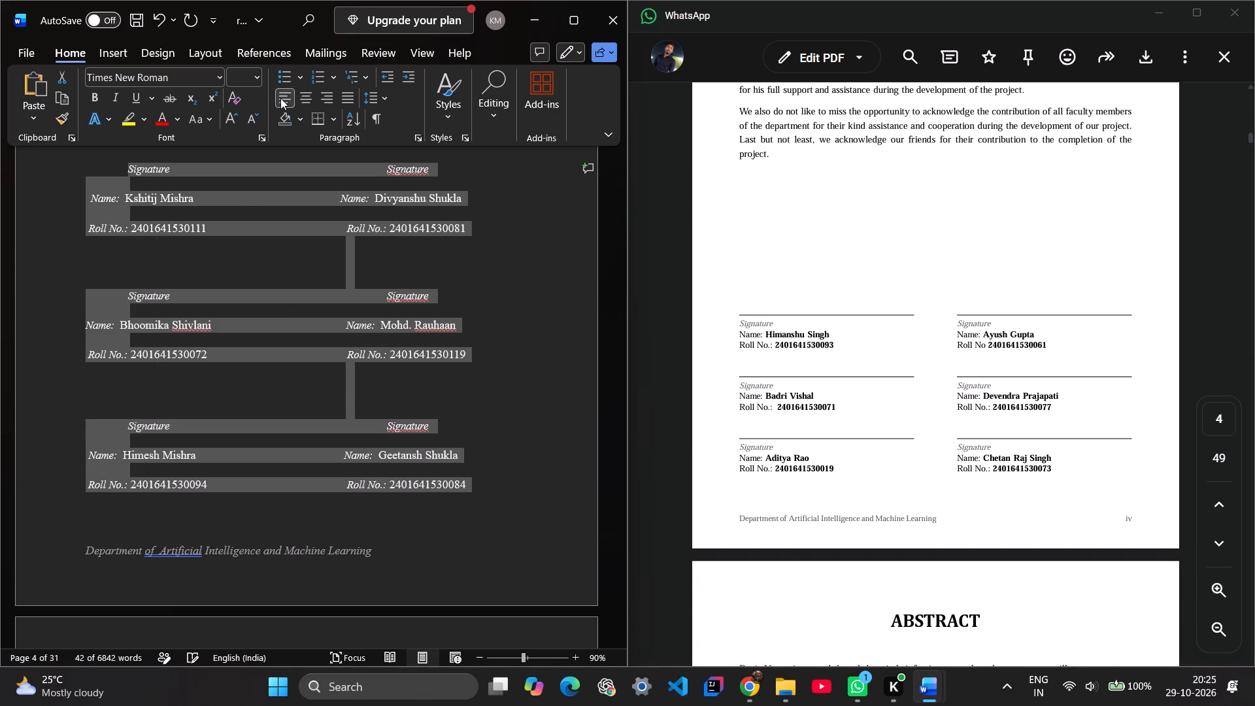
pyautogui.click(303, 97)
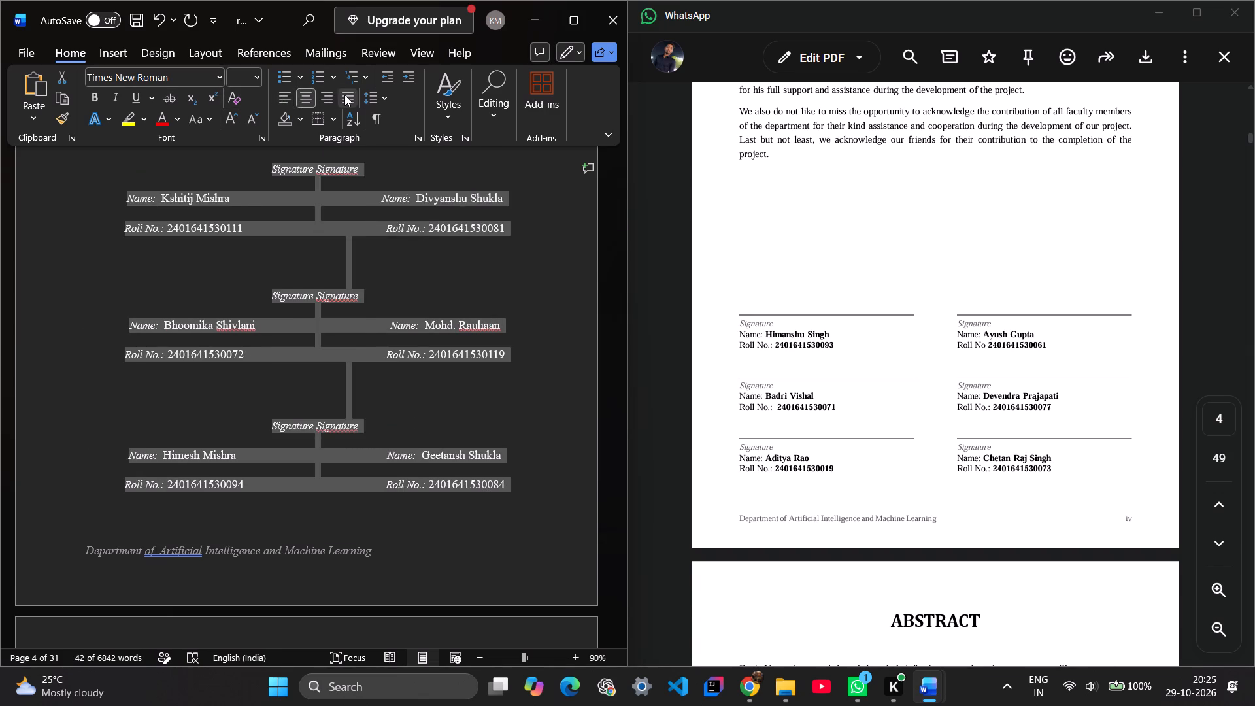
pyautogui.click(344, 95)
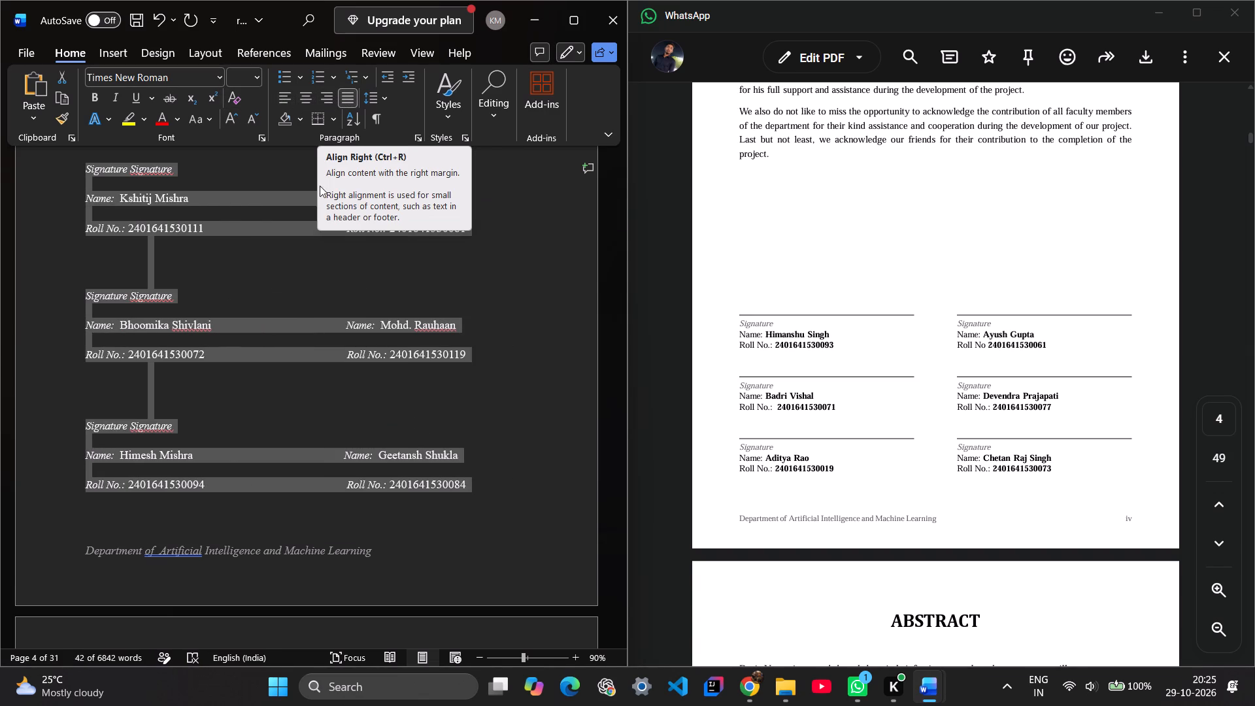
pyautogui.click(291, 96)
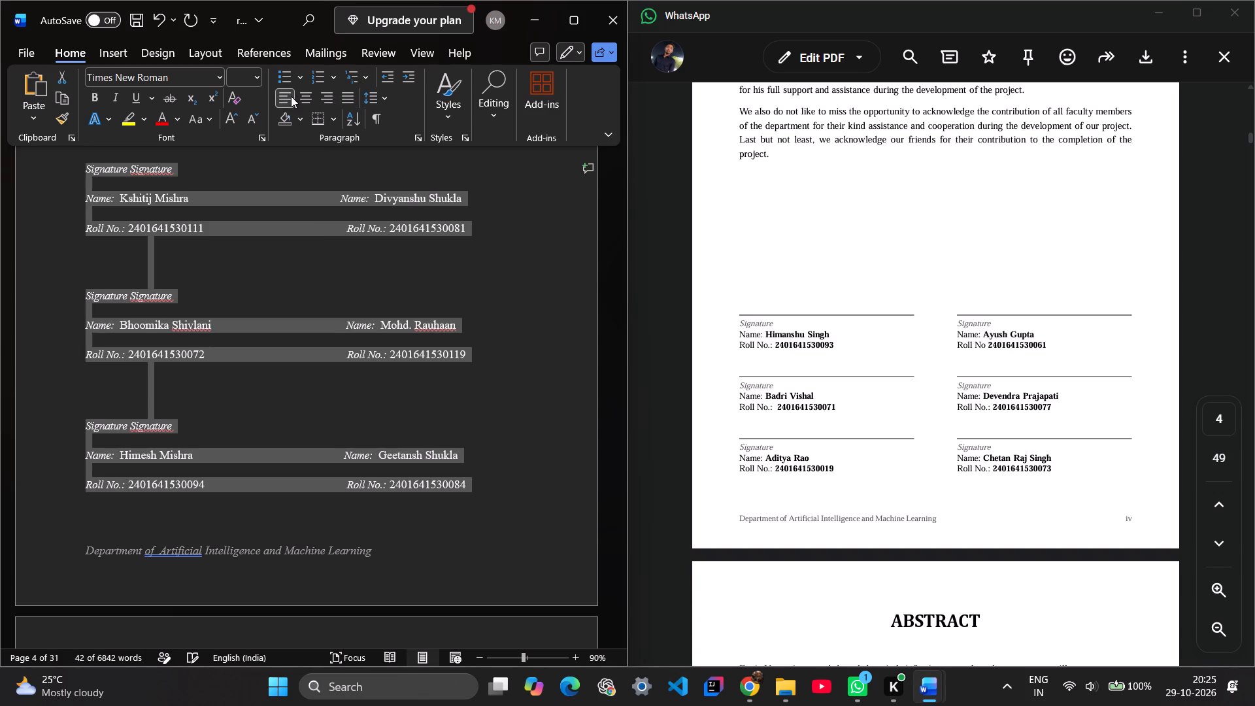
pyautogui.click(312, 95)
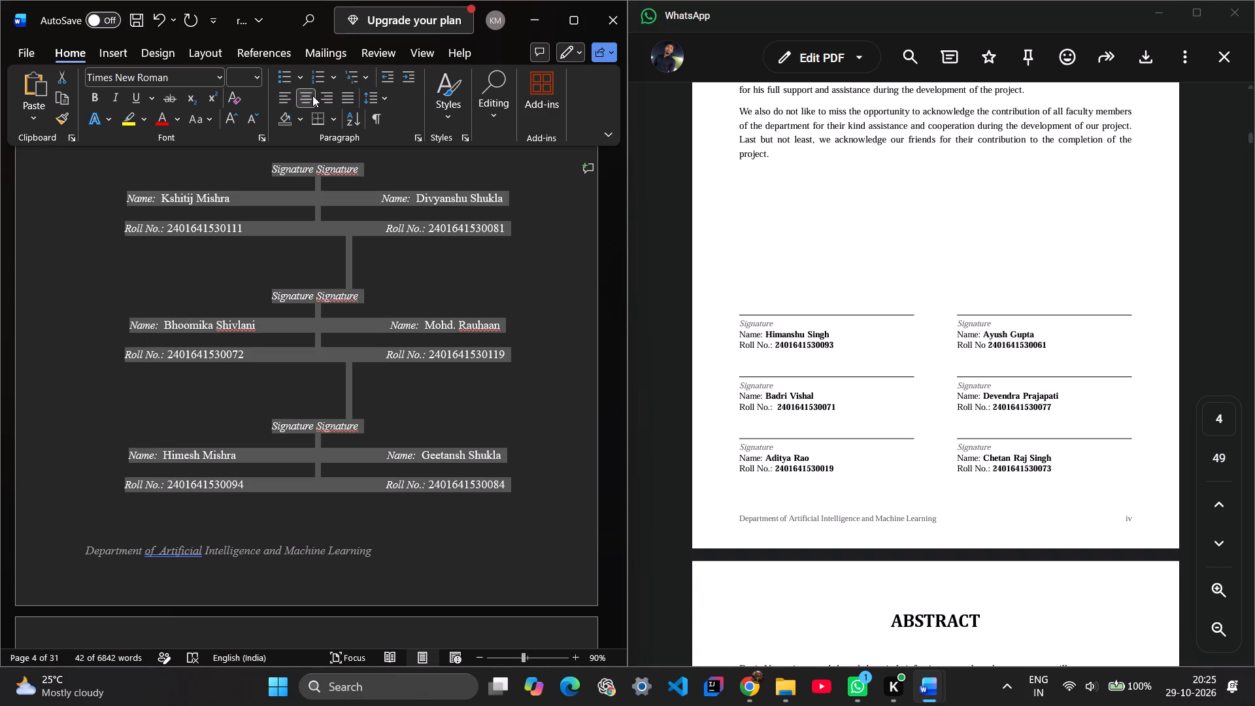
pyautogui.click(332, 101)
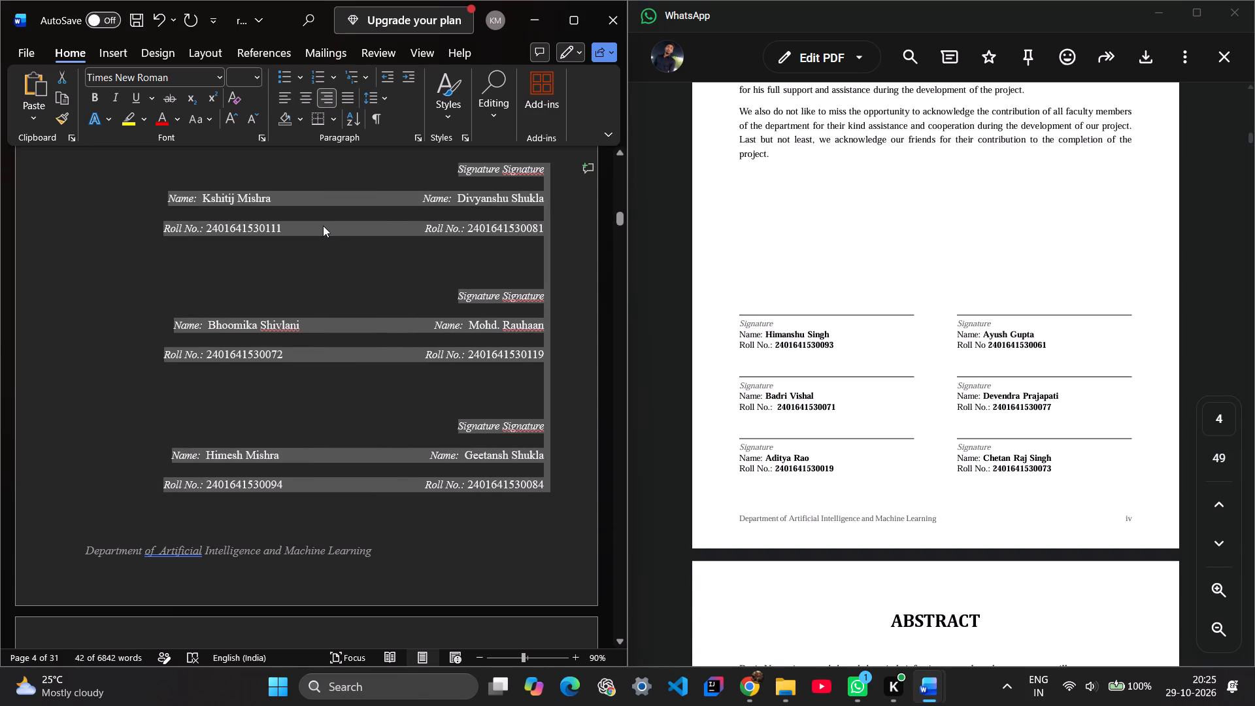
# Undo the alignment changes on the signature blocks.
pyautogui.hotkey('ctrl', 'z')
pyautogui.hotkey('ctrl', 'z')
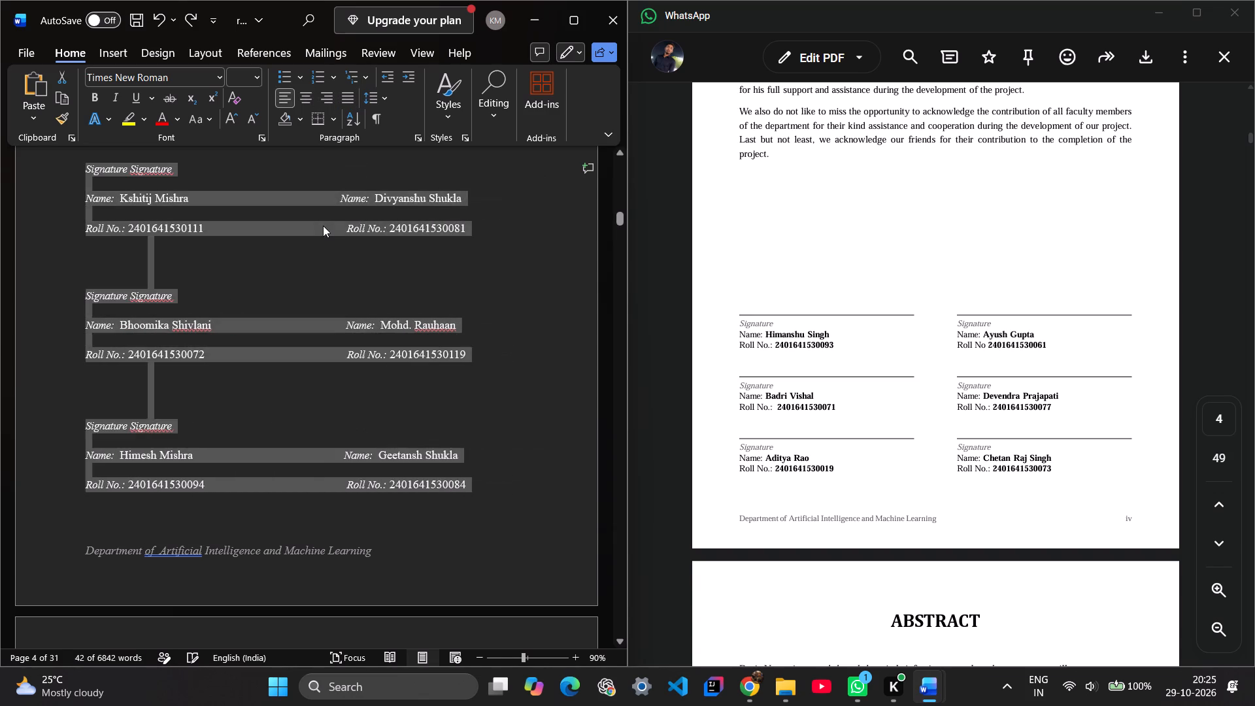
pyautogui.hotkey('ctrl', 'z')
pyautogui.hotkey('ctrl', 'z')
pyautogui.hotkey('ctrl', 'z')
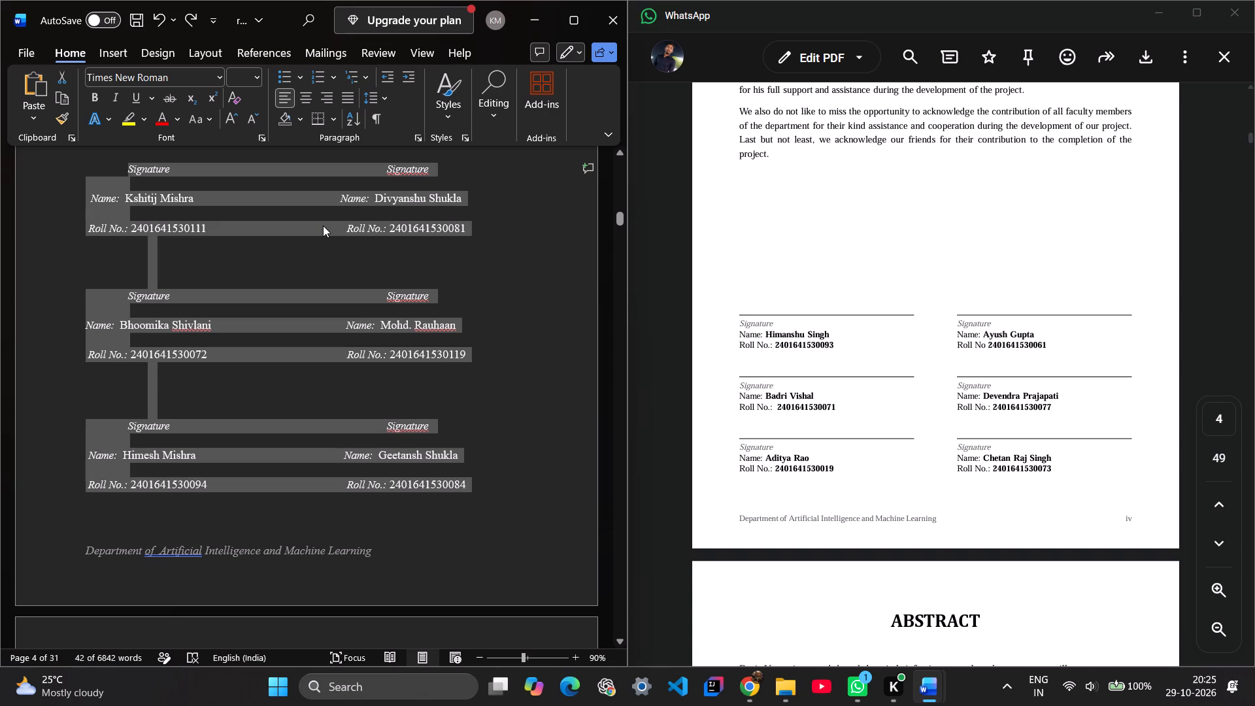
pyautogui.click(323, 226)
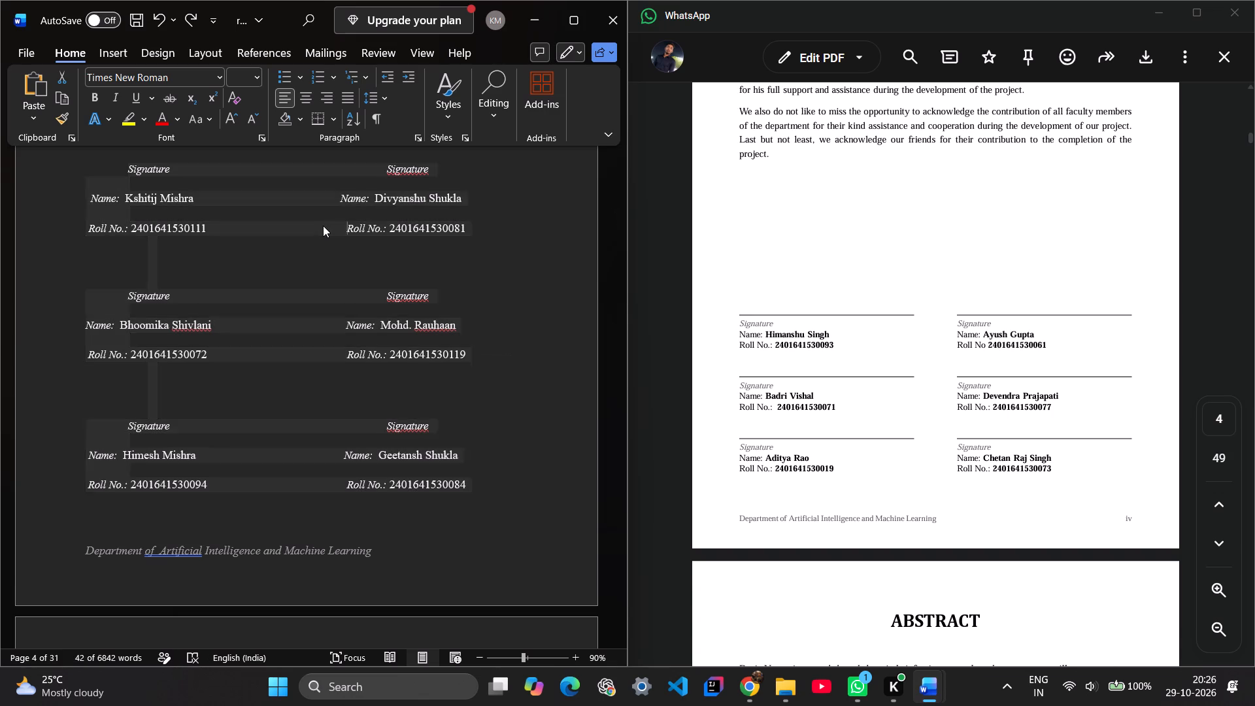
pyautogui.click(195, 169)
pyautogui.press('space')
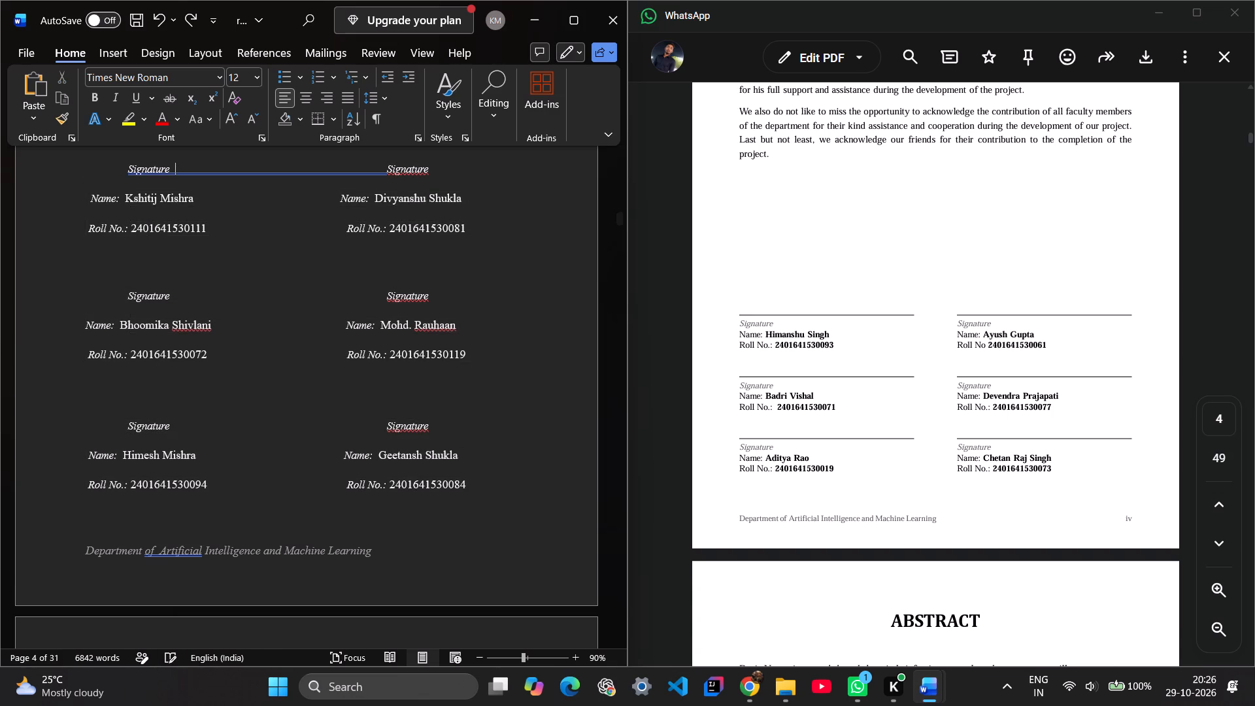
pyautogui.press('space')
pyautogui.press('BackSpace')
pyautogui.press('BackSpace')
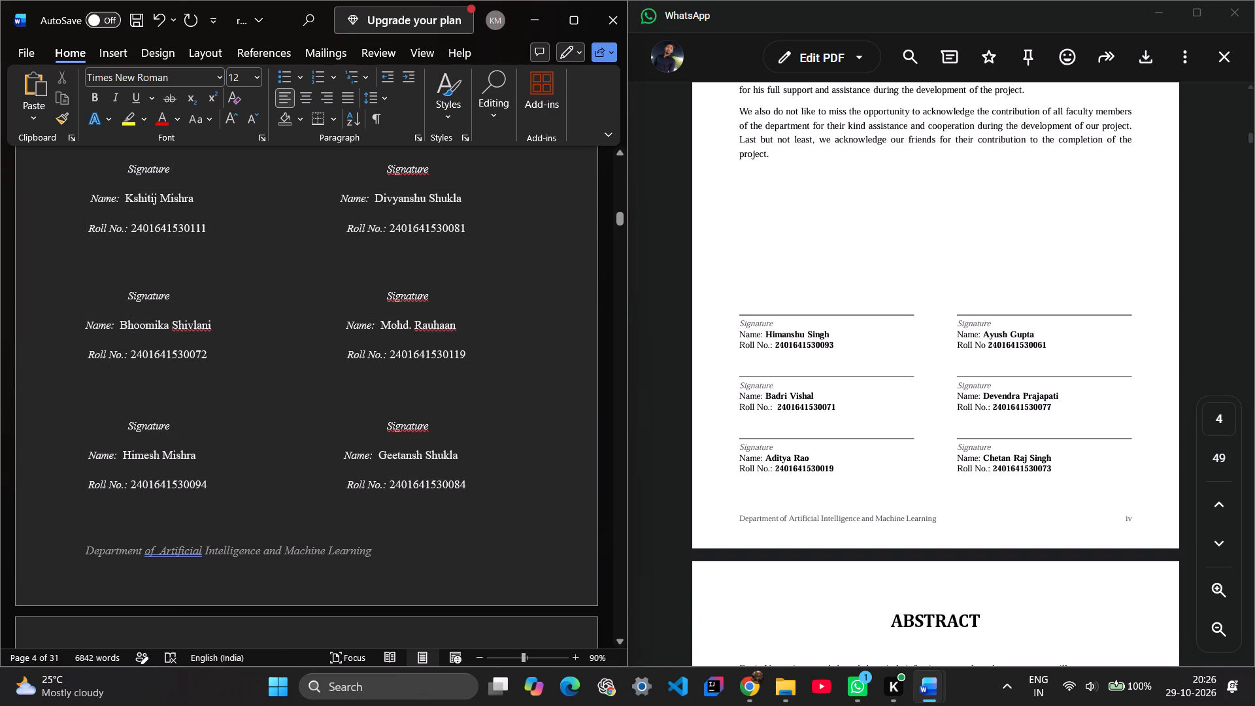
# Replace the indent before the first row's first Signature label with two spaces to line it up with the name below.
pyautogui.click(128, 164)
pyautogui.press('BackSpace')
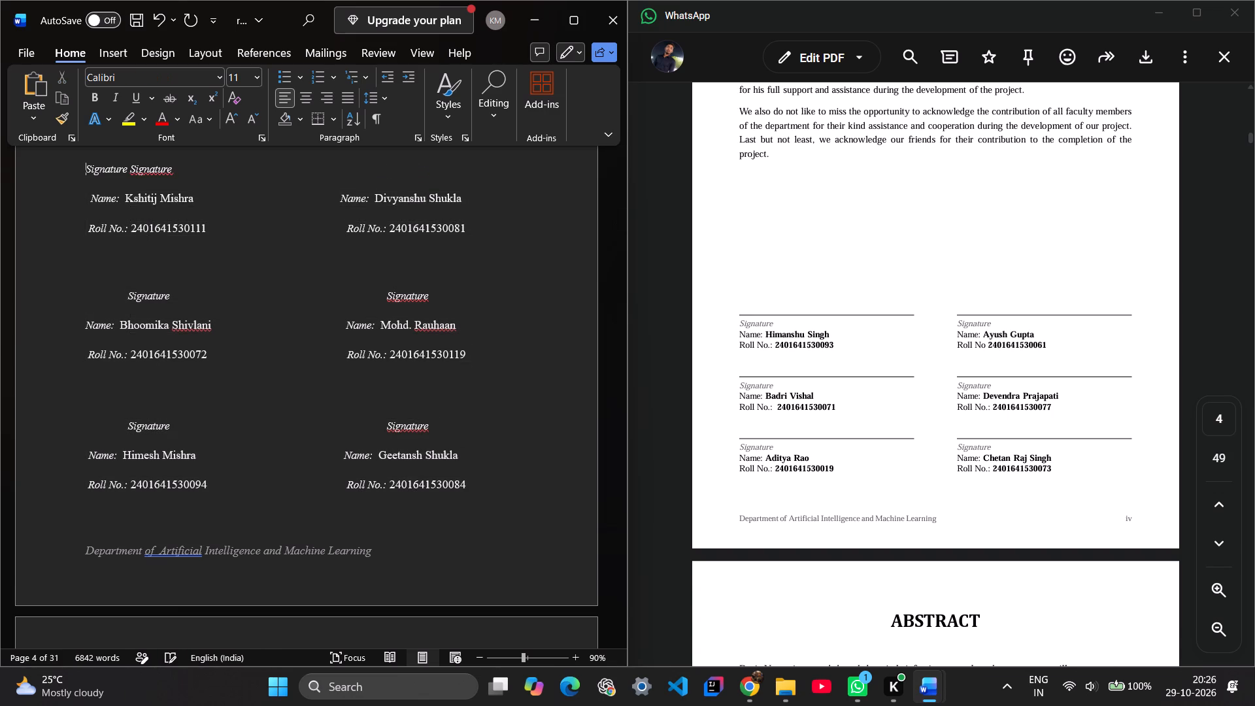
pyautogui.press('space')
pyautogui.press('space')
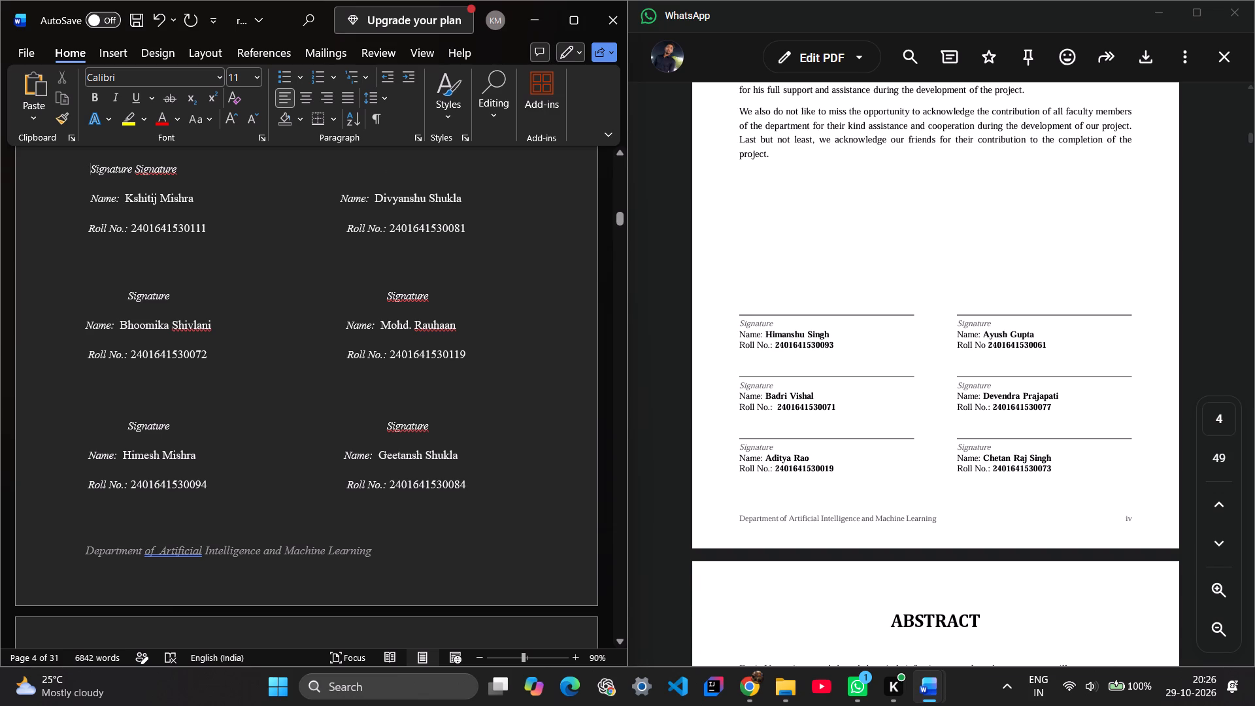
# Insert a run of spaces between the two Signature labels in the first row.
pyautogui.click(133, 168)
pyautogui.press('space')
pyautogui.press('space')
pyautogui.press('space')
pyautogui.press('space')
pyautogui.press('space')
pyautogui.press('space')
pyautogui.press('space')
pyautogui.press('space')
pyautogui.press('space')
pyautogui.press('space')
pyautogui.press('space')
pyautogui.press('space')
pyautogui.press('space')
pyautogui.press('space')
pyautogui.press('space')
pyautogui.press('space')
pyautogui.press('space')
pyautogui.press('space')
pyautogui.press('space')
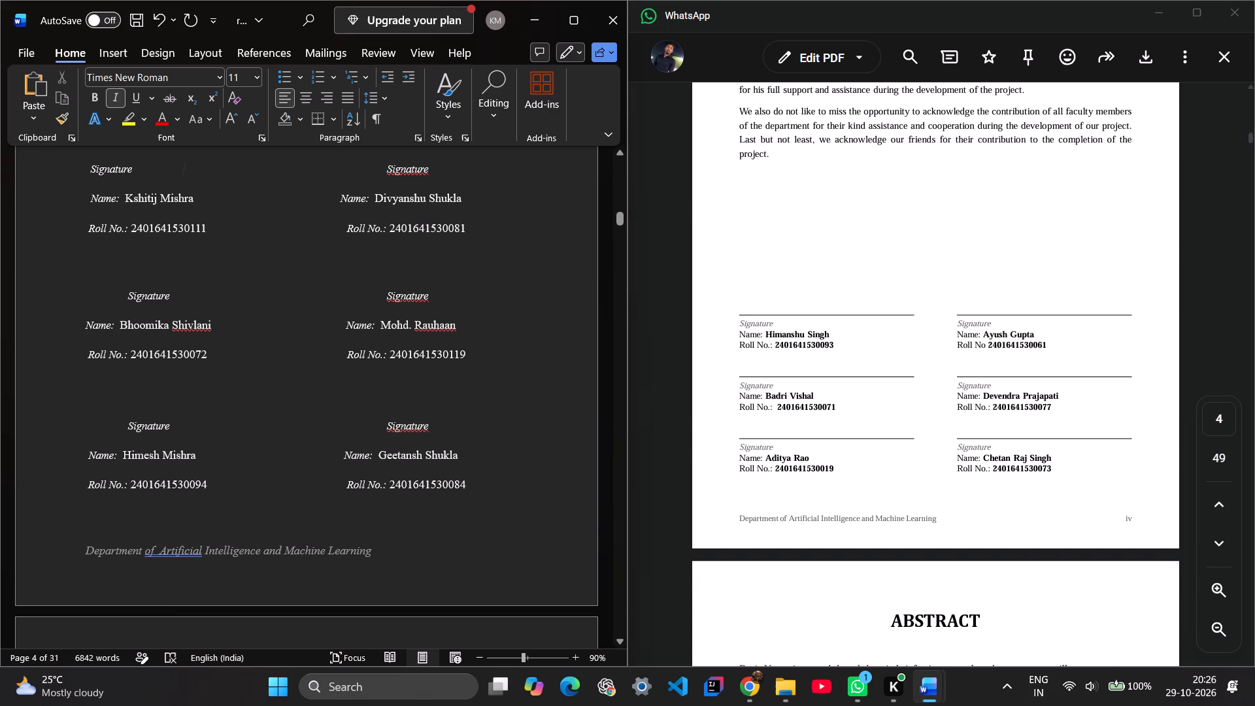
# Replace the gap before the first row's second Signature label with spaces so it lines up with the name below.
pyautogui.click(385, 173)
pyautogui.press('BackSpace')
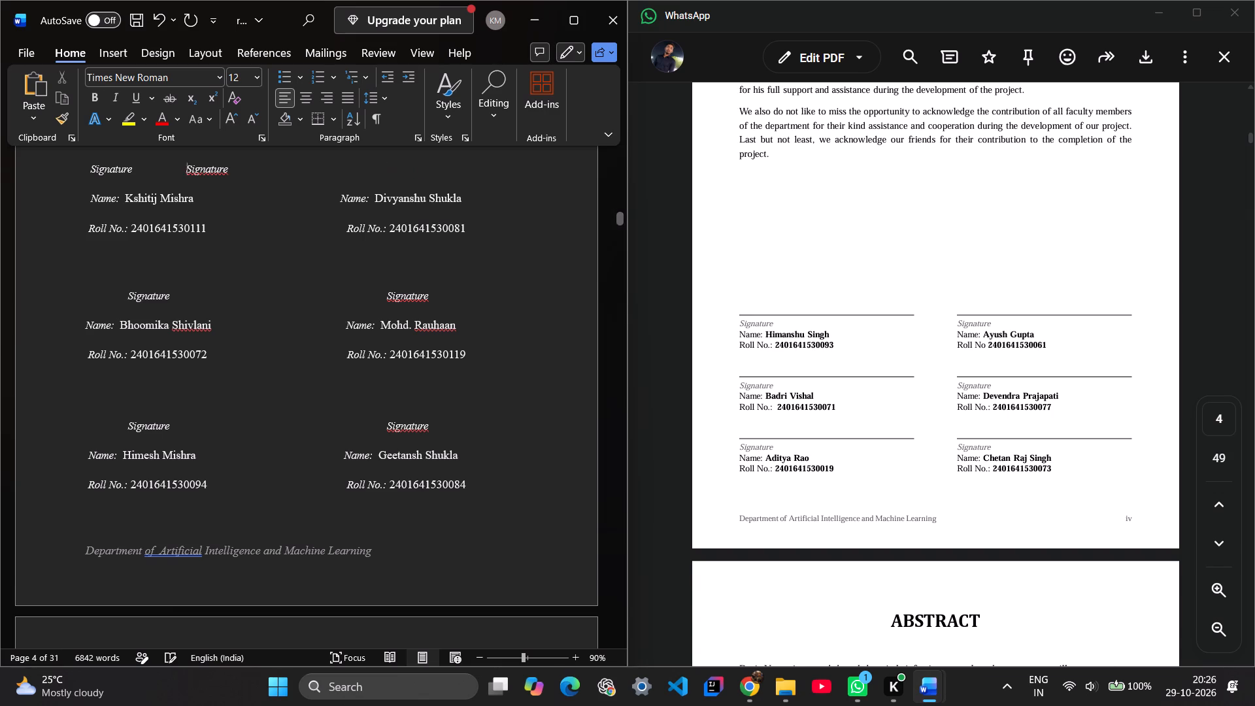
pyautogui.press('BackSpace')
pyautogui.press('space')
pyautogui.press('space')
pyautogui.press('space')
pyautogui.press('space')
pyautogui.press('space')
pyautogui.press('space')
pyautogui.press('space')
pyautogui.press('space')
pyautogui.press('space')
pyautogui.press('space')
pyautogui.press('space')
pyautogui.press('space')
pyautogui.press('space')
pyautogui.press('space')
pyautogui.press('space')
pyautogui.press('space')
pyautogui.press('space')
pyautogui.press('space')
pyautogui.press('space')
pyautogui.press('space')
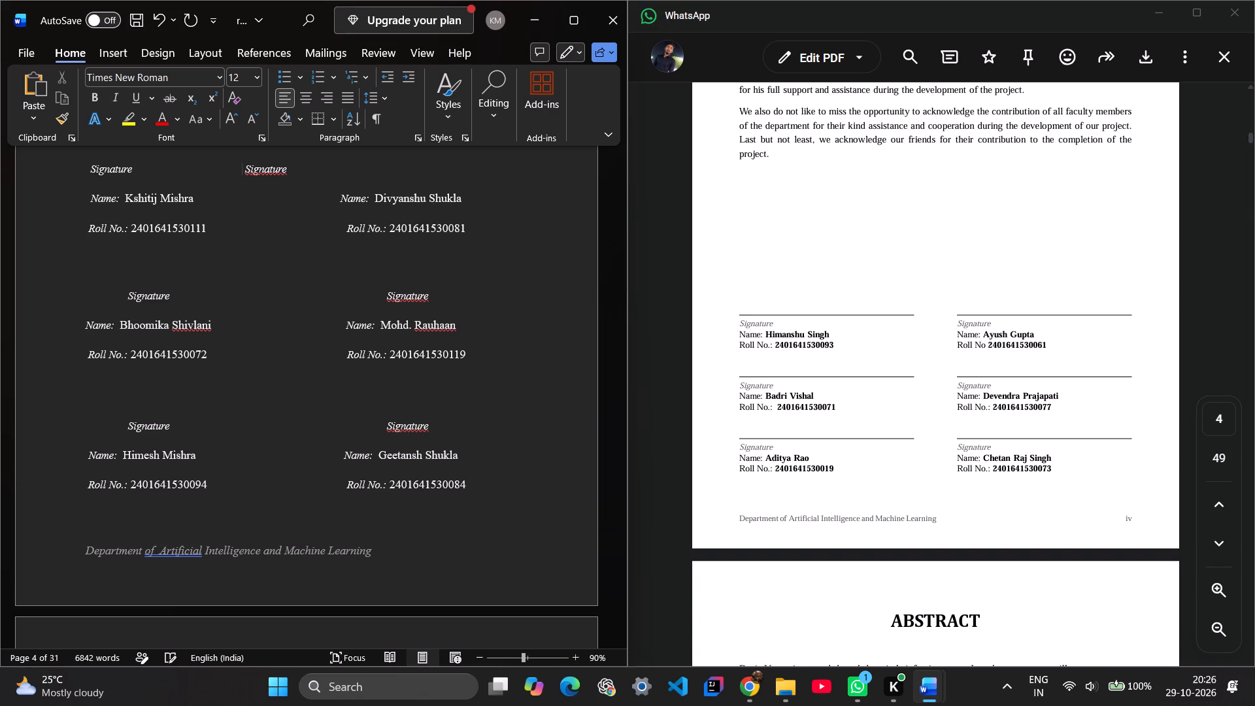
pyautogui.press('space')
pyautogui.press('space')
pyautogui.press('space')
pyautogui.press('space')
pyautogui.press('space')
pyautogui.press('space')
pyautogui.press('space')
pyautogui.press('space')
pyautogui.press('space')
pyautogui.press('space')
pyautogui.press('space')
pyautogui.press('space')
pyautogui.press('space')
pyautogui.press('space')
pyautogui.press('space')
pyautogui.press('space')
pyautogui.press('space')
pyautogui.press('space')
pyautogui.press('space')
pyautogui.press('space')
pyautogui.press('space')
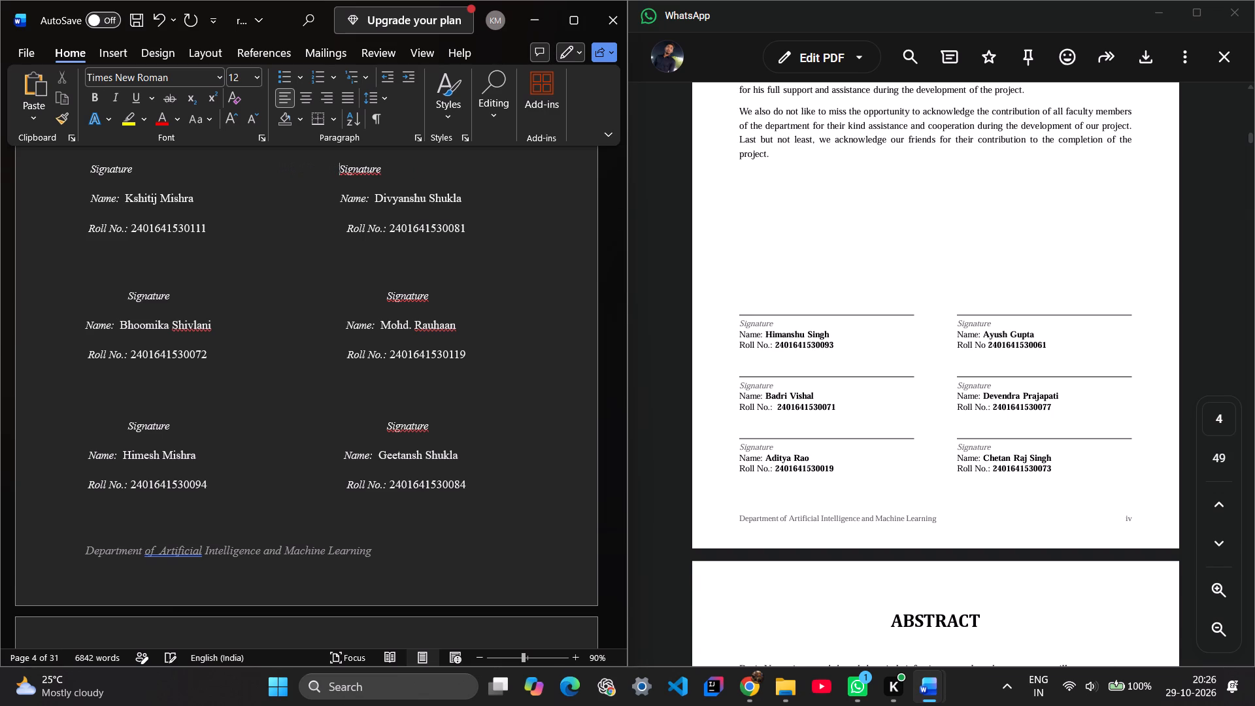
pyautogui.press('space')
pyautogui.press('BackSpace')
# Remove the indent before the second row's first Signature label so it lines up with the name below.
pyautogui.click(127, 295)
pyautogui.press('BackSpace')
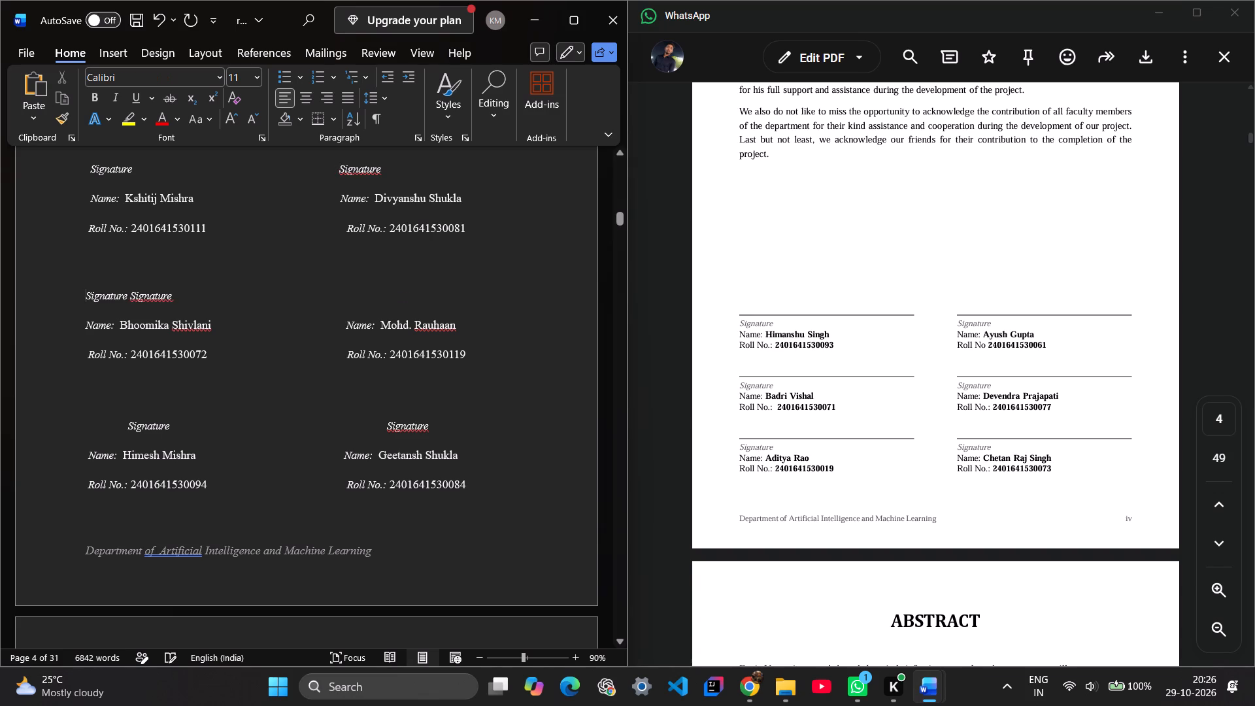
# Adjust the spaces between the second row's two Signature labels so the second one lines up with the name below.
pyautogui.click(129, 298)
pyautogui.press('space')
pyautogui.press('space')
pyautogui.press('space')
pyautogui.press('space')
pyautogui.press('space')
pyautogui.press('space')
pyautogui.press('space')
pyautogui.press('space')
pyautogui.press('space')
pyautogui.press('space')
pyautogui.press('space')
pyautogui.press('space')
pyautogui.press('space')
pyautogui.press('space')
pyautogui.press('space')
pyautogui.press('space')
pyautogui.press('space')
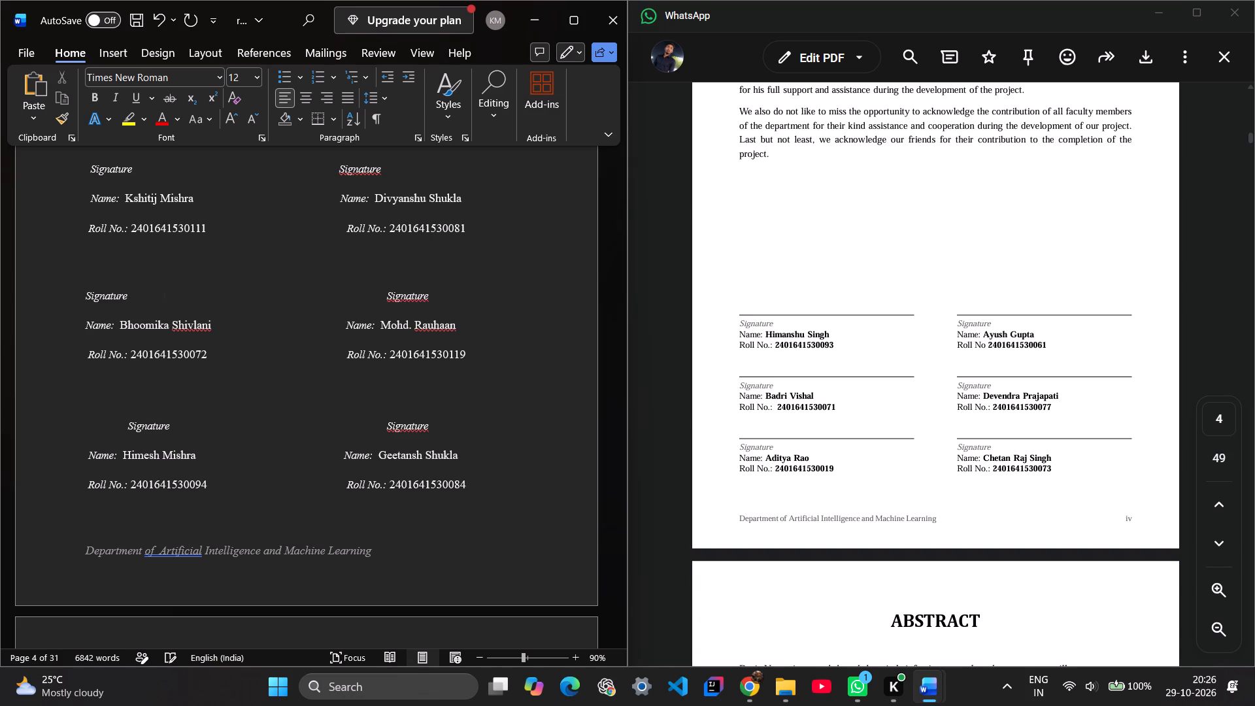
pyautogui.press('BackSpace')
pyautogui.press('BackSpace')
pyautogui.press('BackSpace')
pyautogui.press('BackSpace')
pyautogui.press('BackSpace')
pyautogui.press('BackSpace')
pyautogui.click(384, 294)
pyautogui.press('BackSpace')
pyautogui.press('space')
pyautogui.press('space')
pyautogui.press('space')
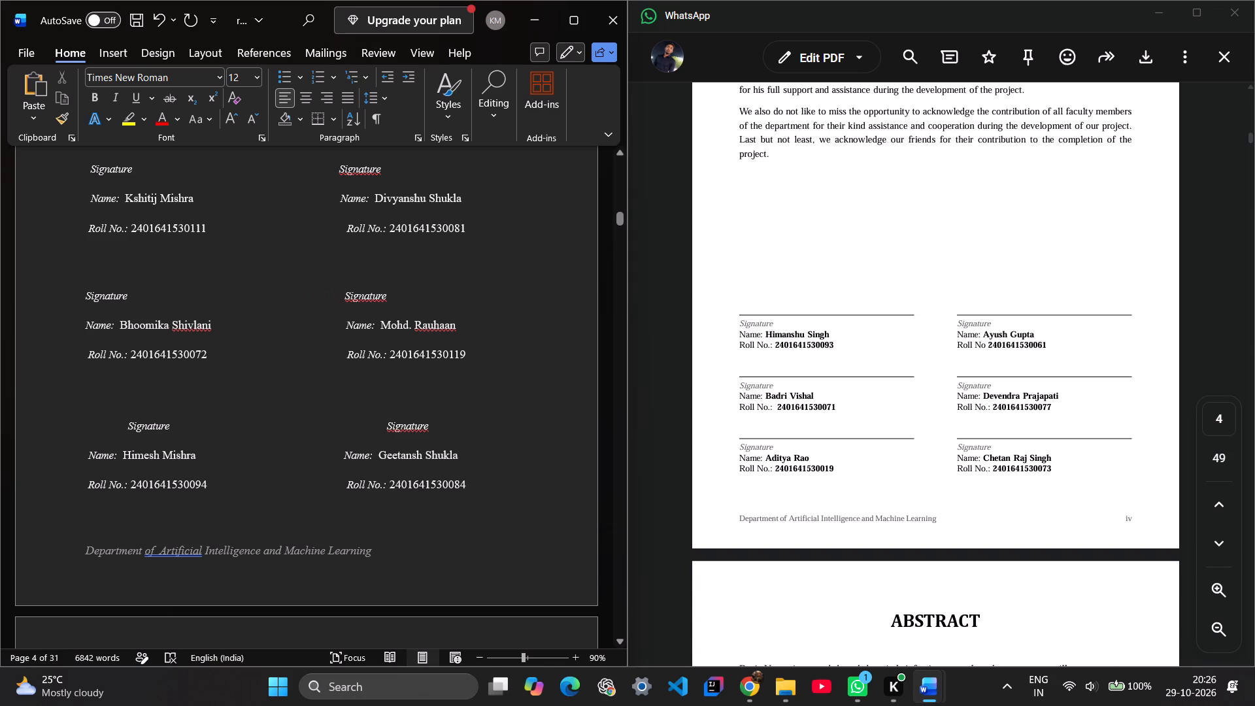
# Replace the indent before the third row's first Signature label with a single space.
pyautogui.click(127, 423)
pyautogui.press('BackSpace')
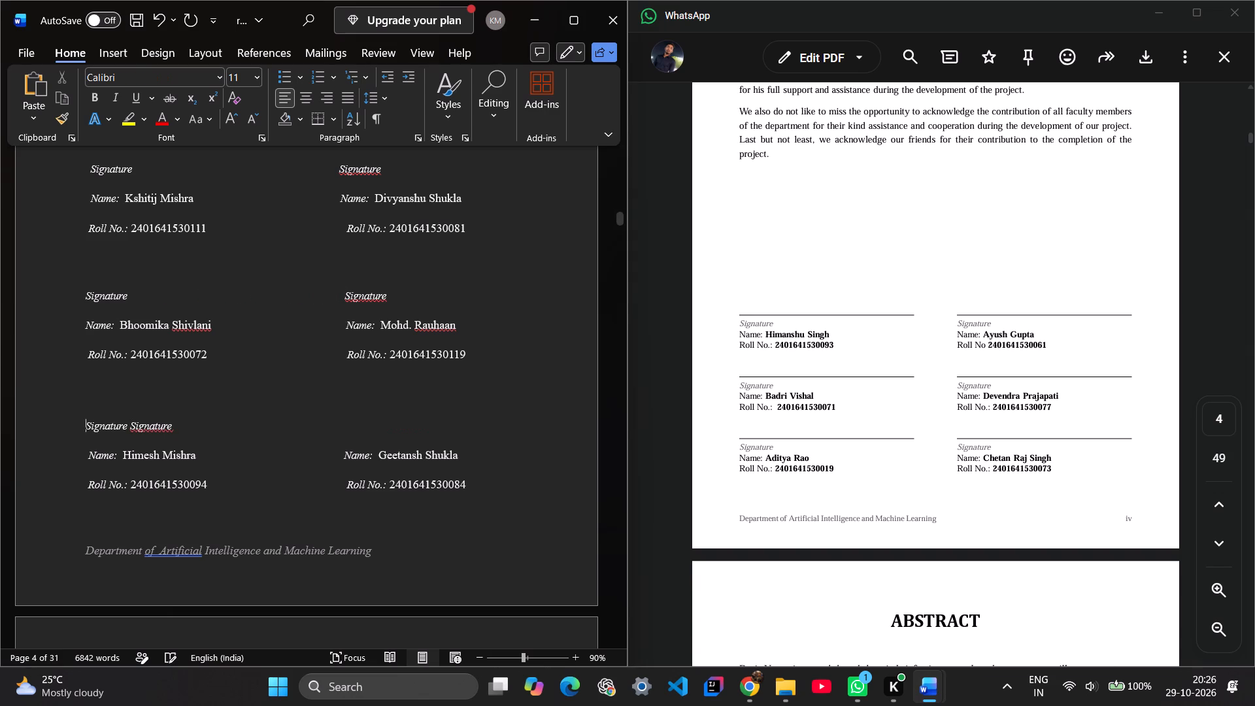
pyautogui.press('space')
# Insert a run of spaces between the third row's two Signature labels so the second one lines up with its block.
pyautogui.click(126, 429)
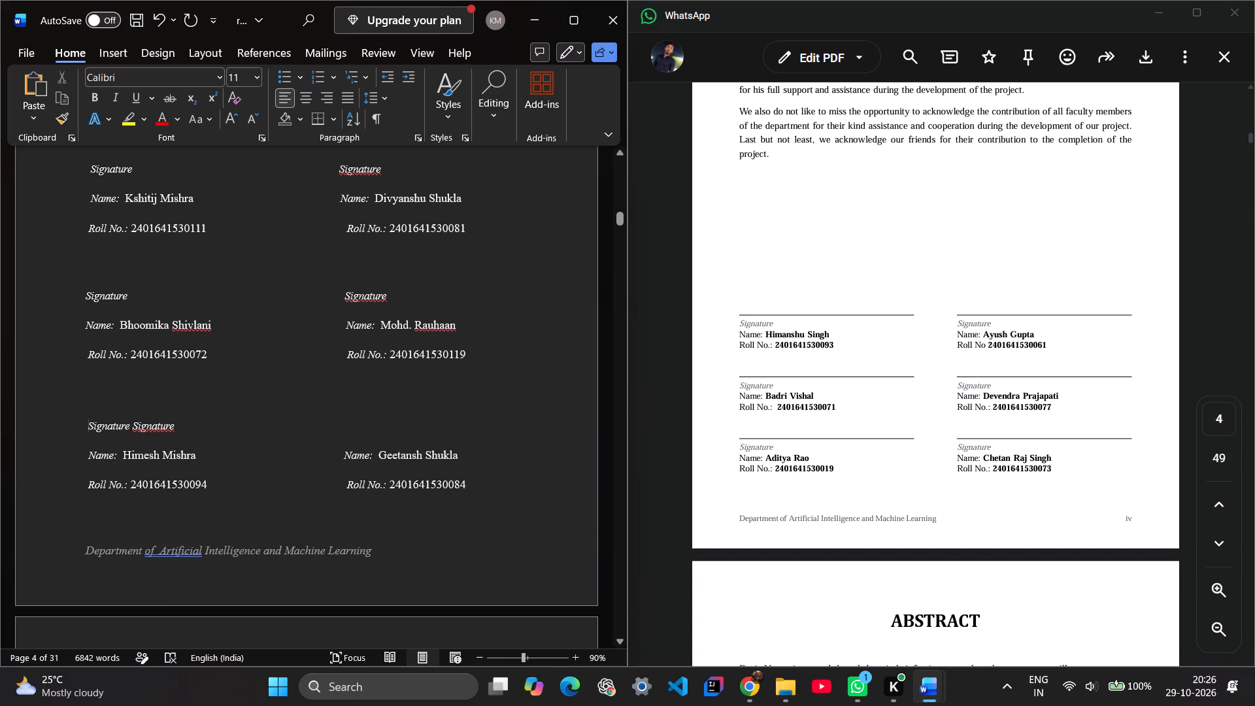
pyautogui.click(134, 429)
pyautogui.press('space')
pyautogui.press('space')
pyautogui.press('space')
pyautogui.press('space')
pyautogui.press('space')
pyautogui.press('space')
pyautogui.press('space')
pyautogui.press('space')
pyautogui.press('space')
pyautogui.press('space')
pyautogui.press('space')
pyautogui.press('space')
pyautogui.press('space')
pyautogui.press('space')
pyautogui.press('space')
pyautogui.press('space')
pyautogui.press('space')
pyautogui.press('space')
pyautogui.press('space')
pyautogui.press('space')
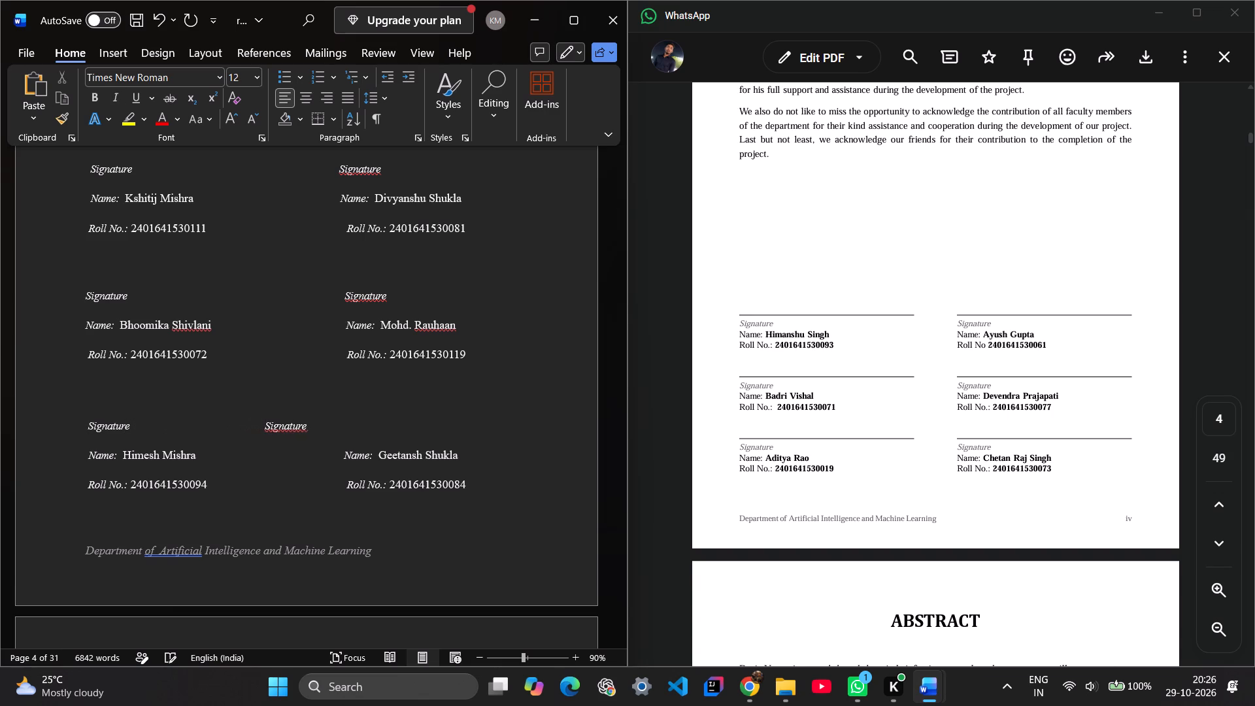
pyautogui.press('BackSpace')
# Delete the stray period on the line between the ABSTRACT heading and its paragraph.
pyautogui.scroll(1, 134, 429)
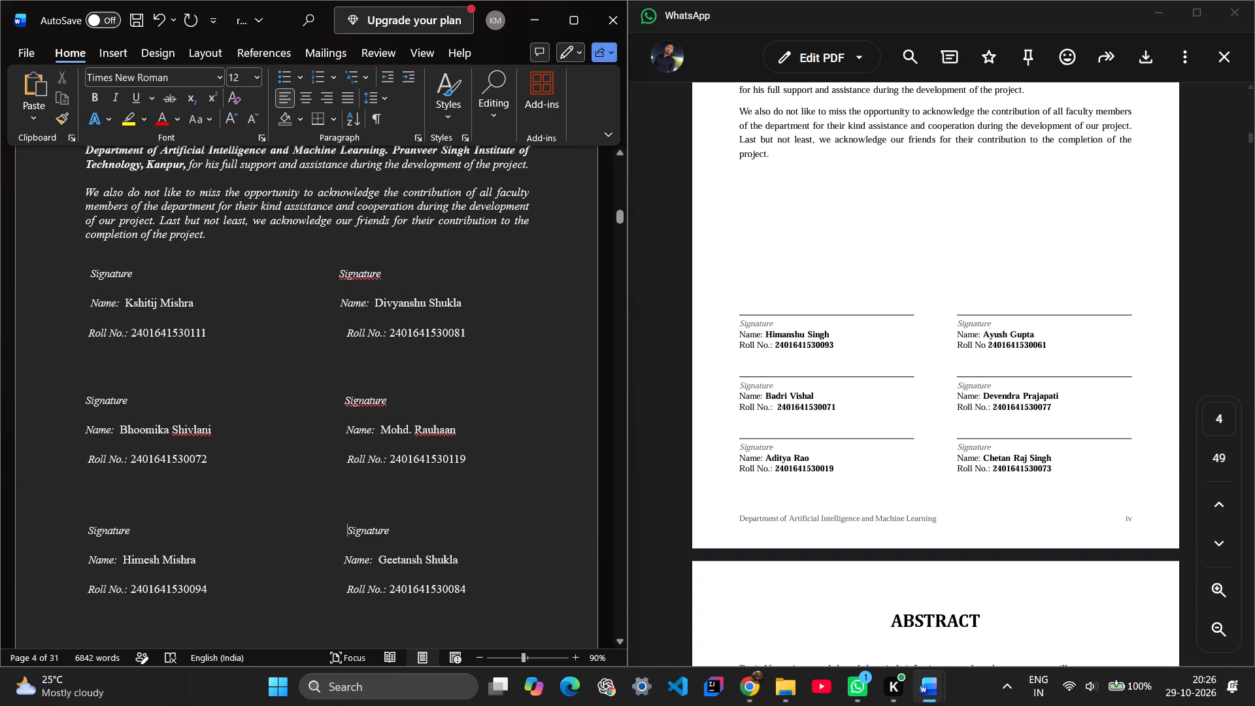
pyautogui.scroll(-3, 134, 429)
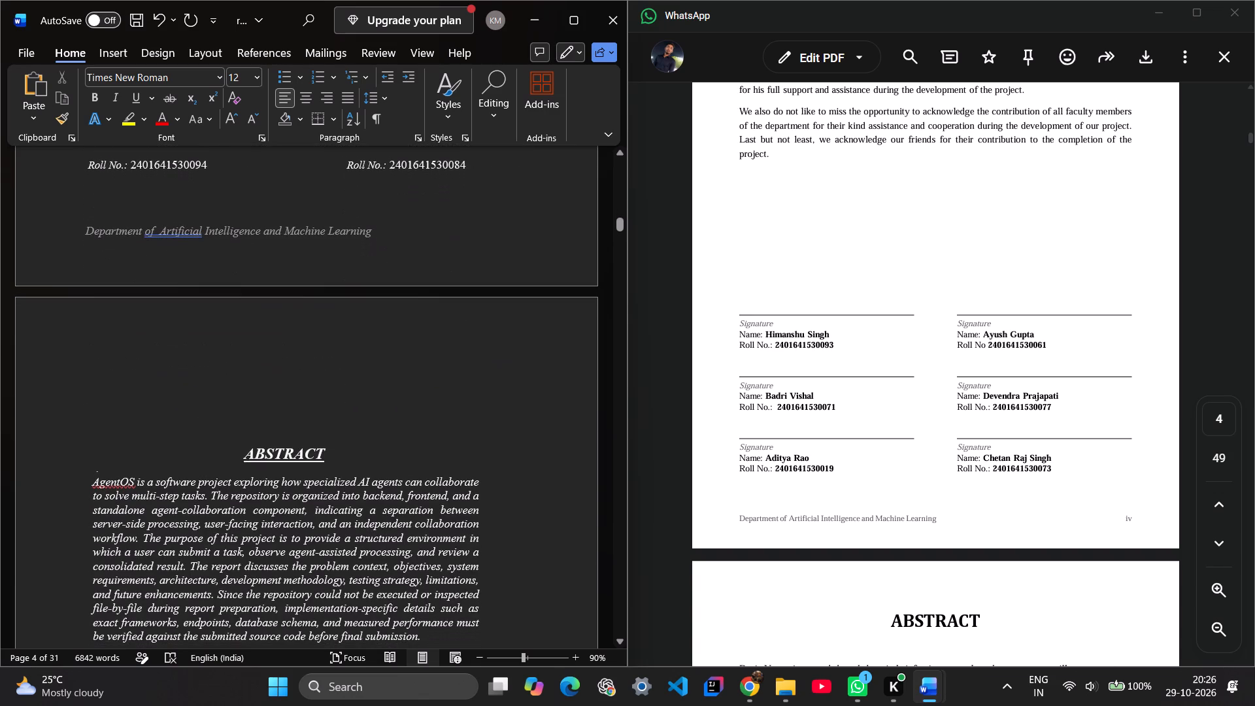
pyautogui.scroll(-2, 665, 367)
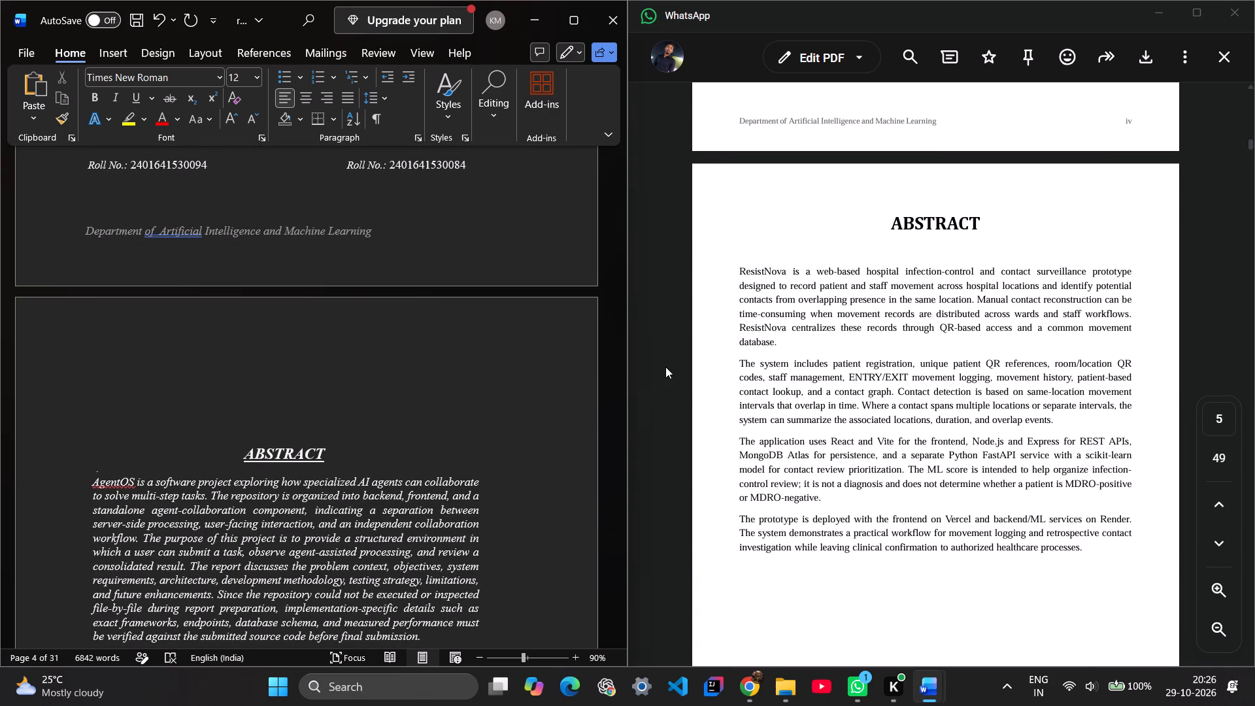
pyautogui.scroll(-1, 665, 367)
pyautogui.scroll(-2, 442, 463)
pyautogui.scroll(1, 442, 463)
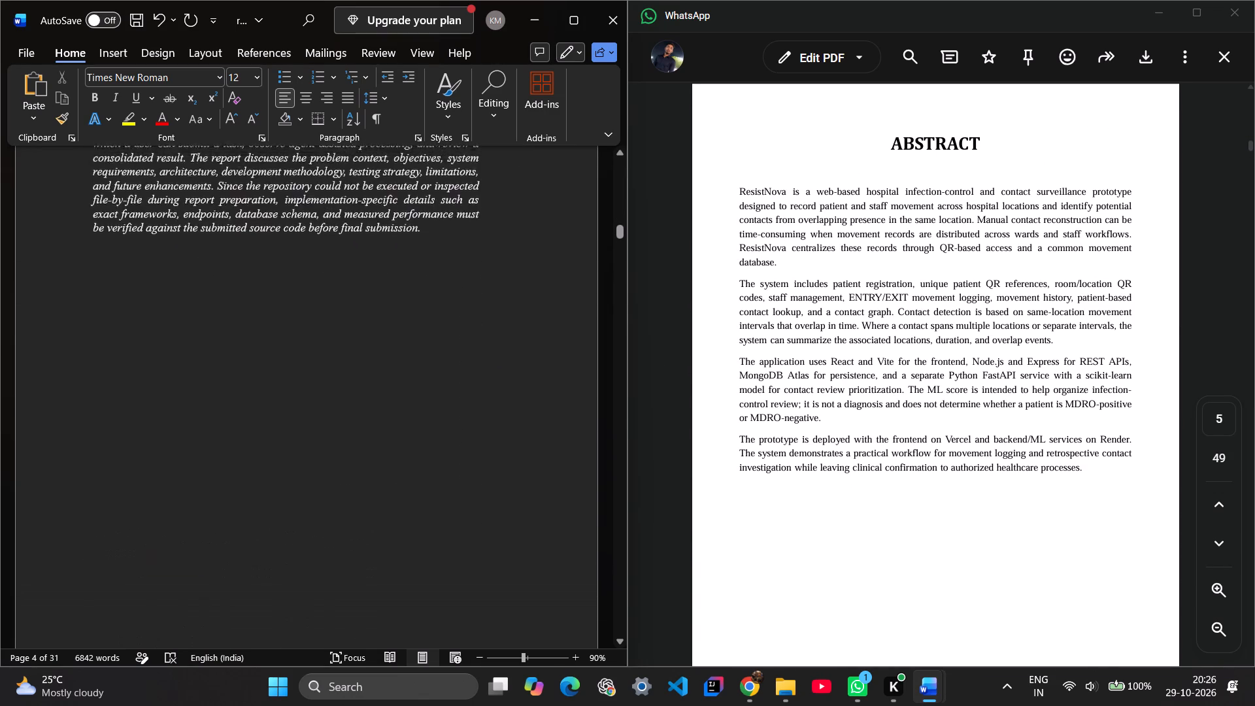
pyautogui.scroll(1, 442, 463)
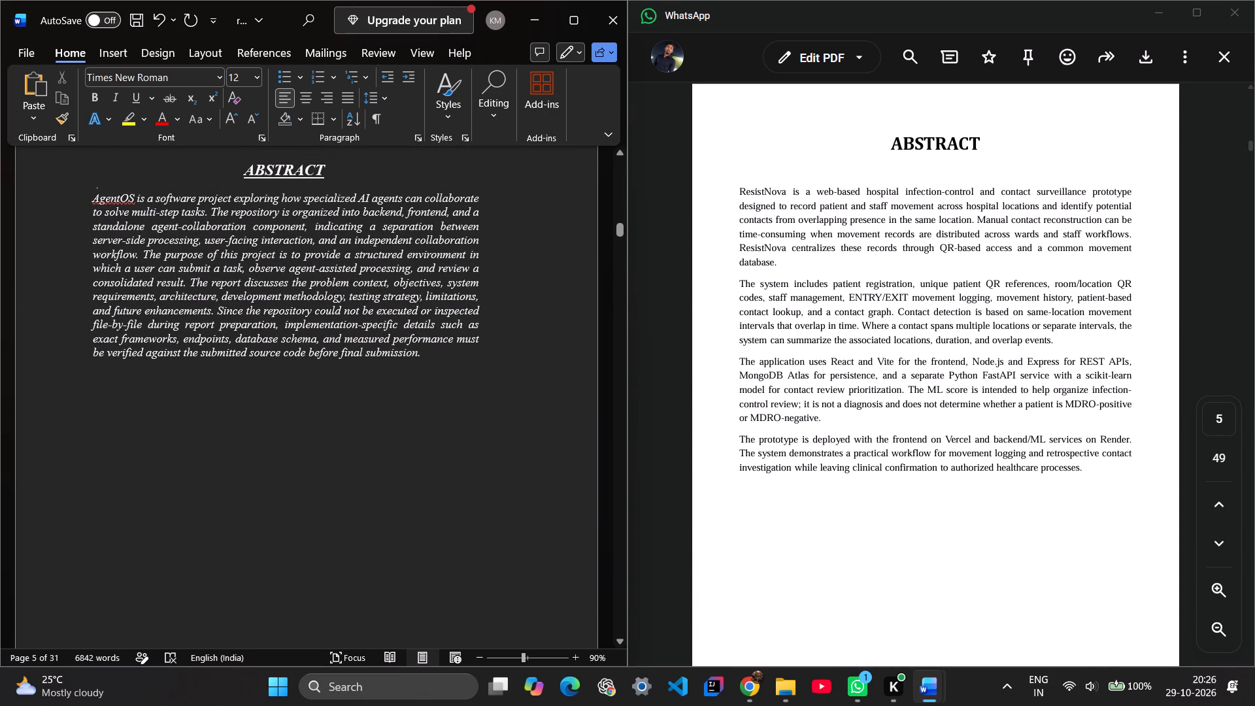
pyautogui.click(107, 193)
pyautogui.click(107, 192)
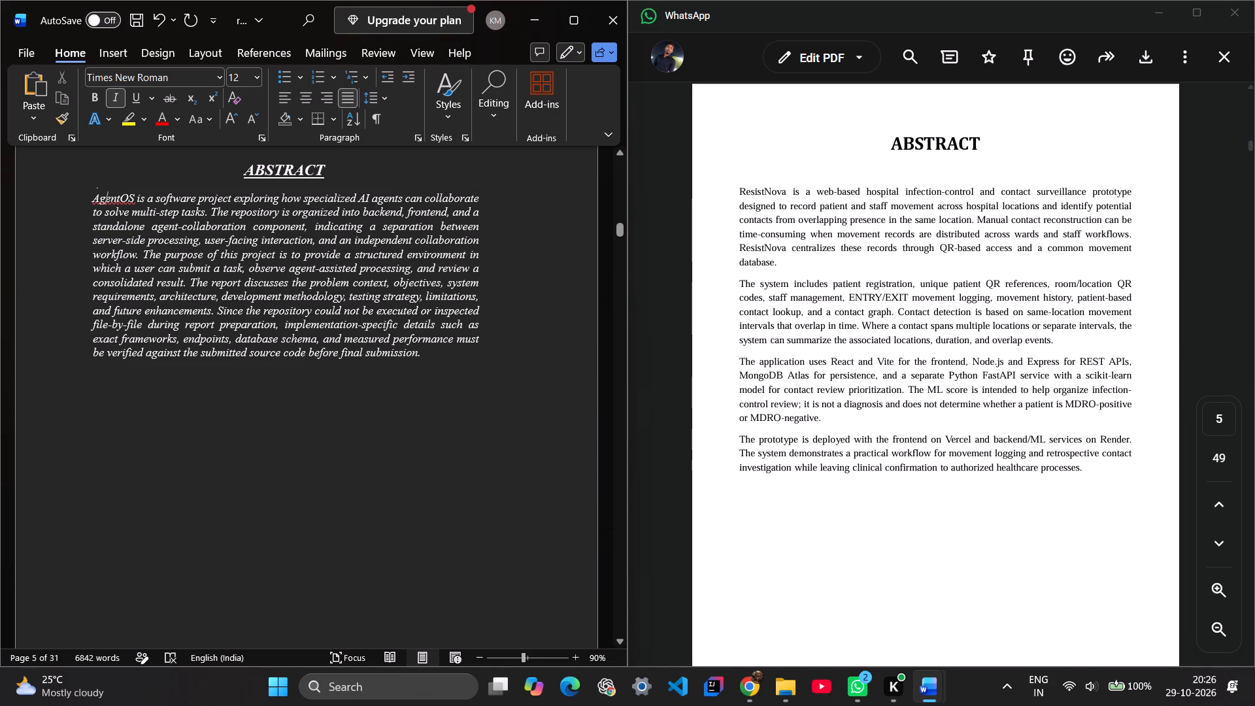
pyautogui.click(109, 184)
pyautogui.press('BackSpace')
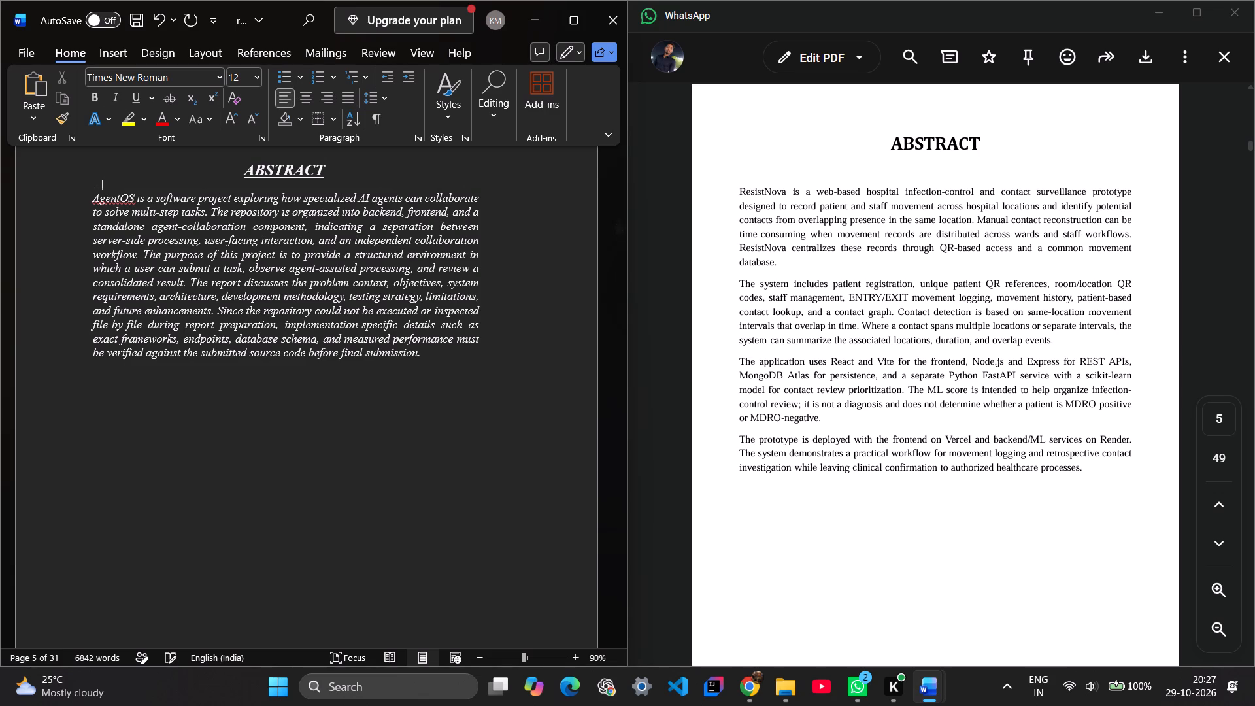
pyautogui.press('BackSpace')
pyautogui.press('BackSpace')
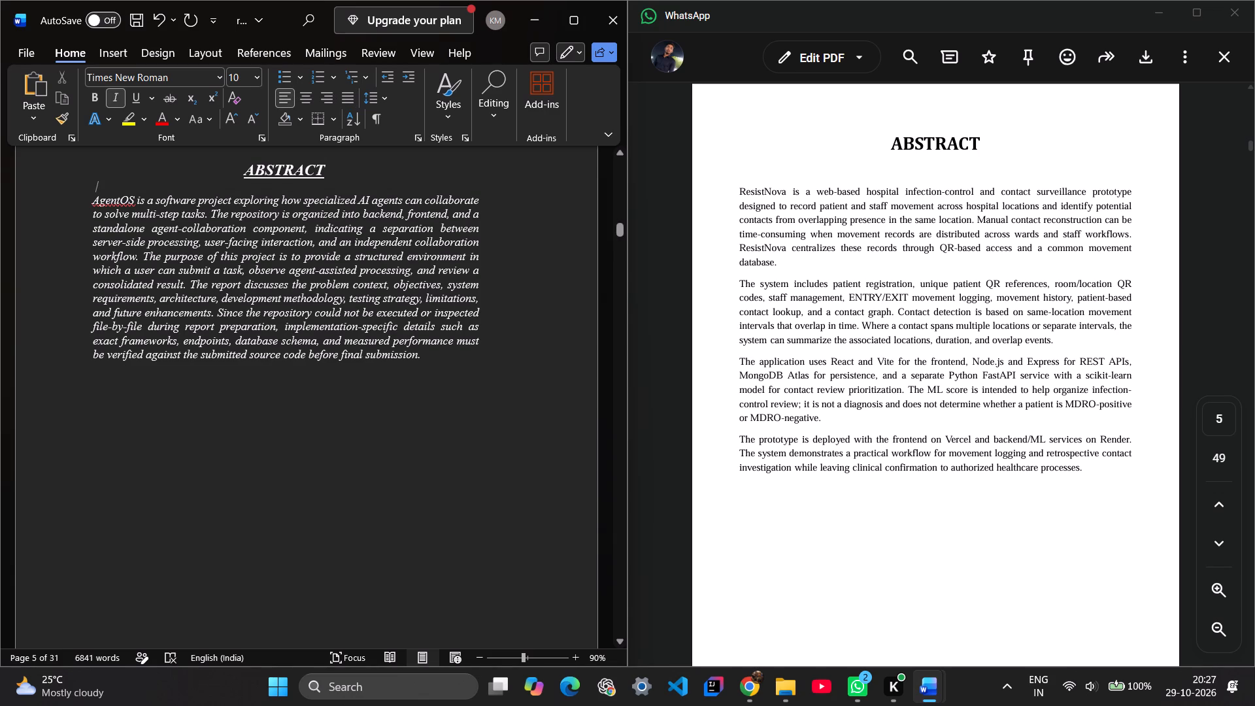
# Compare the Abstract, Table of Contents and list of figures pages with the corresponding pages of the reference PDF.
pyautogui.scroll(-1, 746, 405)
pyautogui.scroll(-2, 429, 478)
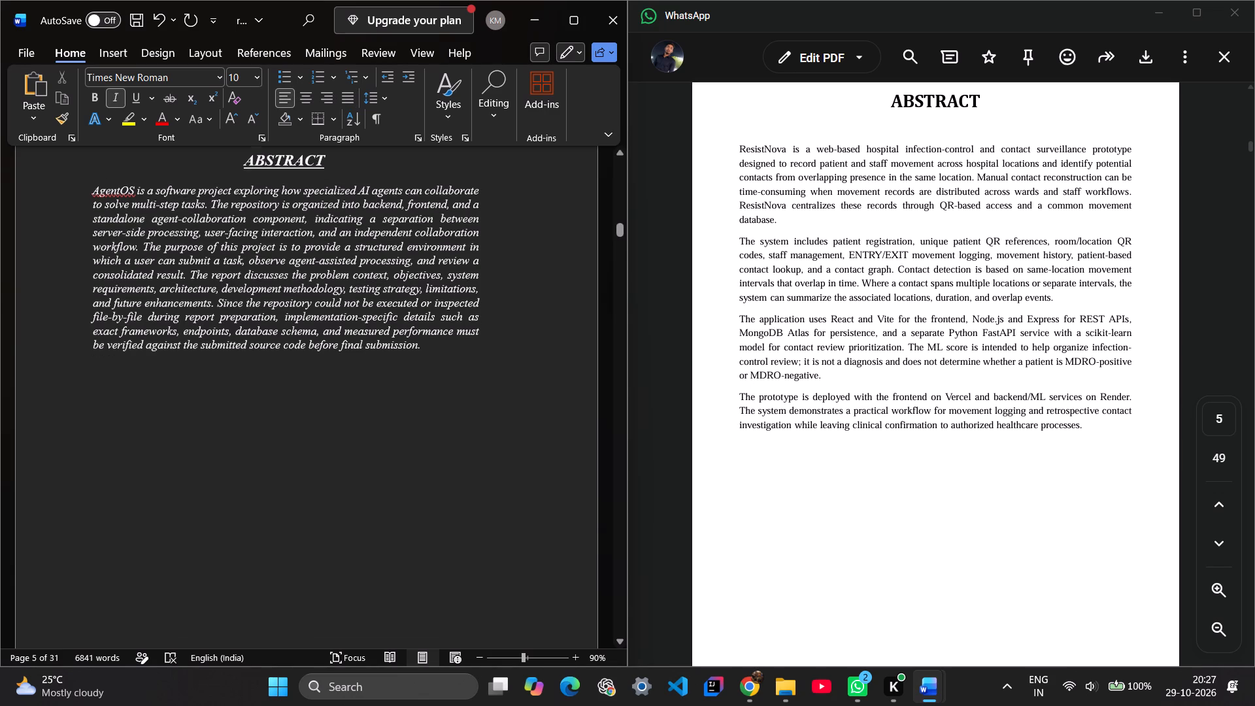
pyautogui.scroll(-4, 429, 478)
pyautogui.scroll(-4, 891, 437)
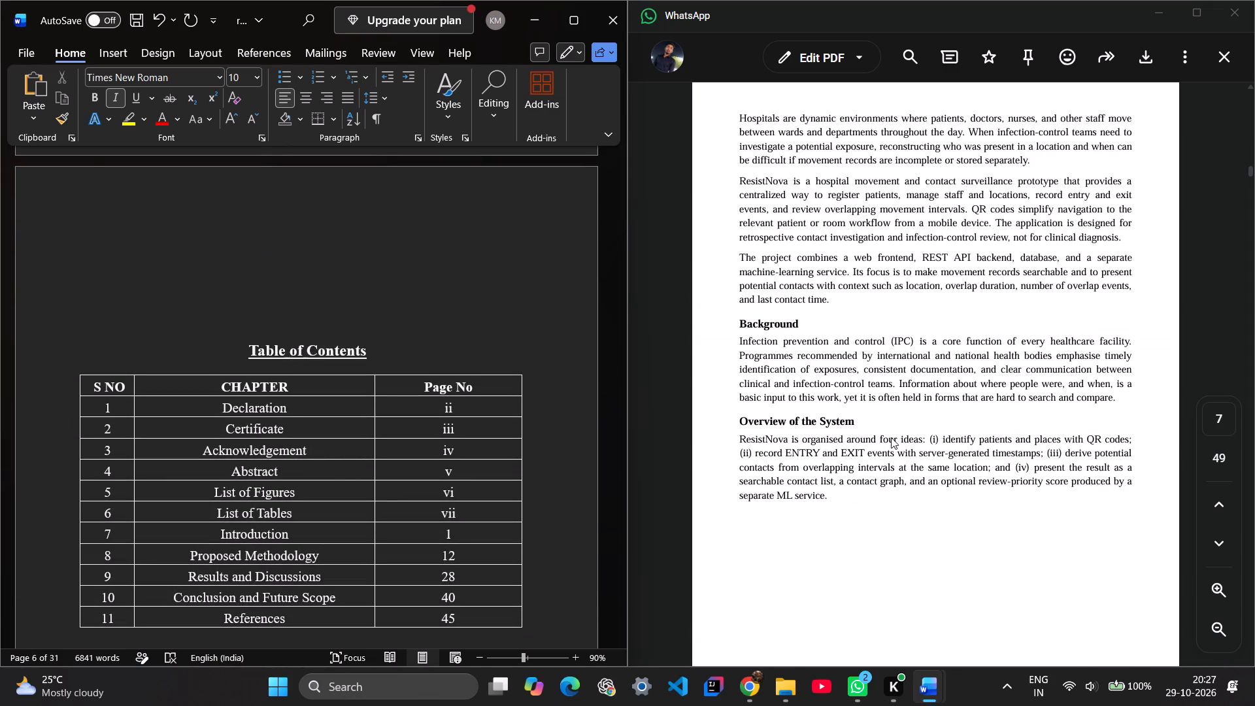
pyautogui.scroll(-1, 531, 531)
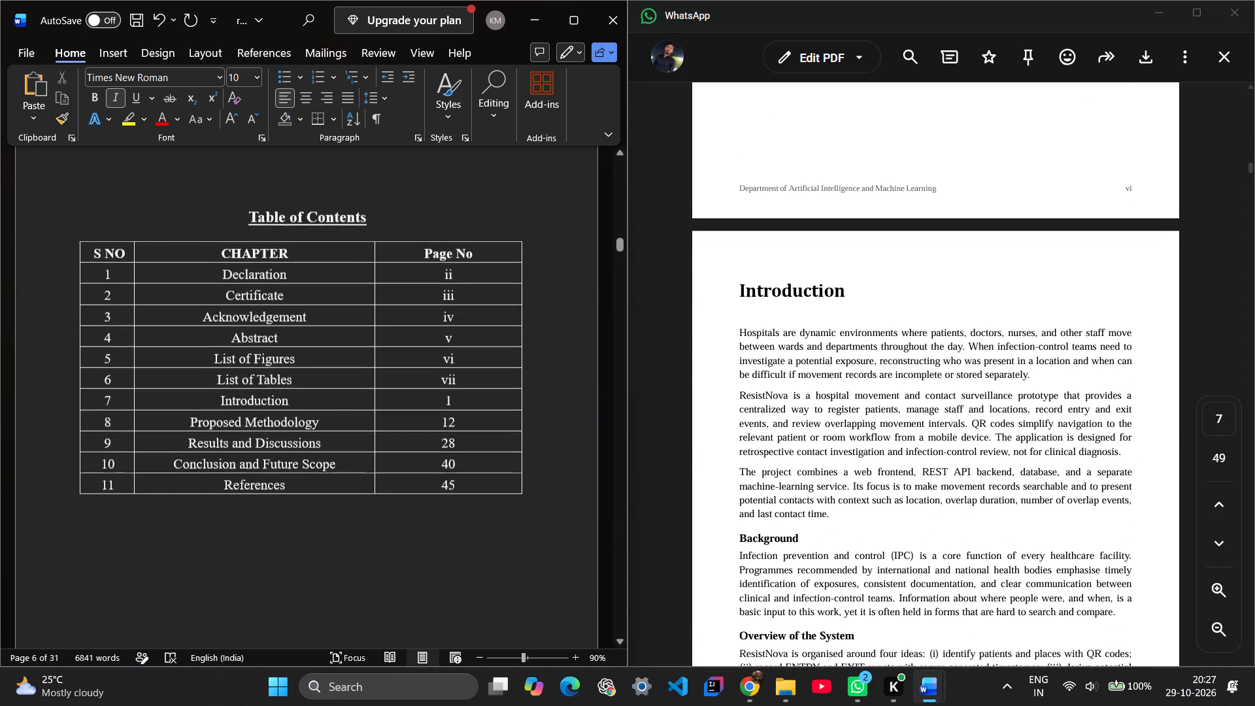
pyautogui.scroll(-1, 531, 531)
pyautogui.hscroll(1, 1022, 385)
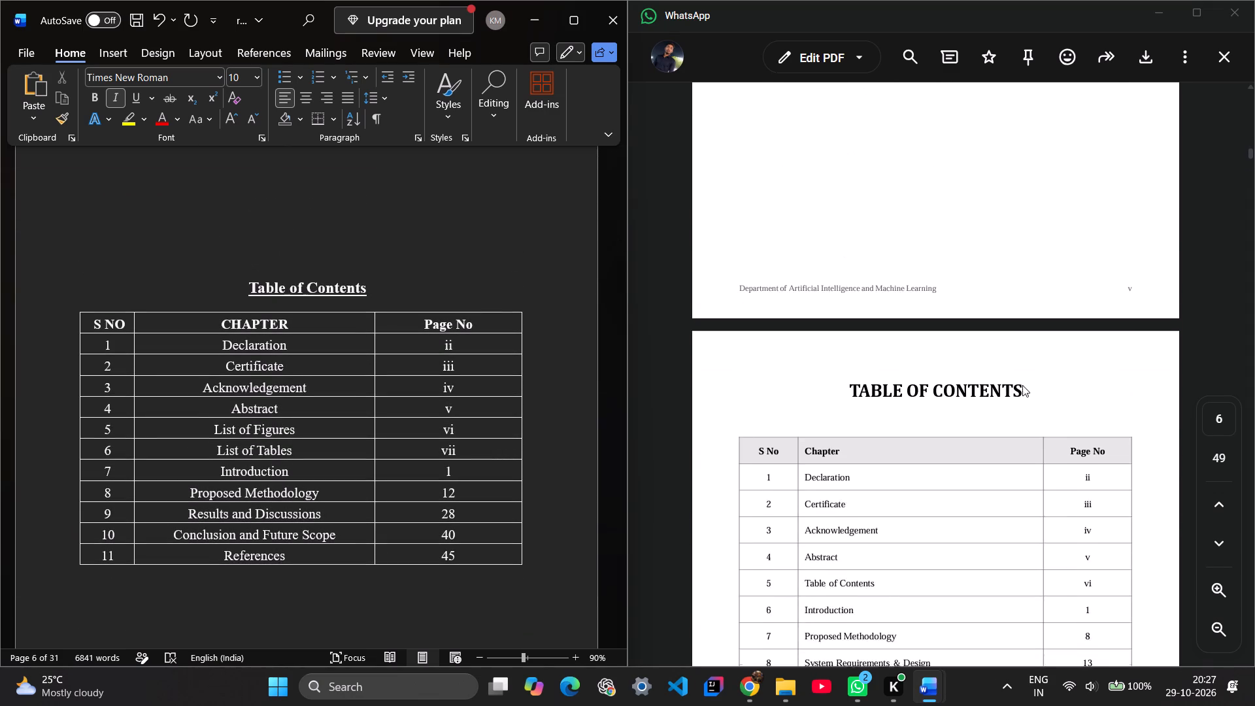
pyautogui.hscroll(1, 1022, 385)
pyautogui.scroll(-1, 516, 486)
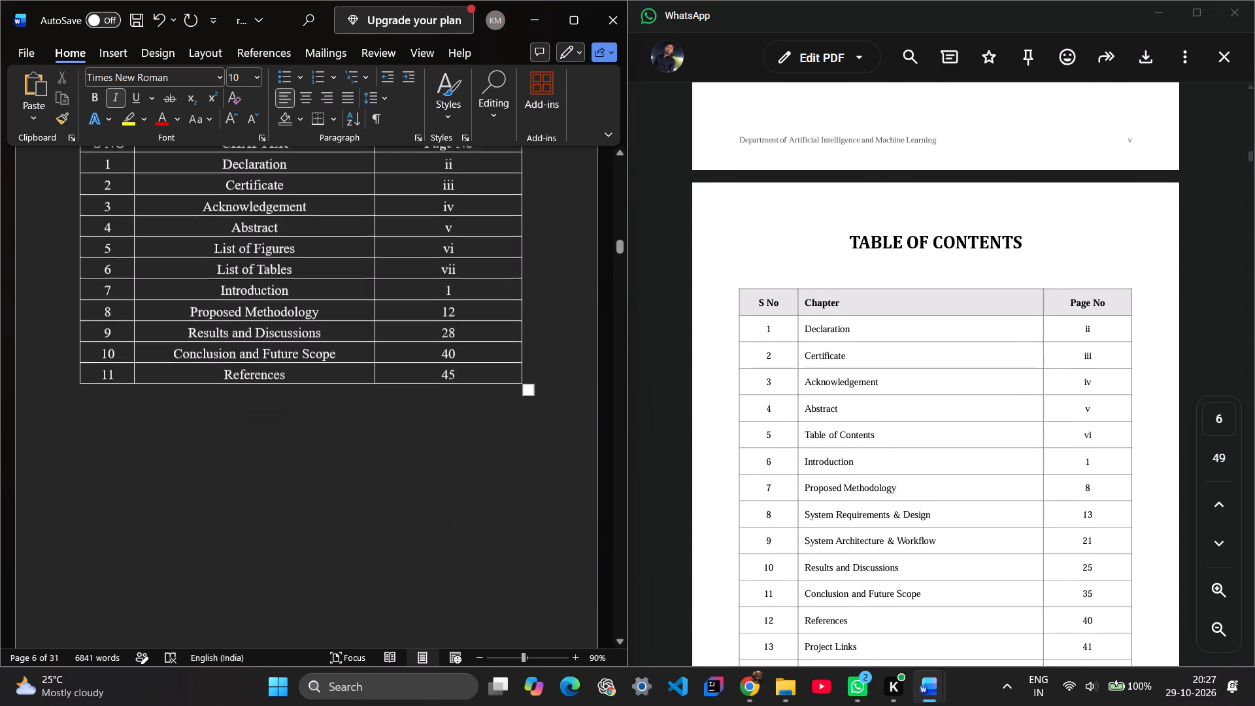
pyautogui.scroll(-1, 856, 479)
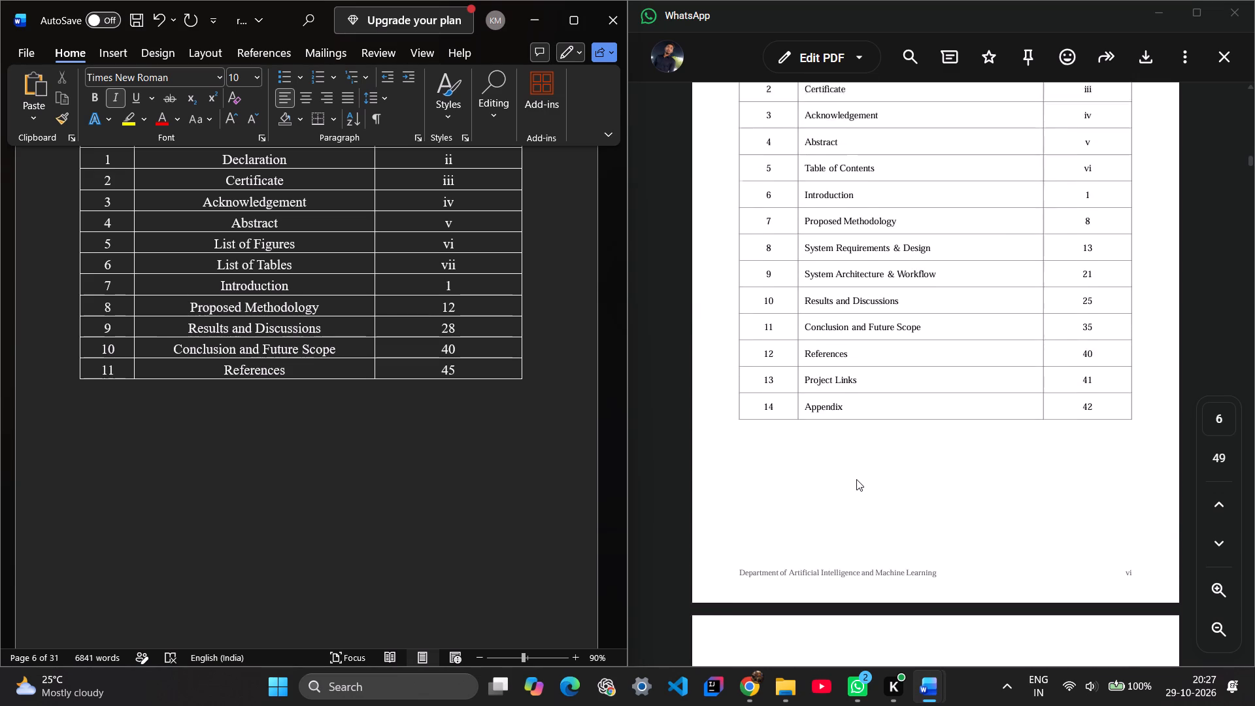
pyautogui.scroll(-1, 856, 479)
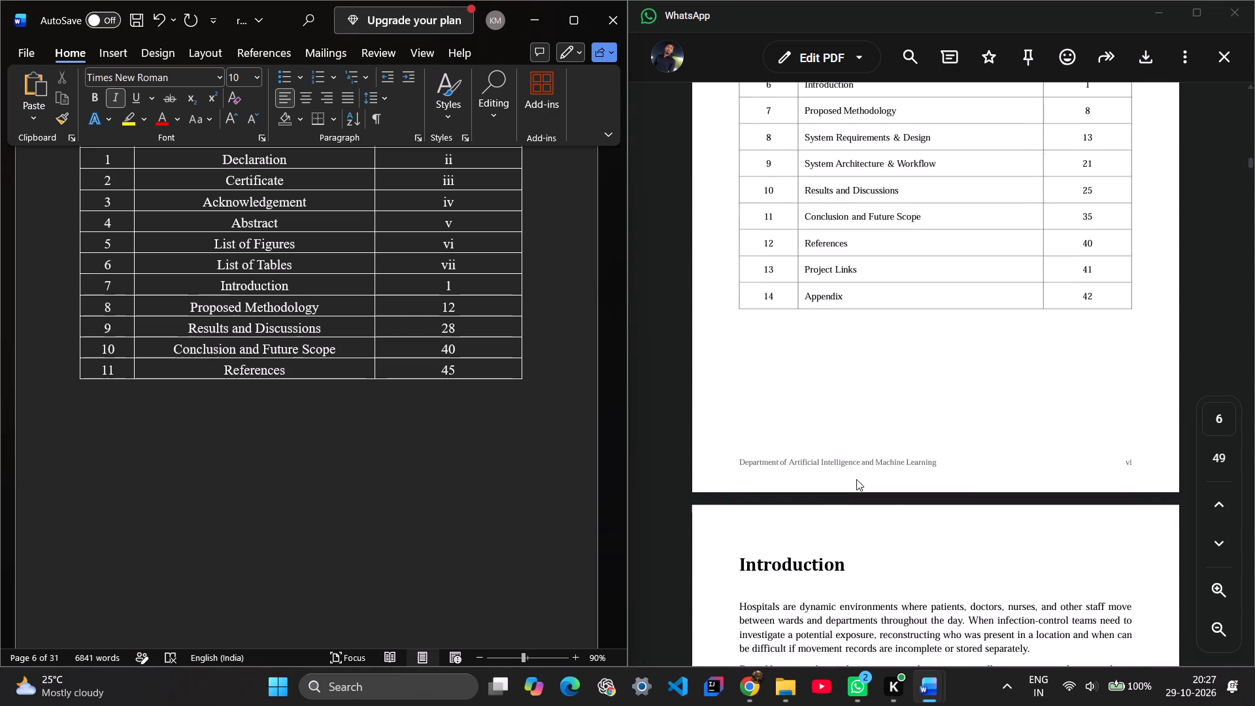
pyautogui.scroll(-1, 856, 479)
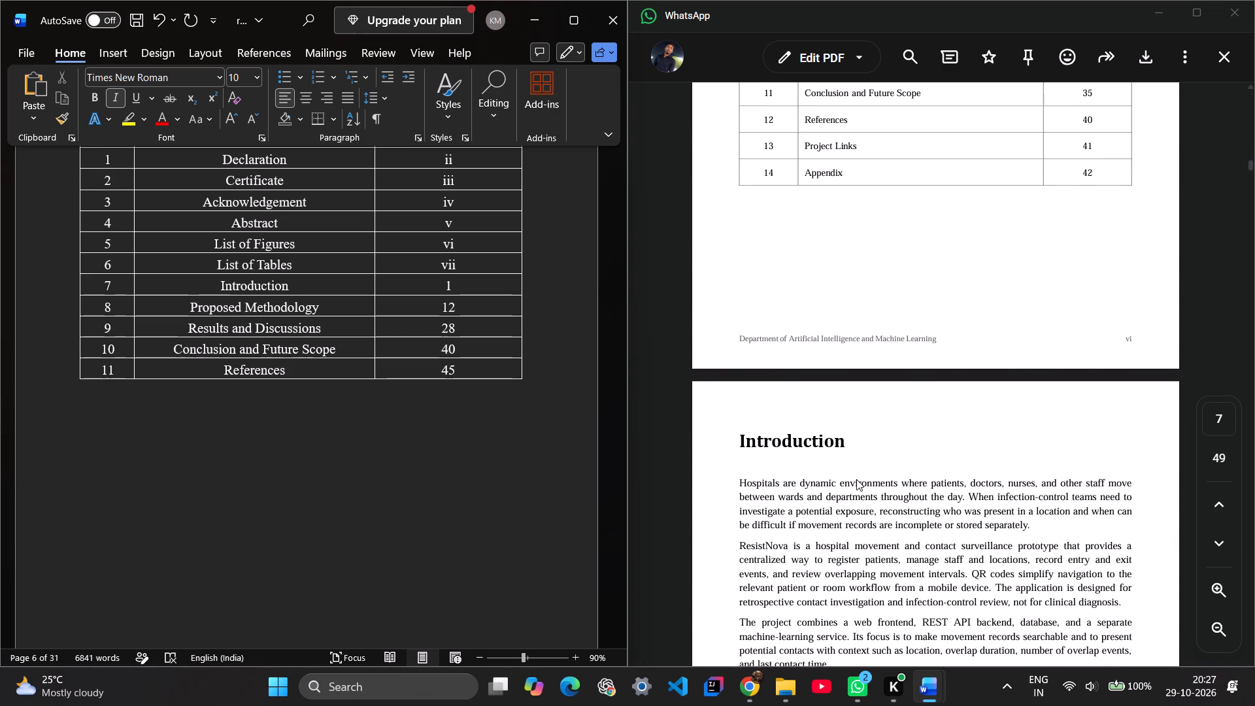
pyautogui.scroll(-1, 856, 479)
pyautogui.scroll(1, 461, 586)
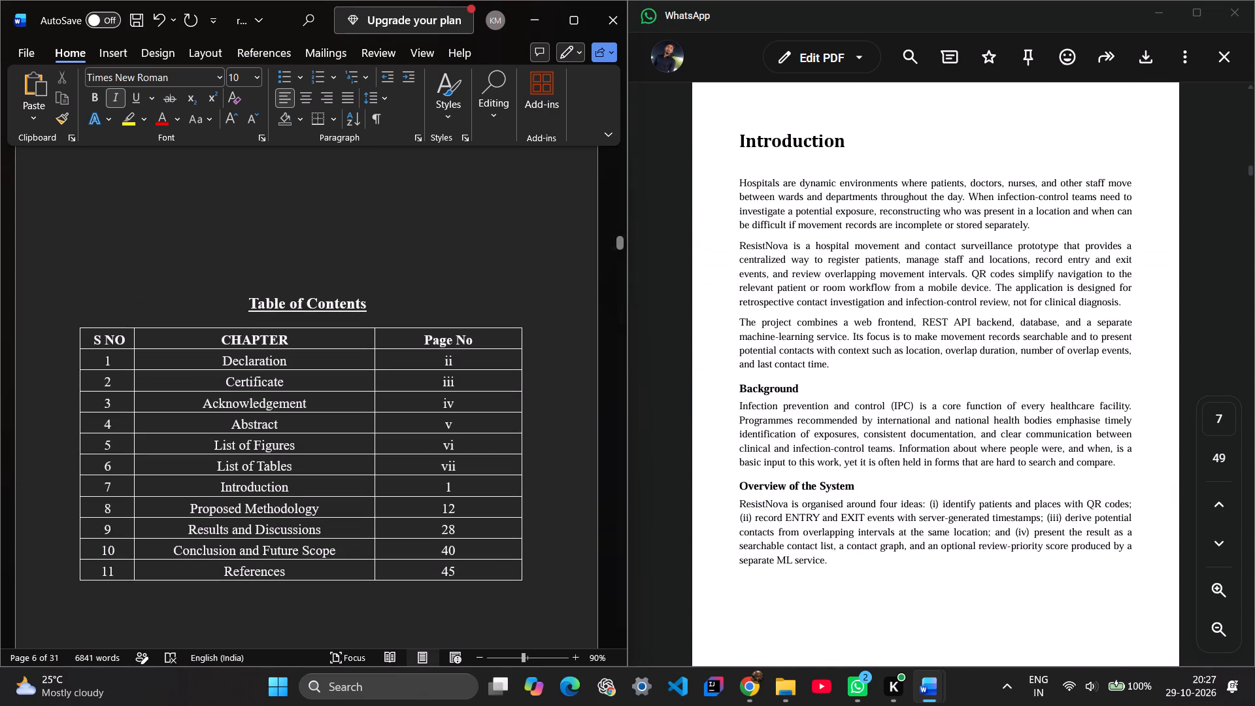
pyautogui.scroll(-1, 811, 363)
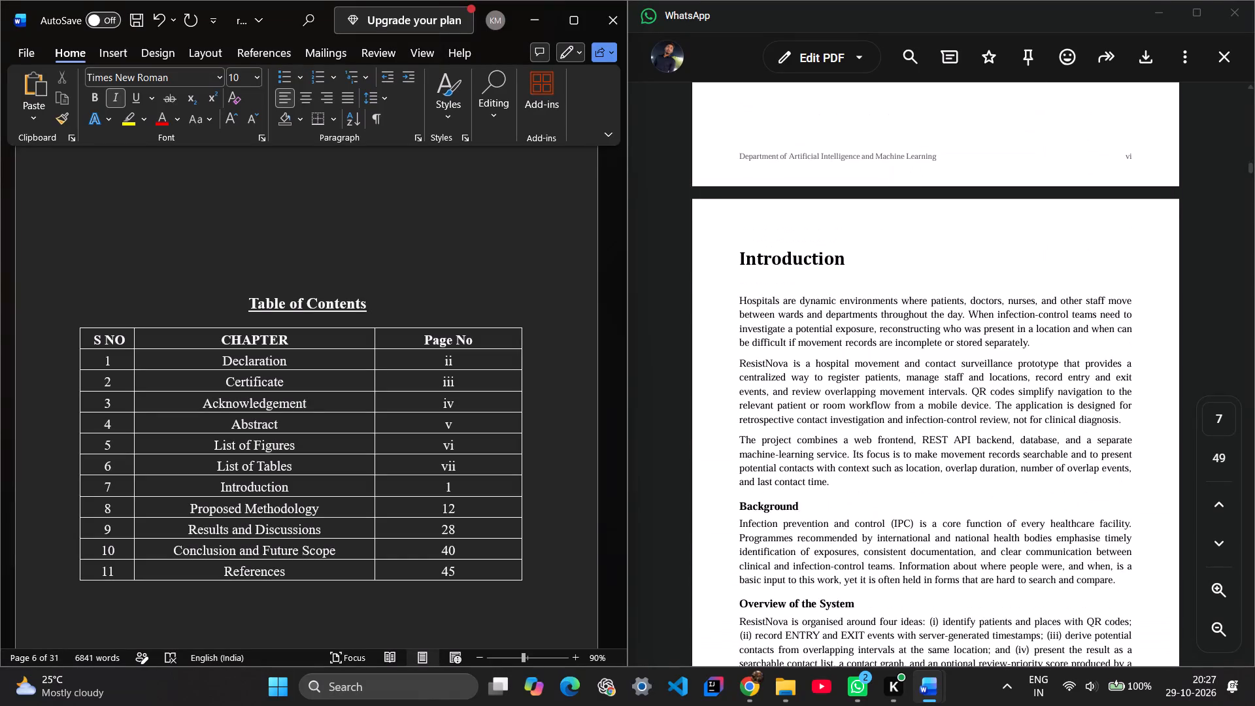
pyautogui.scroll(-3, 811, 363)
pyautogui.scroll(-2, 504, 496)
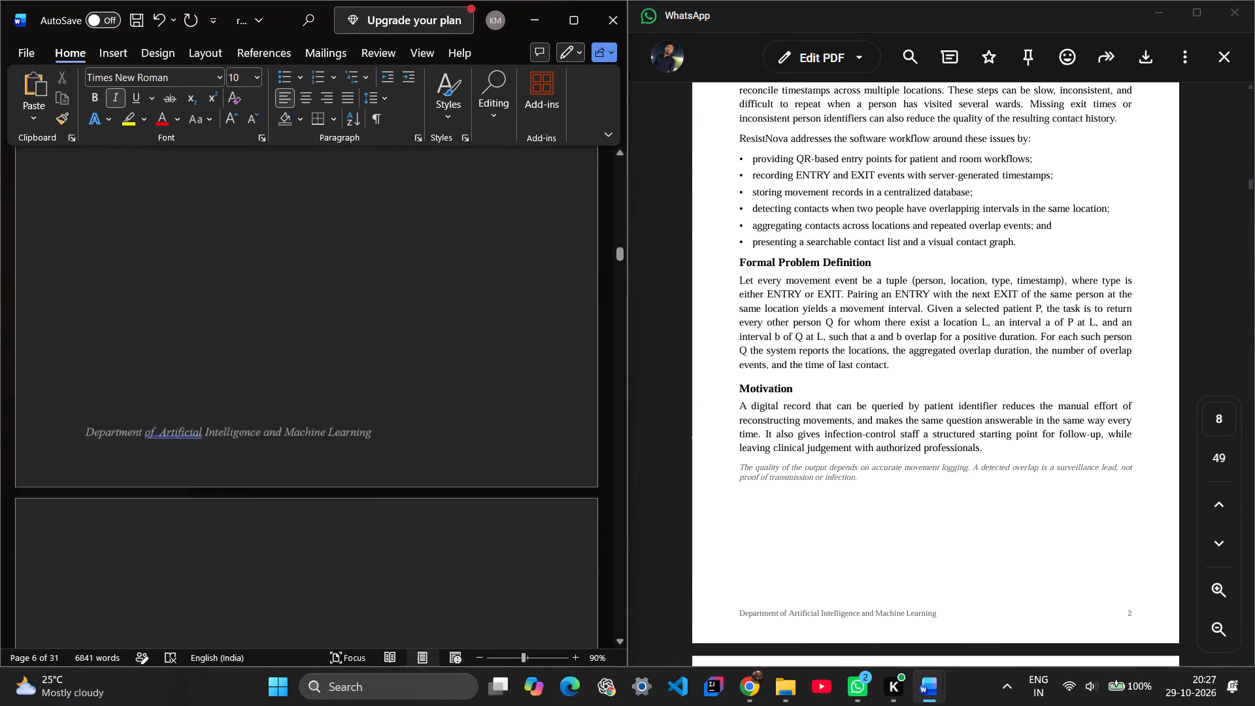
pyautogui.scroll(-7, 504, 496)
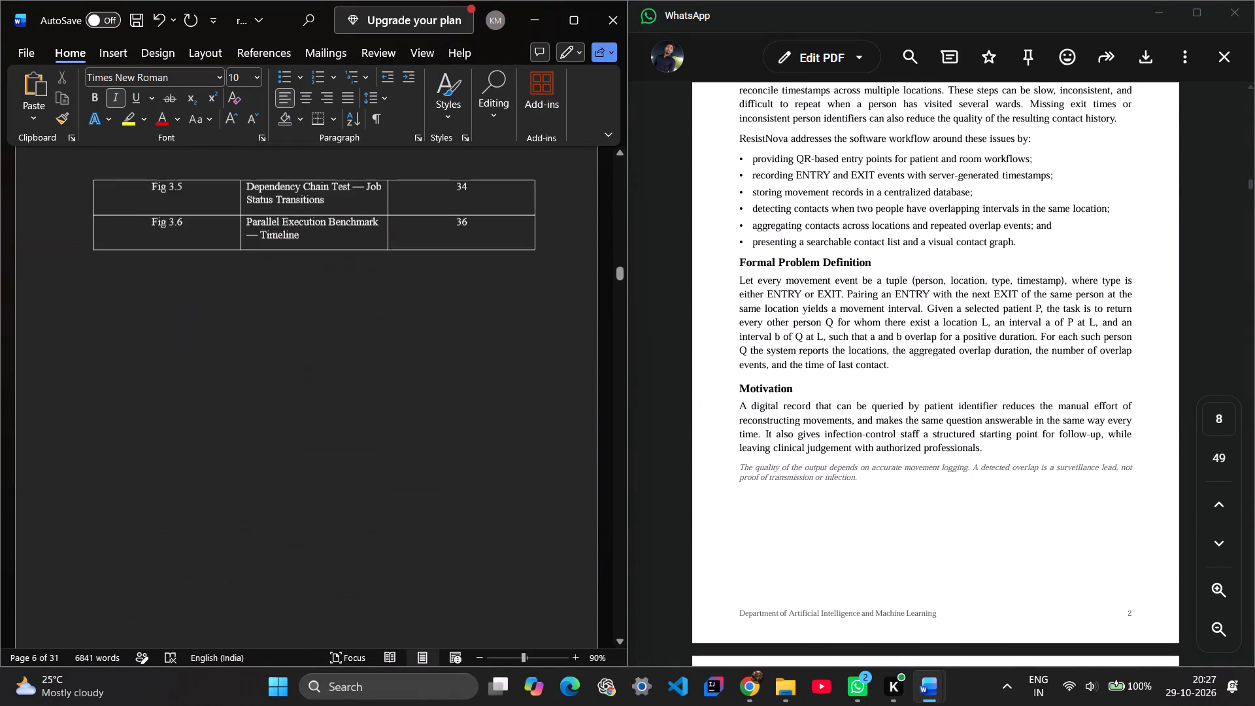
pyautogui.scroll(-5, 504, 496)
# Delete the Fig 3.5 and Fig 3.6 rows that spill onto a new page from the list of figures table.
pyautogui.scroll(4, 504, 496)
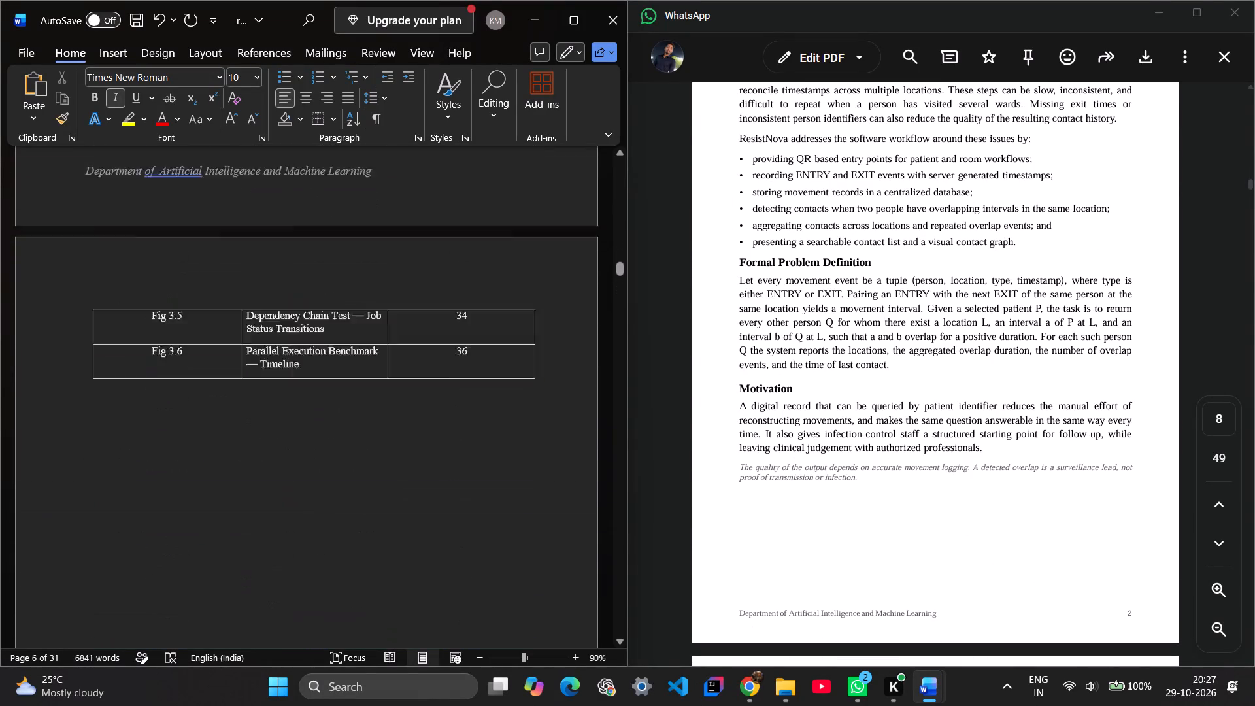
pyautogui.scroll(2, 504, 496)
pyautogui.moveTo(554, 582); pyautogui.dragTo(98, 533)
pyautogui.press('BackSpace')
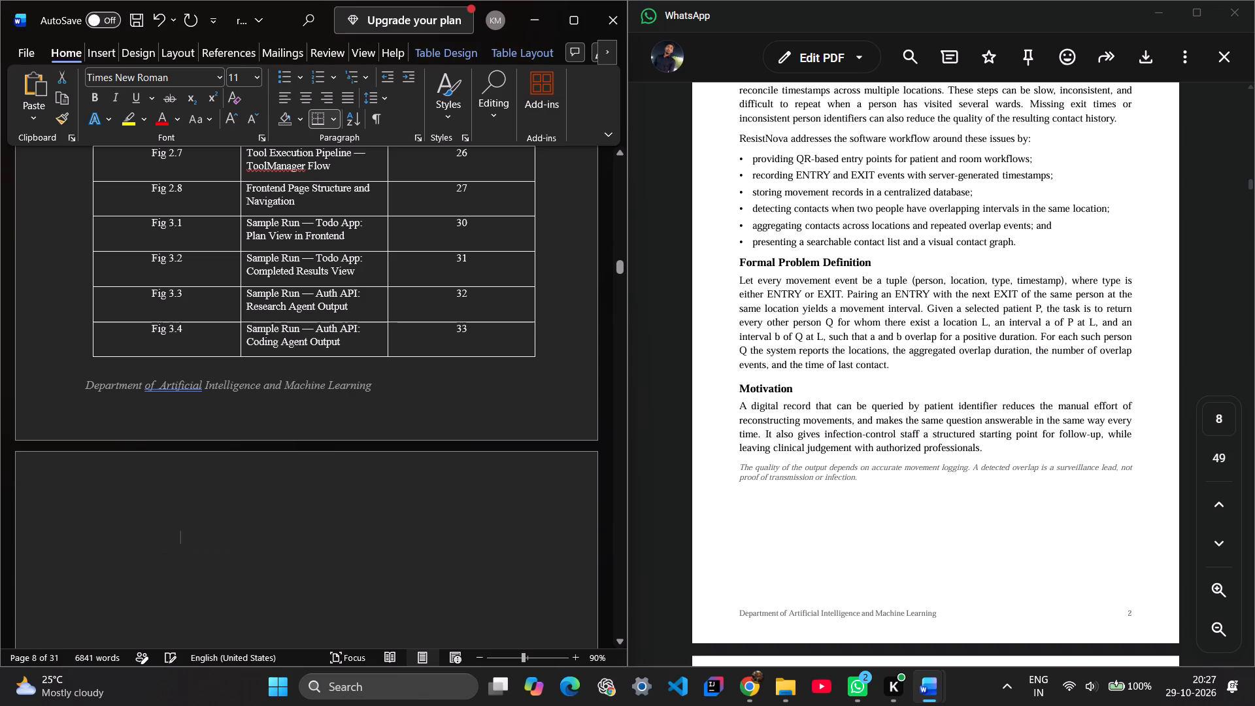
# Remove the blank page left between the list of figures table and the LIST OF TABLES page.
pyautogui.press('BackSpace')
pyautogui.press('BackSpace')
pyautogui.press('BackSpace')
pyautogui.press('BackSpace')
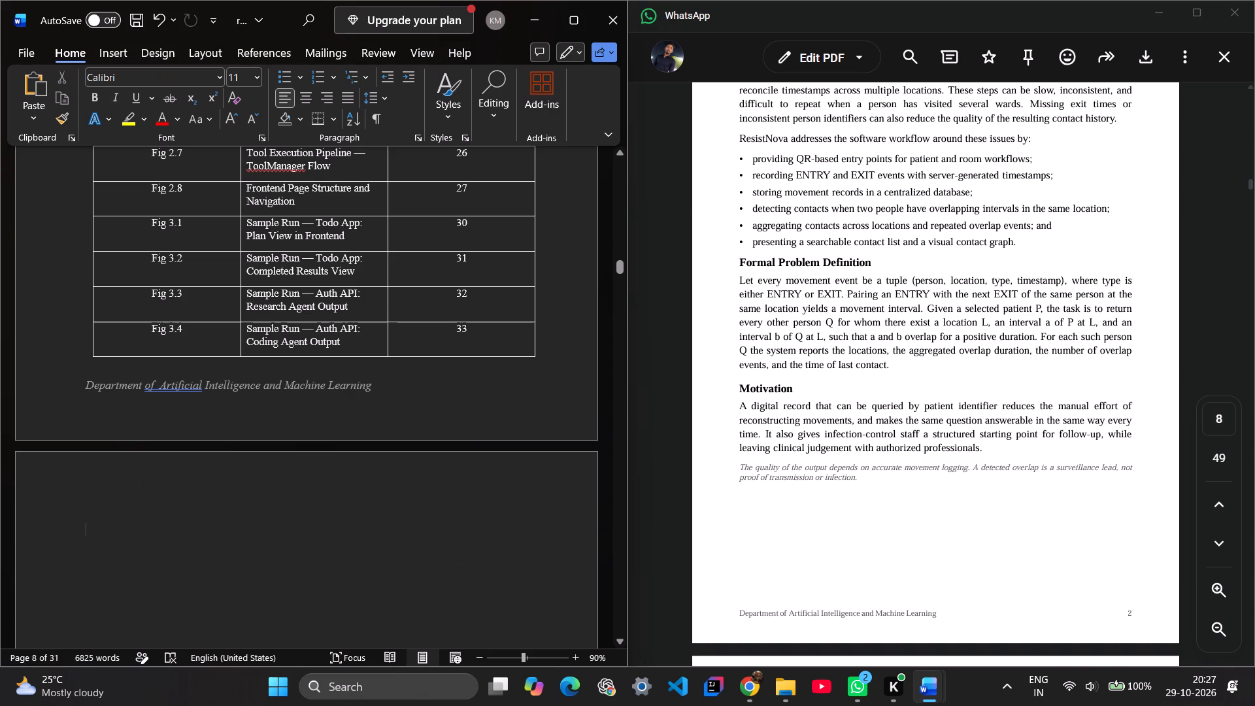
pyautogui.press('BackSpace')
pyautogui.press('BackSpace')
pyautogui.press('BackSpace')
pyautogui.press('BackSpace')
pyautogui.press('BackSpace')
pyautogui.press('BackSpace')
pyautogui.press('BackSpace')
pyautogui.press('BackSpace')
pyautogui.press('BackSpace')
pyautogui.press('BackSpace')
pyautogui.press('BackSpace')
pyautogui.press('BackSpace')
pyautogui.press('BackSpace')
pyautogui.press('BackSpace')
pyautogui.press('BackSpace')
pyautogui.press('BackSpace')
pyautogui.press('BackSpace')
pyautogui.press('BackSpace')
pyautogui.press('BackSpace')
pyautogui.press('BackSpace')
pyautogui.press('BackSpace')
pyautogui.press('BackSpace')
pyautogui.press('BackSpace')
pyautogui.press('BackSpace')
pyautogui.press('BackSpace')
pyautogui.press('BackSpace')
pyautogui.press('BackSpace')
pyautogui.press('BackSpace')
pyautogui.press('BackSpace')
pyautogui.press('BackSpace')
pyautogui.press('BackSpace')
pyautogui.press('BackSpace')
pyautogui.press('BackSpace')
pyautogui.press('BackSpace')
pyautogui.scroll(-6, 98, 533)
pyautogui.scroll(1, 98, 533)
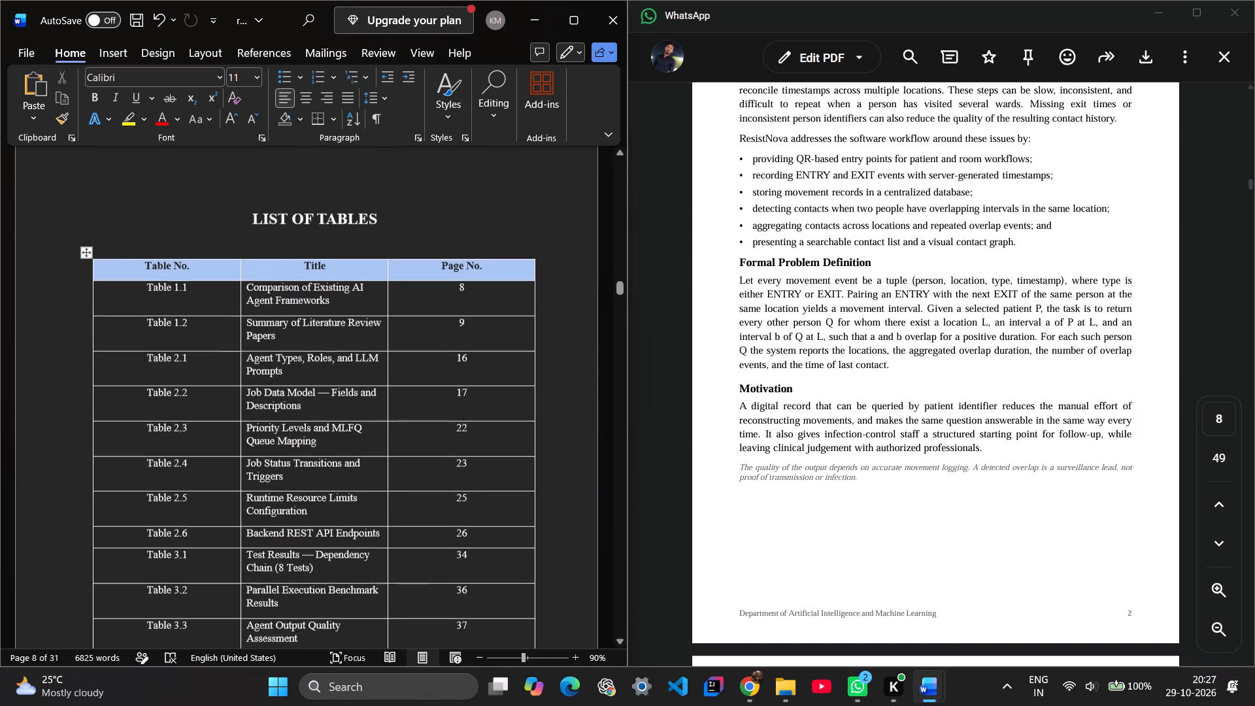
pyautogui.scroll(3, 158, 259)
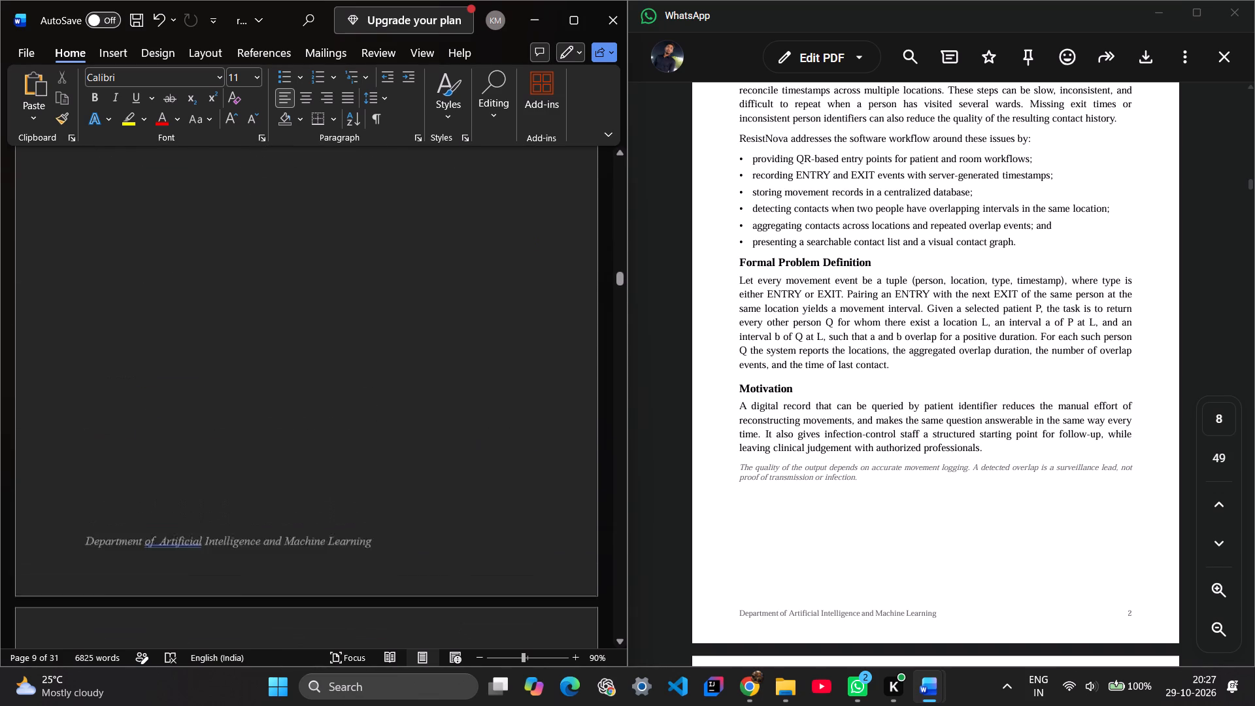
pyautogui.scroll(2, 158, 259)
pyautogui.rightClick(200, 326)
pyautogui.click(143, 355)
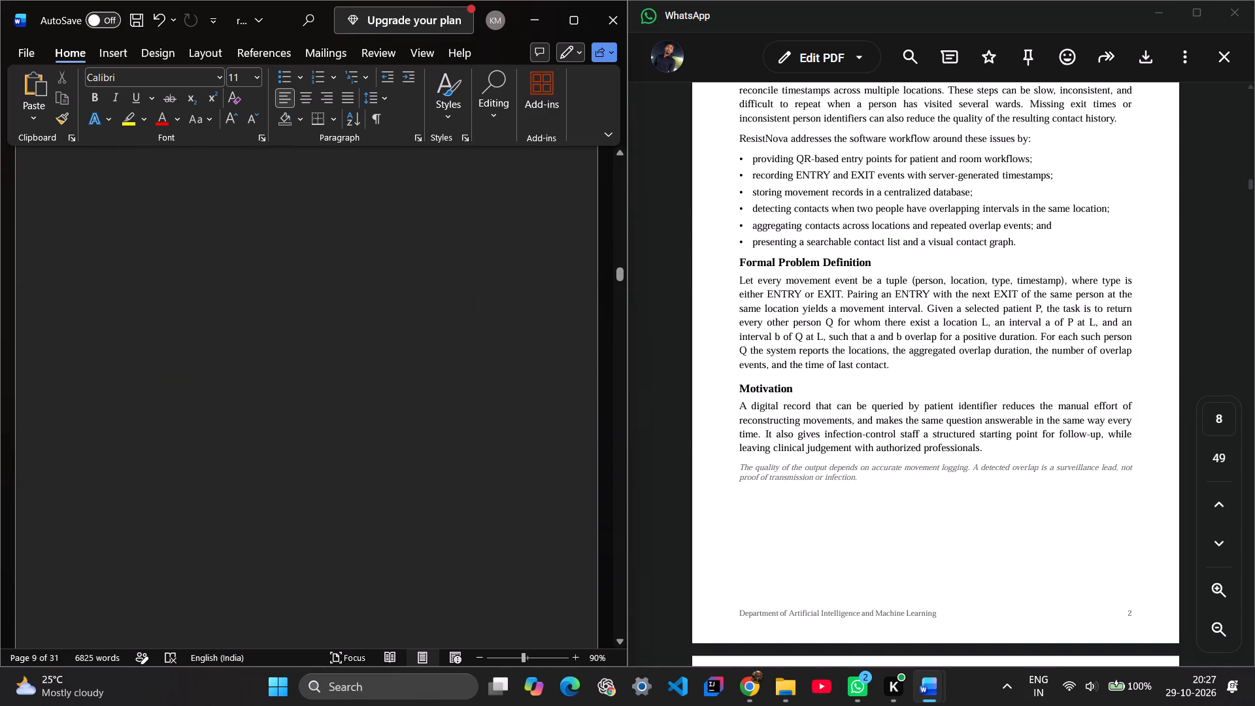
pyautogui.press('Delete')
# Review the remaining report pages from LIST OF TABLES through Chapter 1 to REFERENCES, checking them against the reference PDF.
pyautogui.scroll(4, 143, 355)
pyautogui.scroll(-2, 143, 355)
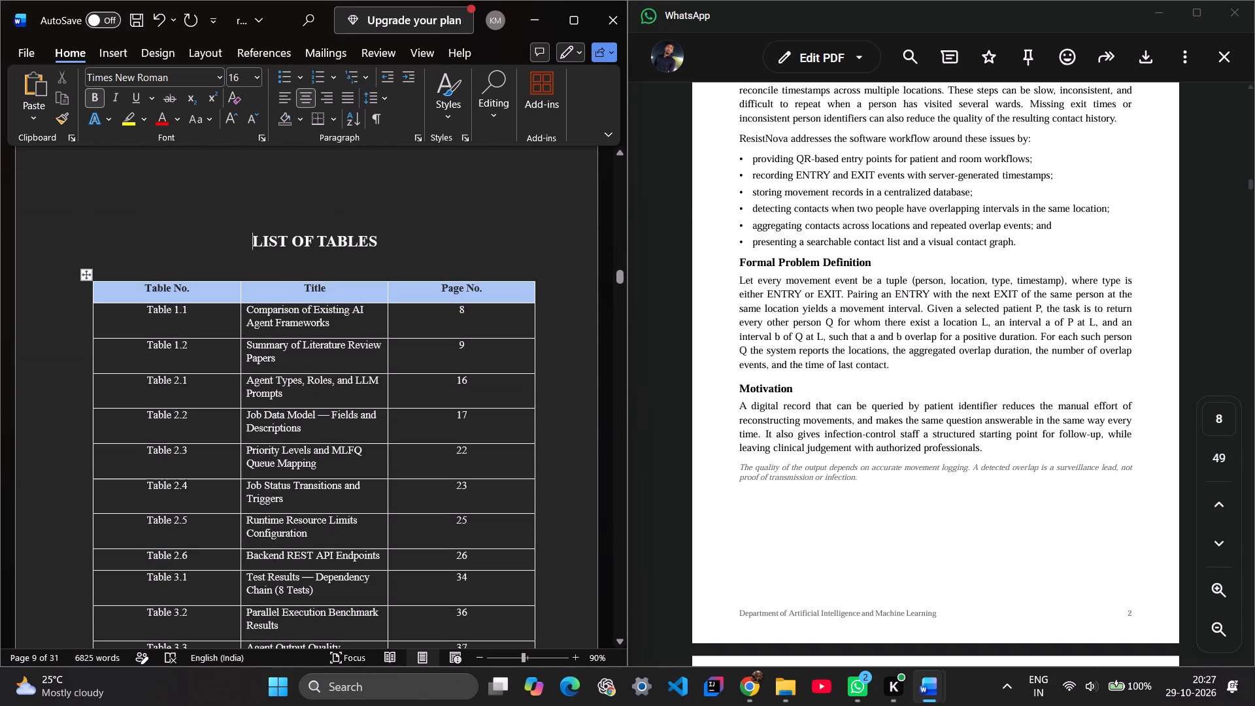
pyautogui.hscroll(1, 143, 355)
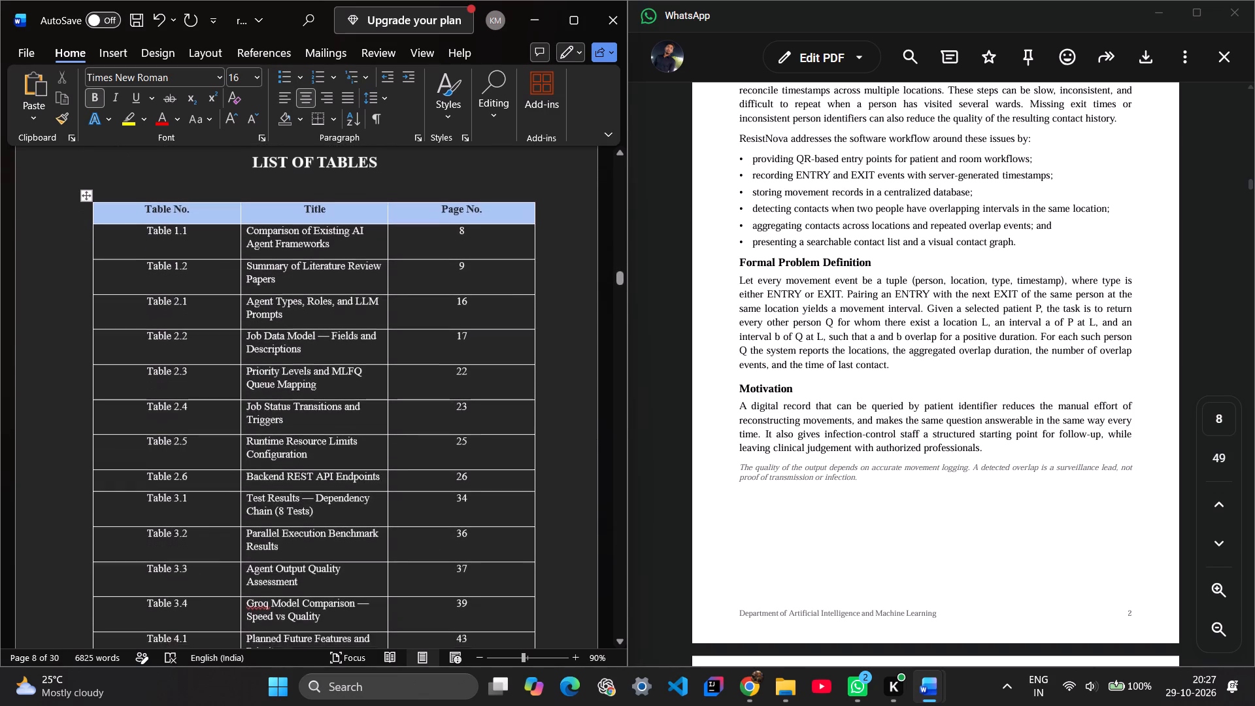
pyautogui.scroll(-7, 205, 448)
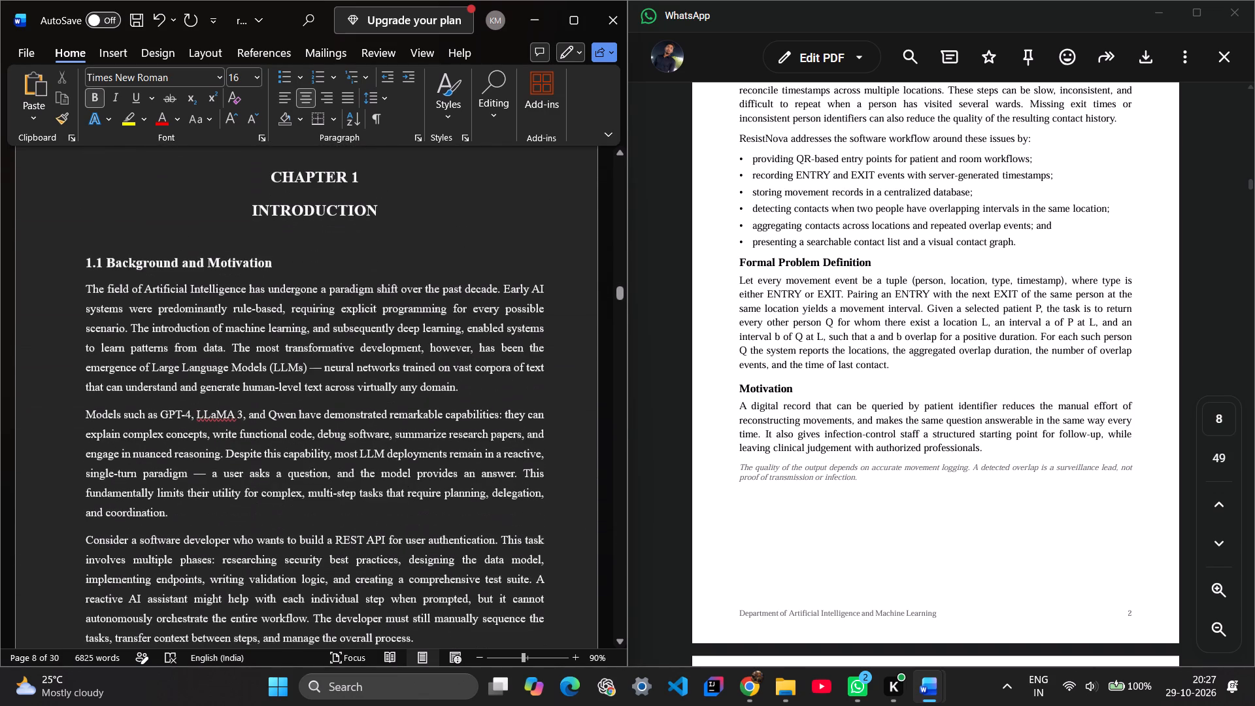
pyautogui.scroll(-4, 745, 382)
pyautogui.scroll(-3, 474, 547)
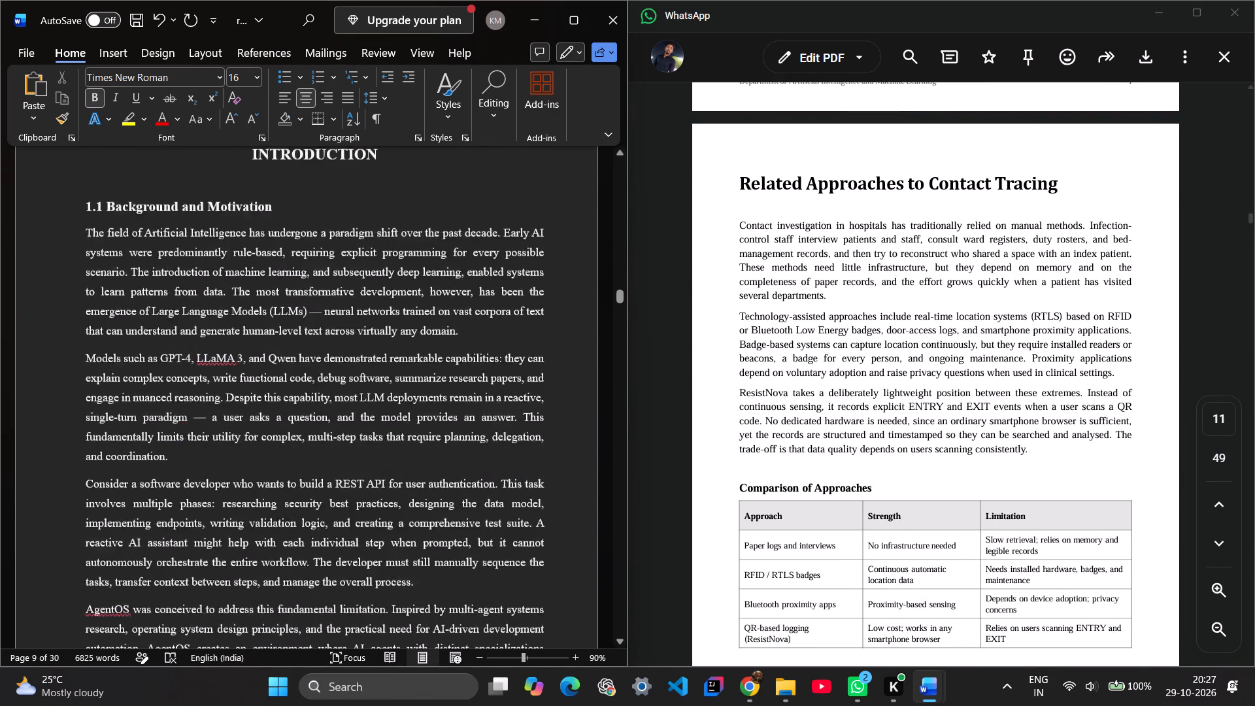
pyautogui.scroll(-20, 474, 547)
pyautogui.scroll(-1, 474, 547)
pyautogui.scroll(-20, 474, 547)
pyautogui.scroll(-1, 474, 547)
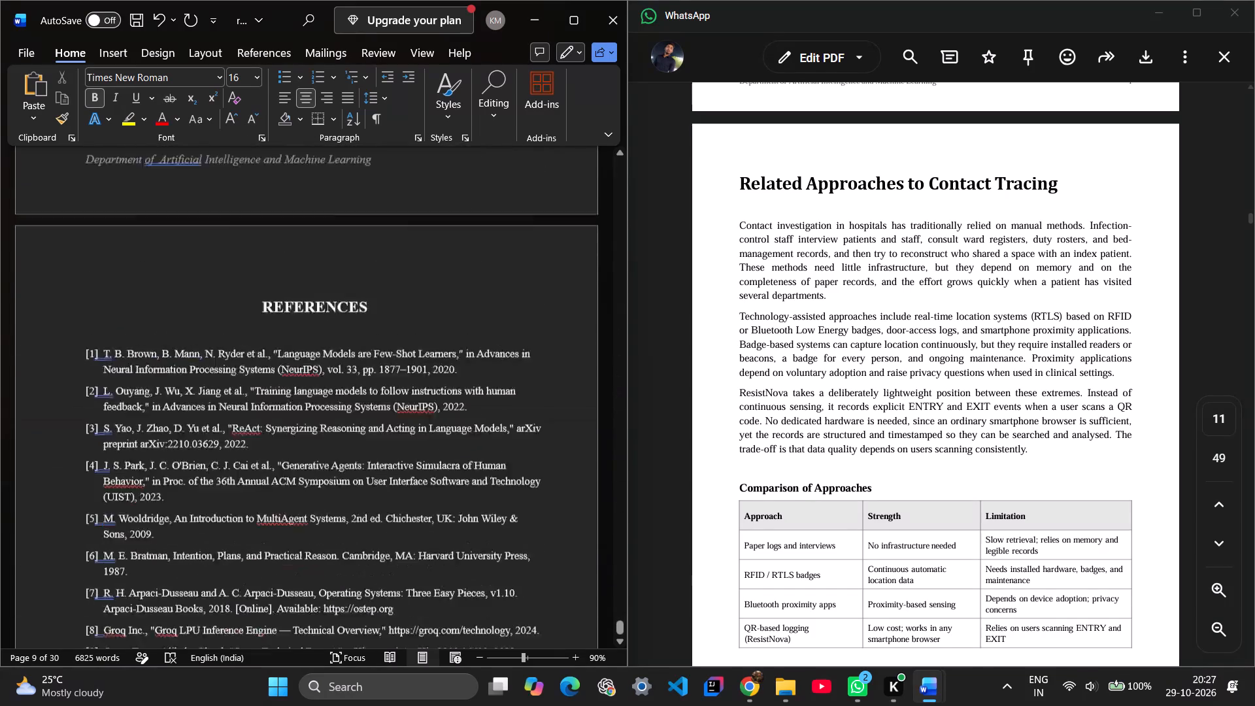
pyautogui.scroll(-1, 474, 547)
# Increase the font size of the cover page title "Agent_OS – A Multi Model Agentic AI System" to 16.
pyautogui.scroll(20, 474, 547)
pyautogui.scroll(20, 474, 547)
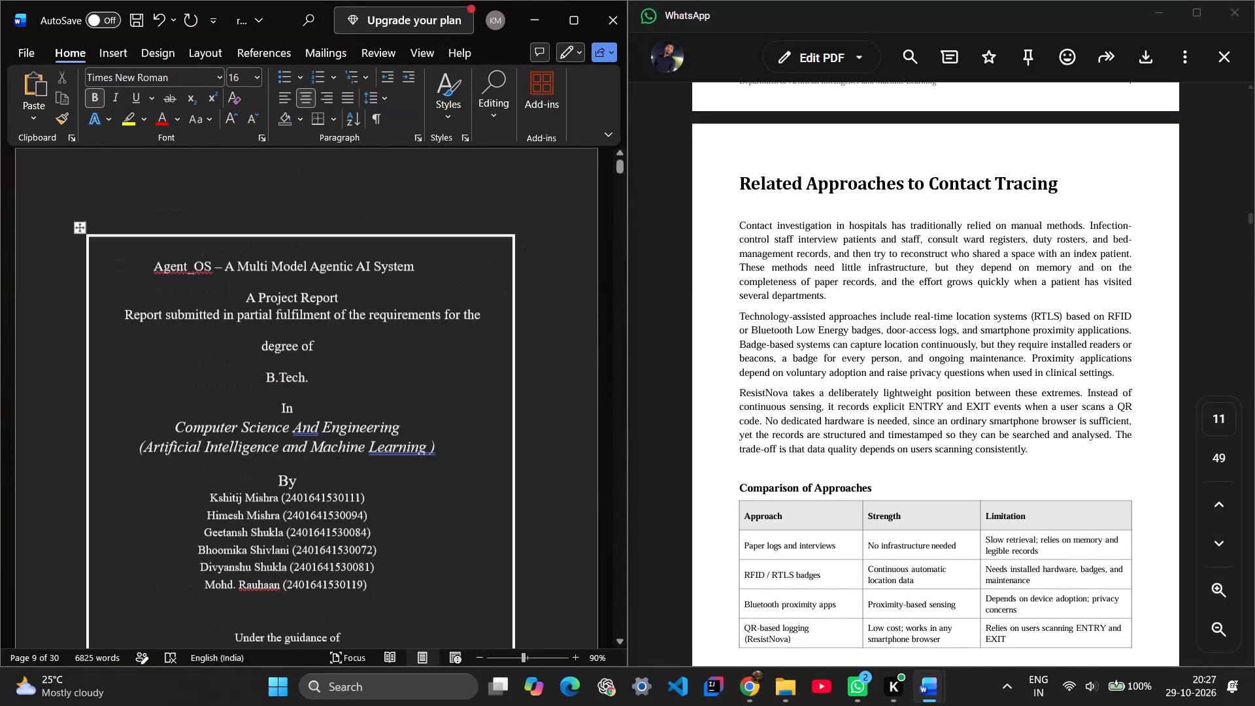
pyautogui.scroll(9, 919, 479)
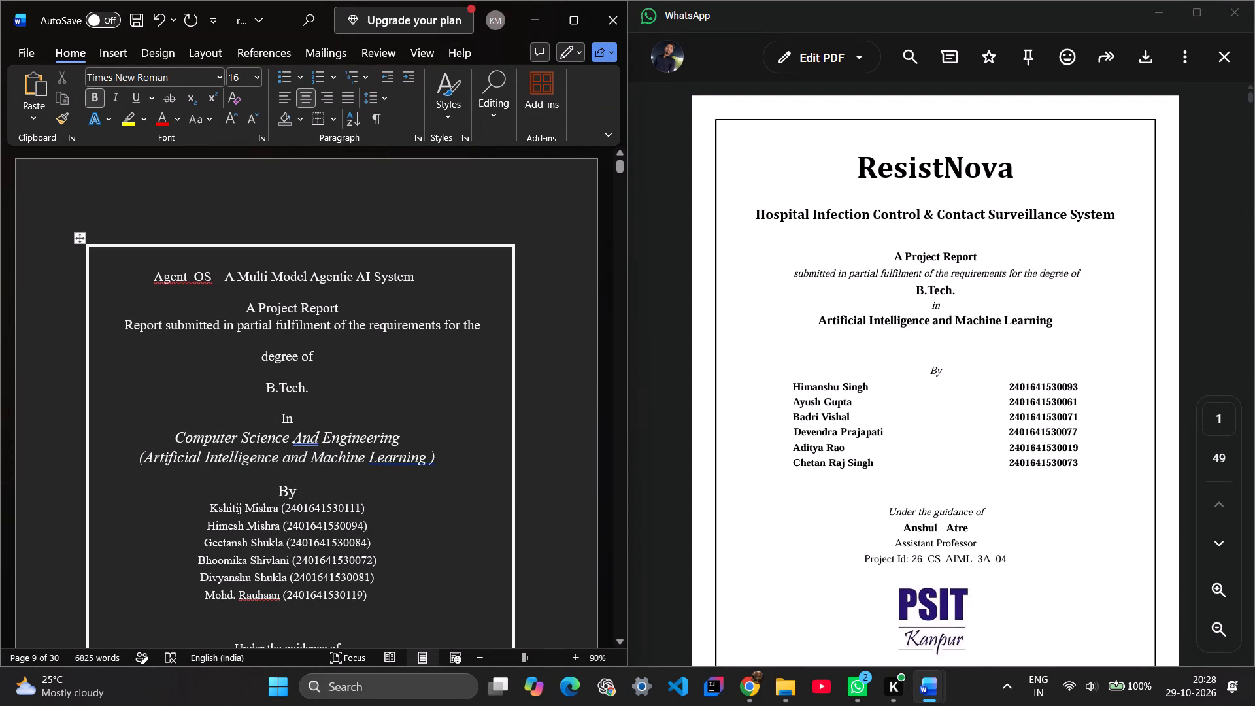
pyautogui.moveTo(414, 277); pyautogui.dragTo(172, 275)
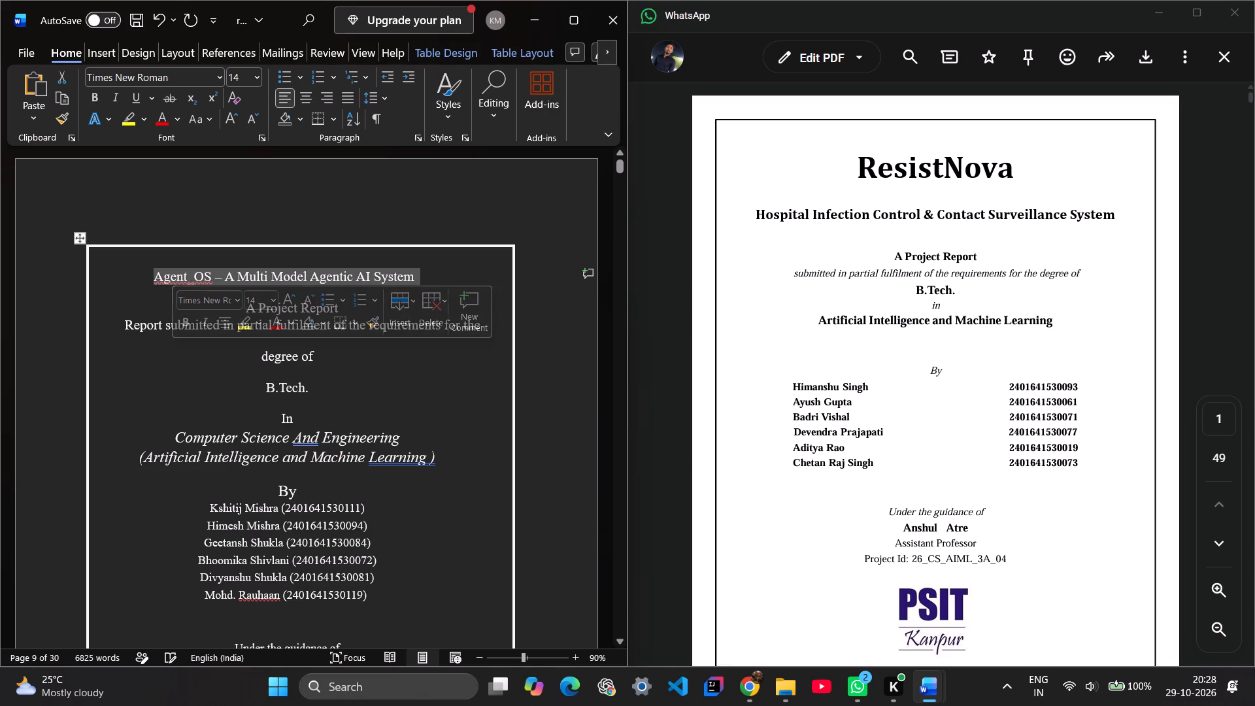
pyautogui.click(235, 120)
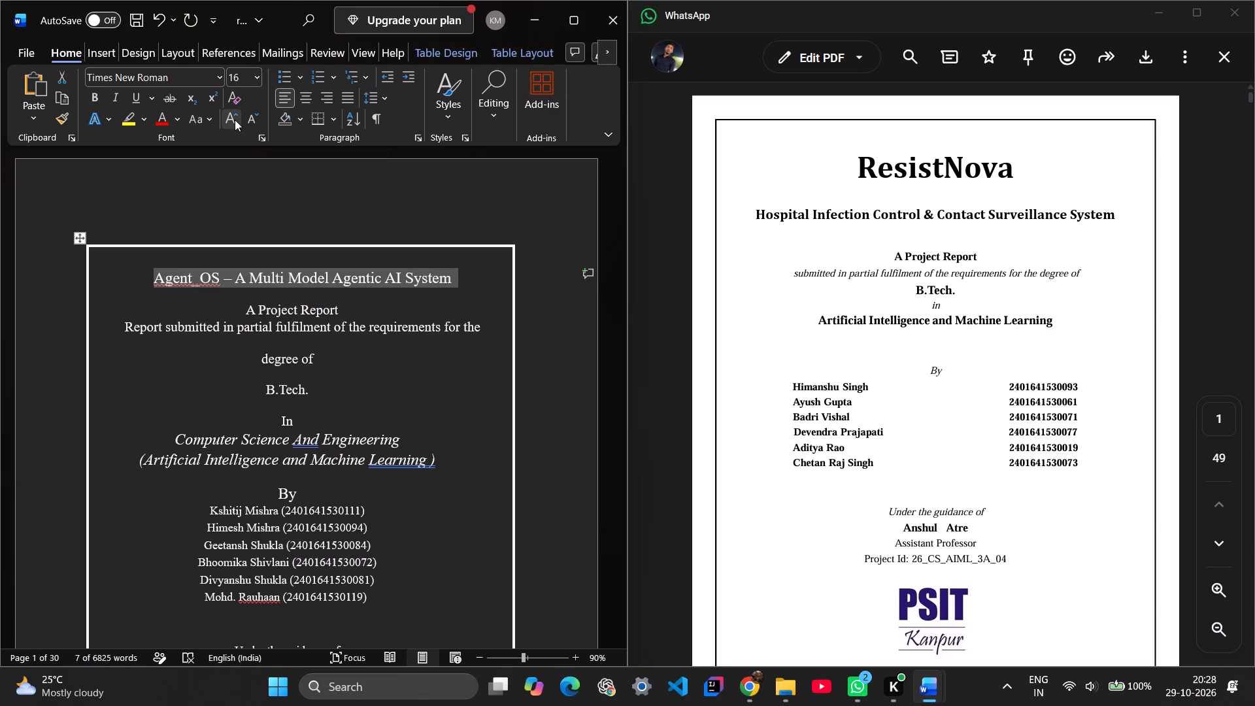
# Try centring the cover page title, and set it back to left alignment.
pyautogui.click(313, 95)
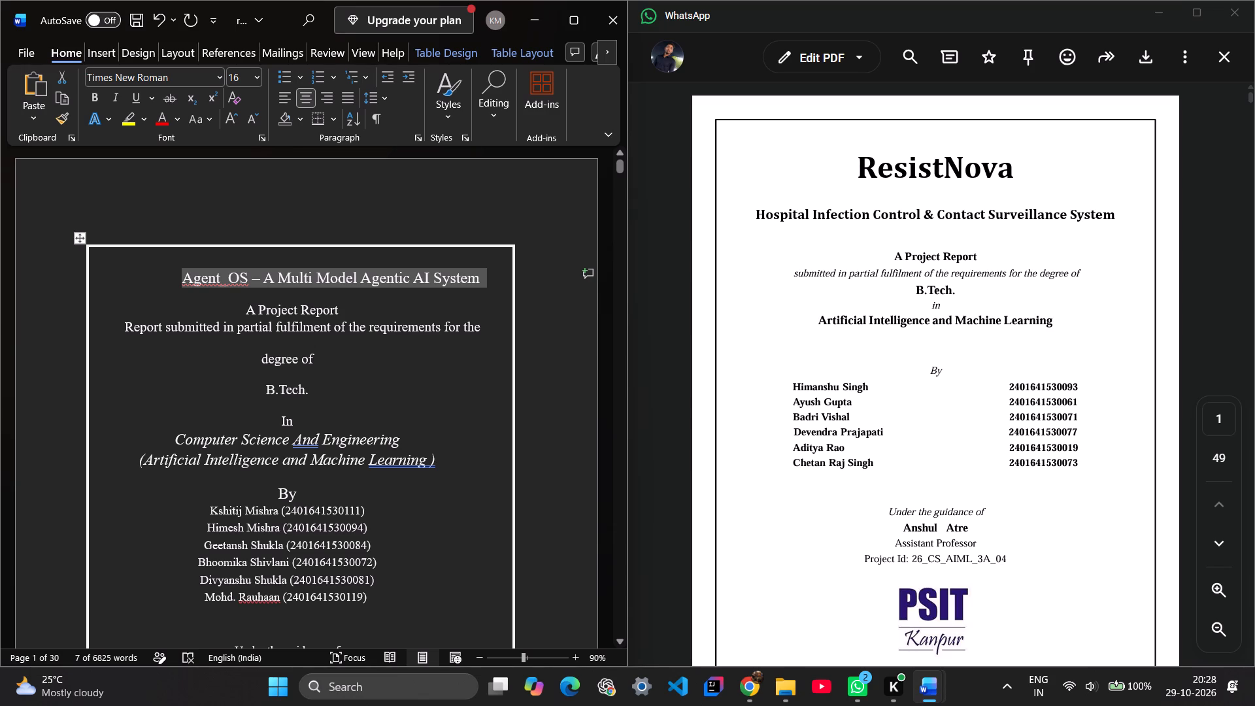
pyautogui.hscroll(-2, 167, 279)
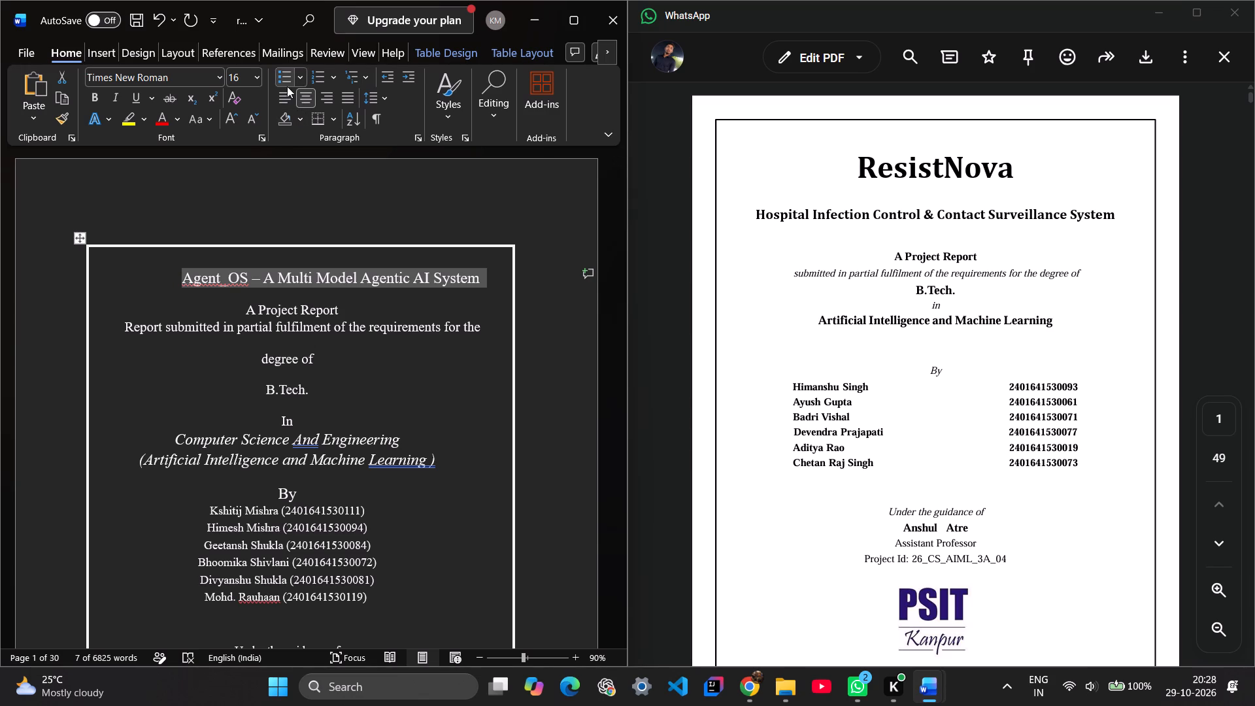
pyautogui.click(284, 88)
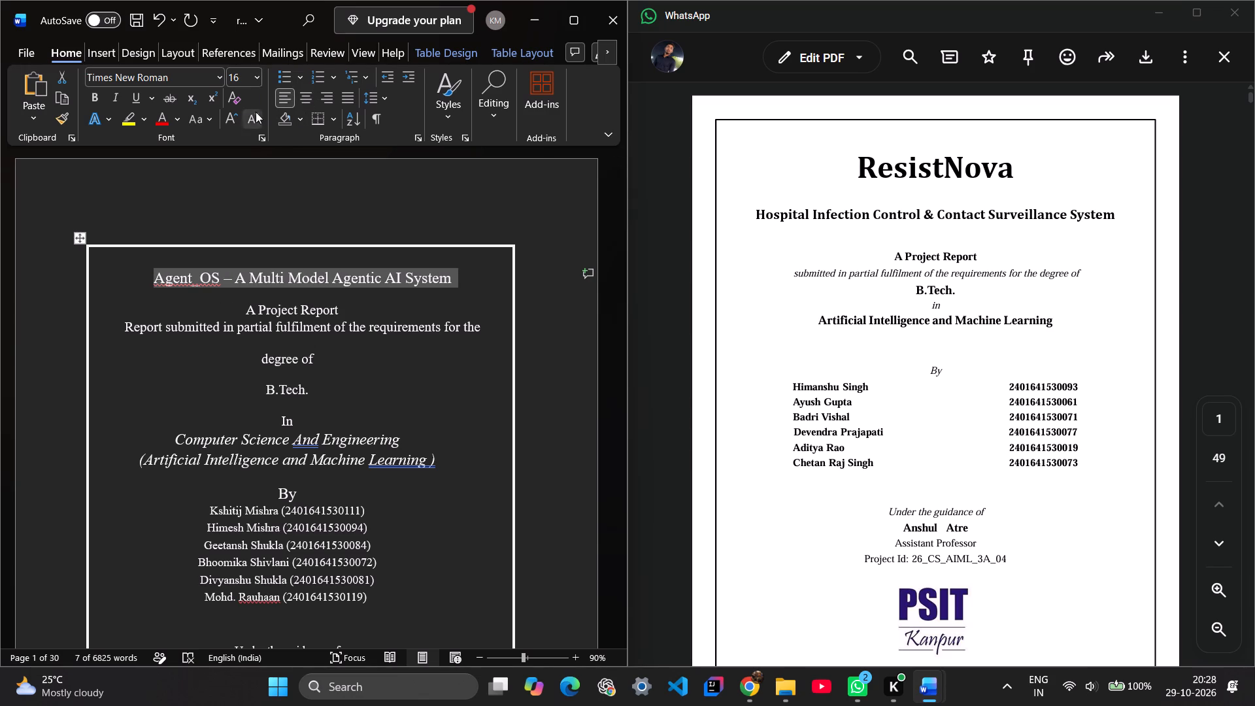
# Increase the cover page title's font size to 18.
pyautogui.click(235, 115)
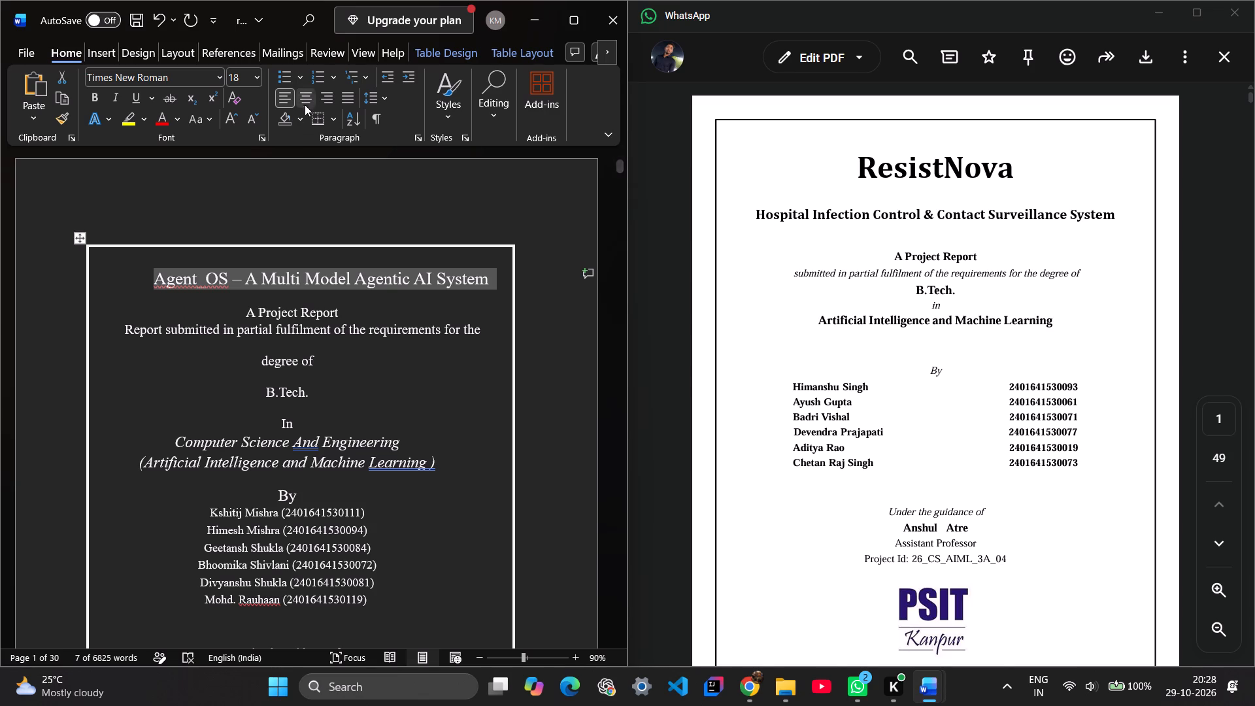
# Remove the indent before the cover page title "Agent_OS – A Multi Model Agentic AI System" and centre the title.
pyautogui.click(155, 277)
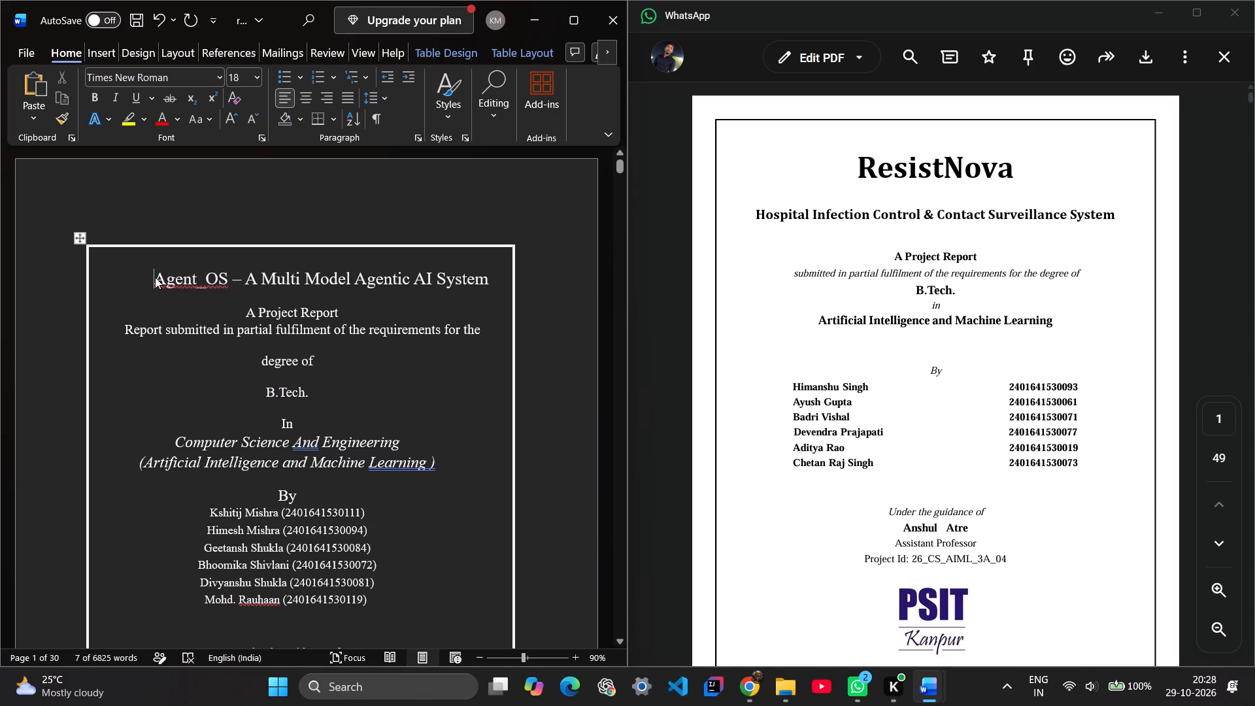
pyautogui.press('BackSpace')
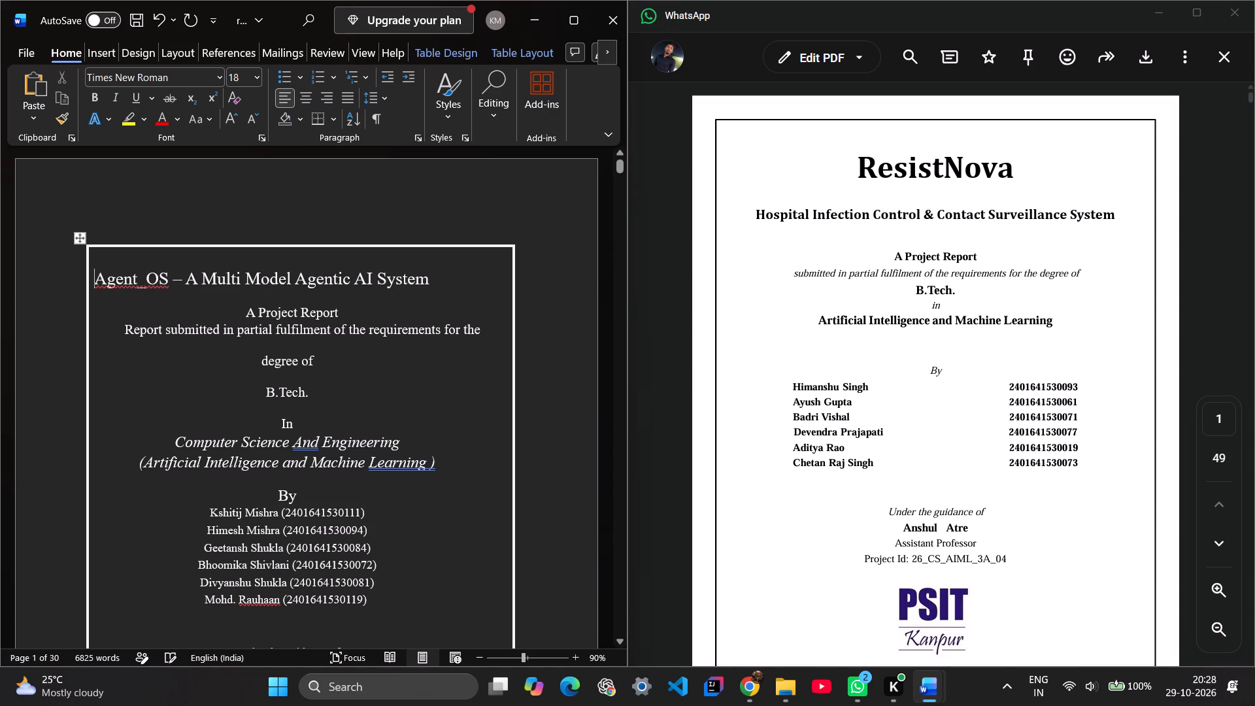
pyautogui.click(311, 99)
# Reduce the cover line "Report submitted in partial fulfilment of the requirements for the" to font size 12.
pyautogui.scroll(-1, 310, 444)
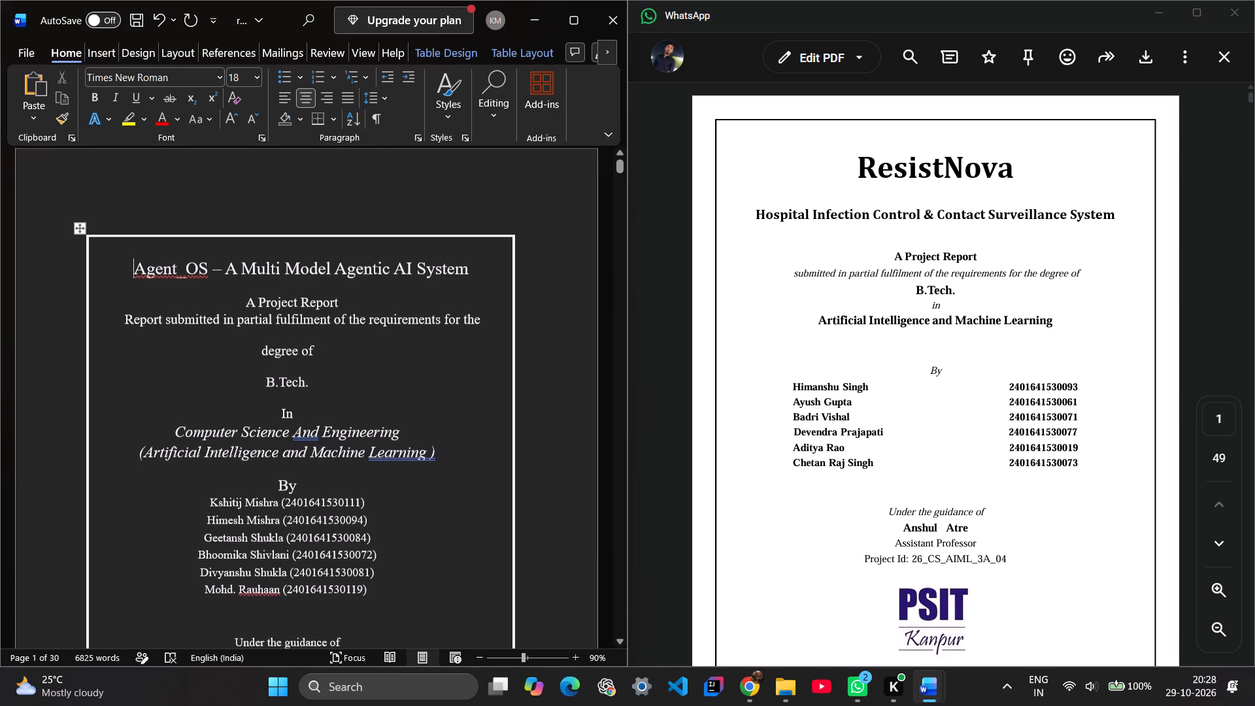
pyautogui.scroll(-2, 310, 444)
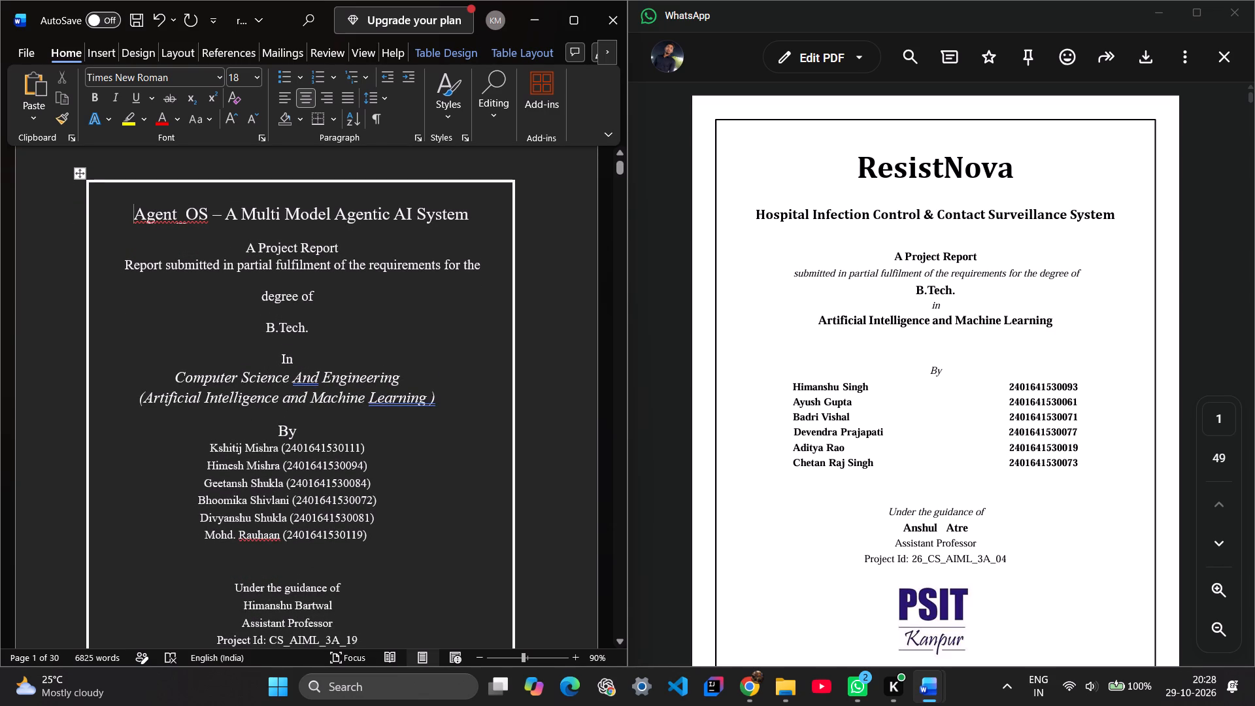
pyautogui.moveTo(125, 265); pyautogui.dragTo(482, 262)
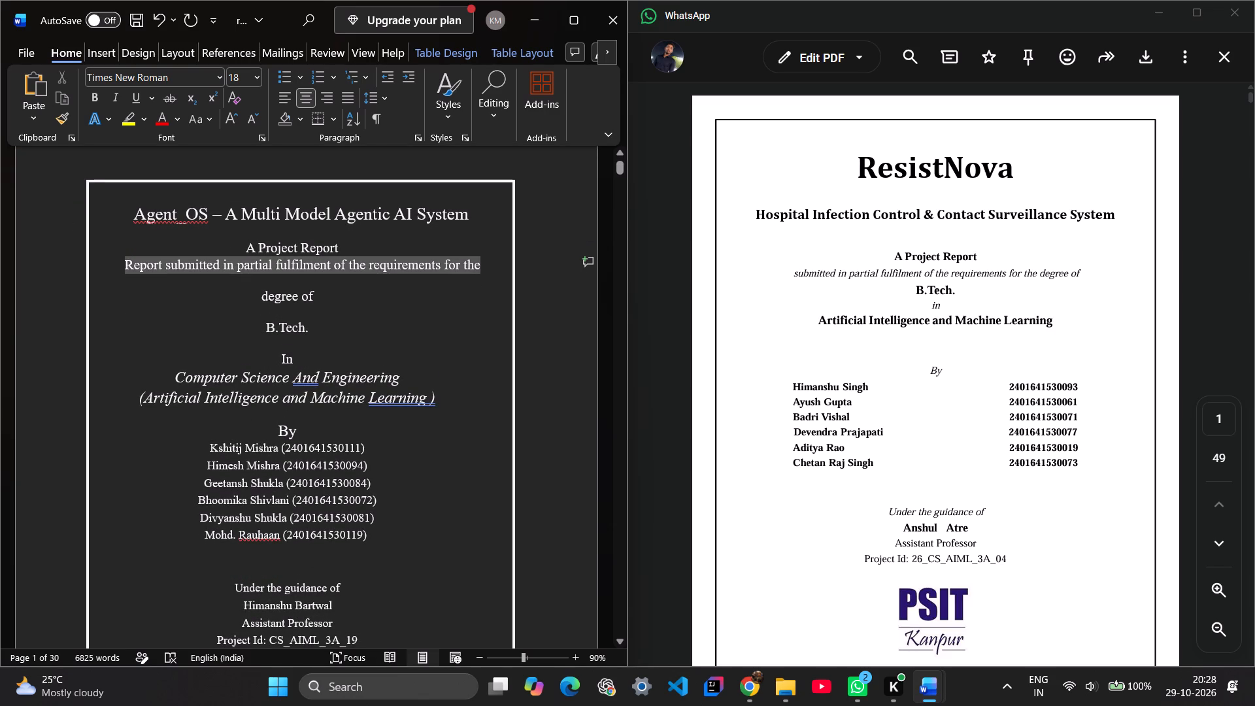
pyautogui.moveTo(482, 262); pyautogui.dragTo(480, 261)
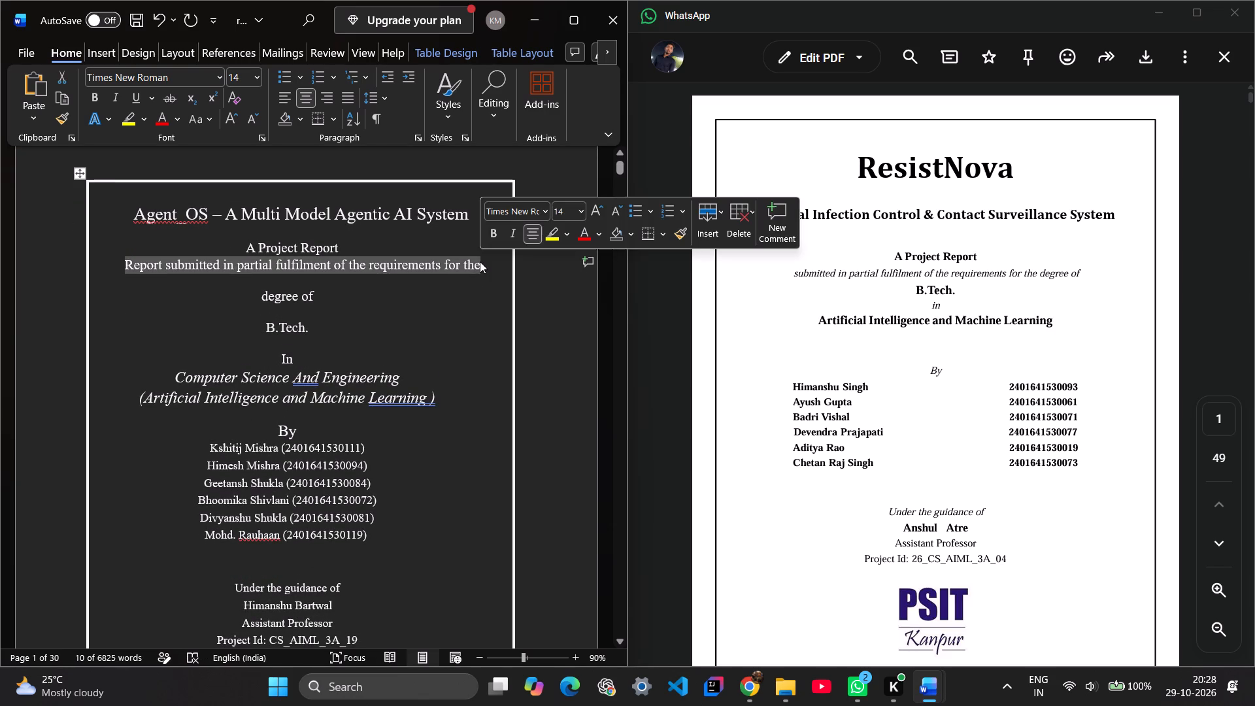
pyautogui.click(258, 116)
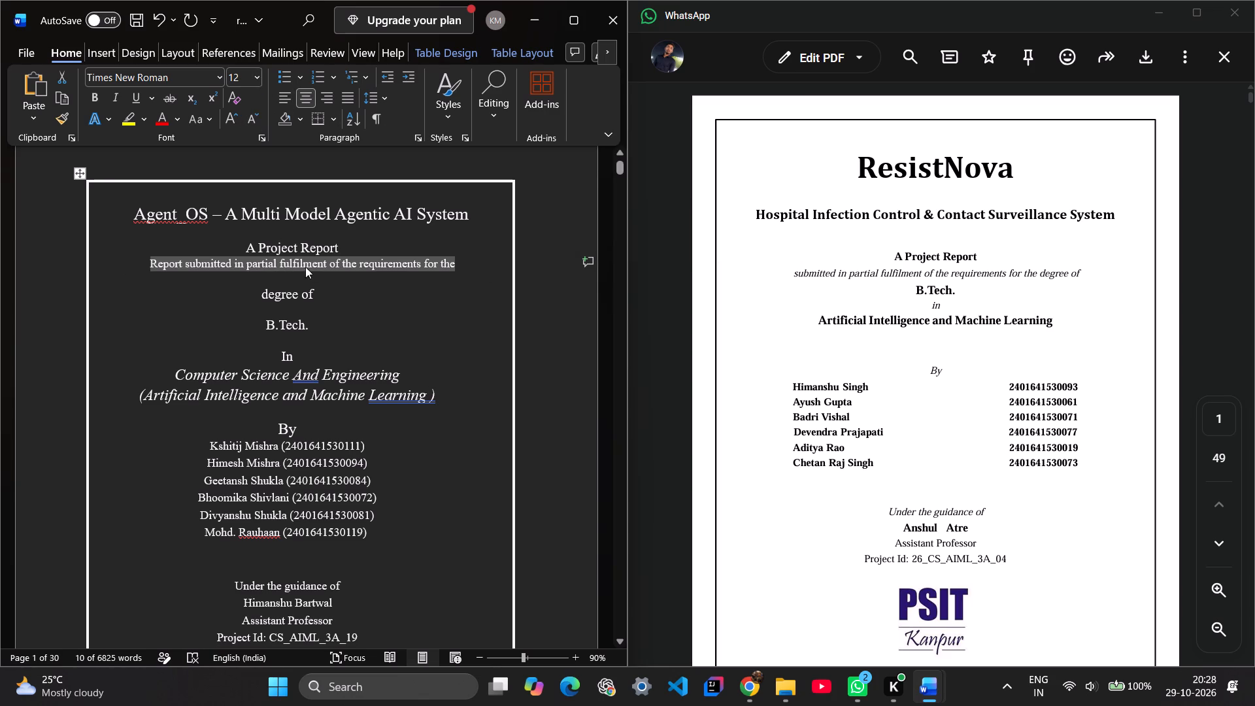
pyautogui.click(325, 250)
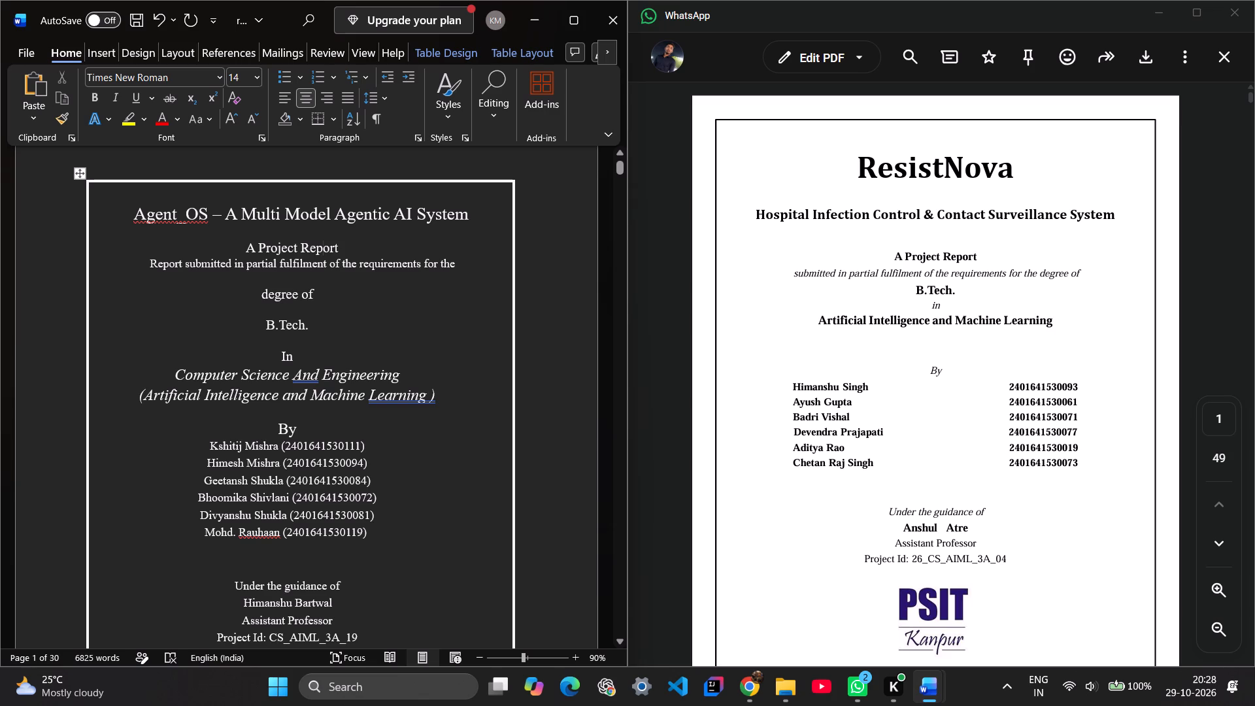
# Split the cover title by removing the dash and moving "A Multi Model Agentic AI System" onto its own line below "Agent_OS".
pyautogui.moveTo(226, 218); pyautogui.dragTo(461, 210)
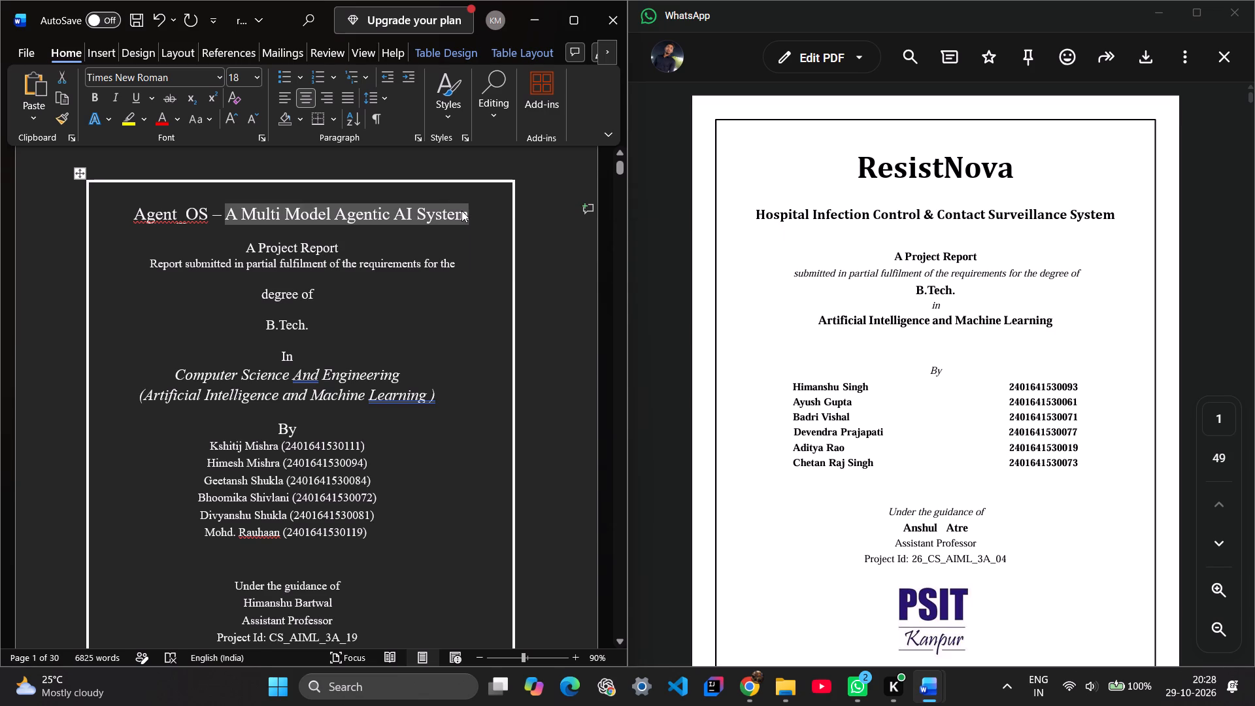
pyautogui.hotkey('ctrl', 'x')
pyautogui.press('BackSpace')
pyautogui.press('BackSpace')
pyautogui.press('BackSpace')
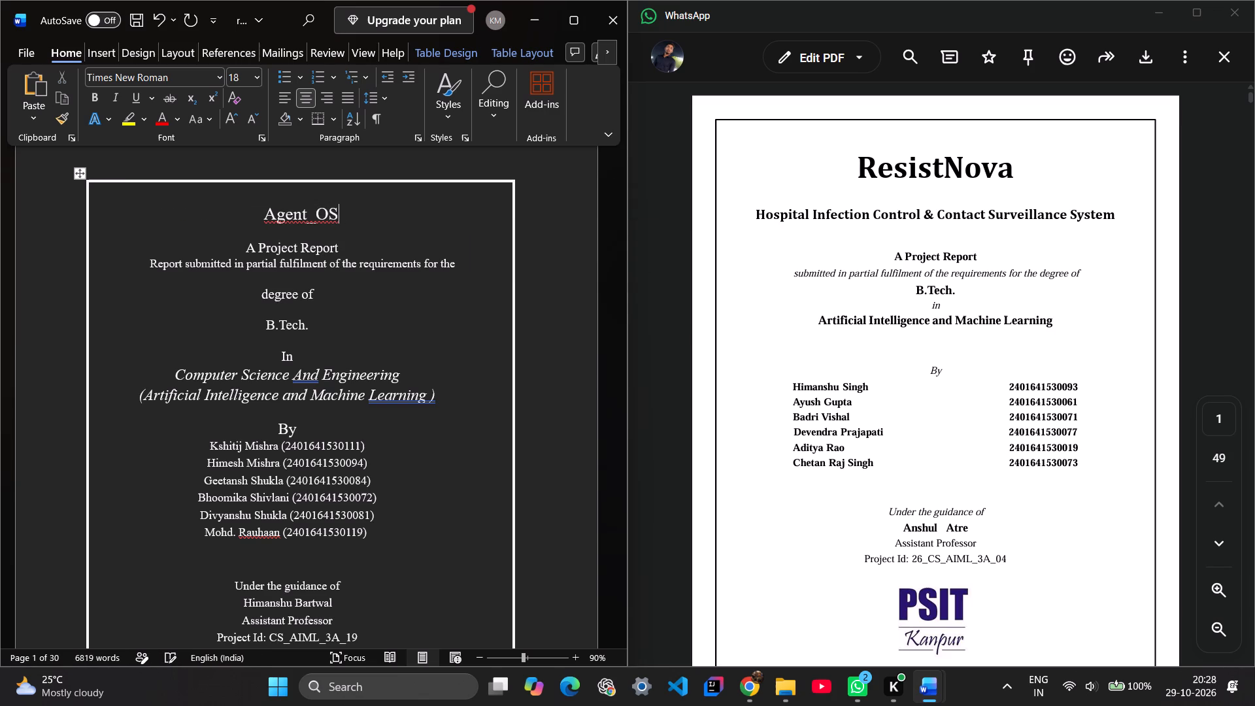
pyautogui.press('Return')
pyautogui.hotkey('ctrl', 'v')
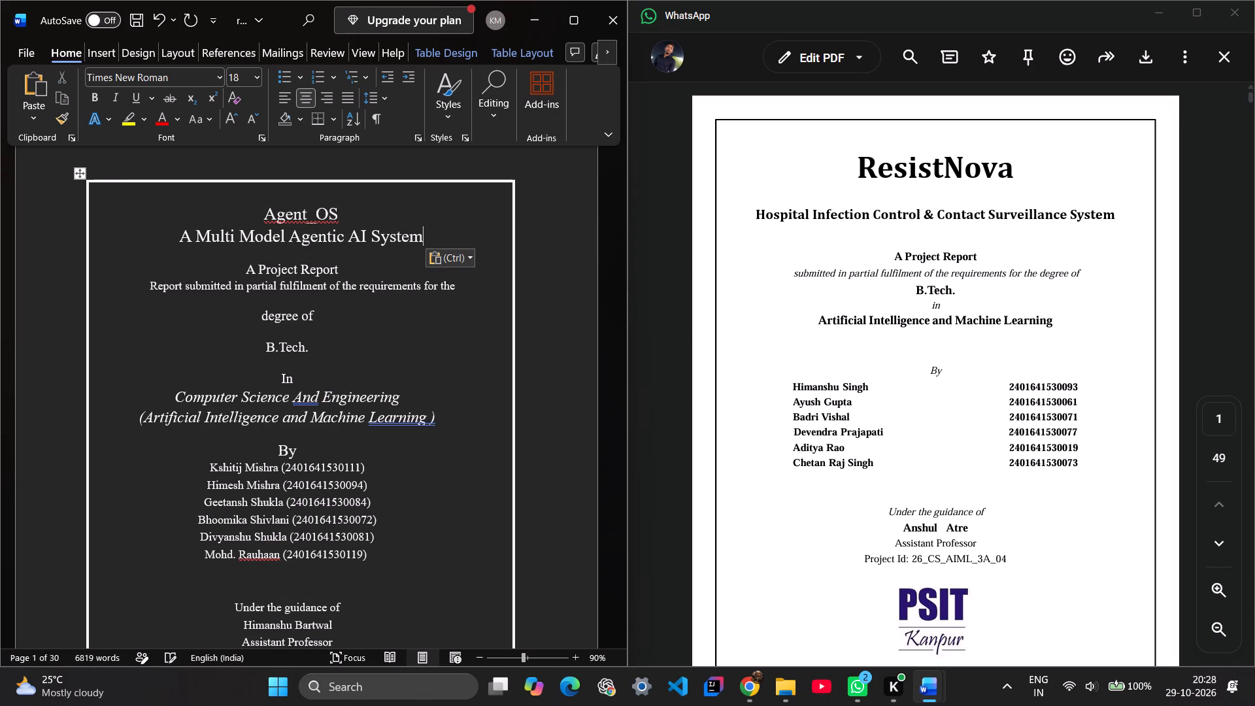
# Make both cover title lines, "Agent_OS" and "A Multi Model Agentic AI System", bold.
pyautogui.moveTo(180, 235); pyautogui.dragTo(311, 235)
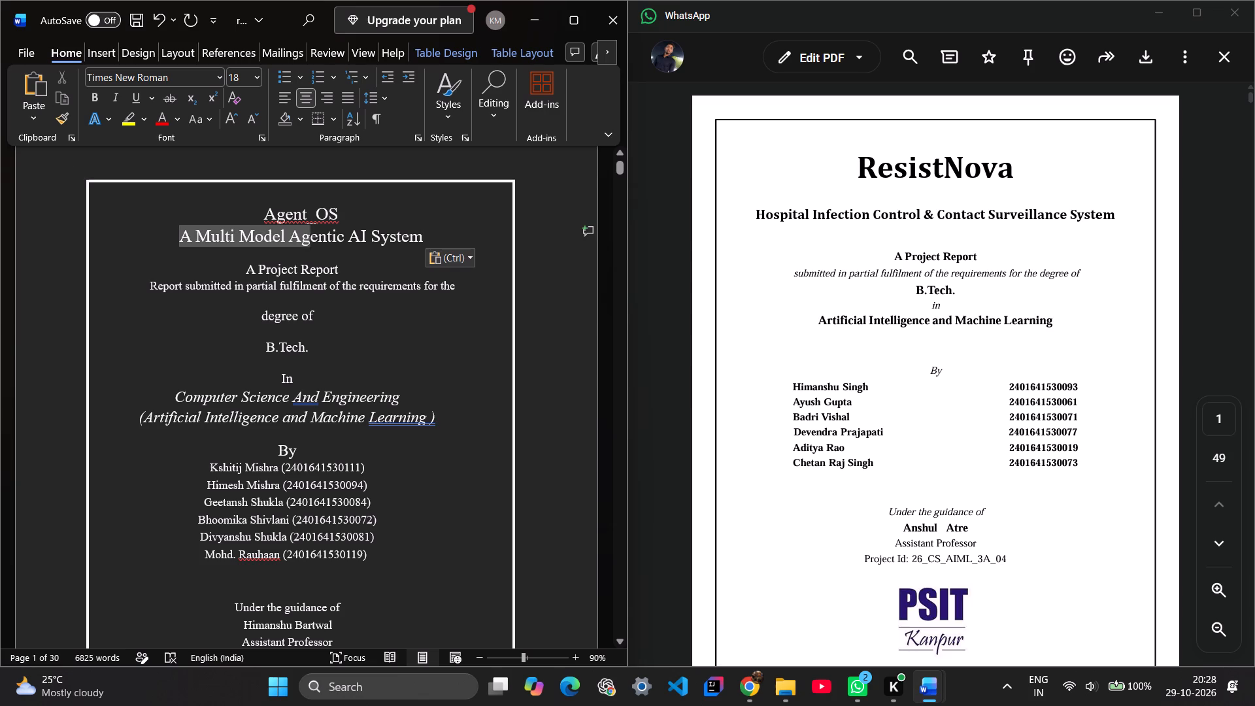
pyautogui.moveTo(311, 235); pyautogui.dragTo(326, 235)
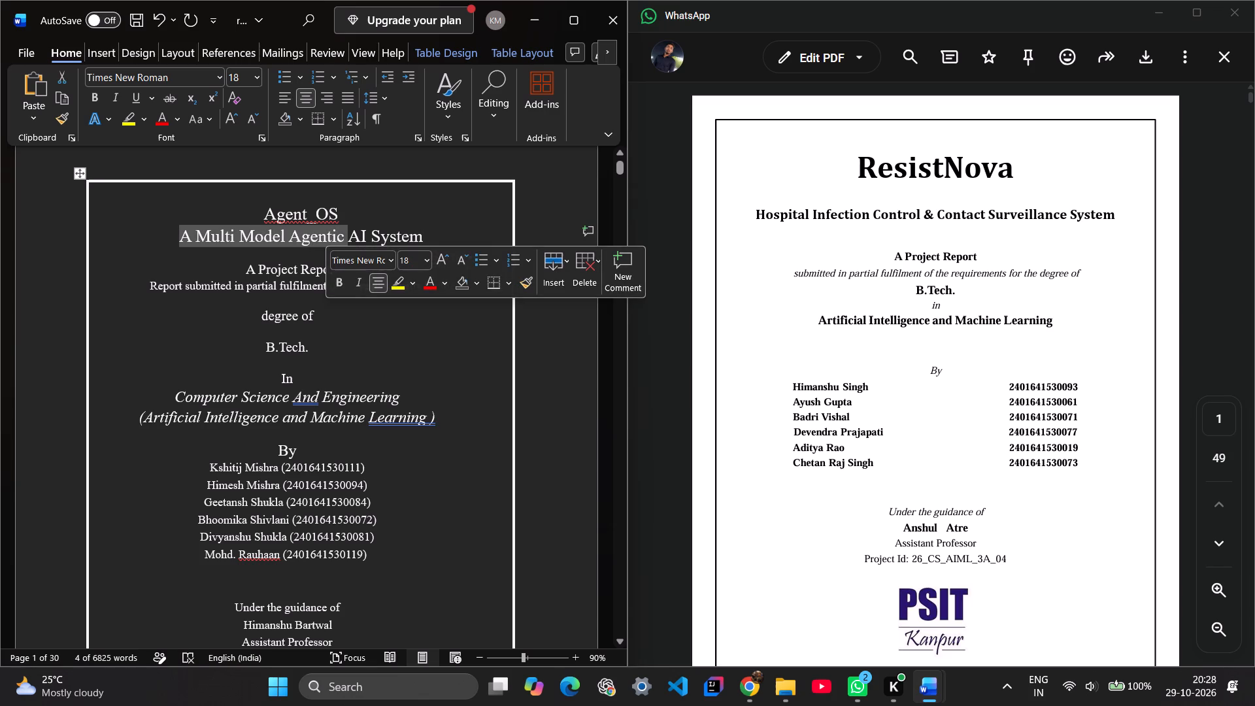
pyautogui.moveTo(428, 235); pyautogui.dragTo(286, 216)
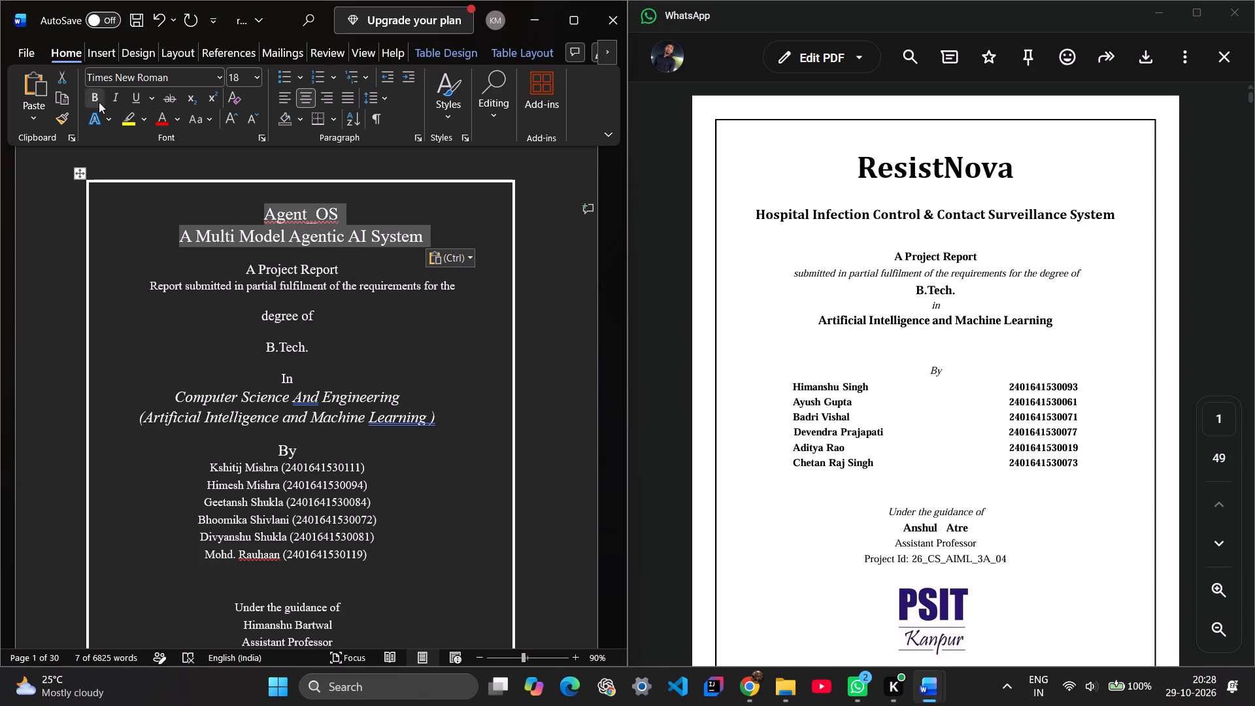
pyautogui.click(92, 98)
pyautogui.click(241, 251)
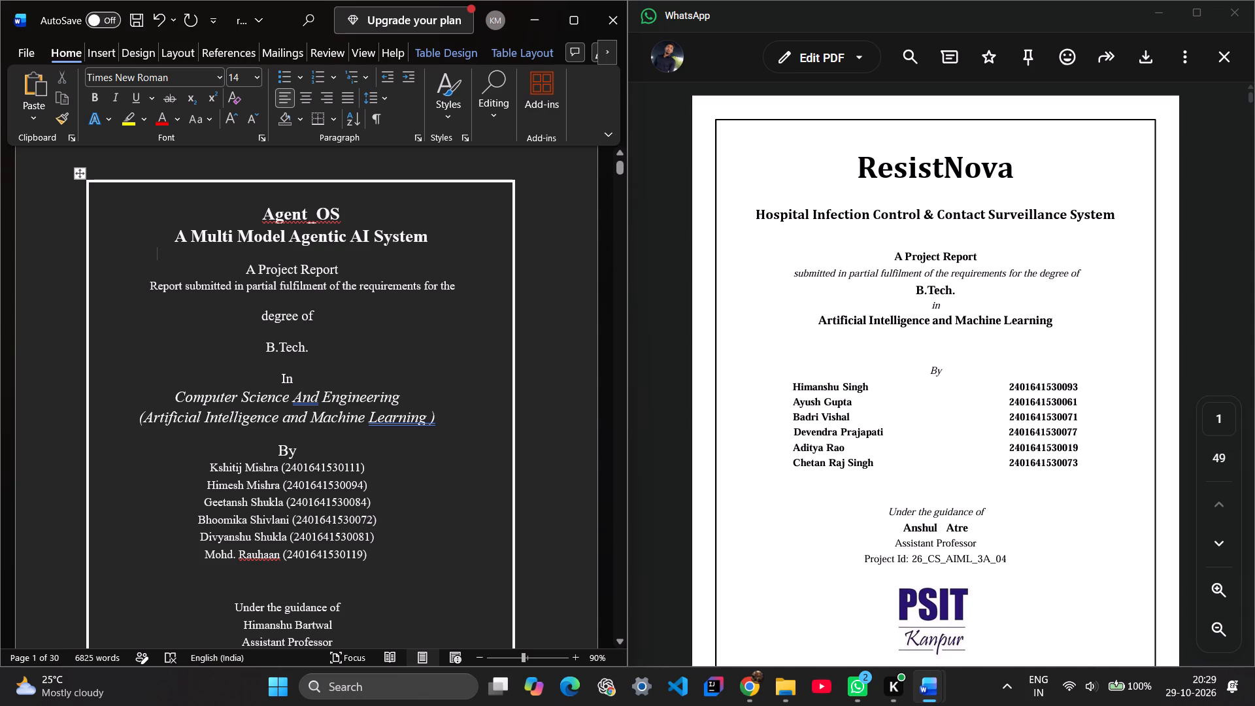
# Make the "A Project Report" line on the cover page bold.
pyautogui.moveTo(245, 270); pyautogui.dragTo(339, 265)
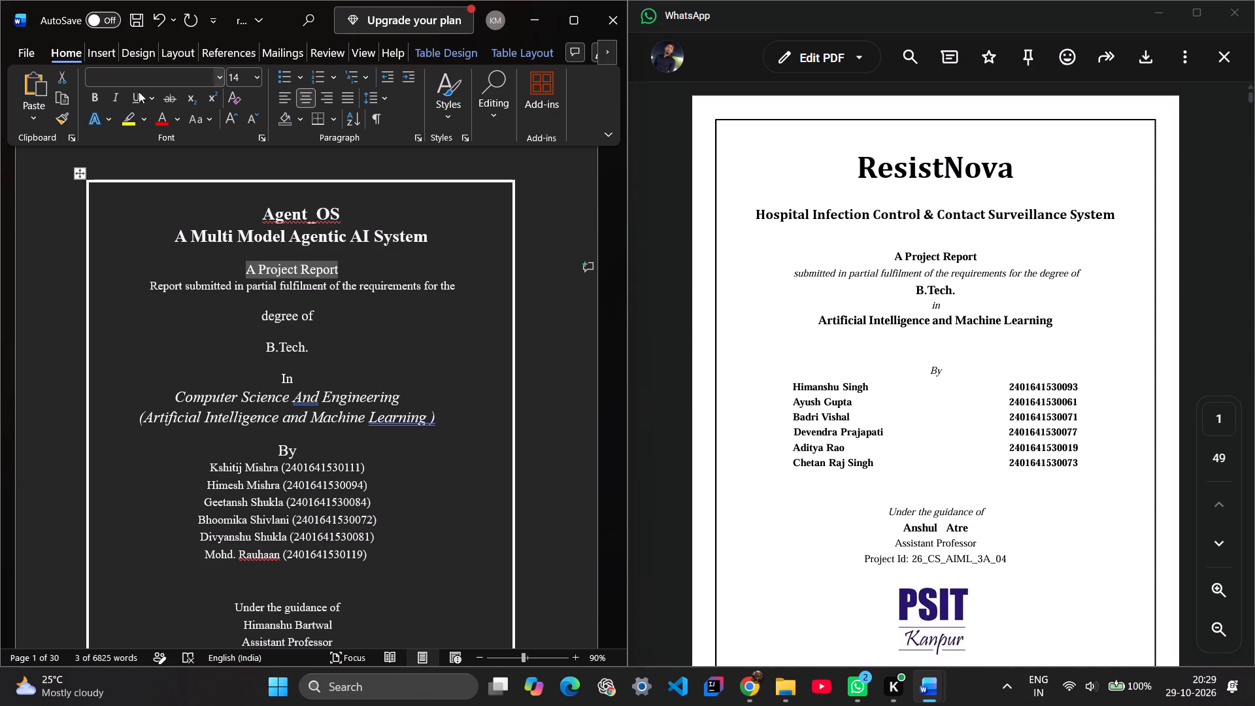
pyautogui.click(93, 99)
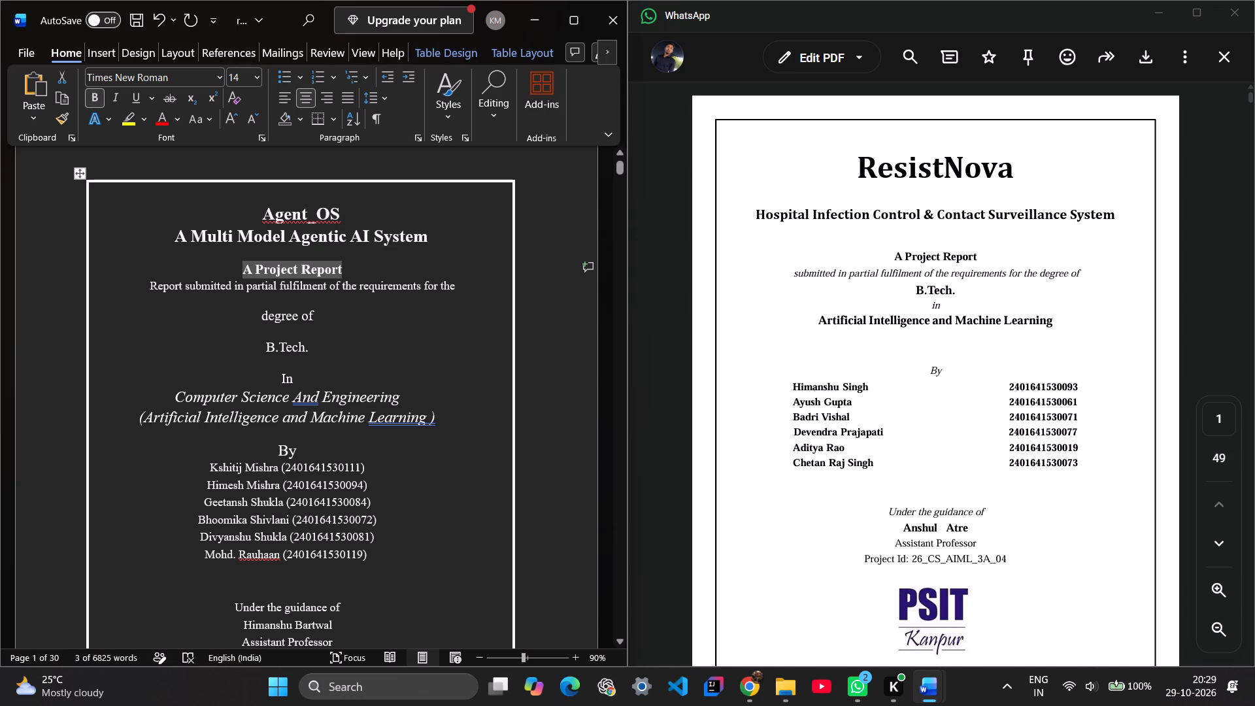
# Make the "B.Tech." line on the cover page bold.
pyautogui.moveTo(263, 343); pyautogui.dragTo(322, 350)
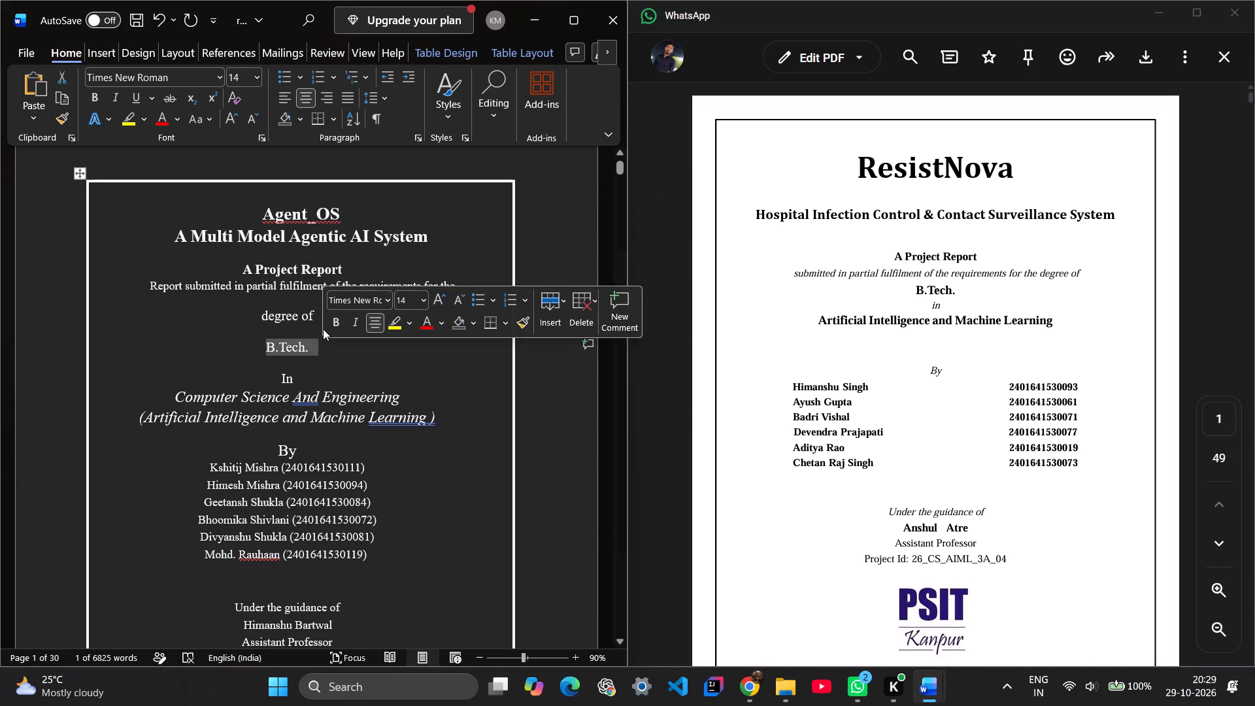
pyautogui.click(333, 319)
pyautogui.moveTo(176, 396); pyautogui.dragTo(437, 413)
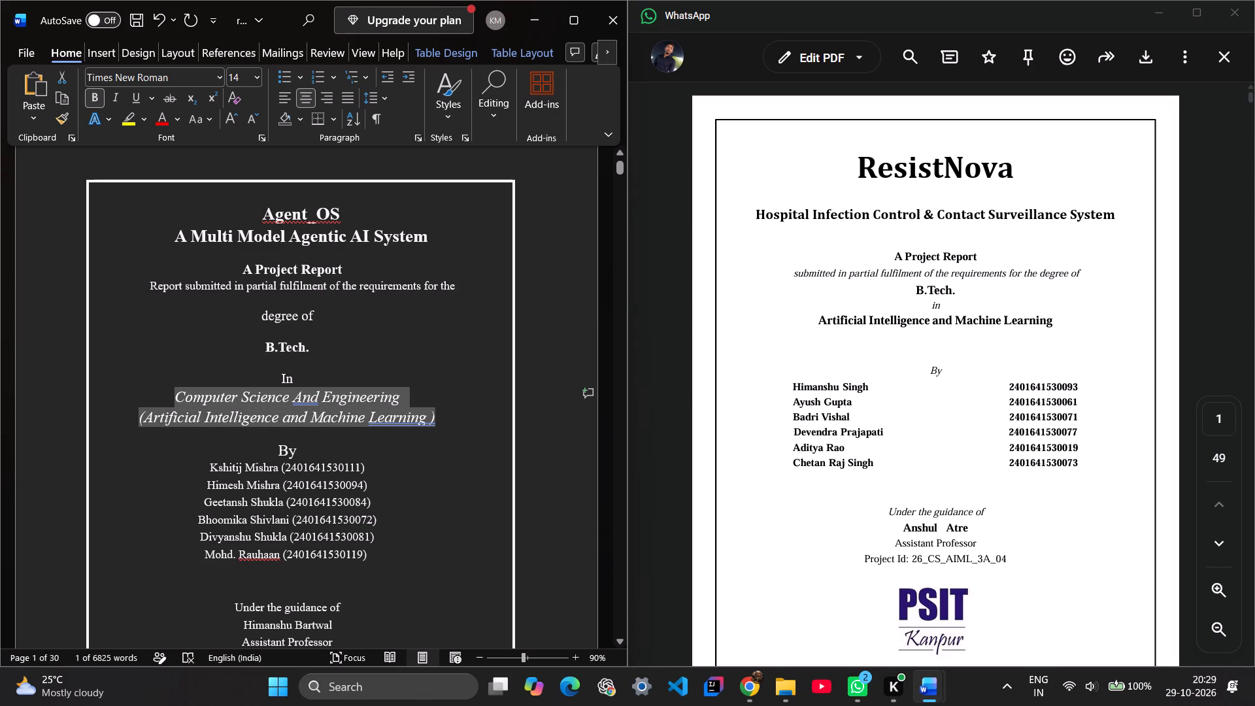
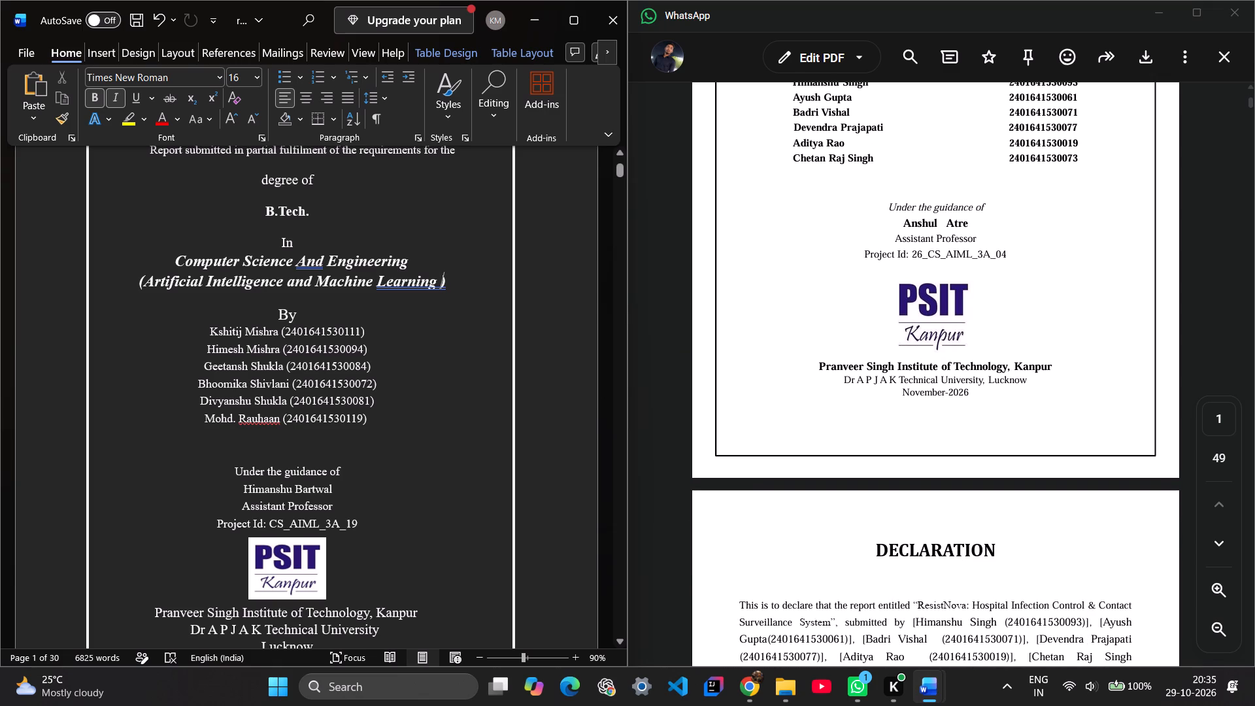
pyautogui.moveTo(245, 487); pyautogui.dragTo(333, 488)
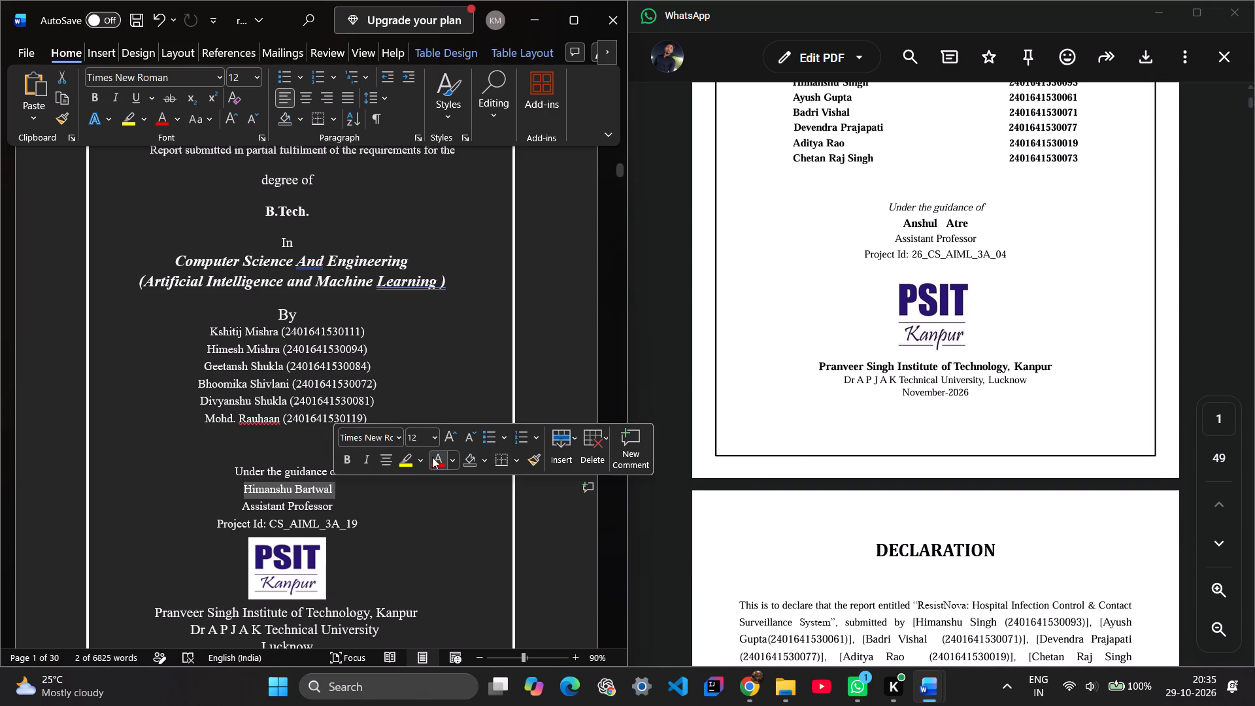
pyautogui.click(350, 463)
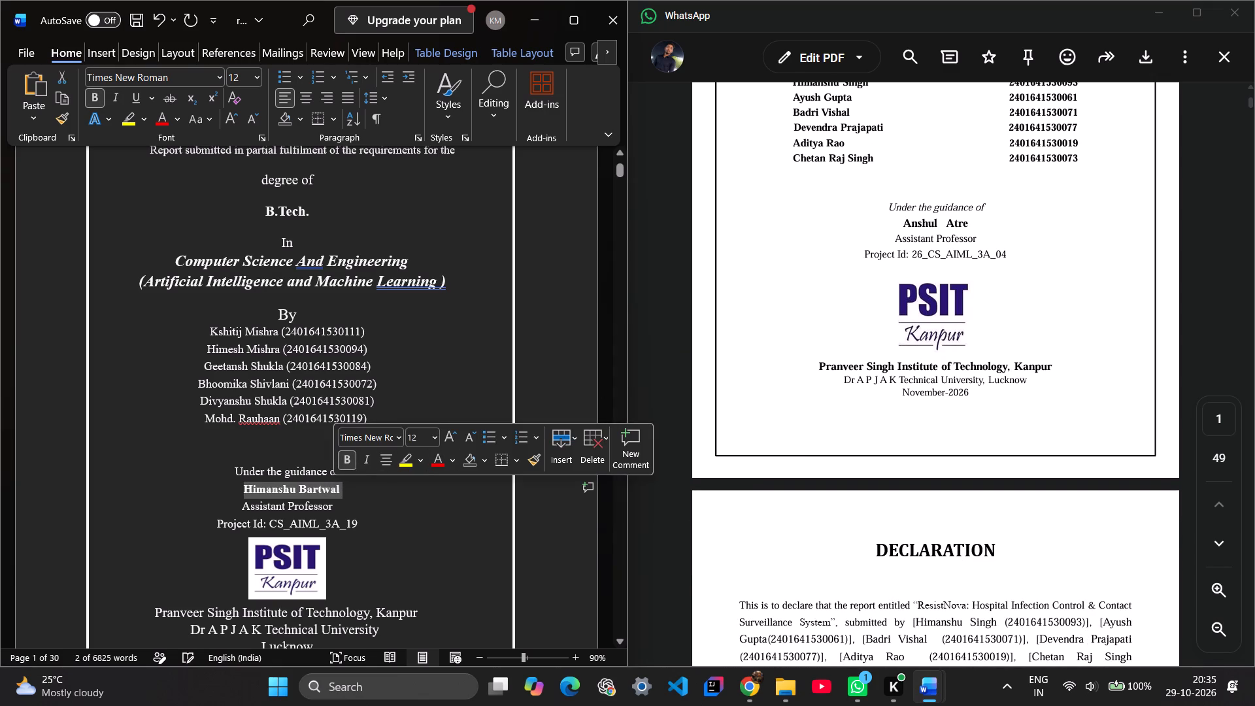
pyautogui.click(348, 512)
# Widen the cover page's bordered frame by moving its left border outward toward the page edge.
pyautogui.scroll(-1, 348, 512)
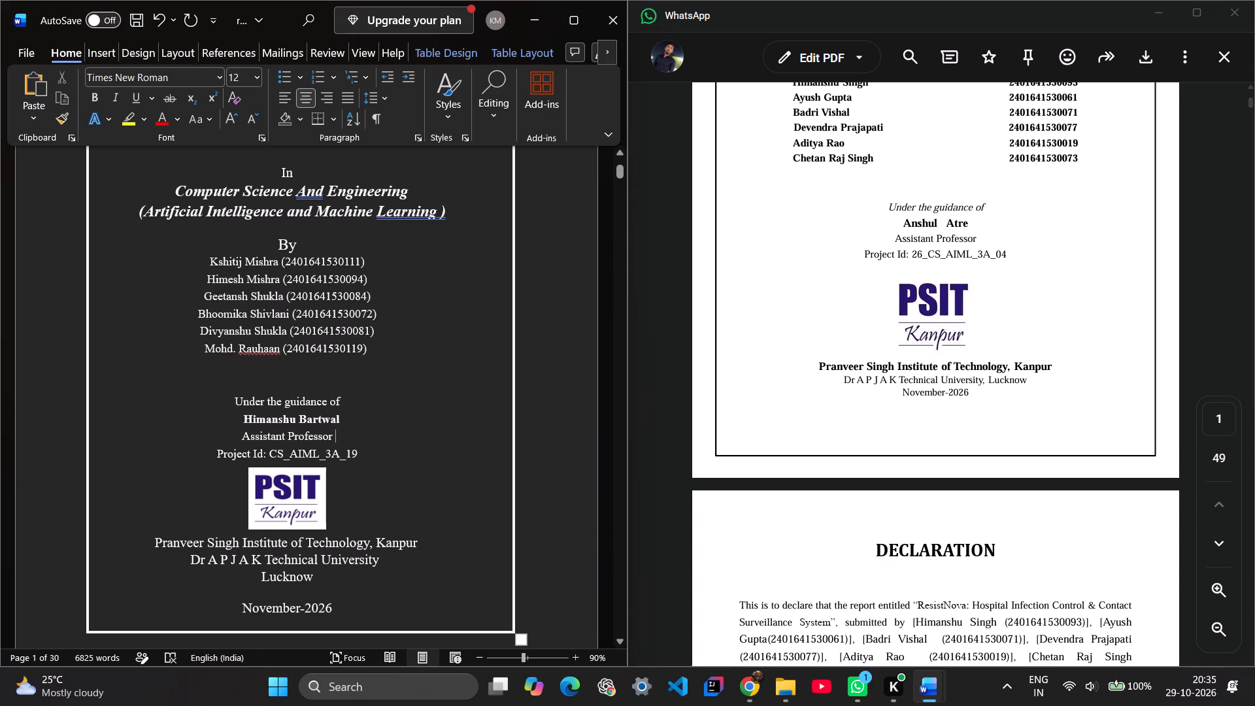
pyautogui.scroll(-1, 348, 512)
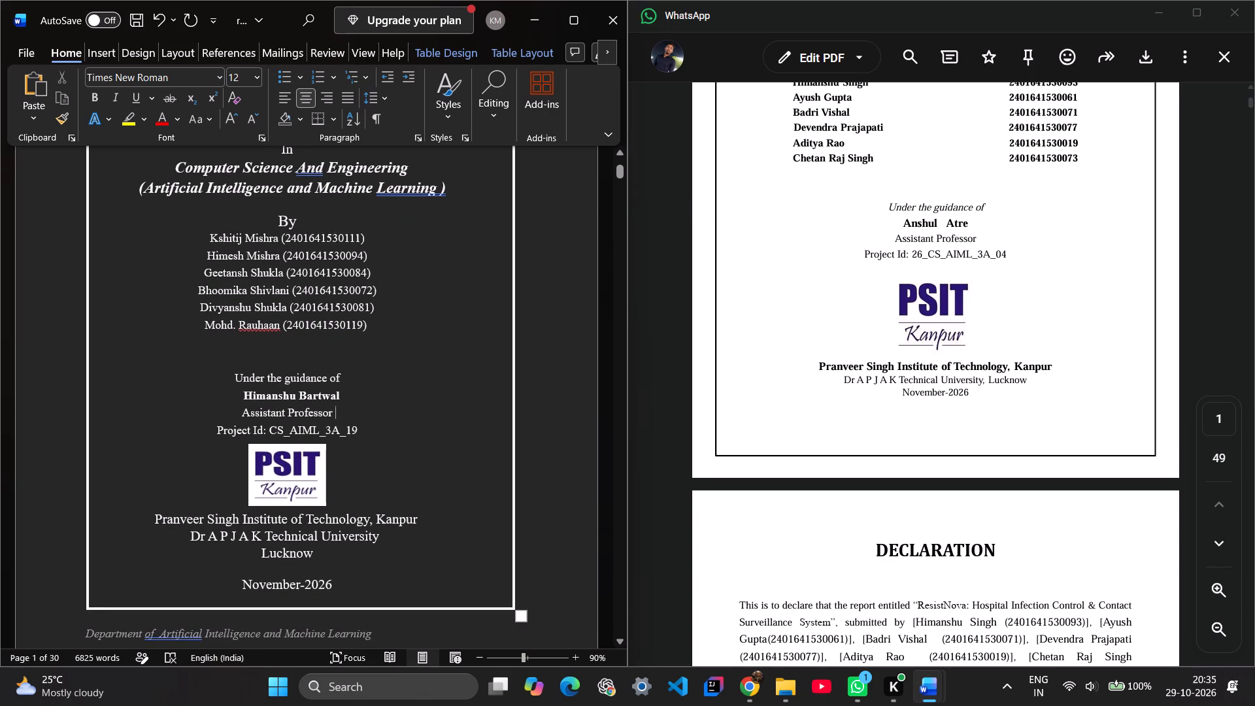
pyautogui.scroll(1, 88, 412)
pyautogui.moveTo(88, 412); pyautogui.dragTo(61, 414)
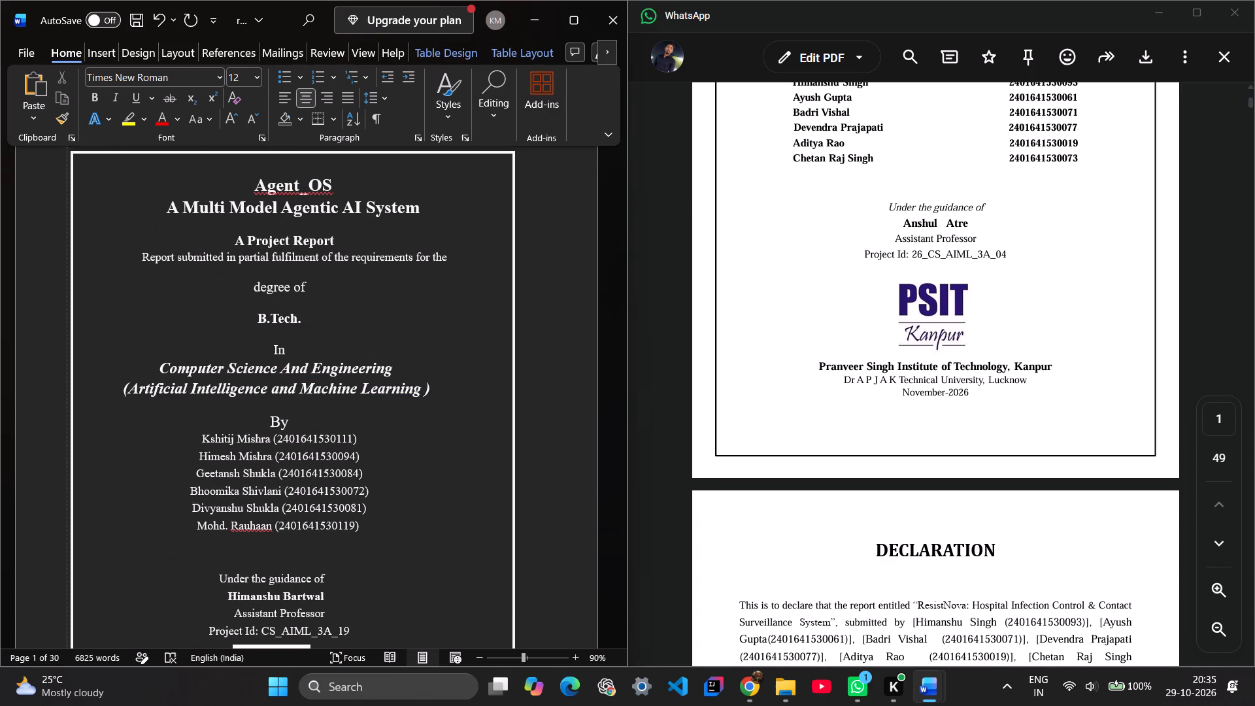
pyautogui.moveTo(61, 414); pyautogui.dragTo(58, 414)
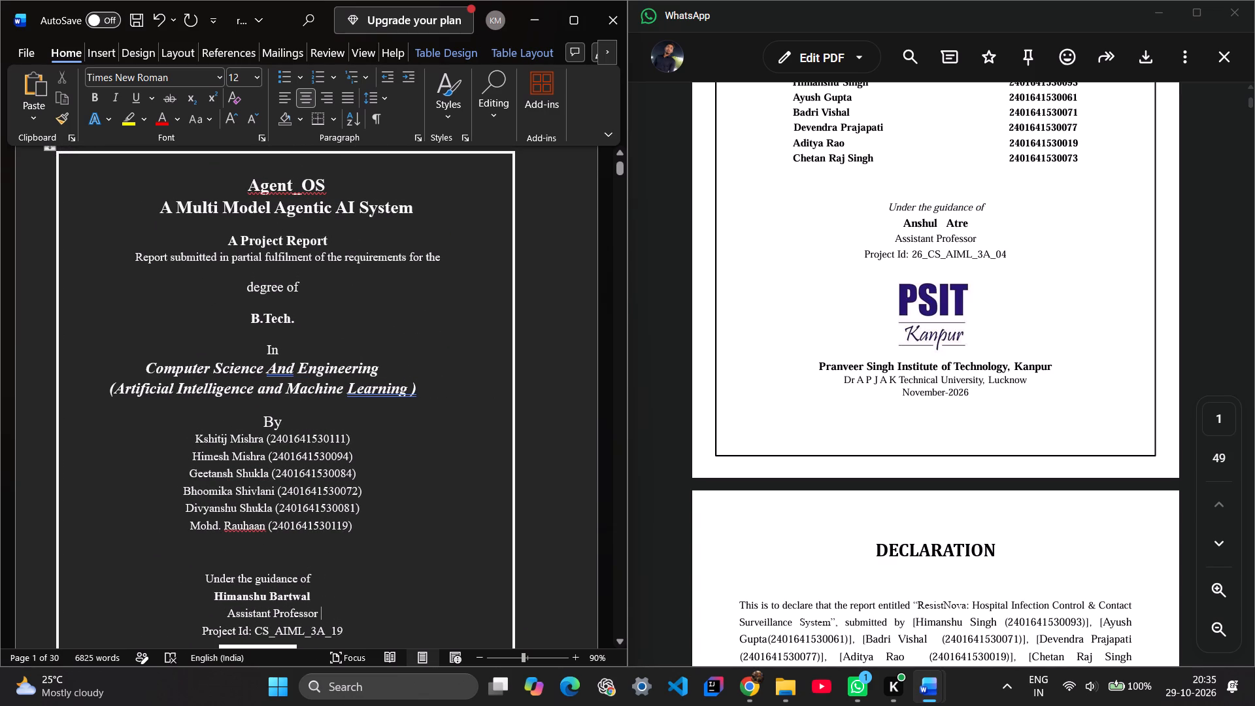
# Shift the cover frame to the right on the page and extend its left border outward again to widen it.
pyautogui.scroll(-1, 519, 483)
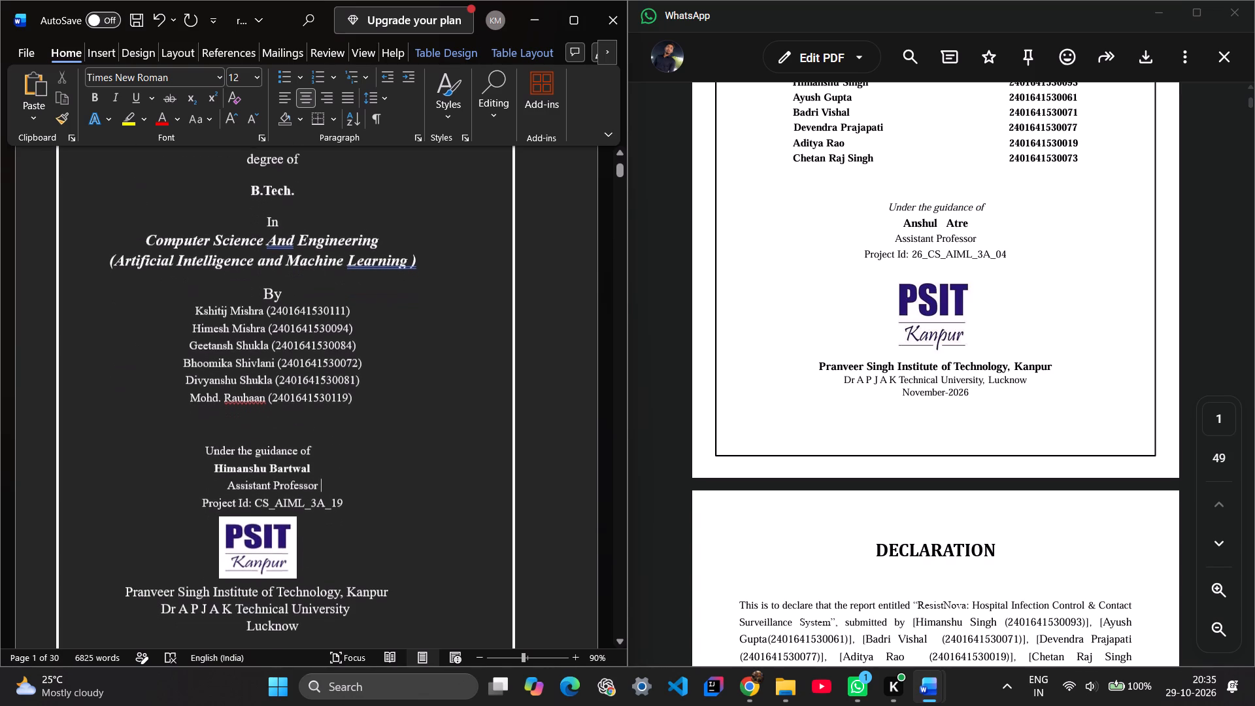
pyautogui.scroll(4, 510, 432)
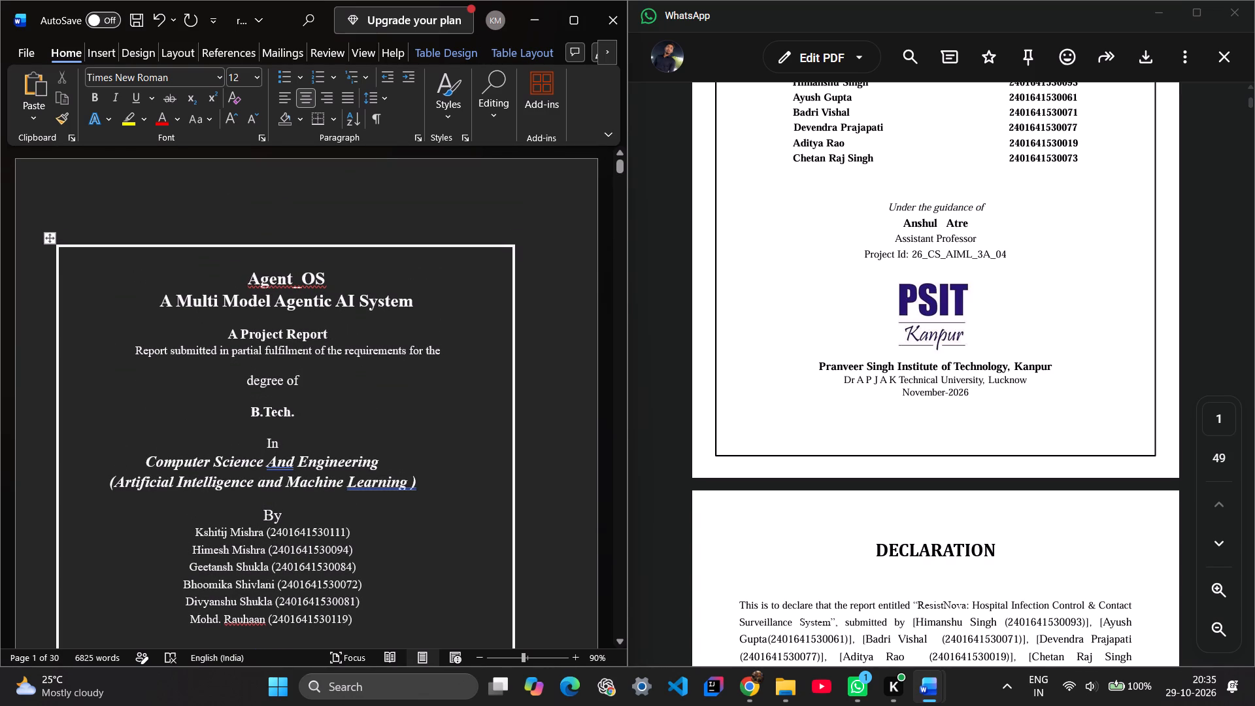
pyautogui.moveTo(50, 238); pyautogui.dragTo(88, 235)
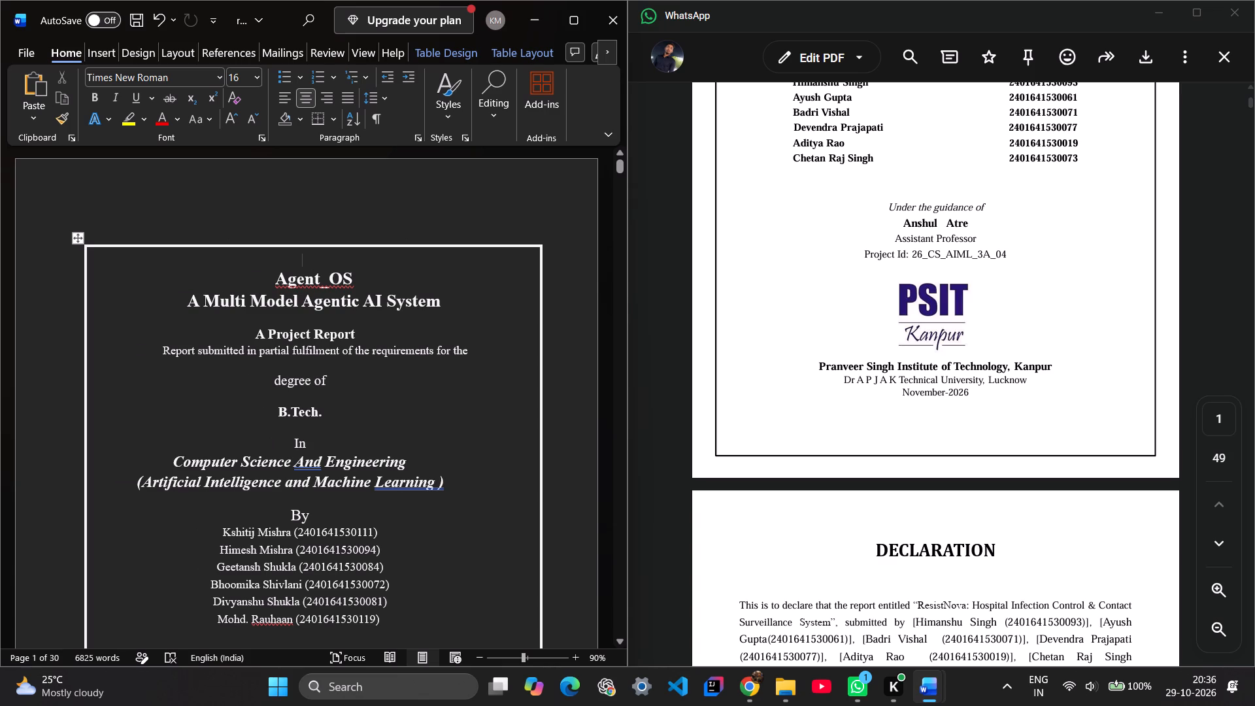
pyautogui.moveTo(85, 307); pyautogui.dragTo(50, 309)
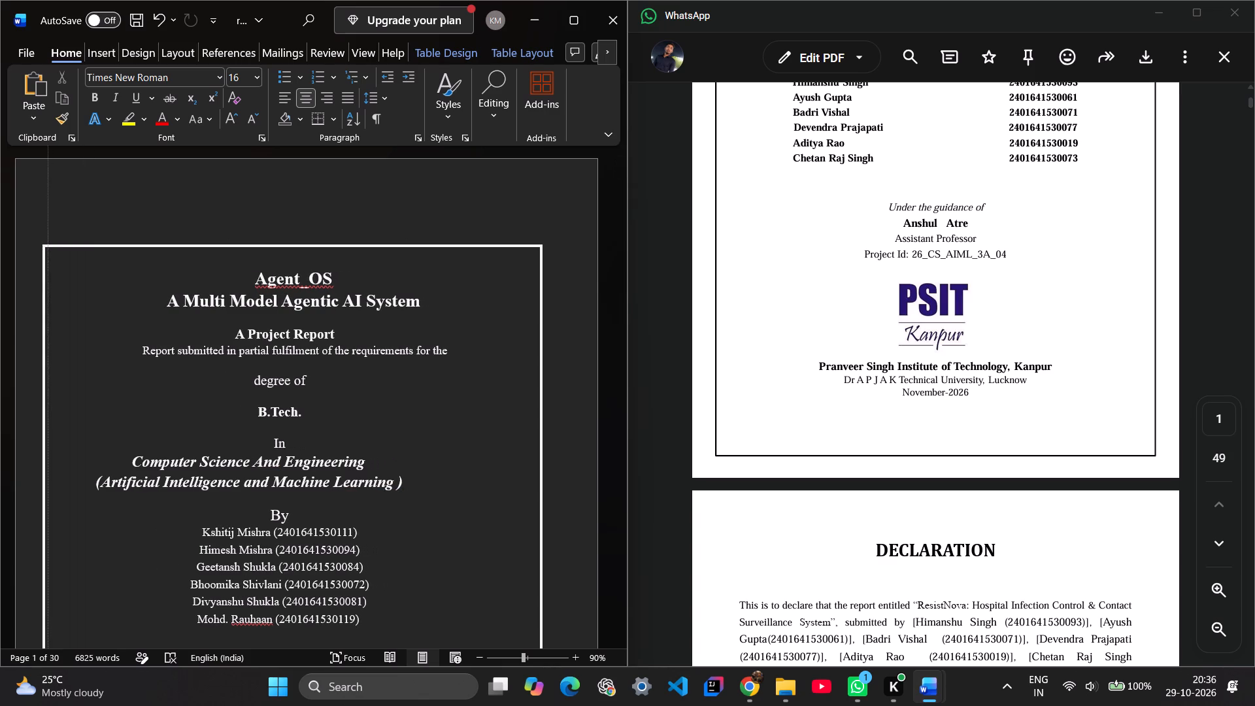
pyautogui.moveTo(50, 309); pyautogui.dragTo(50, 309)
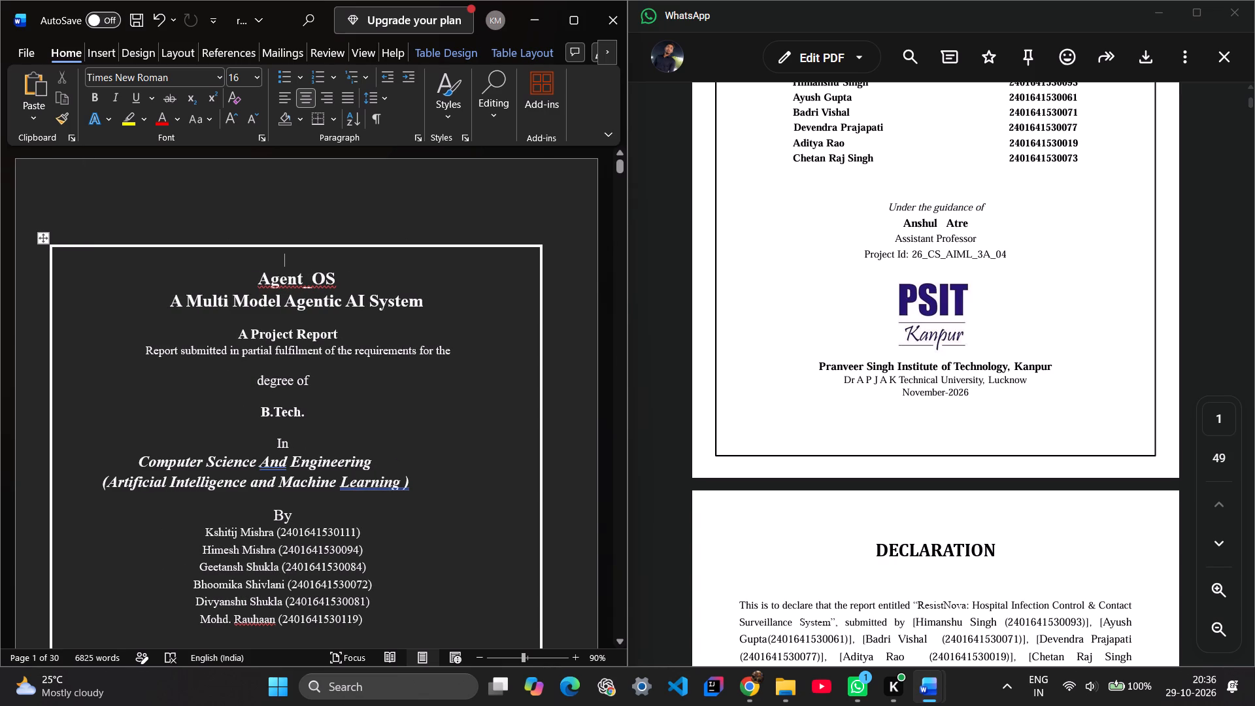
# Move the whole cover frame up toward the top of the page and slightly to the right.
pyautogui.moveTo(244, 246); pyautogui.dragTo(244, 239)
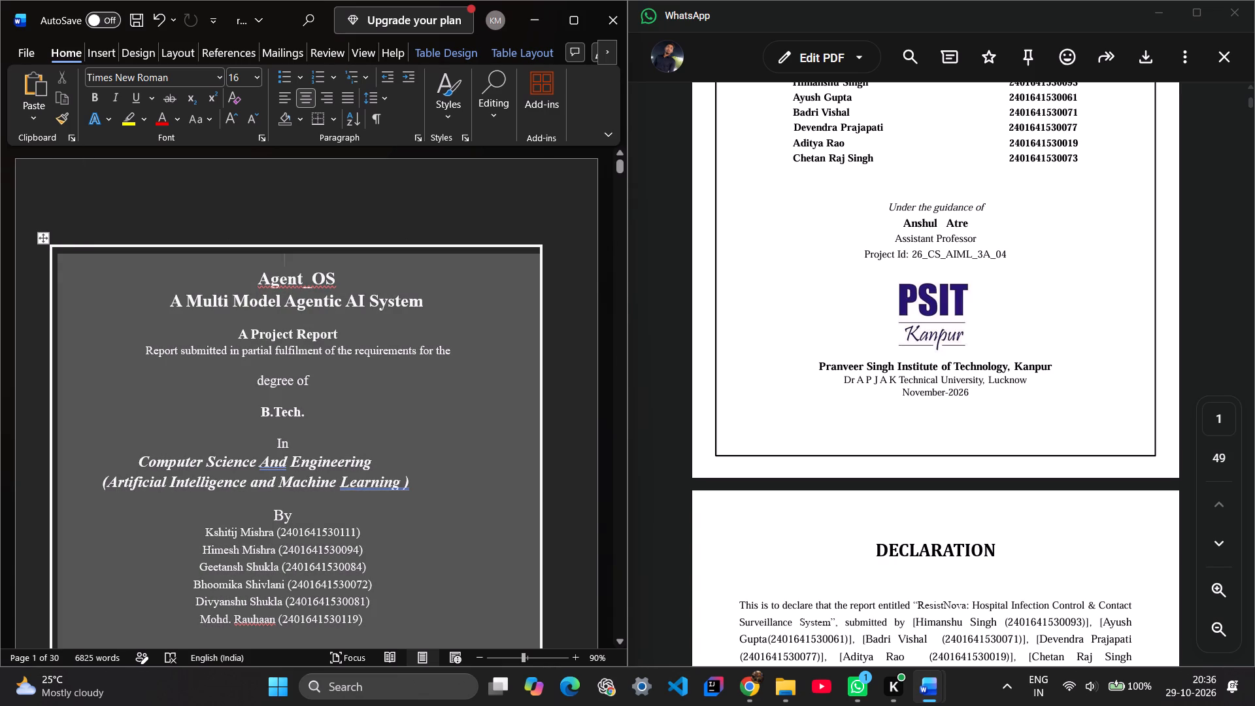
pyautogui.moveTo(244, 239); pyautogui.dragTo(244, 267)
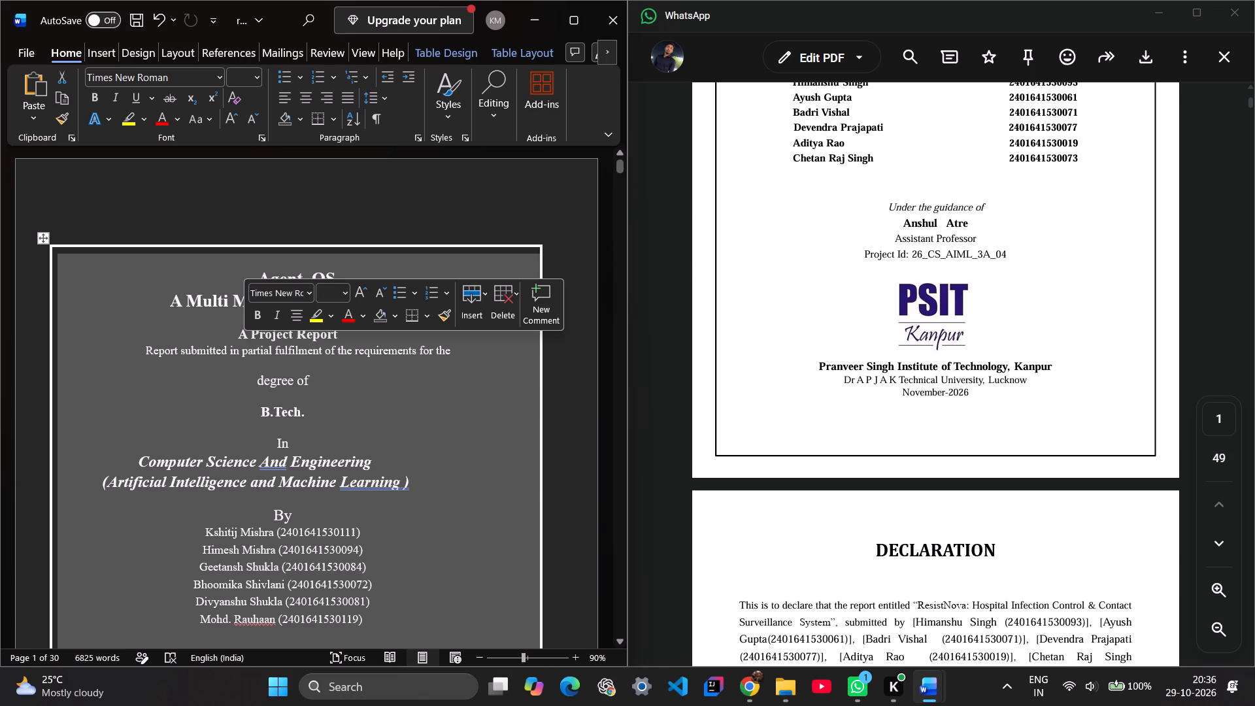
pyautogui.moveTo(44, 237); pyautogui.dragTo(58, 182)
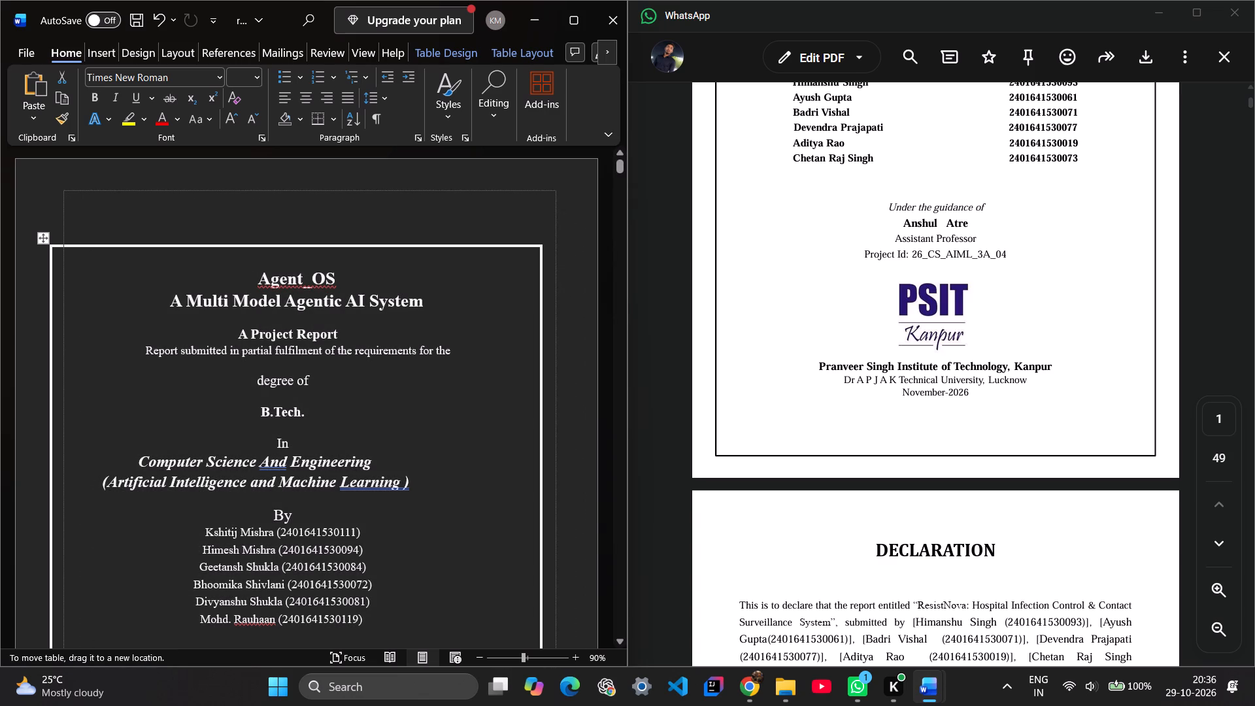
pyautogui.moveTo(58, 182); pyautogui.dragTo(54, 182)
# Enlarge the cover frame from its lower-right corner down to just above the footer, pushing the "DECLARATION" heading onto page two.
pyautogui.scroll(-4, 99, 309)
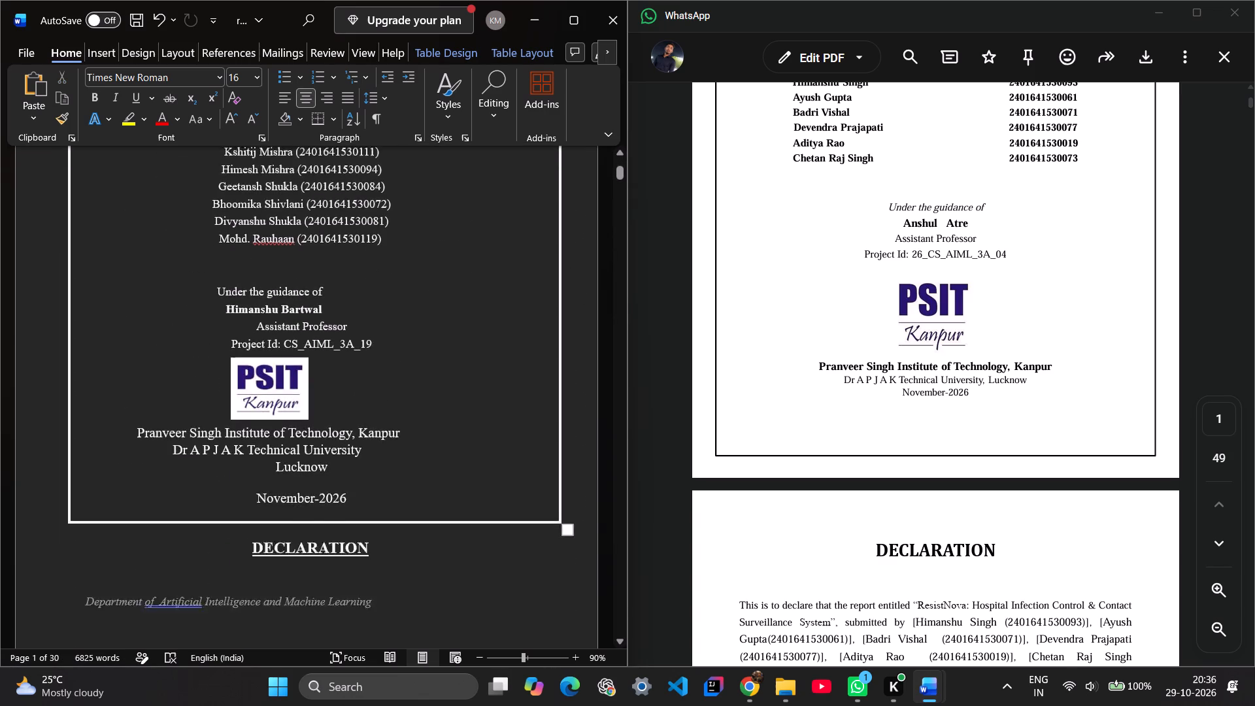
pyautogui.scroll(-1, 99, 309)
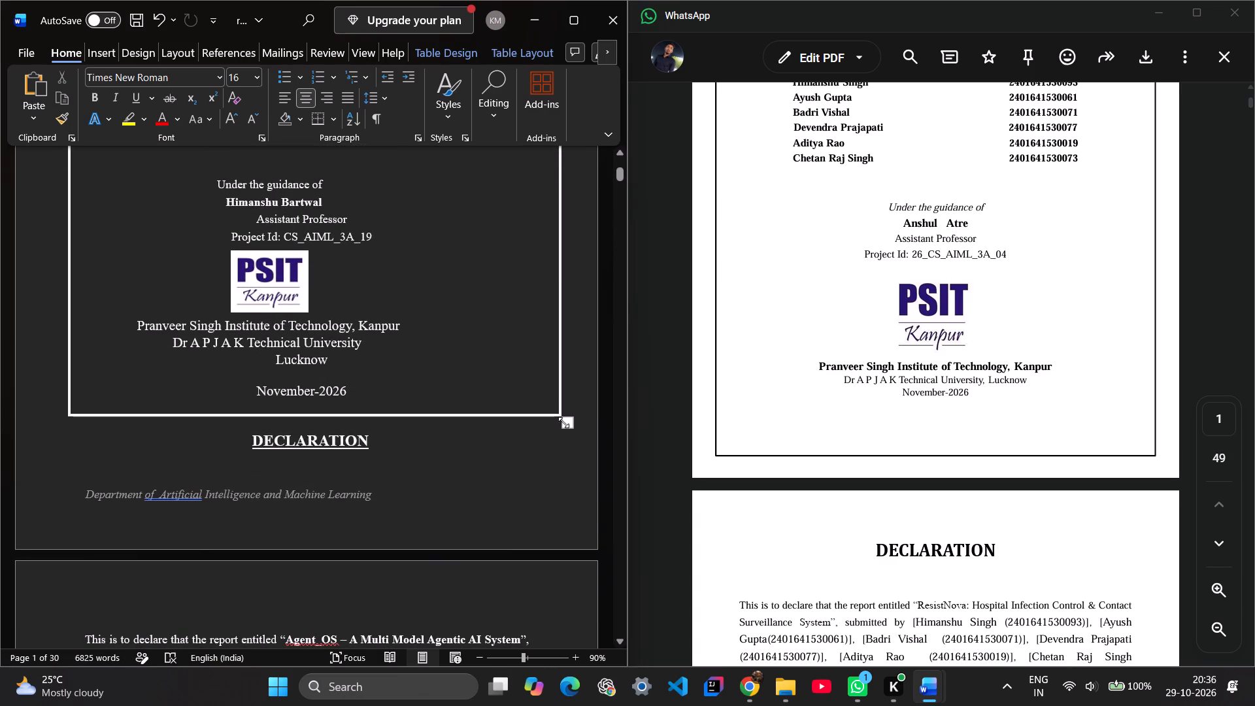
pyautogui.moveTo(563, 421); pyautogui.dragTo(573, 491)
pyautogui.scroll(-2, 573, 491)
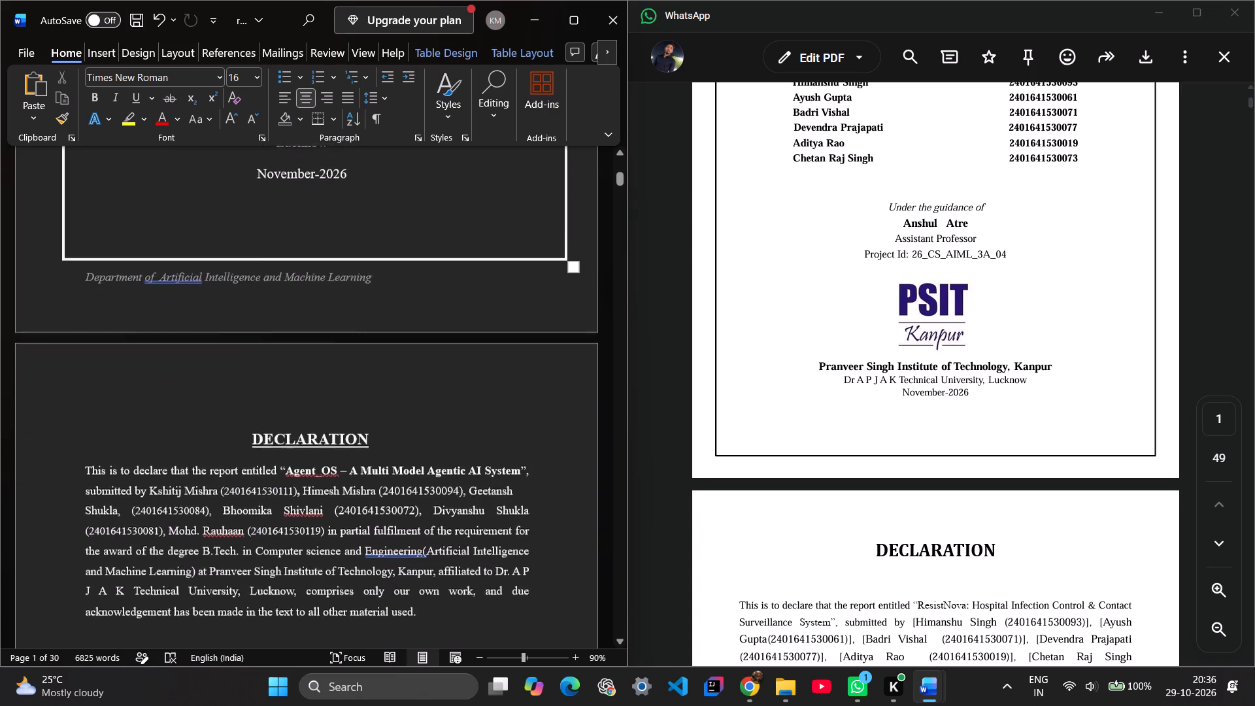
pyautogui.scroll(-4, 573, 491)
pyautogui.scroll(1, 573, 491)
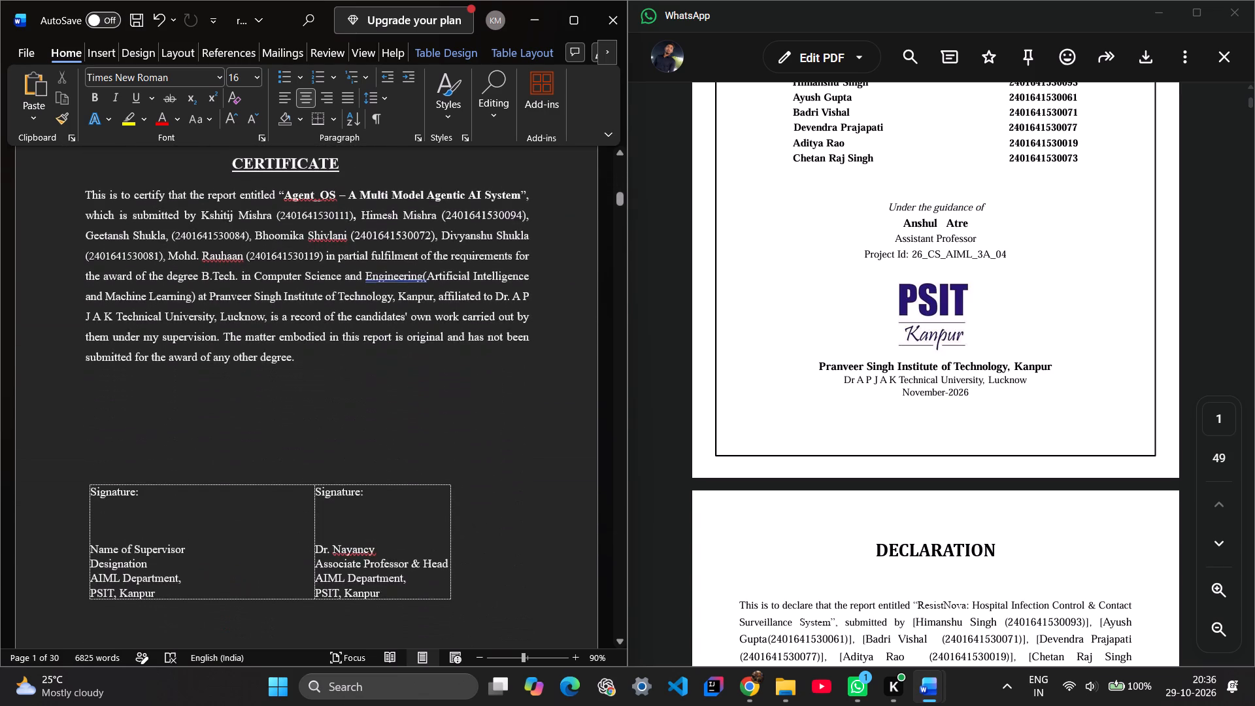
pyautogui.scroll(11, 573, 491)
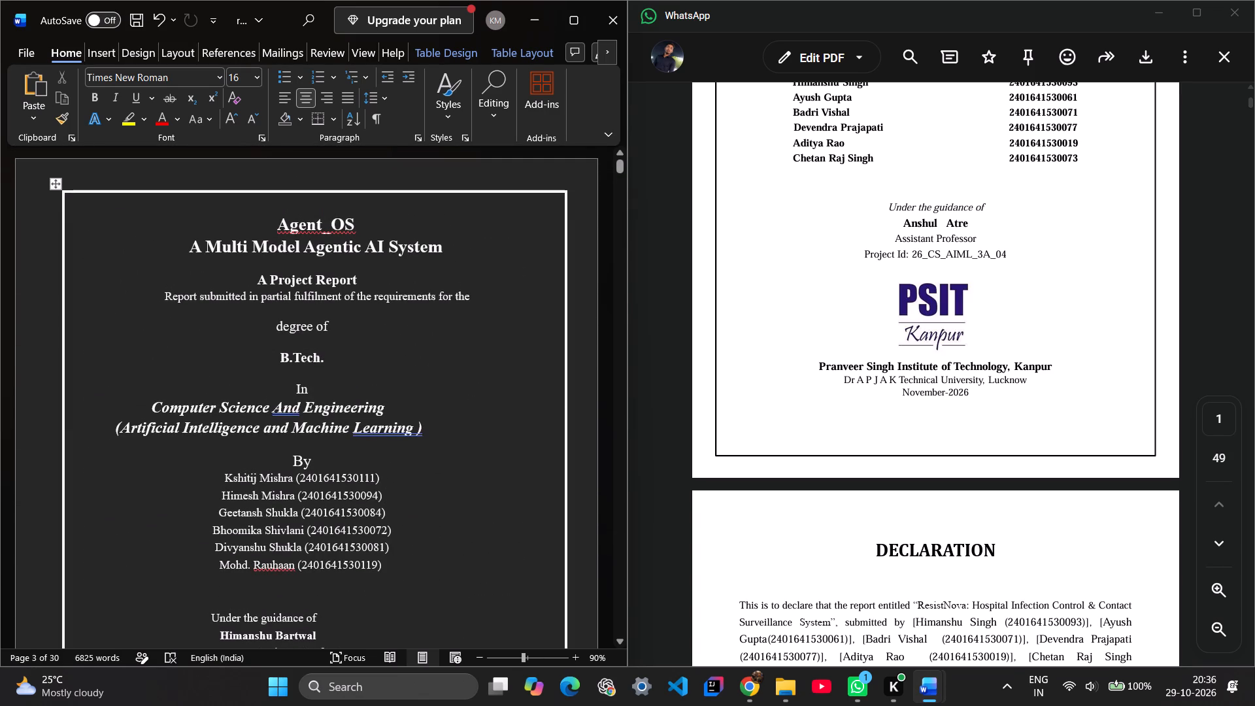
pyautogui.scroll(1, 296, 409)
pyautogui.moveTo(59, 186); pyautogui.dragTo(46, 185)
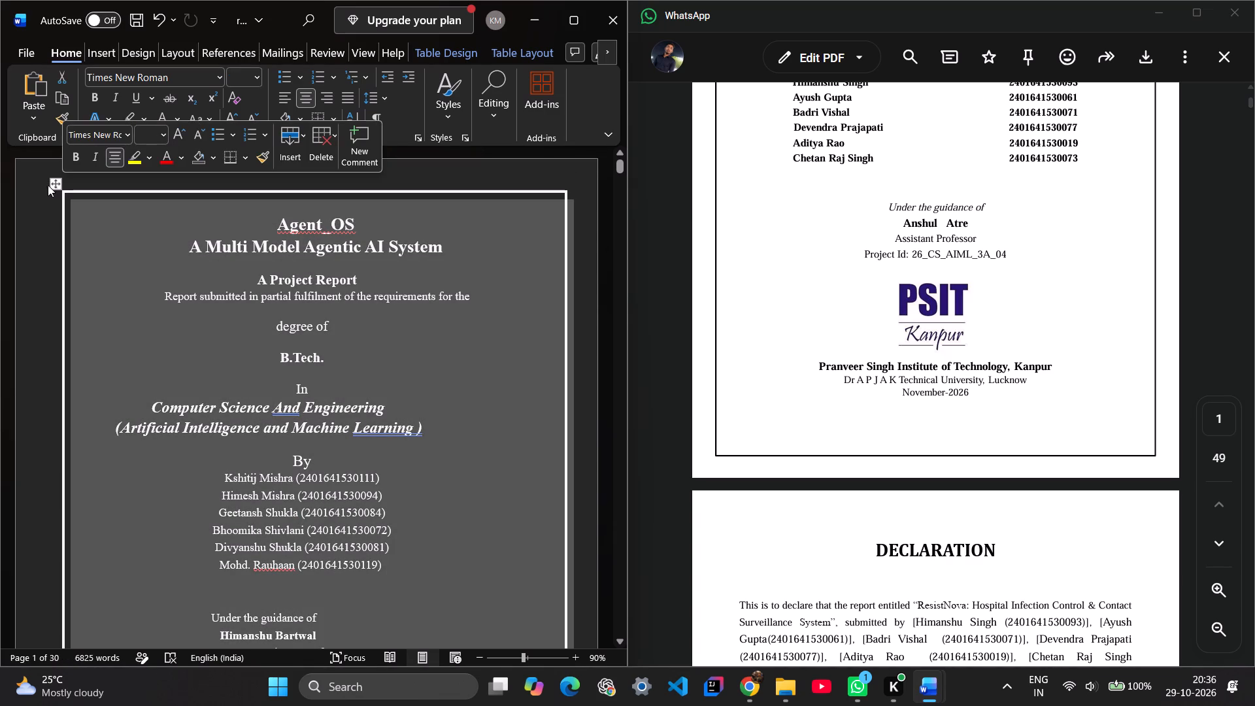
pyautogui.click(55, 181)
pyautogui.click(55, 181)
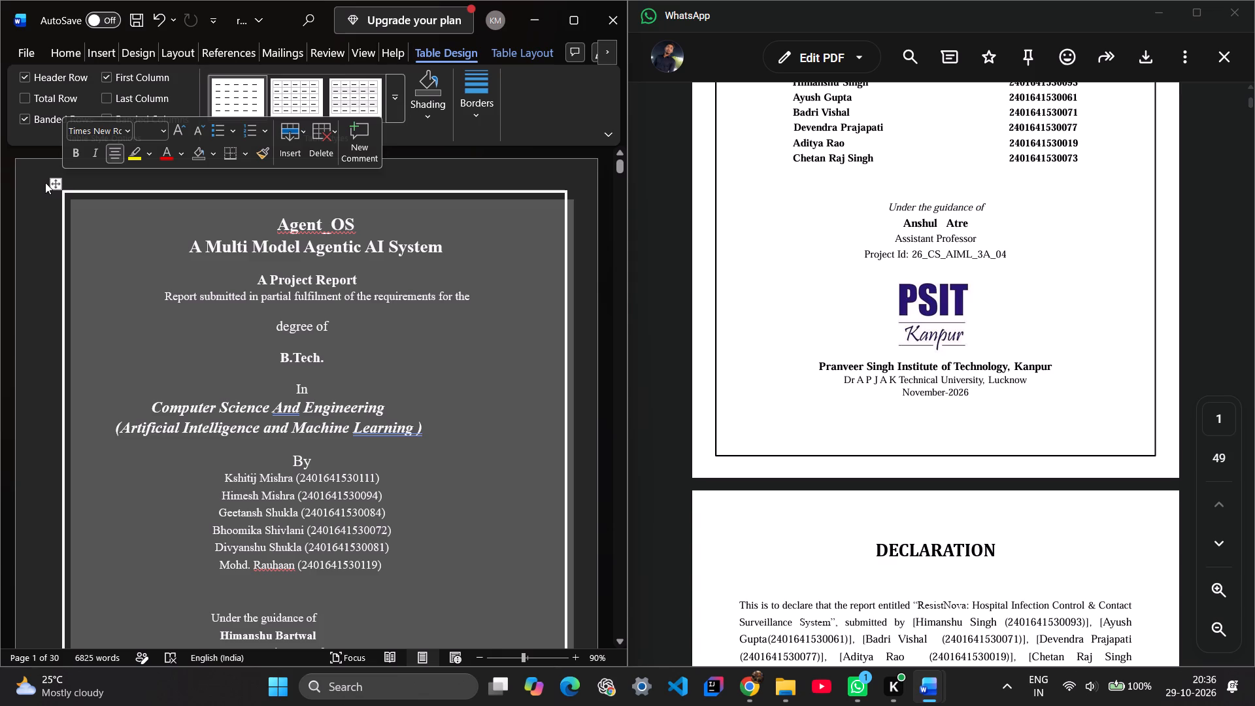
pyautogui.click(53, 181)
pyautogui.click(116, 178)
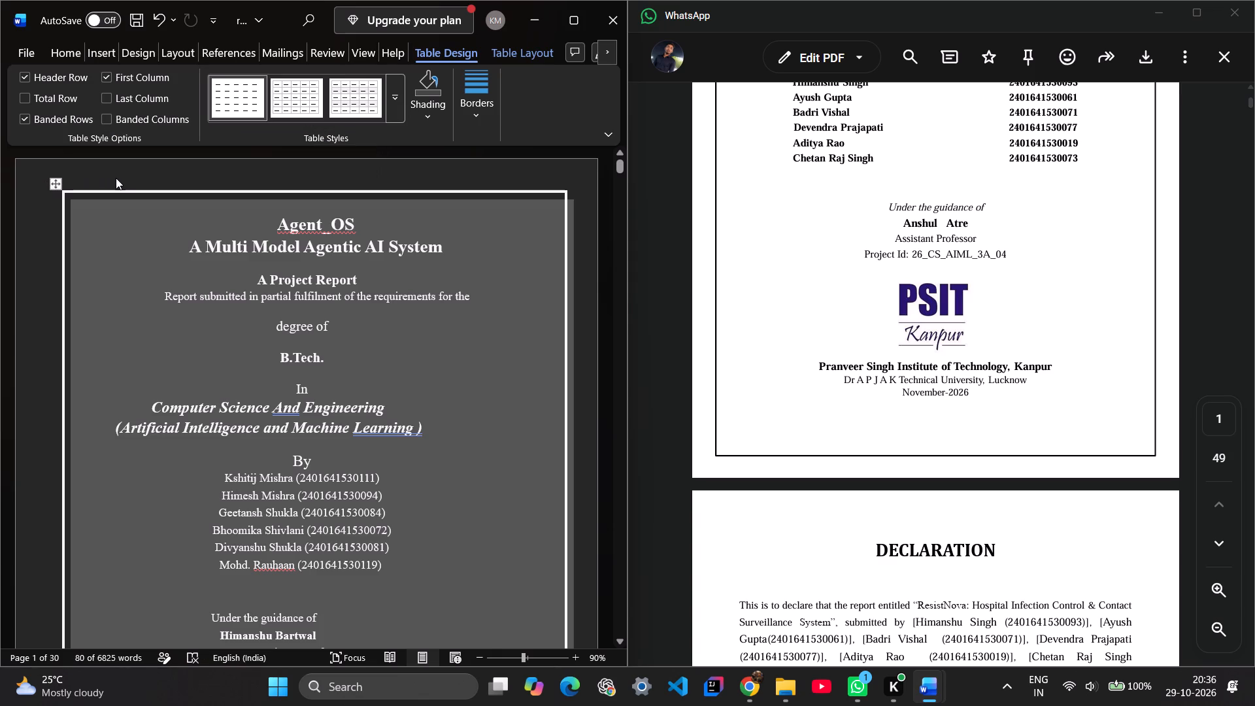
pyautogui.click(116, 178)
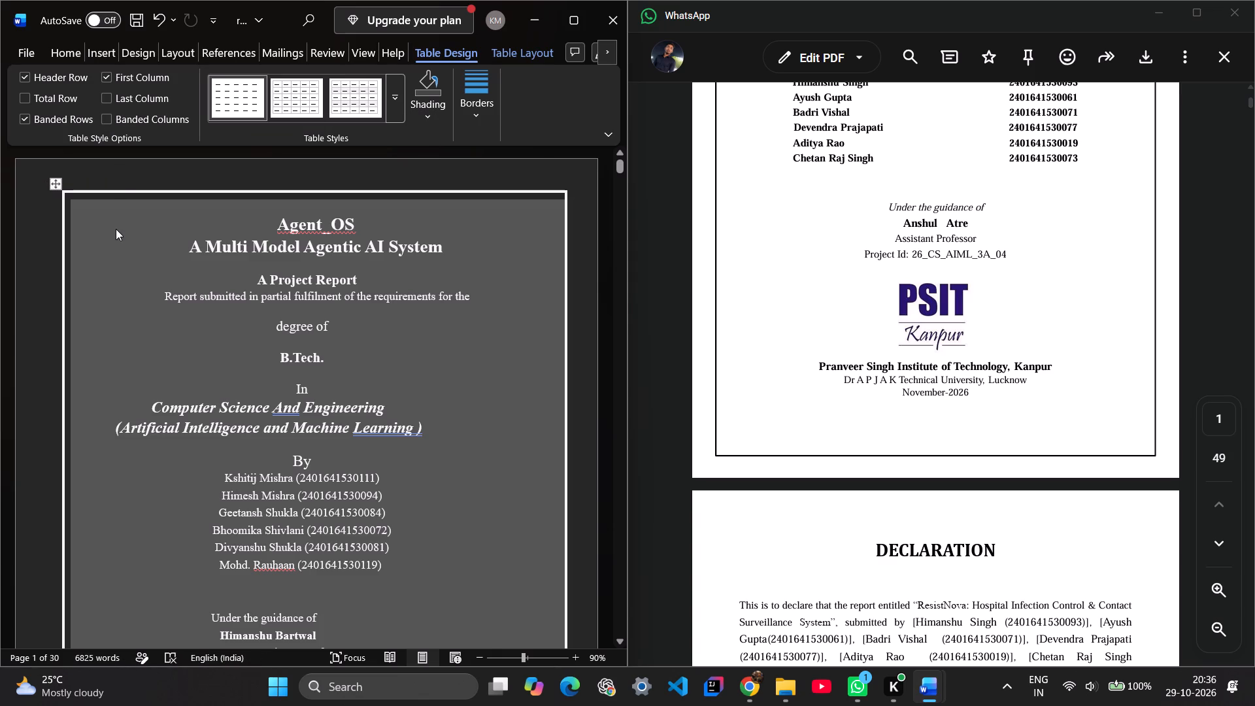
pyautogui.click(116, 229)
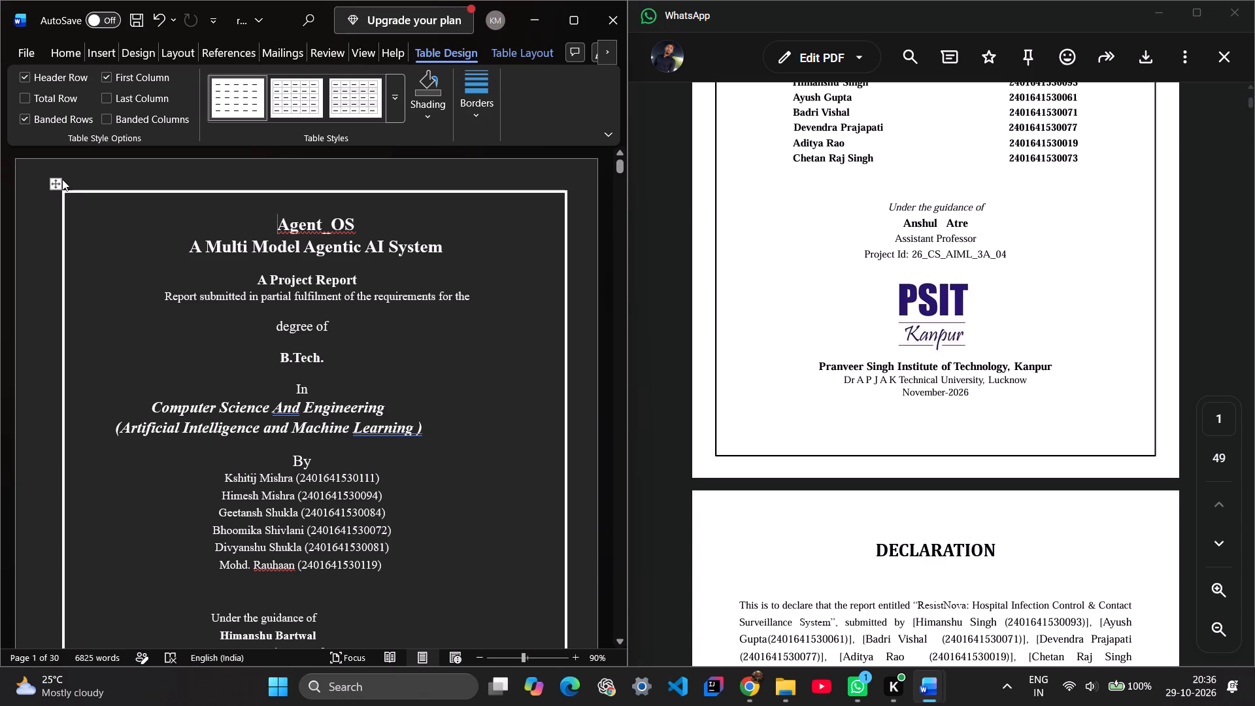
# Fine-tune the cover frame's position by nudging it slightly down from the top of the page.
pyautogui.moveTo(60, 181); pyautogui.dragTo(42, 184)
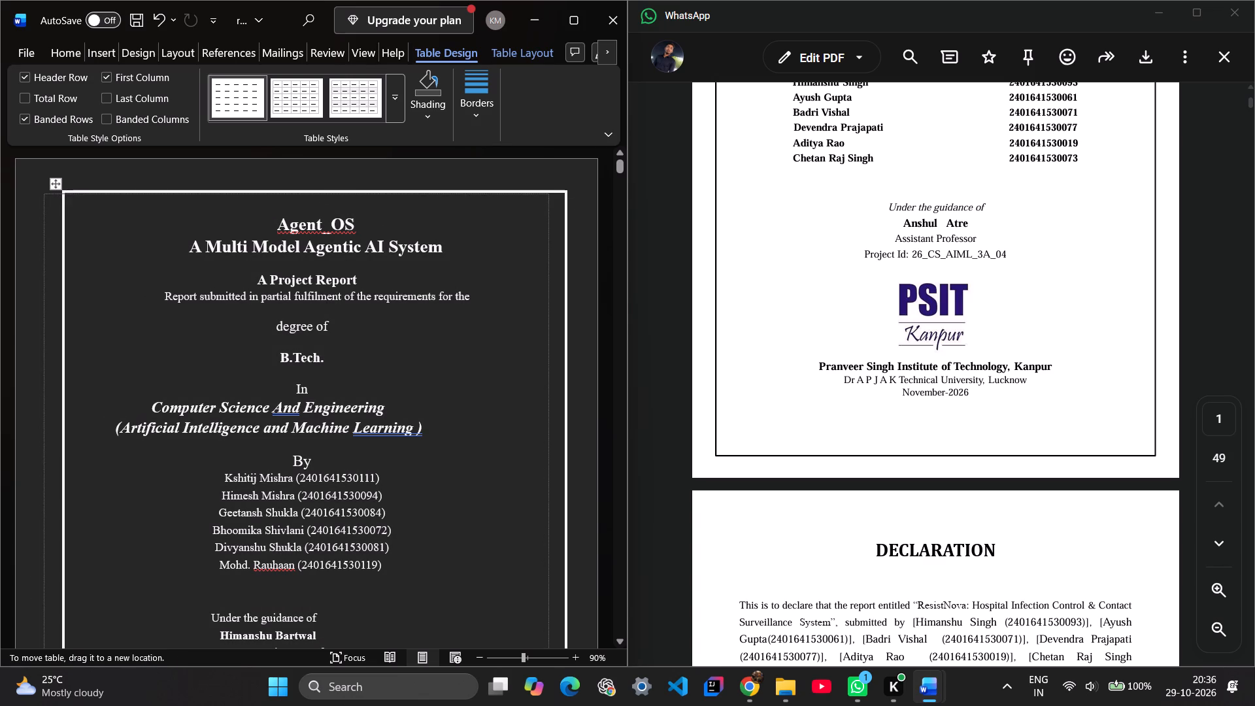
pyautogui.moveTo(42, 184); pyautogui.dragTo(50, 184)
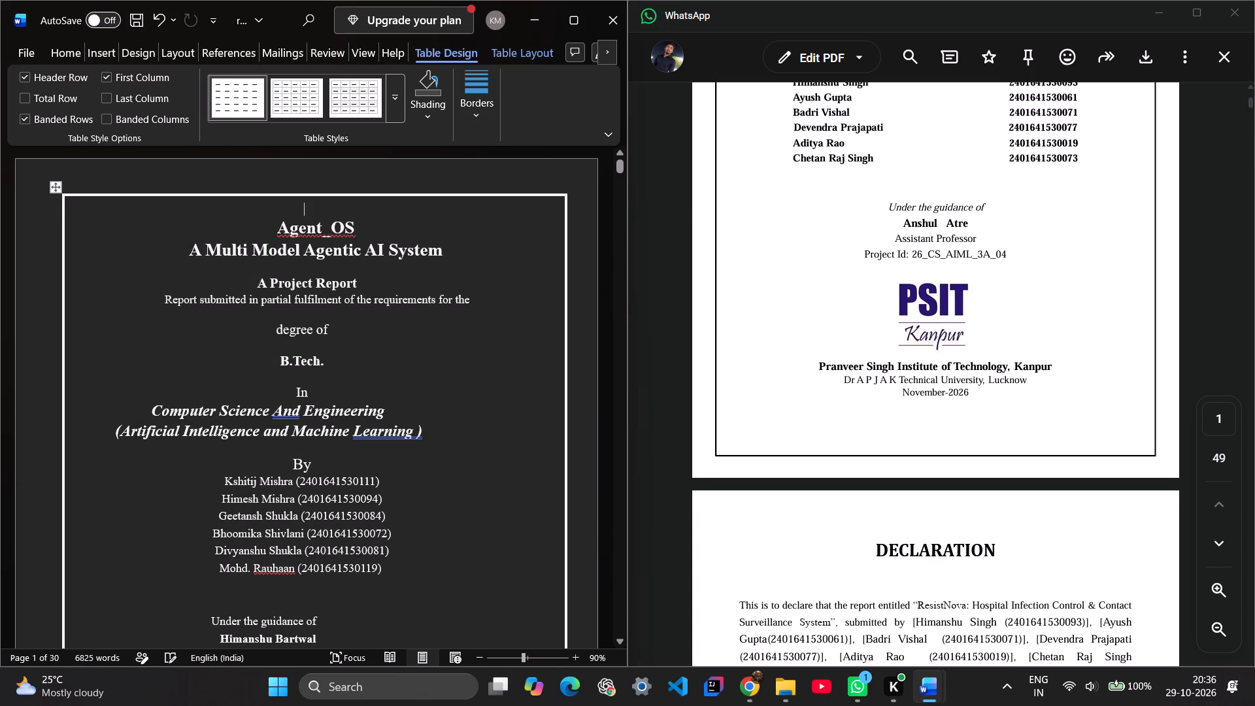
pyautogui.moveTo(50, 184); pyautogui.dragTo(44, 187)
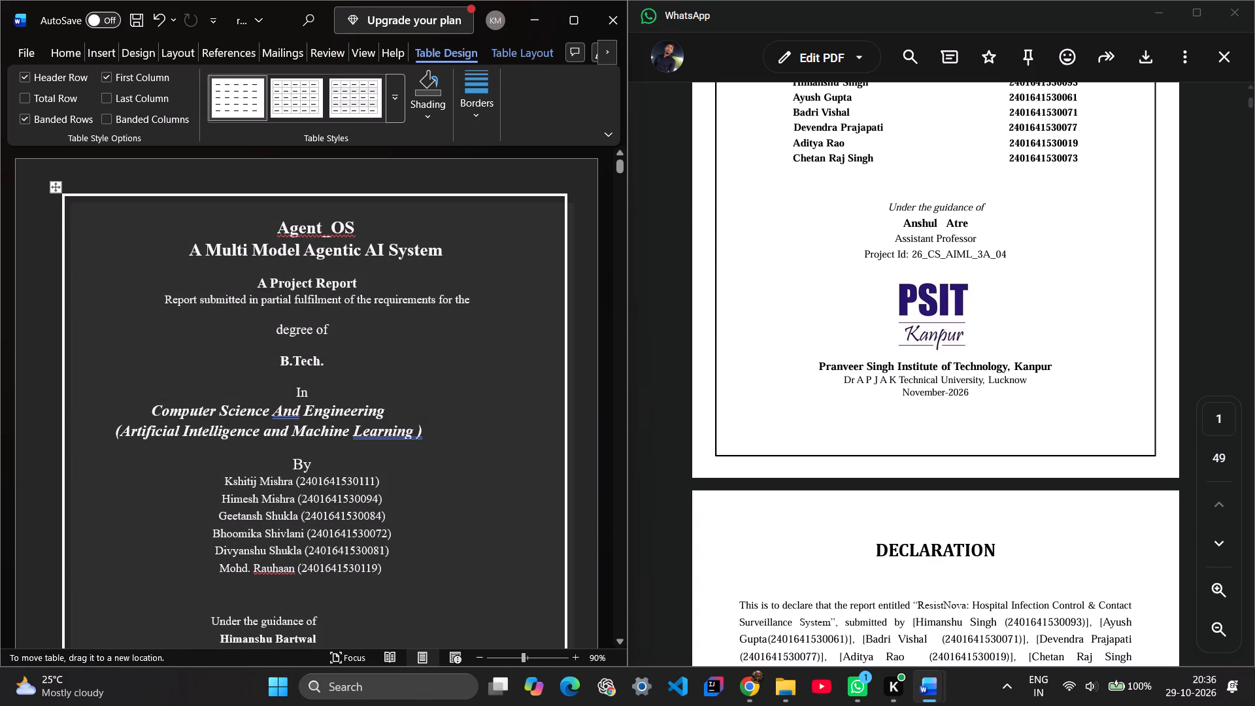
pyautogui.moveTo(44, 187); pyautogui.dragTo(38, 193)
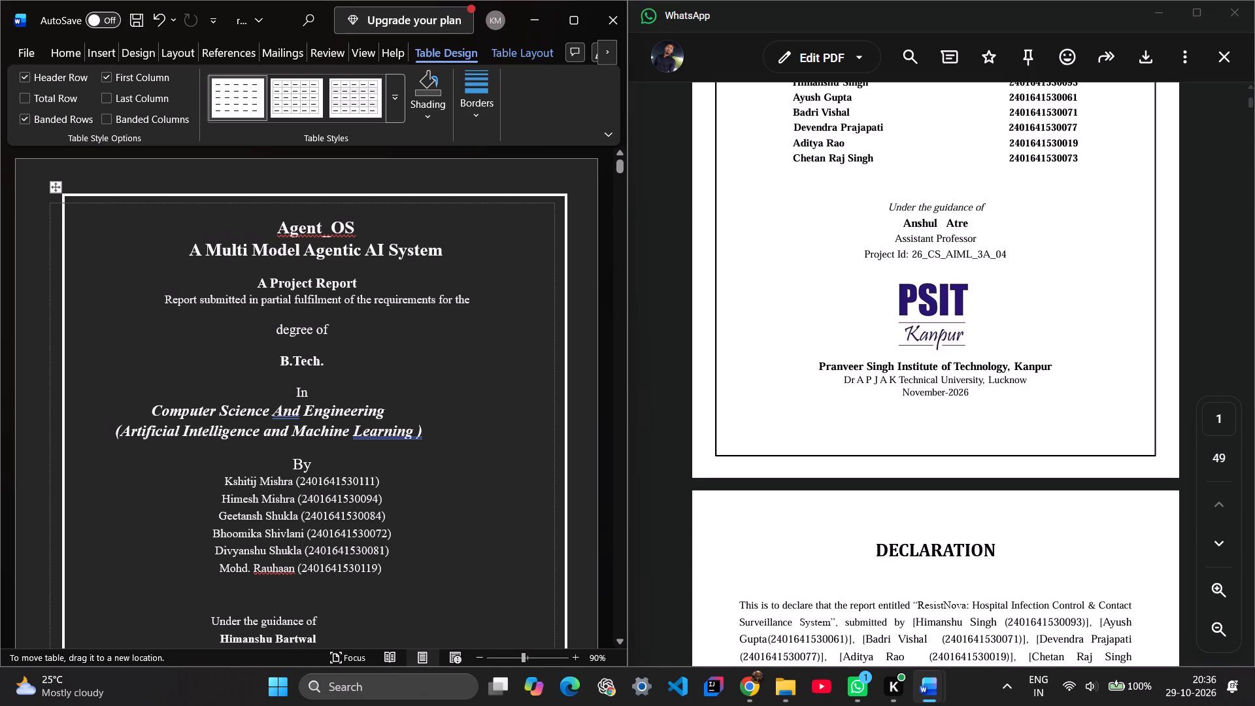
pyautogui.moveTo(38, 193); pyautogui.dragTo(43, 186)
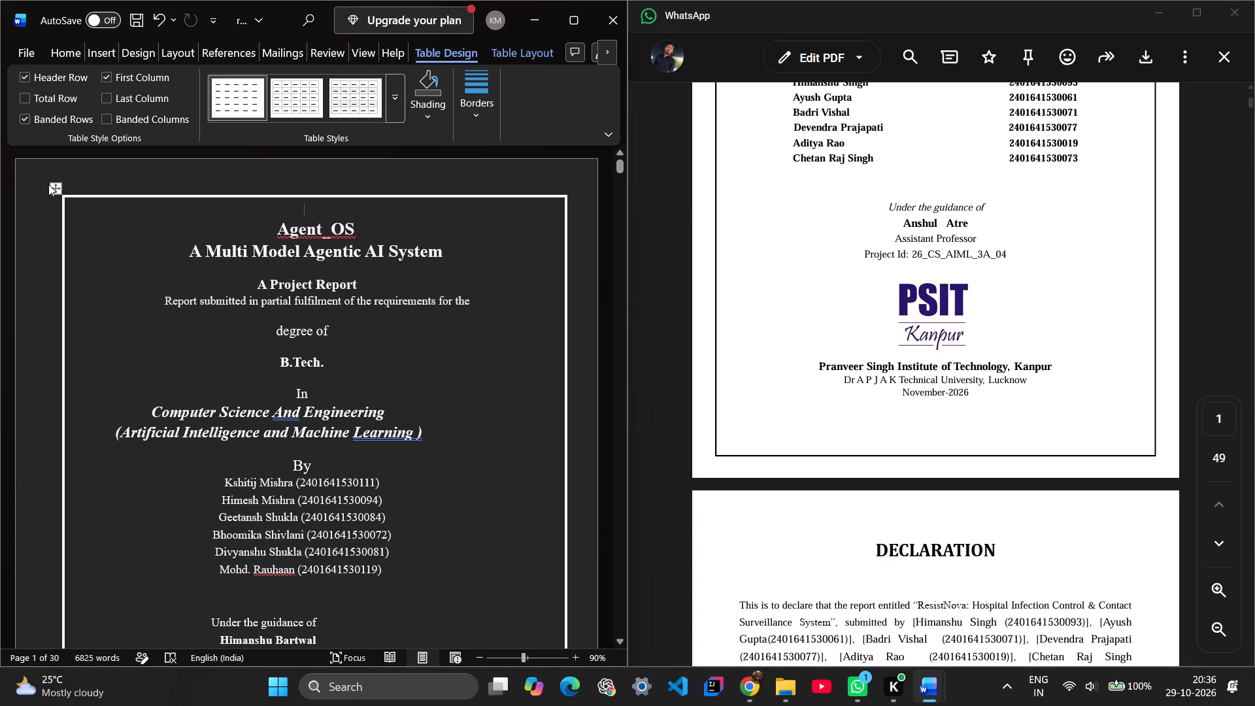
# Resize the cover page's border table from its lower corner, making the frame slightly narrower and shorter around the text.
pyautogui.click(180, 154)
pyautogui.scroll(-3, 180, 154)
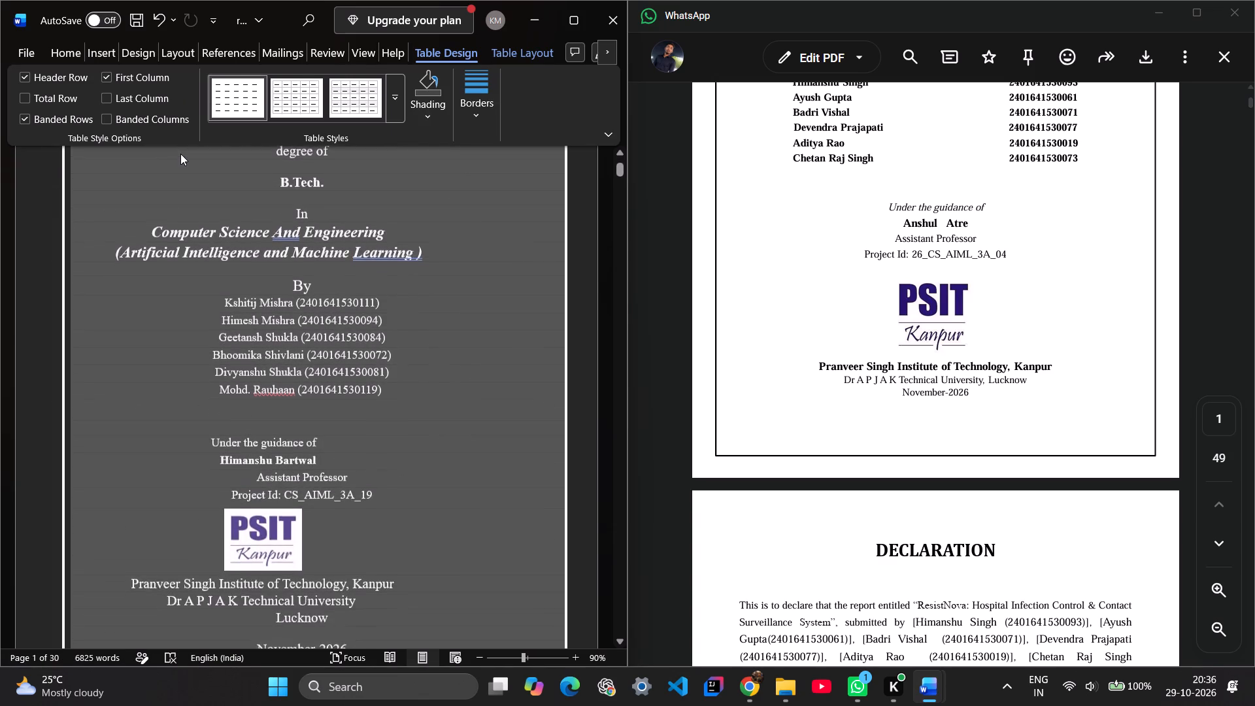
pyautogui.scroll(-2, 180, 154)
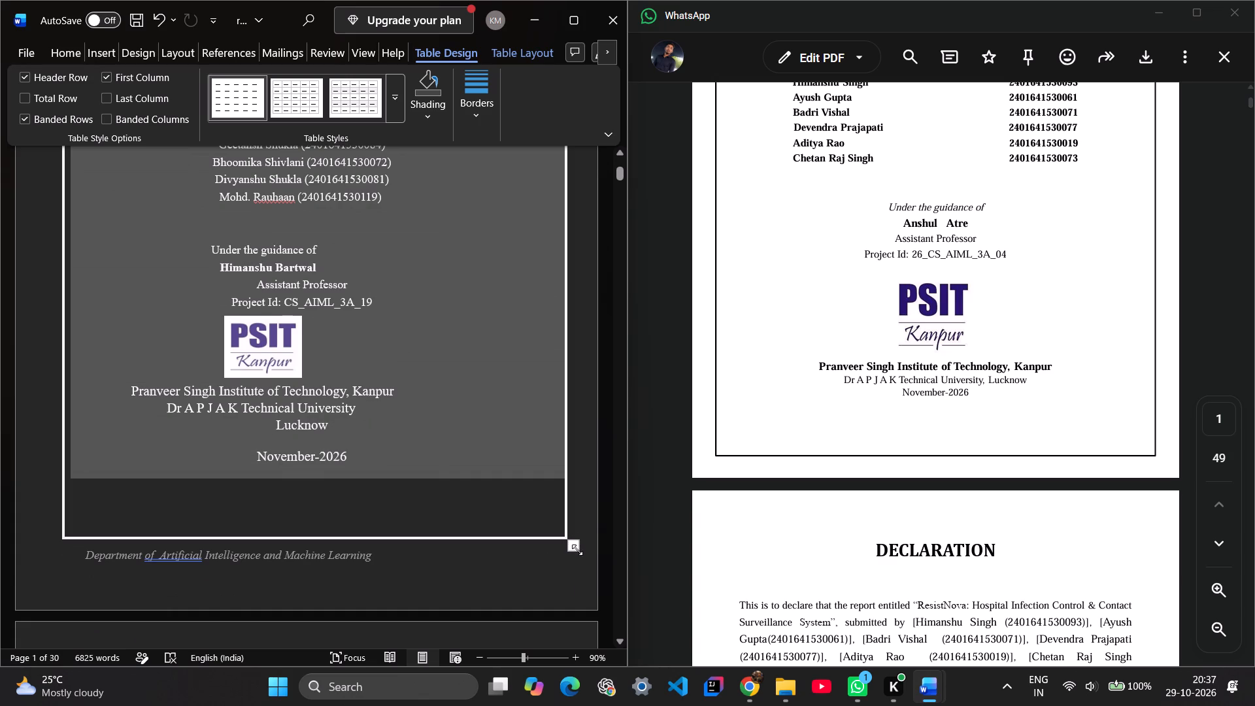
pyautogui.moveTo(577, 554); pyautogui.dragTo(569, 543)
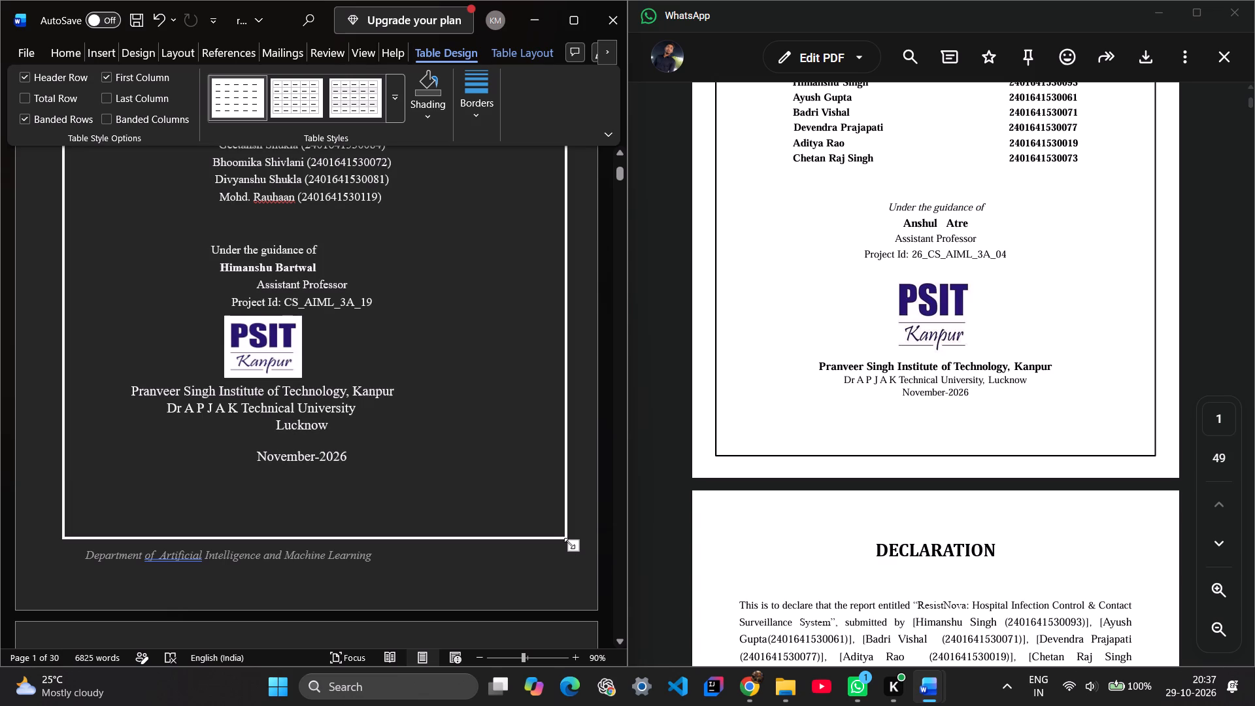
pyautogui.moveTo(569, 543); pyautogui.dragTo(561, 493)
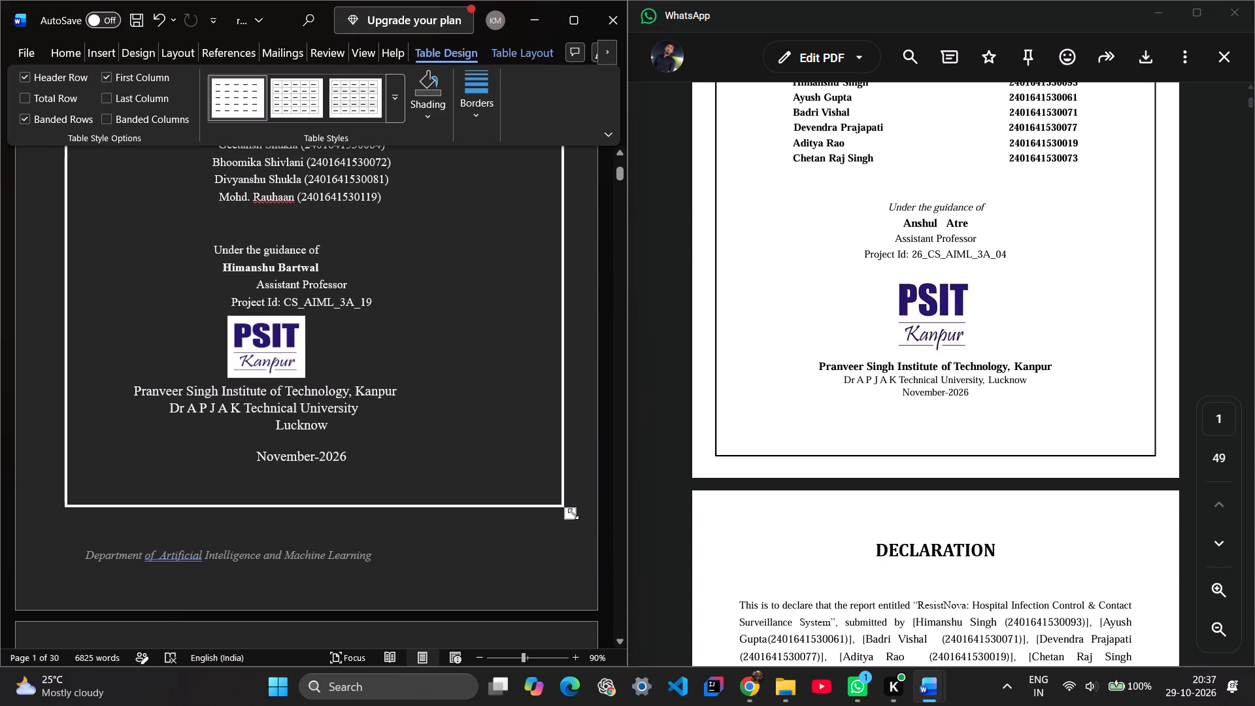
pyautogui.doubleClick(573, 514)
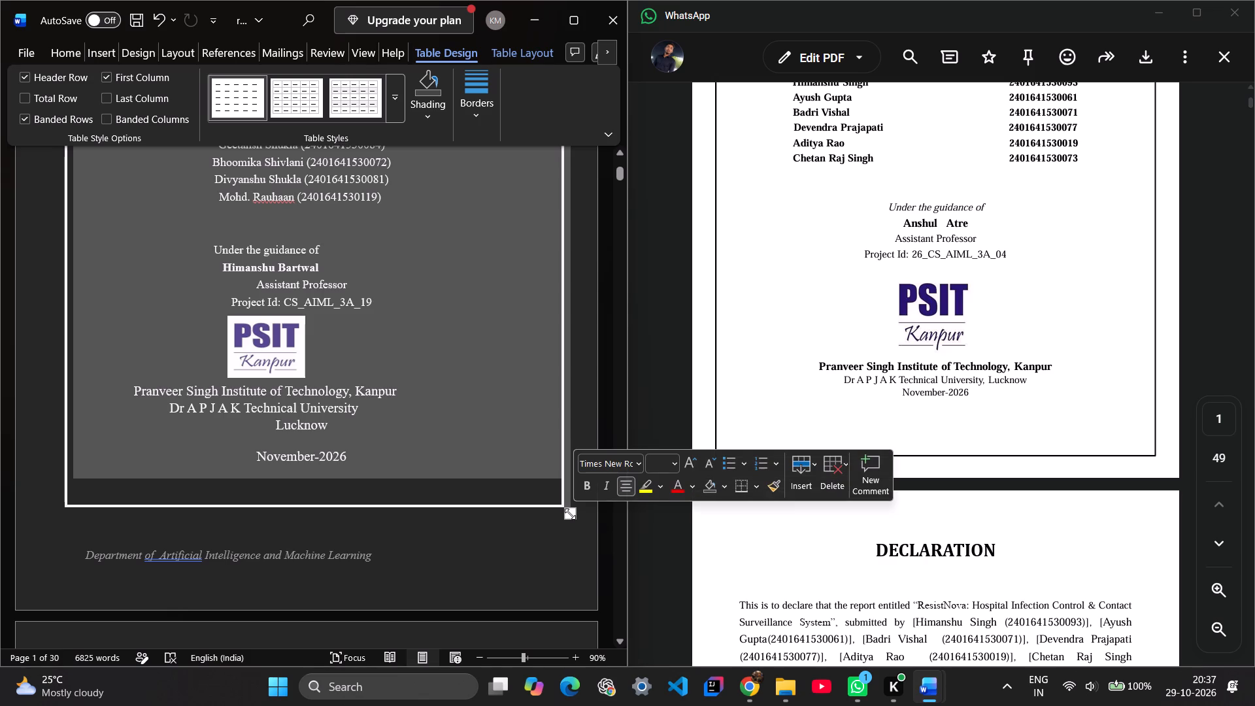
pyautogui.moveTo(570, 514); pyautogui.dragTo(560, 510)
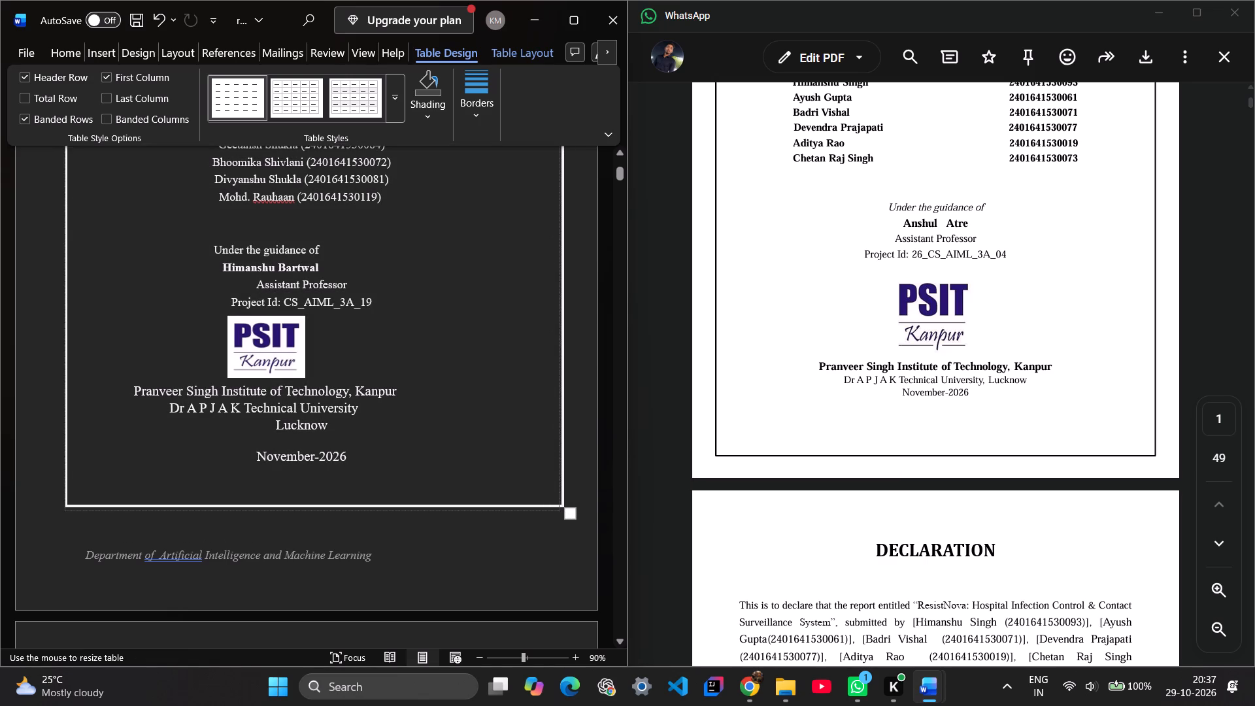
pyautogui.moveTo(560, 510); pyautogui.dragTo(554, 513)
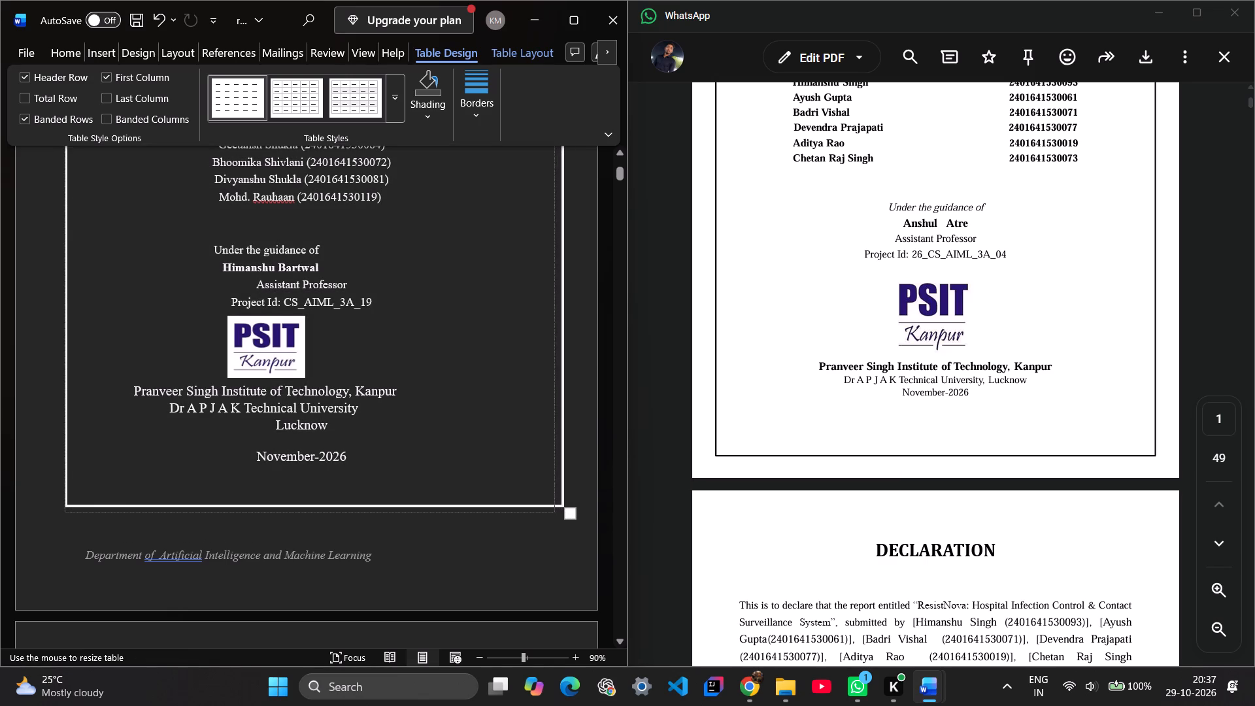
pyautogui.moveTo(554, 513); pyautogui.dragTo(555, 513)
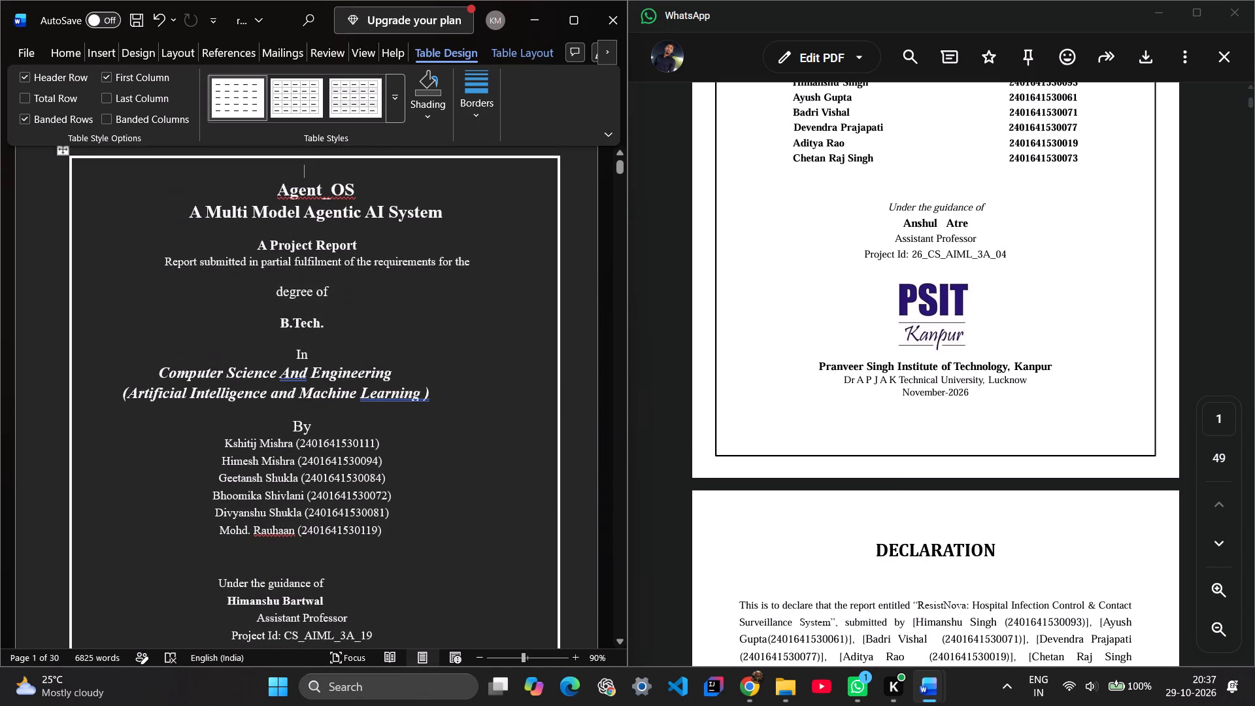
# Select the cover page text from the "Agent_OS" title down through the list of student names.
pyautogui.scroll(-1, 533, 533)
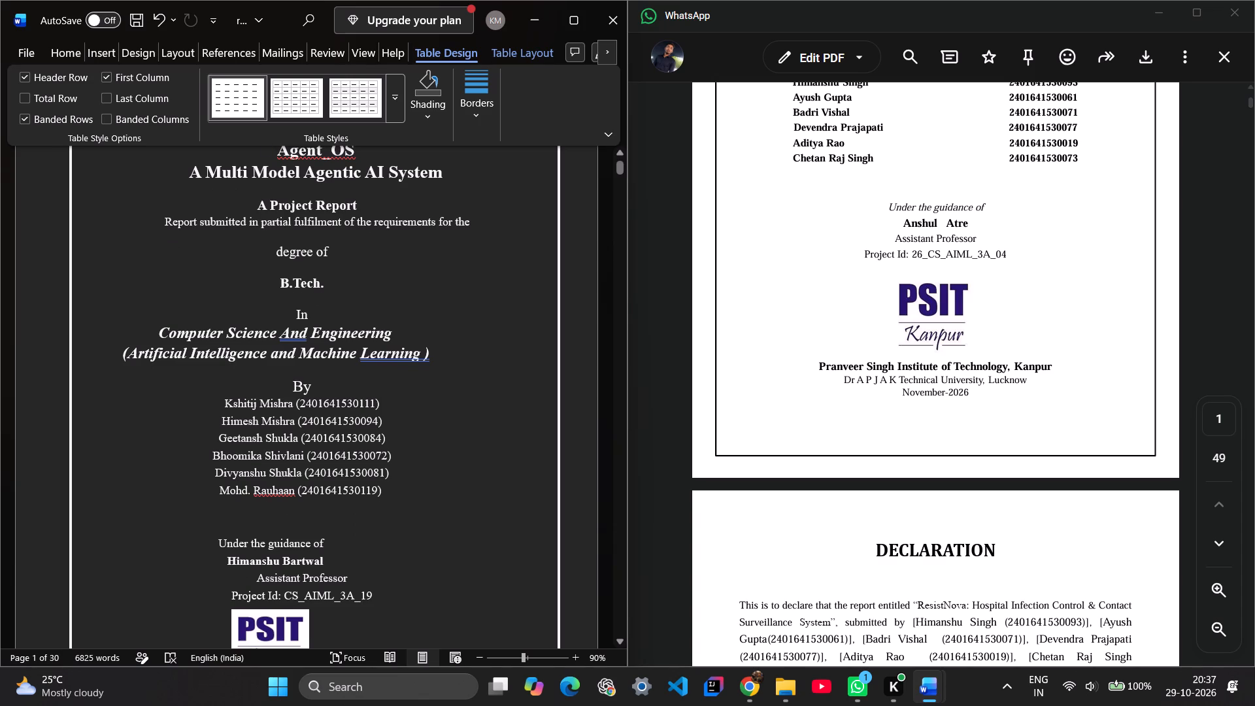
pyautogui.moveTo(278, 150); pyautogui.dragTo(409, 534)
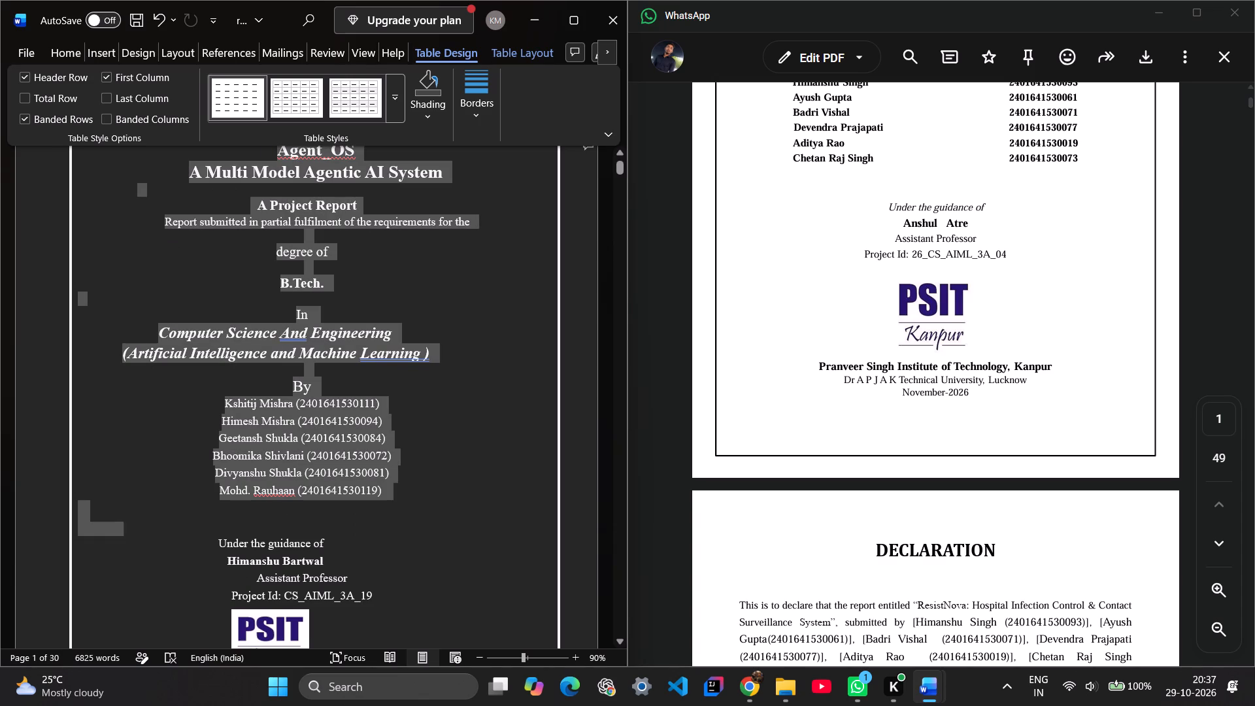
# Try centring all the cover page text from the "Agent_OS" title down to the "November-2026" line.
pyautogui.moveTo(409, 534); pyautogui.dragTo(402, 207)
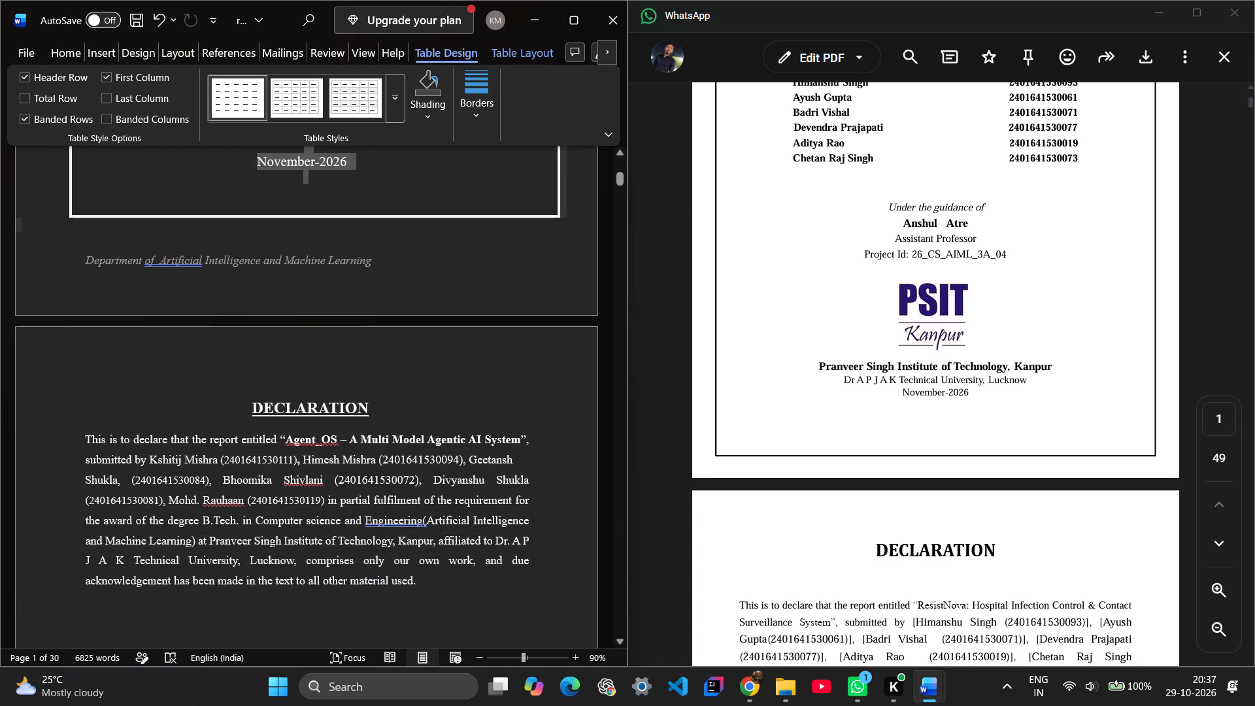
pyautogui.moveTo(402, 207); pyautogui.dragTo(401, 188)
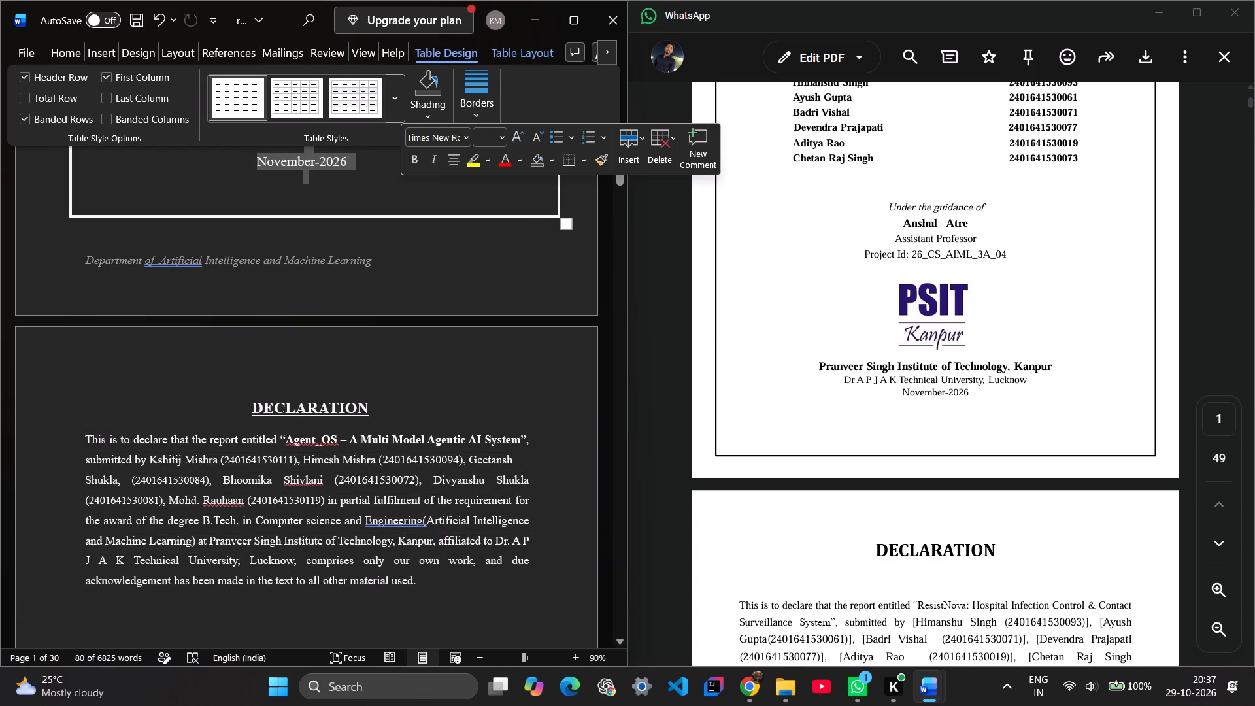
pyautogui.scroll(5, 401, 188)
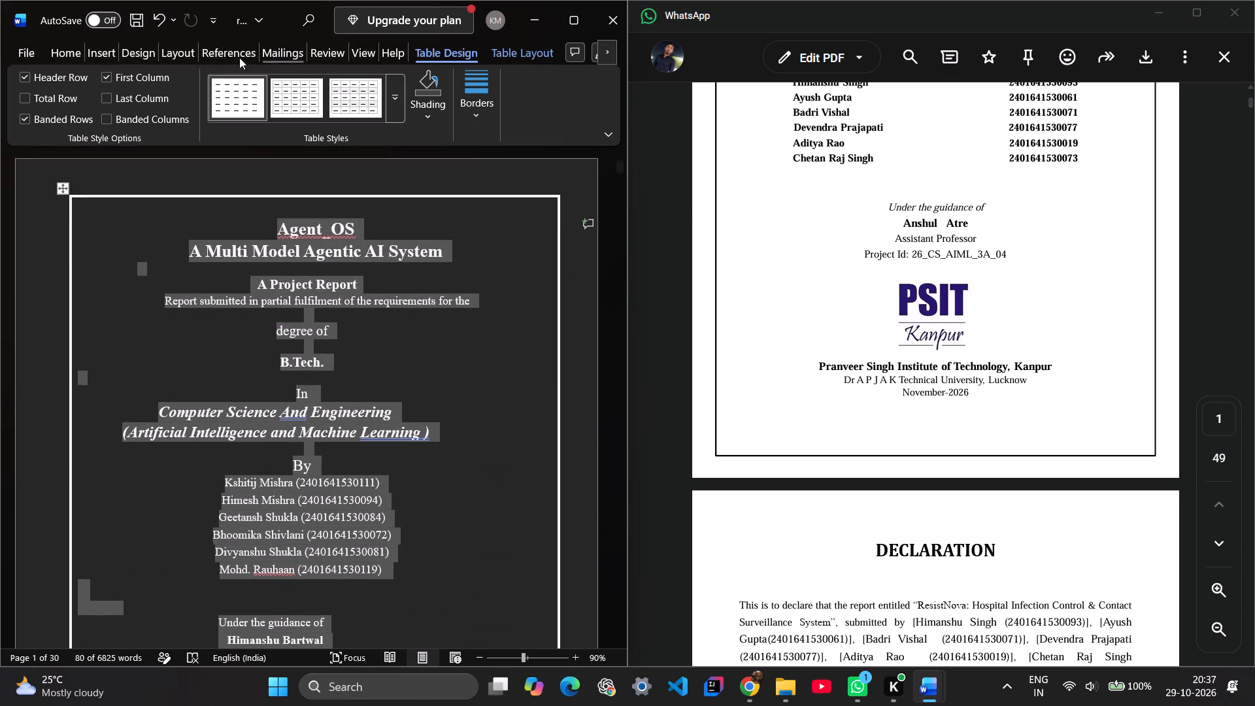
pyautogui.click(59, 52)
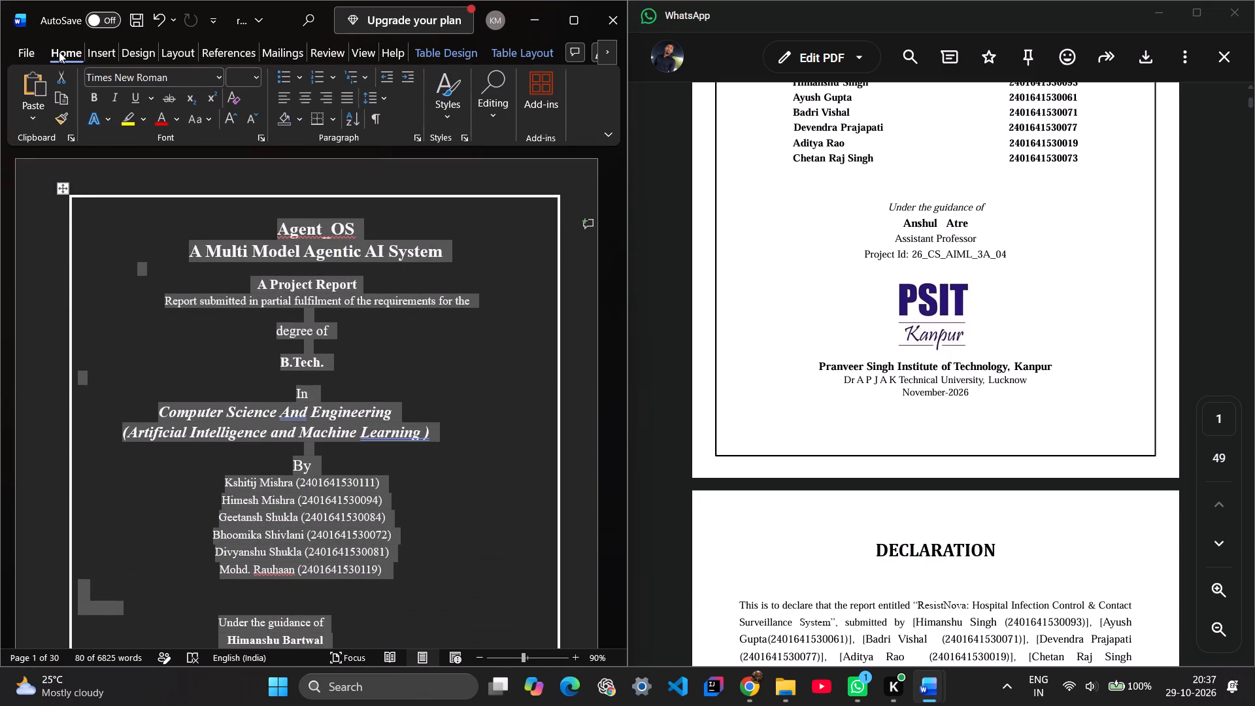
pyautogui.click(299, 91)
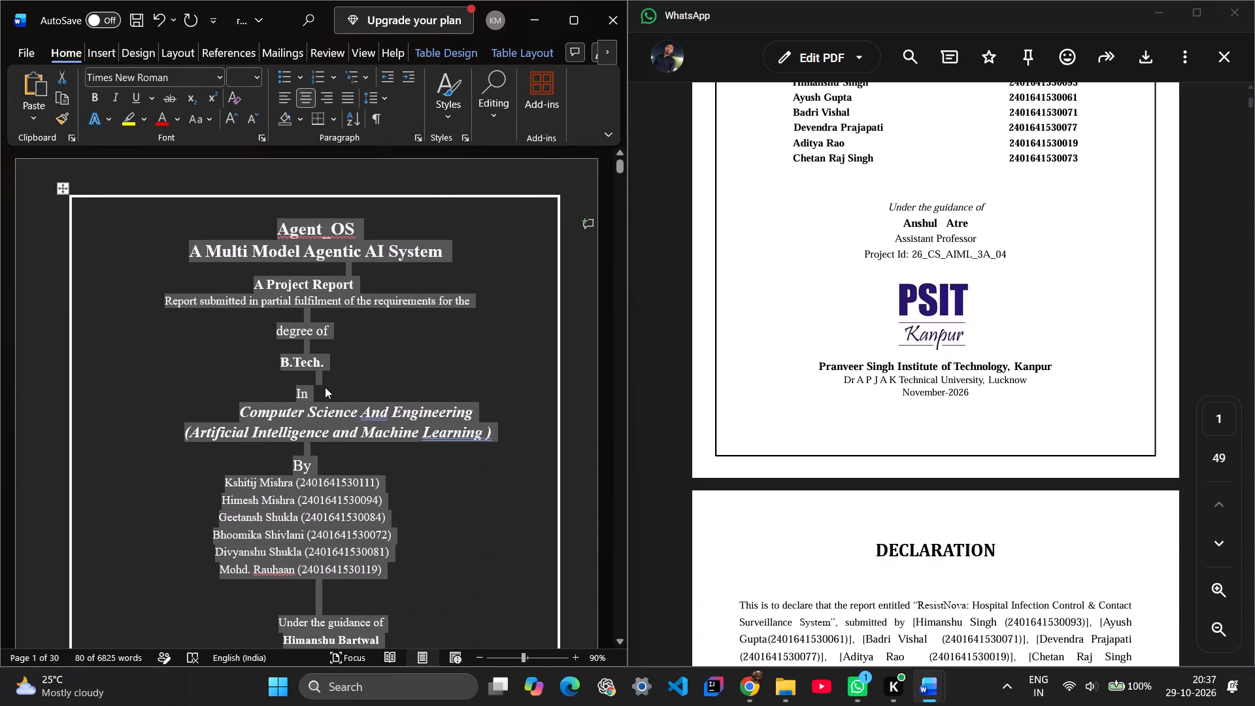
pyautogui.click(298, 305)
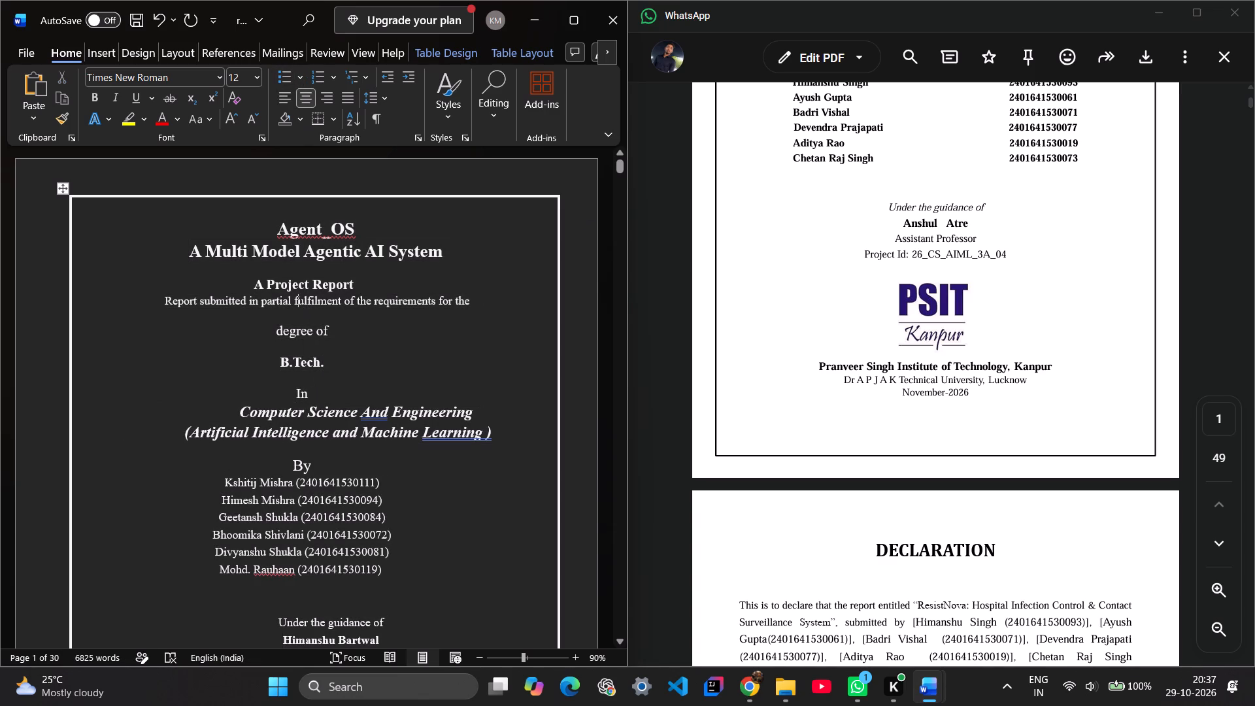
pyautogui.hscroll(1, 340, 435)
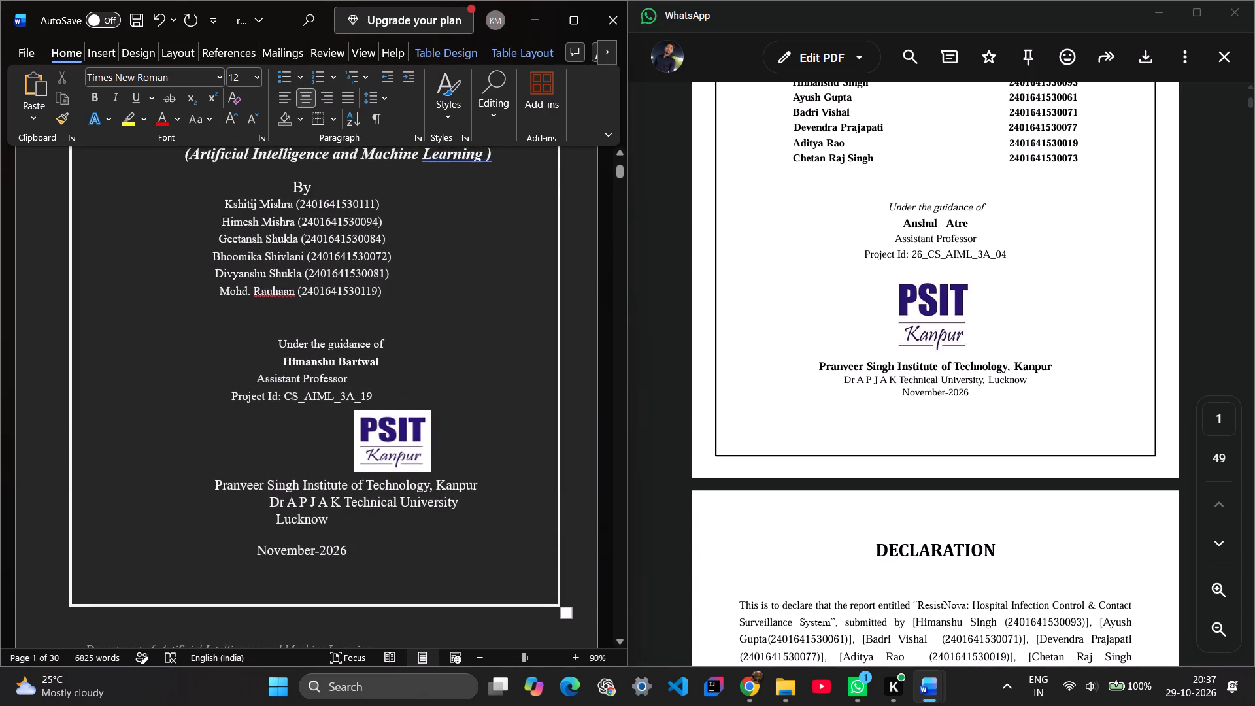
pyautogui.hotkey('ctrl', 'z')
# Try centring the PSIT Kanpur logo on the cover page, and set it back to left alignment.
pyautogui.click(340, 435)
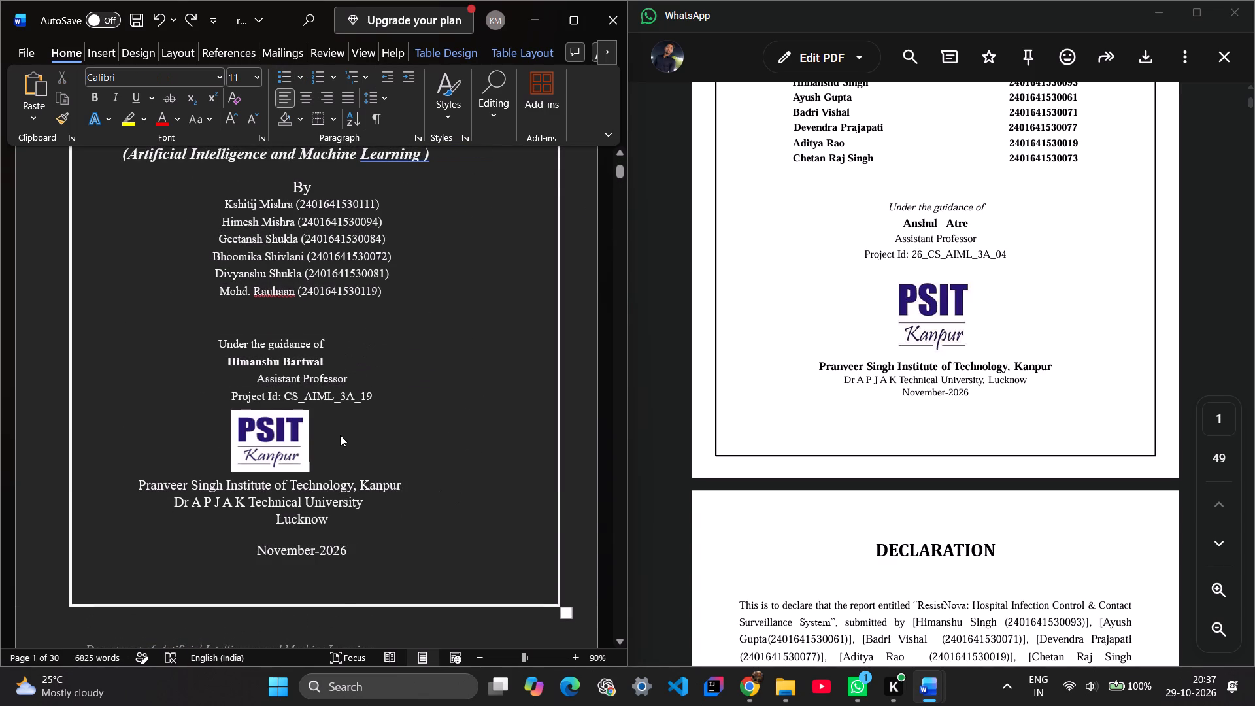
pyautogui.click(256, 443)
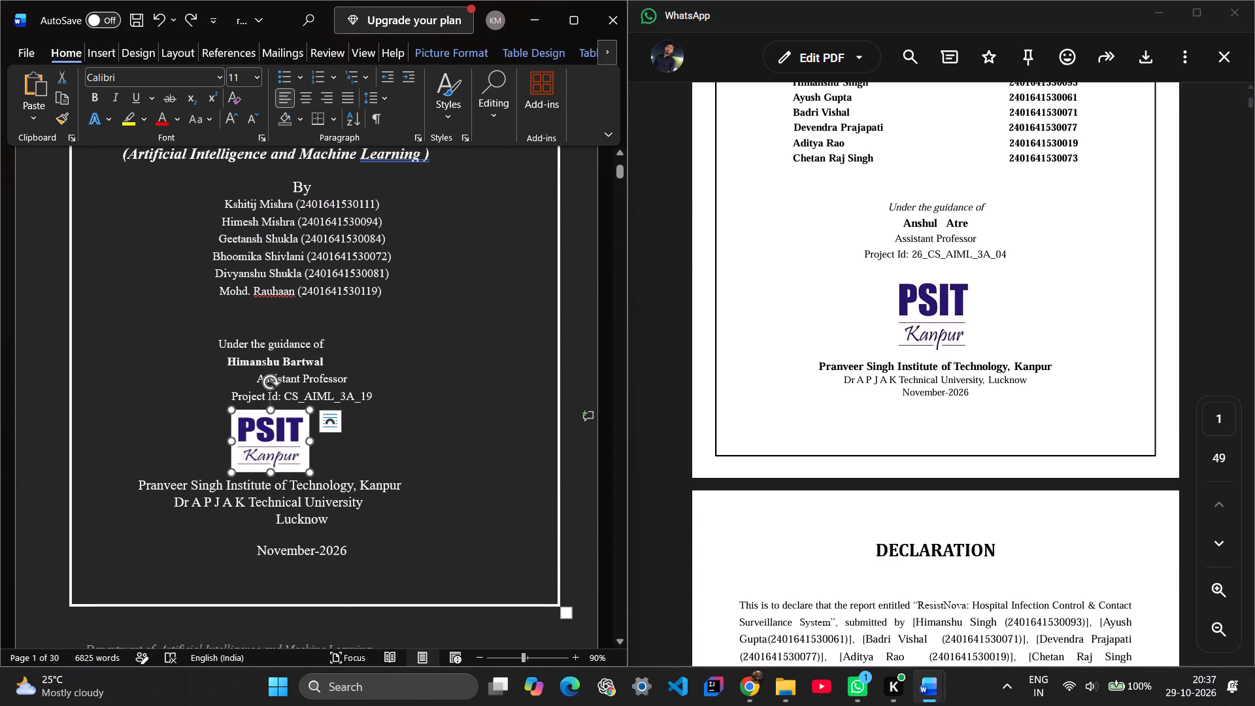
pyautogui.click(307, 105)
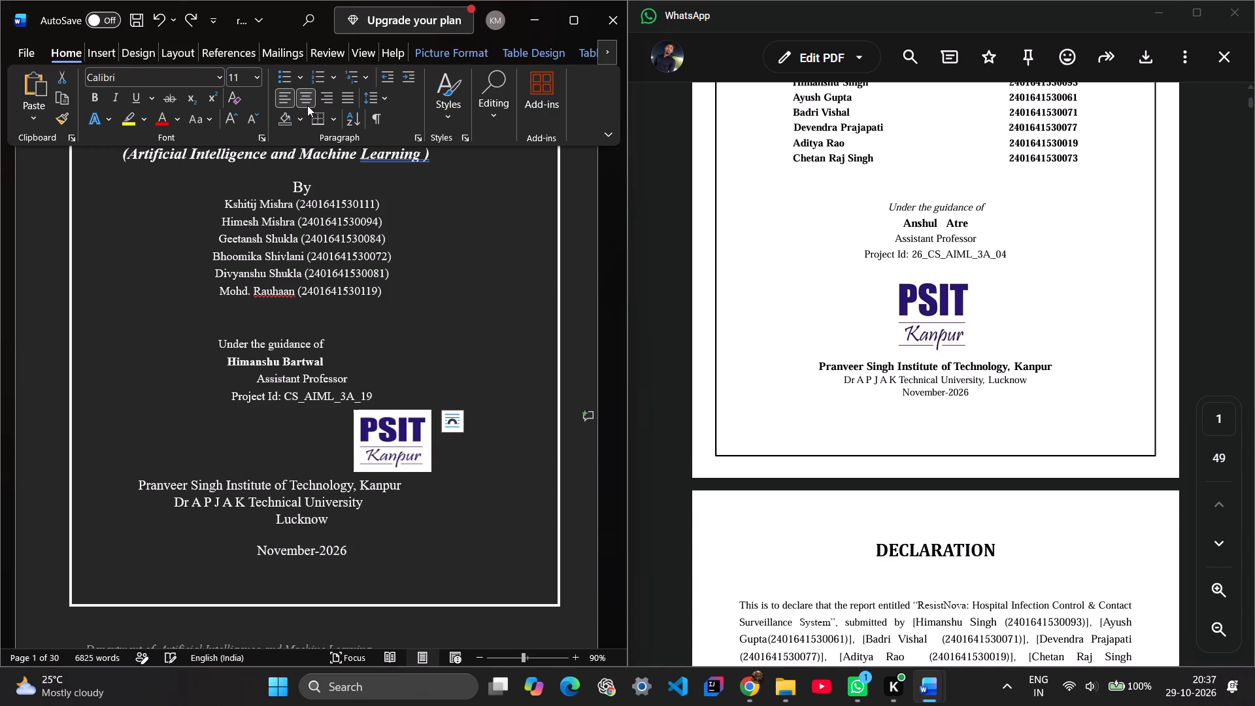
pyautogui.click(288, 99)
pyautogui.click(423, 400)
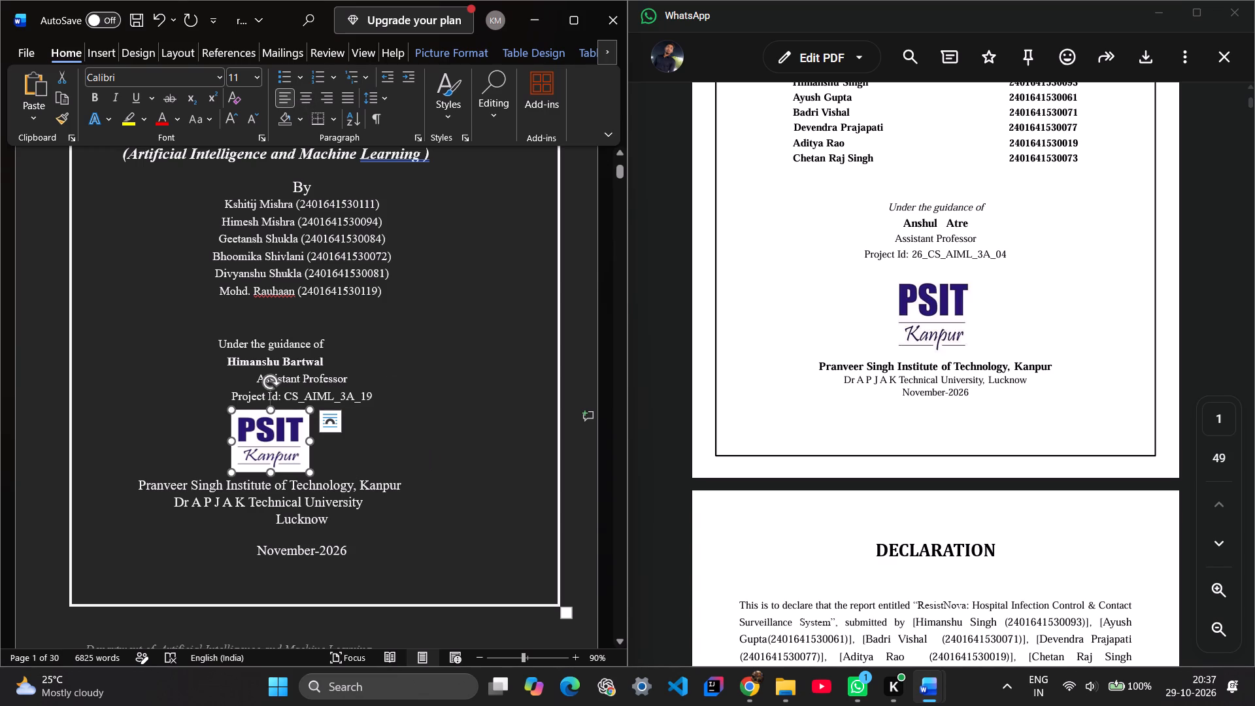
# Undo the cover frame's moves and resizes, back to the point where the supervisor's name had just been made bold.
pyautogui.scroll(1, 563, 531)
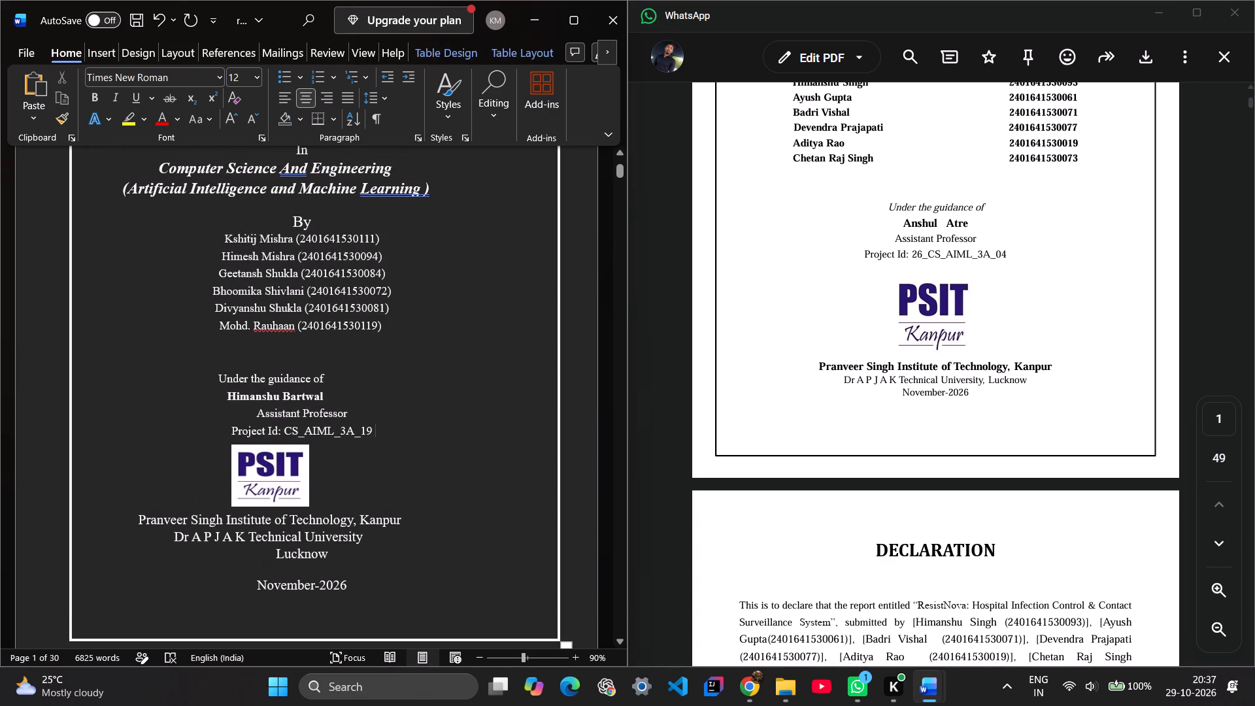
pyautogui.scroll(1, 563, 531)
pyautogui.hotkey('ctrl', 'z')
pyautogui.hotkey('ctrl', 'z')
pyautogui.hotkey('ctrl', 'z')
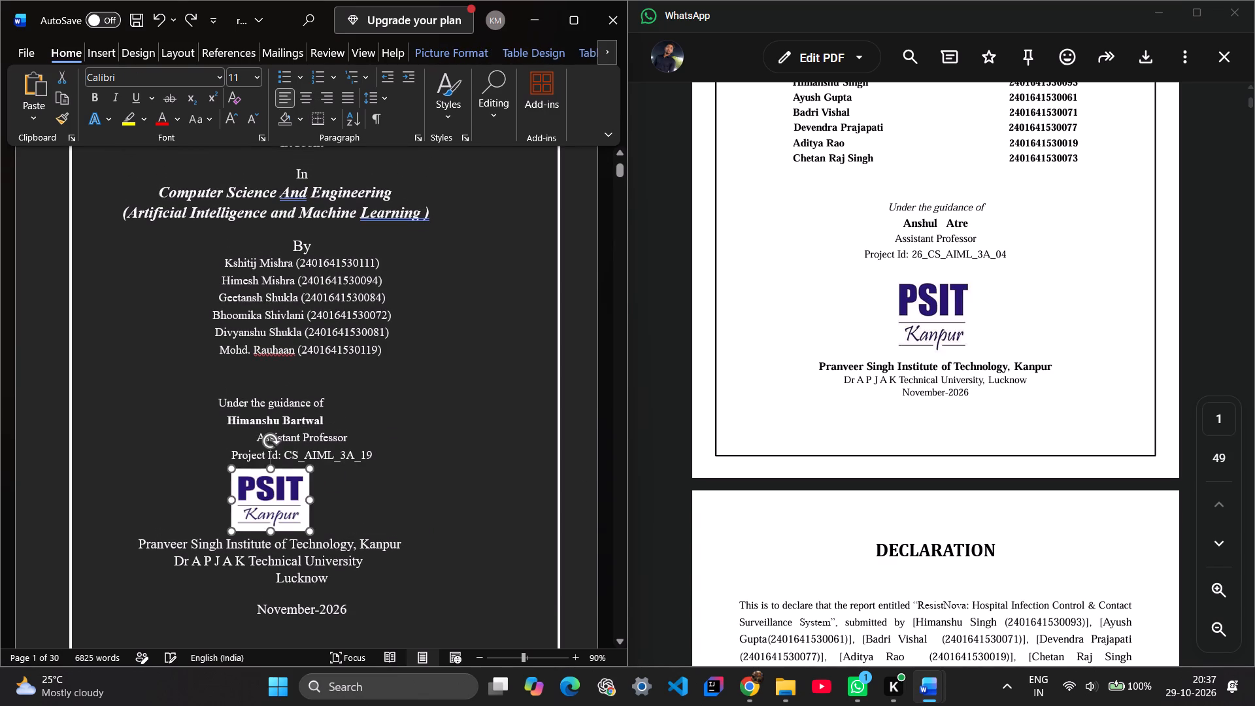
pyautogui.scroll(5, 563, 531)
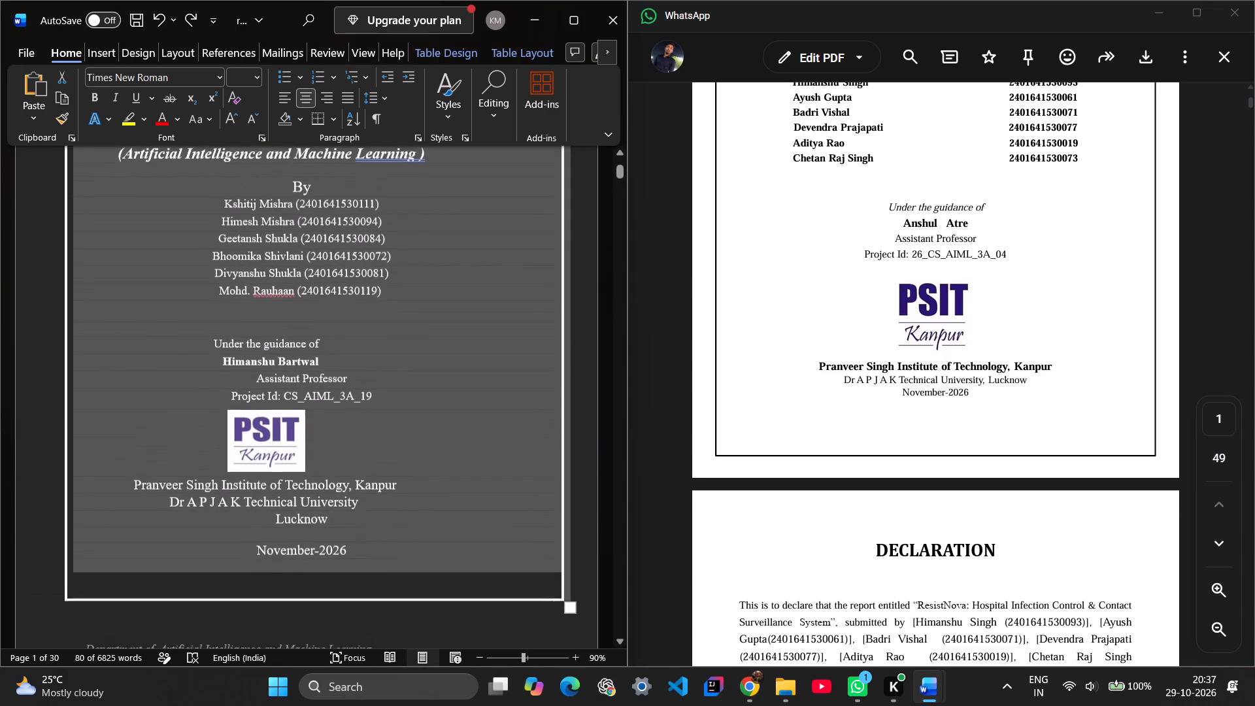
pyautogui.click(563, 531)
pyautogui.click(454, 514)
pyautogui.scroll(1, 454, 514)
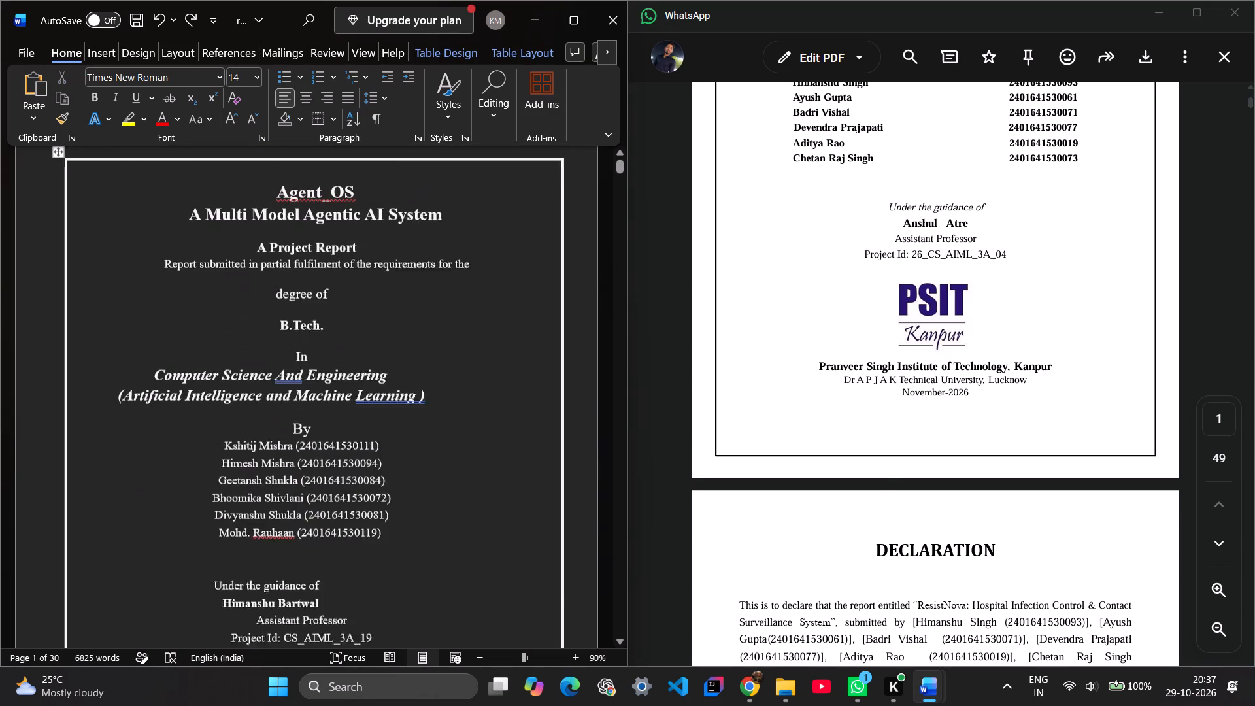
pyautogui.scroll(1, 454, 514)
pyautogui.hotkey('ctrl', 'z')
pyautogui.hotkey('ctrl', 'z')
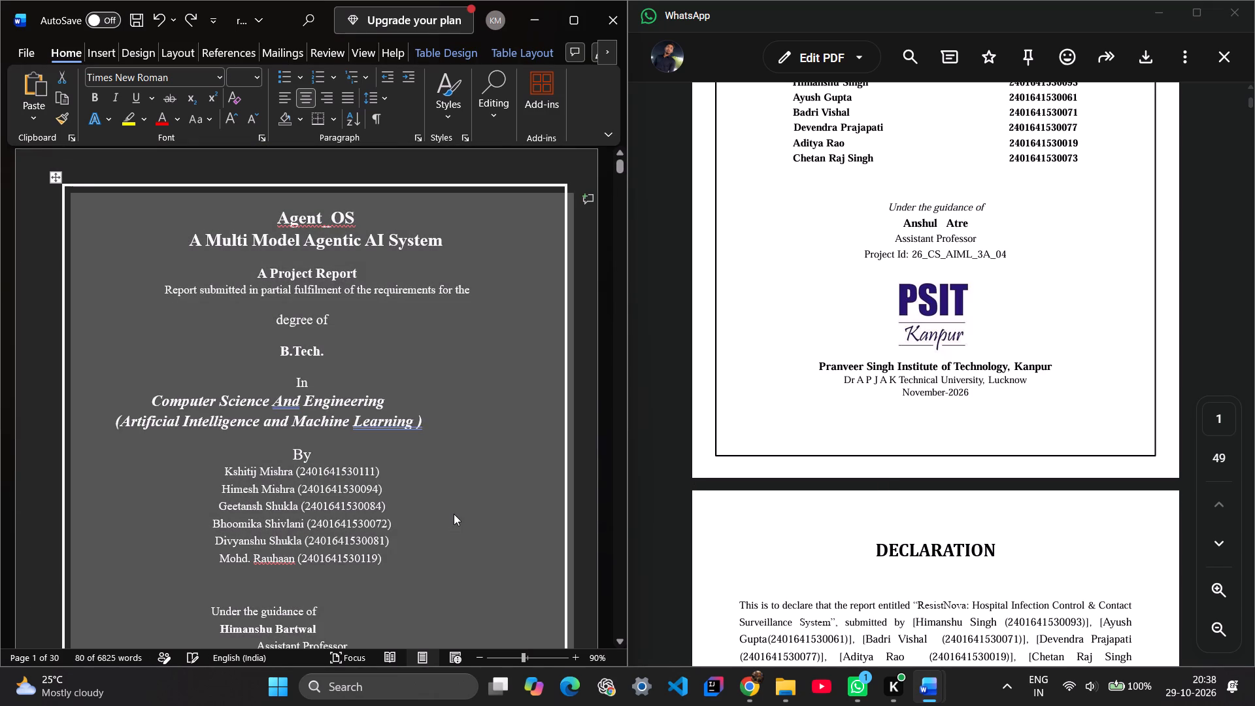
pyautogui.hotkey('ctrl', 'z')
pyautogui.hotkey('ctrl', 'z')
pyautogui.hotkey('ctrl', 'z')
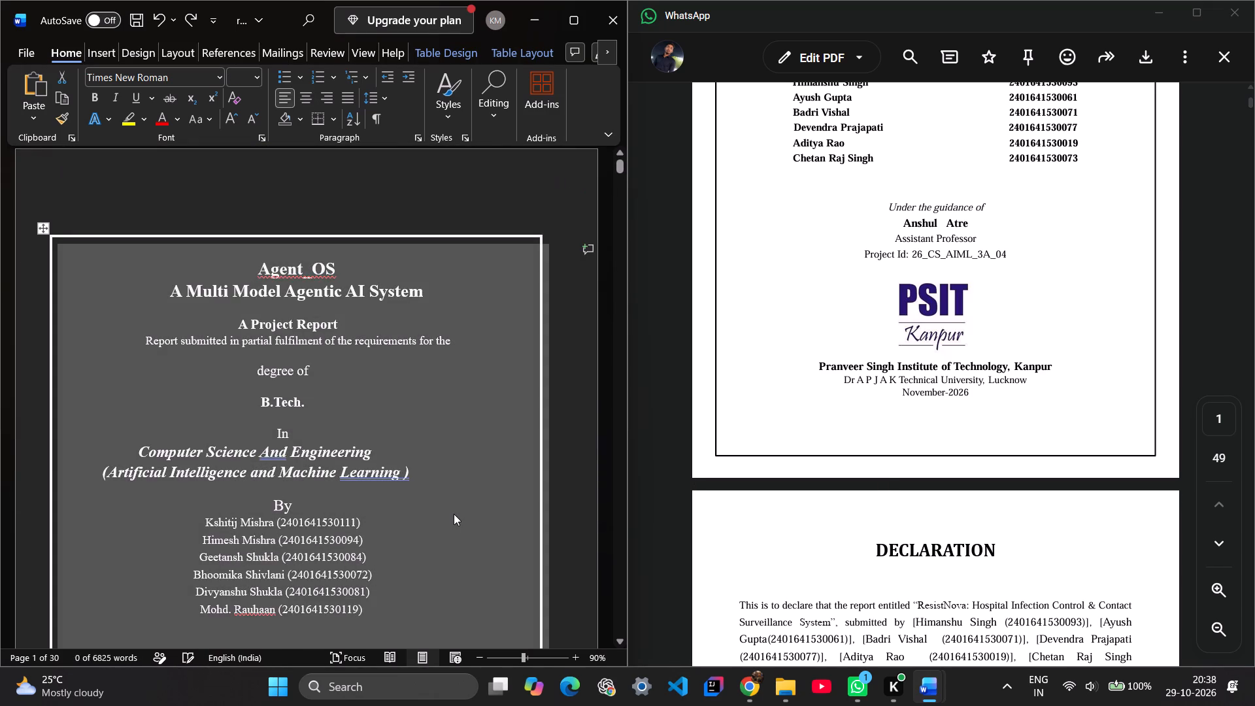
pyautogui.hotkey('ctrl', 'z')
pyautogui.scroll(-3, 454, 514)
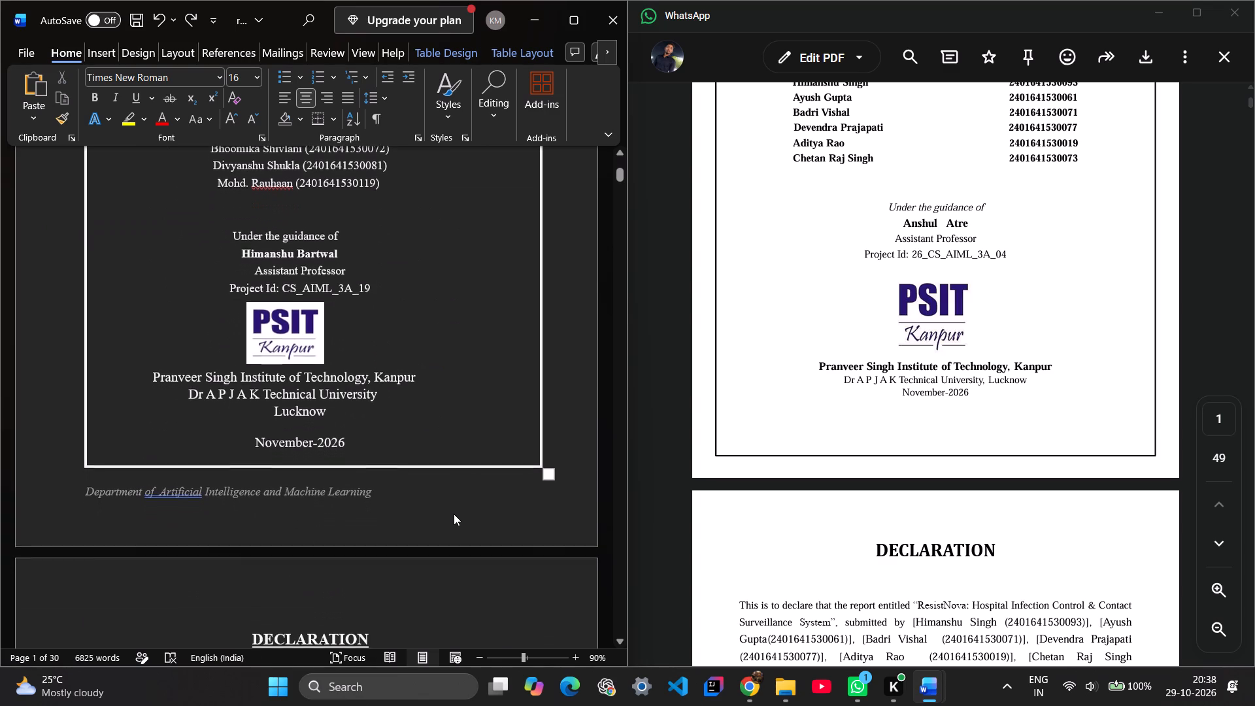
pyautogui.scroll(1, 454, 514)
pyautogui.hotkey('ctrl', 'z')
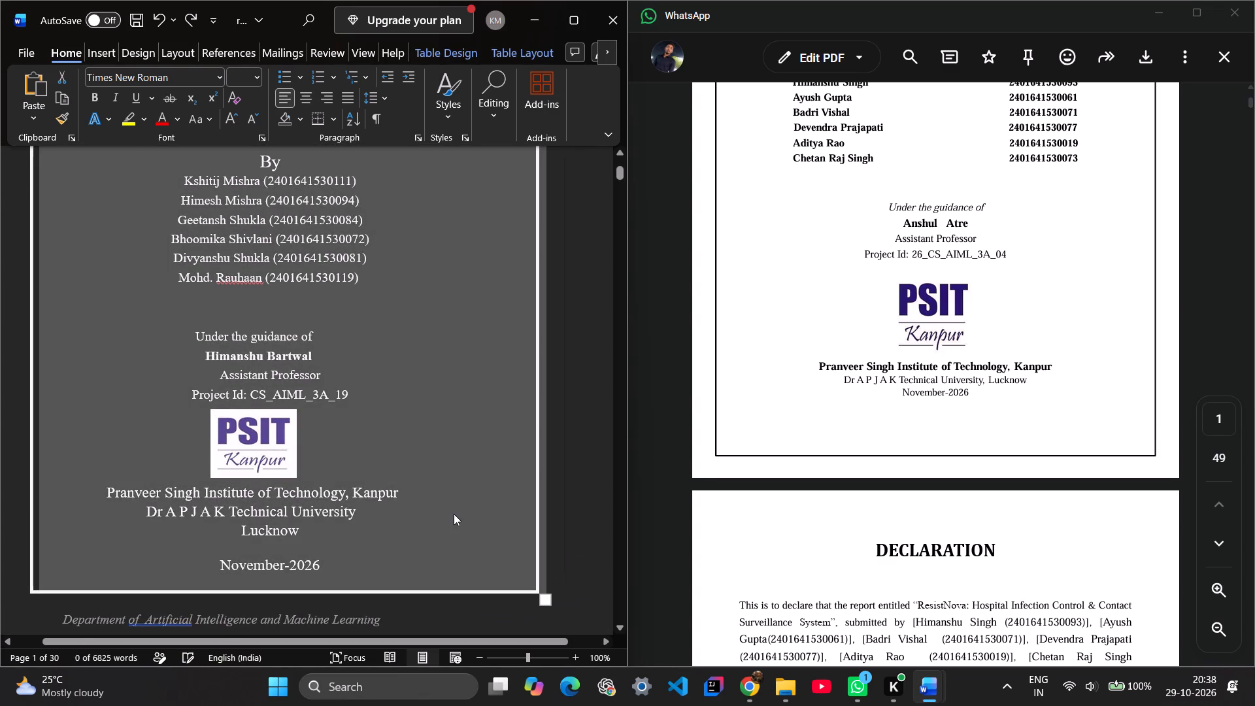
pyautogui.hotkey('ctrl', 'z')
pyautogui.hotkey('ctrl', 'z')
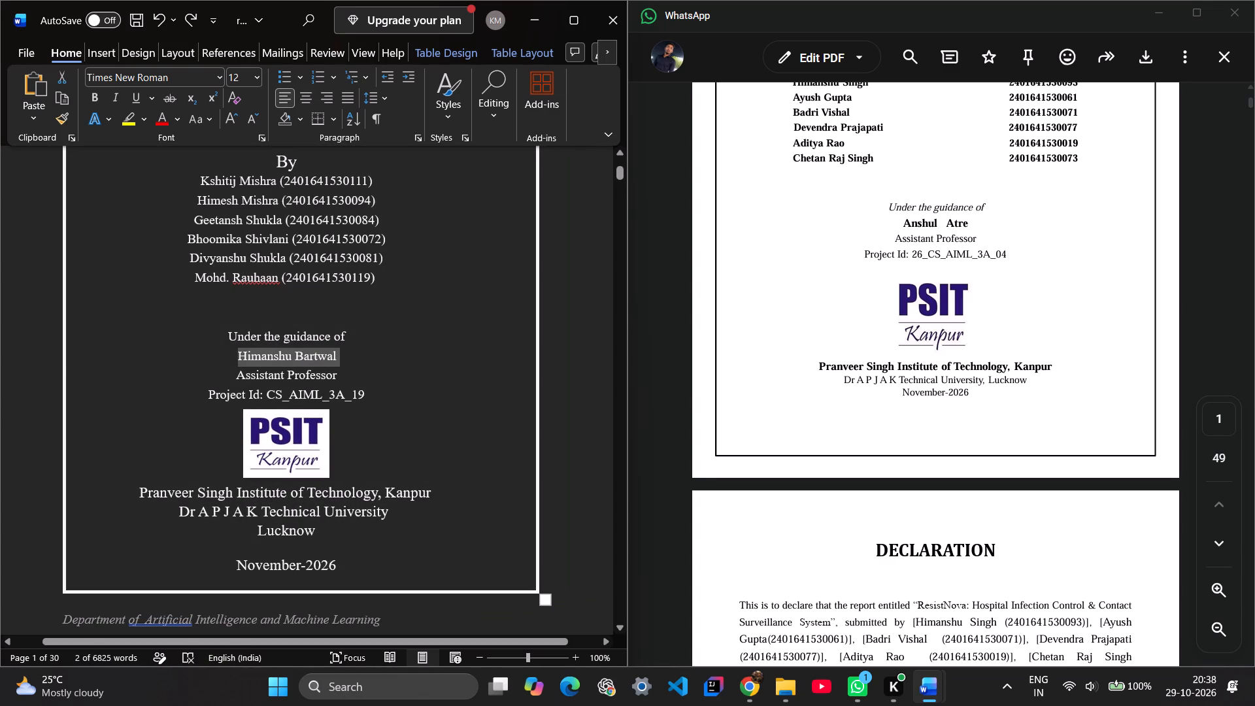
pyautogui.hotkey('ctrl', 'y')
# Compare the whole Agent_OS cover page with the ResistNova cover page, checking the frame, line layout and text styling.
pyautogui.scroll(1, 454, 514)
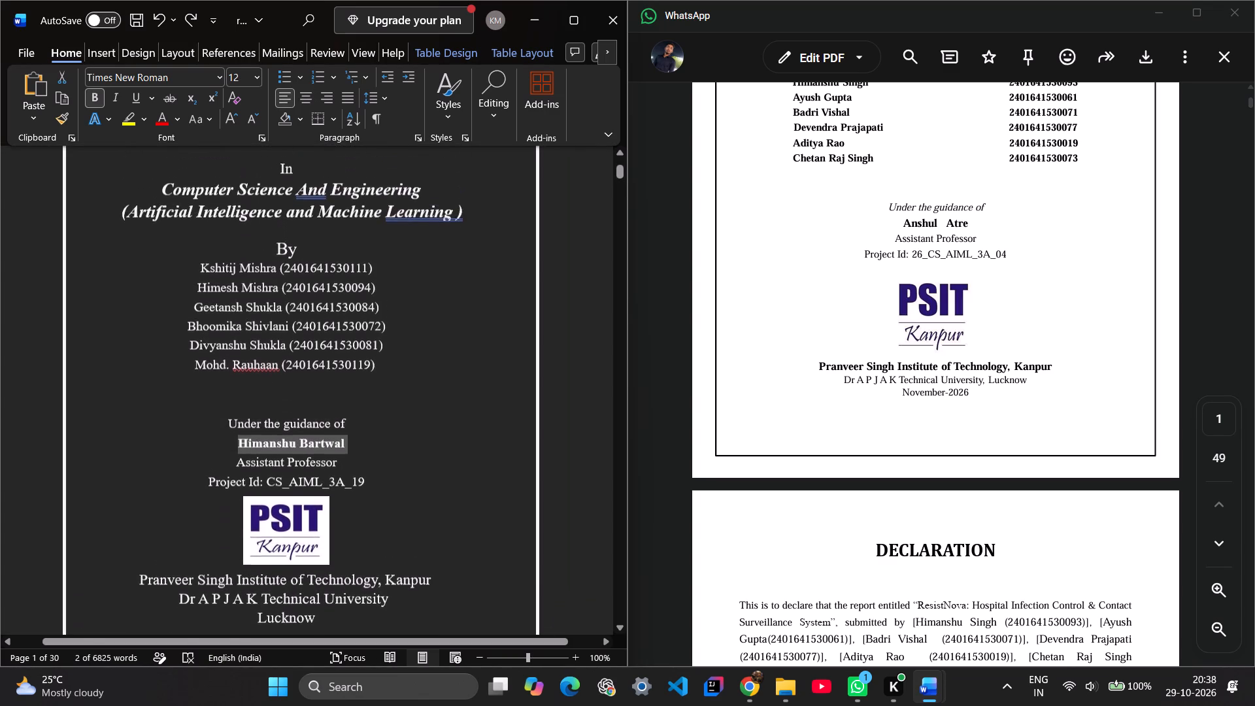
pyautogui.keyDown('ctrl'); pyautogui.scroll(-4, 454, 514); pyautogui.keyUp('ctrl')
pyautogui.scroll(3, 454, 514)
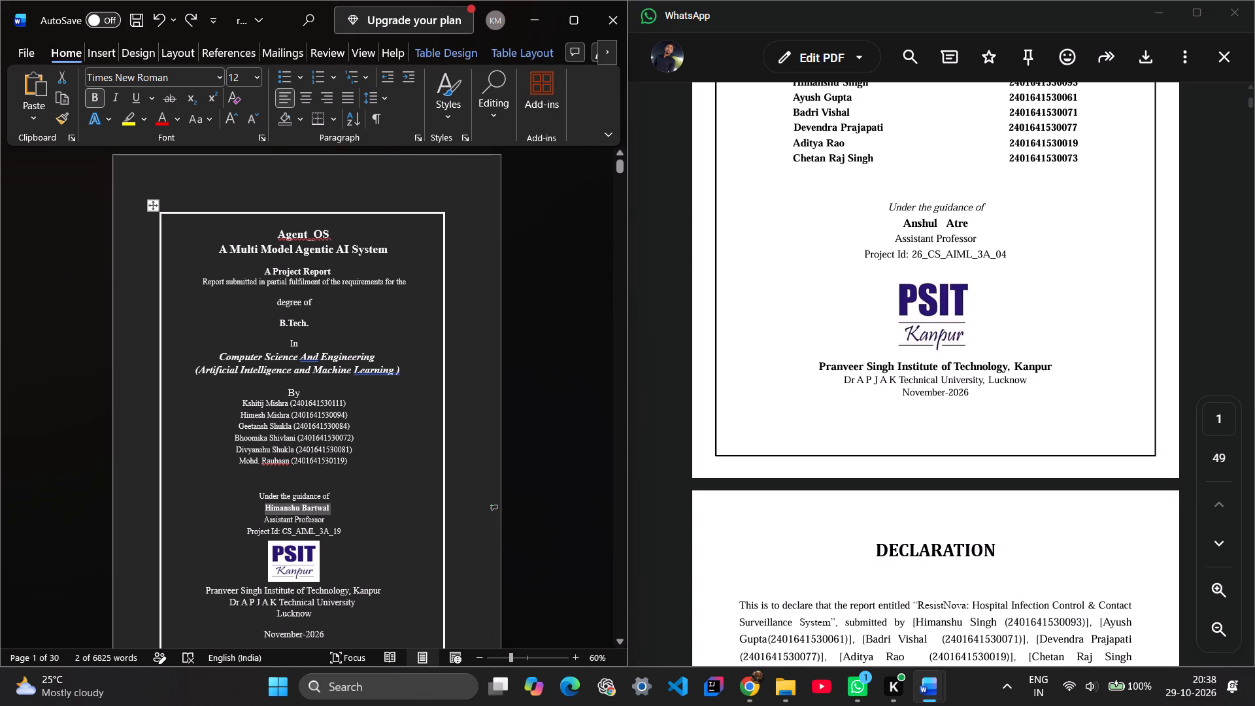
pyautogui.scroll(-1, 454, 514)
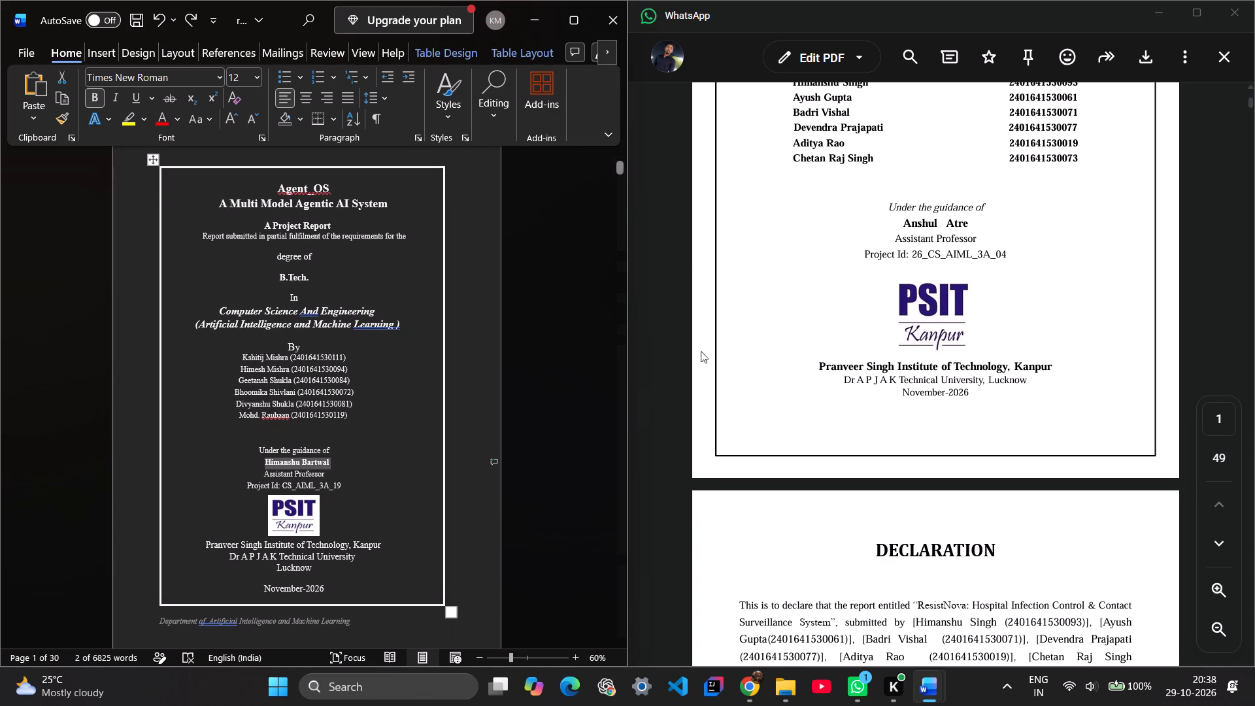
pyautogui.scroll(2, 753, 367)
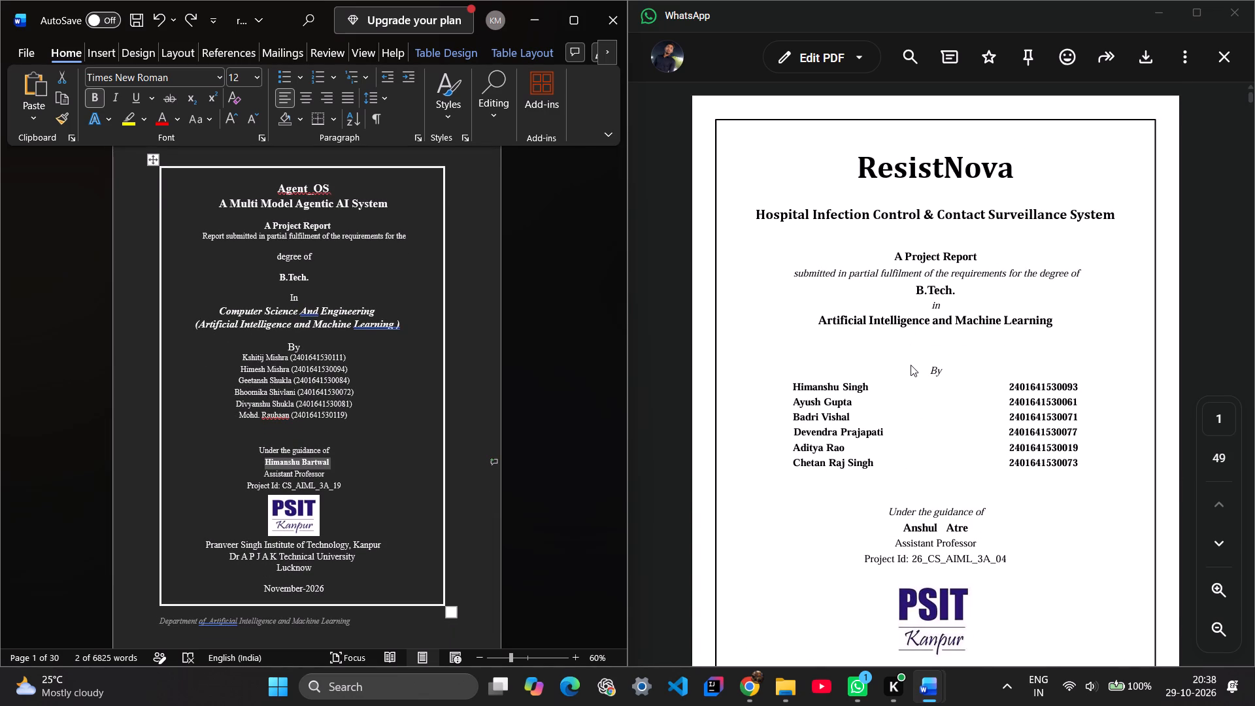
pyautogui.scroll(-1, 911, 365)
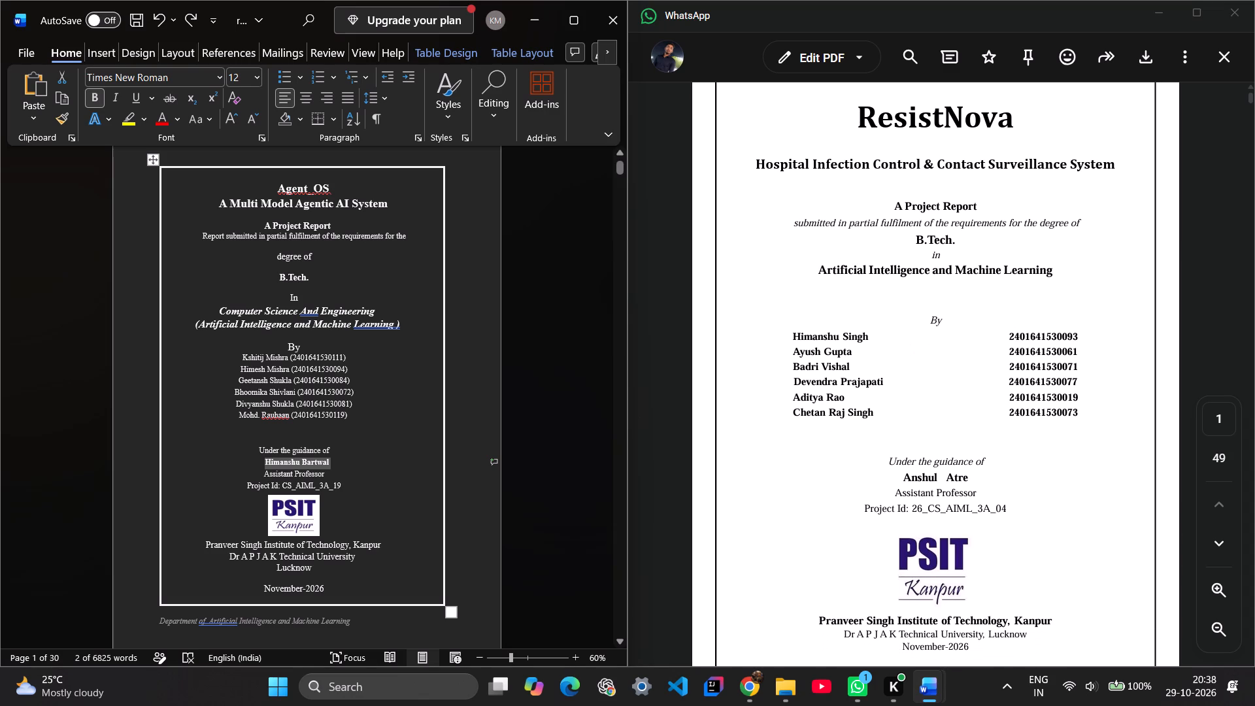
pyautogui.scroll(1, 397, 427)
pyautogui.scroll(-1, 397, 427)
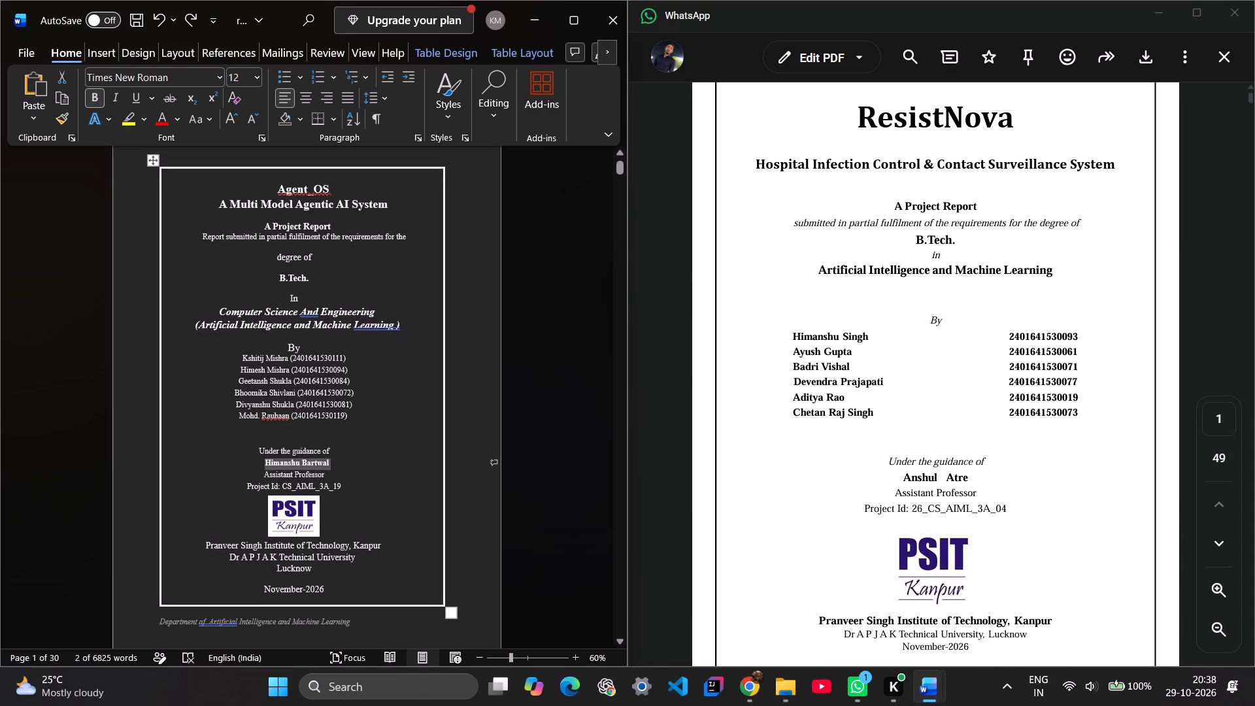
pyautogui.scroll(-1, 896, 471)
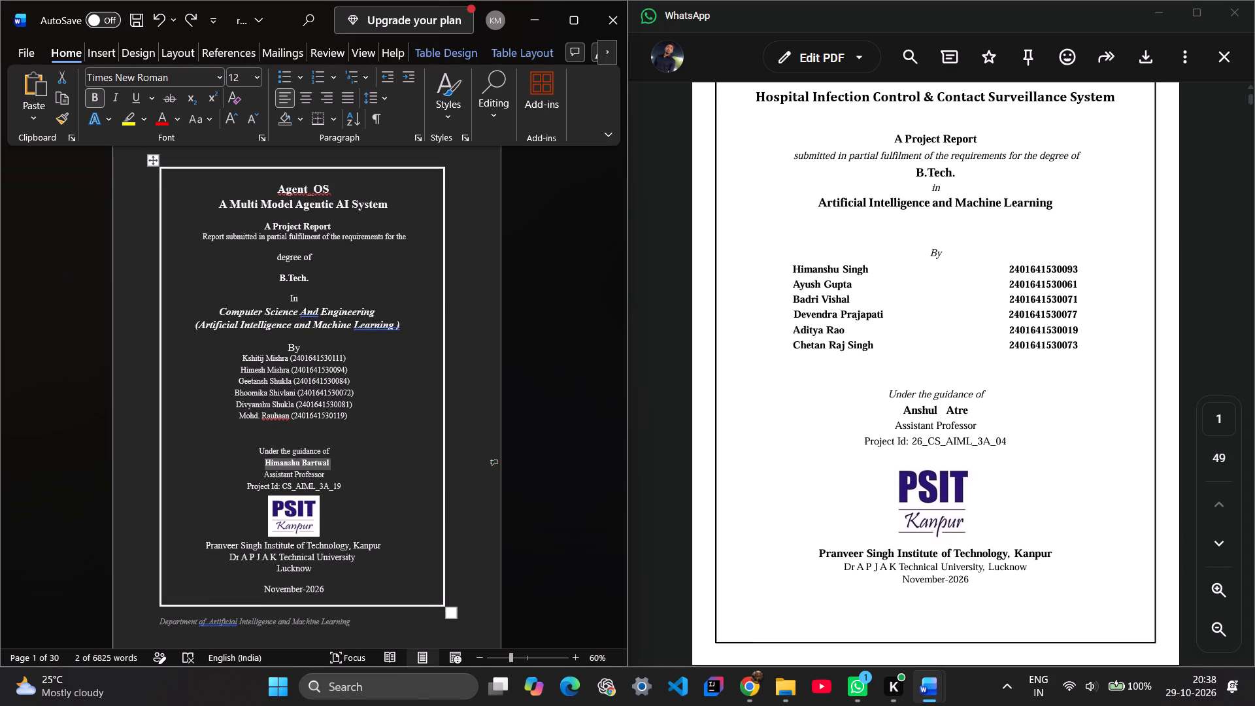
# Compare the declaration, certificate and acknowledgement pages with the corresponding ResistNova pages, checking their wording, signature blocks and formatting.
pyautogui.scroll(-2, 896, 471)
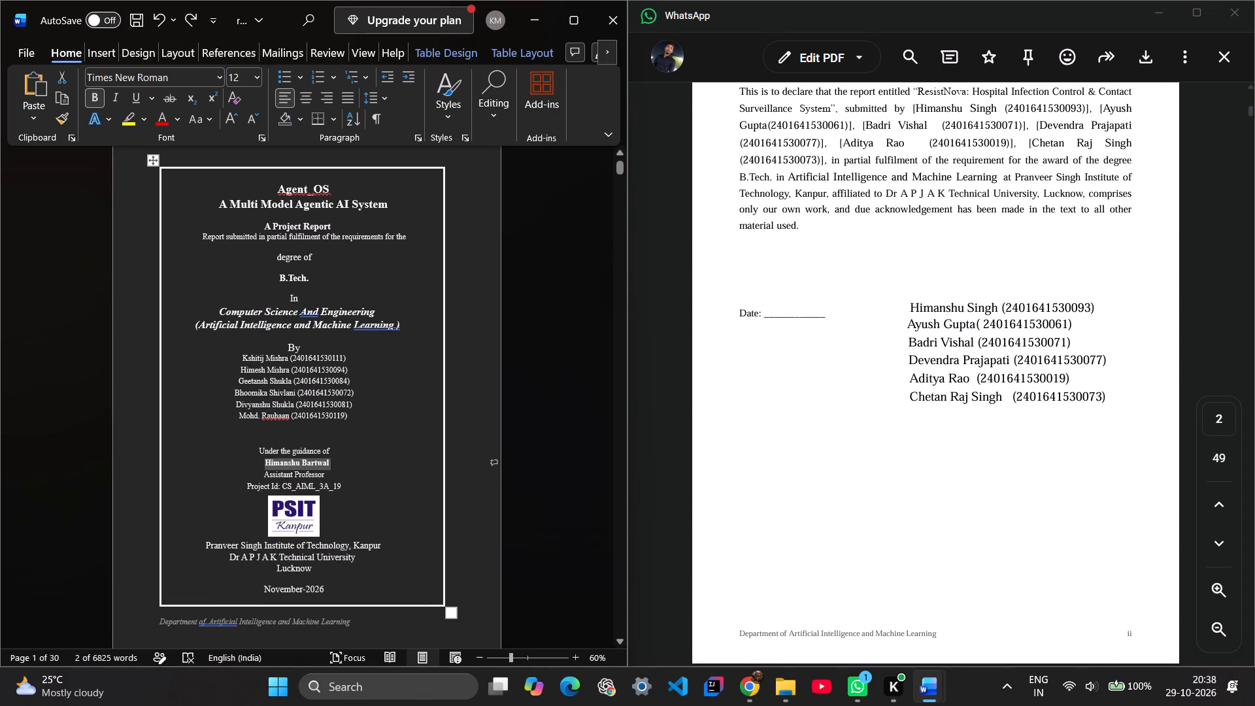
pyautogui.scroll(-5, 364, 594)
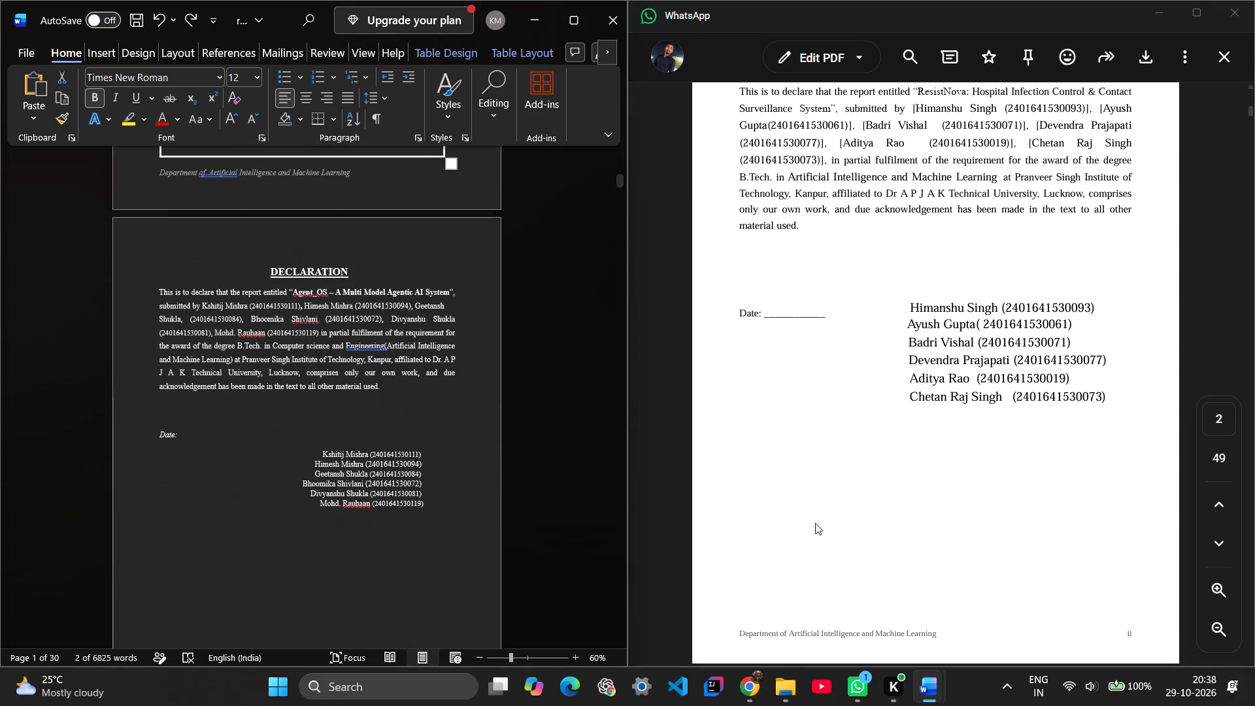
pyautogui.scroll(-1, 815, 523)
pyautogui.scroll(-2, 900, 545)
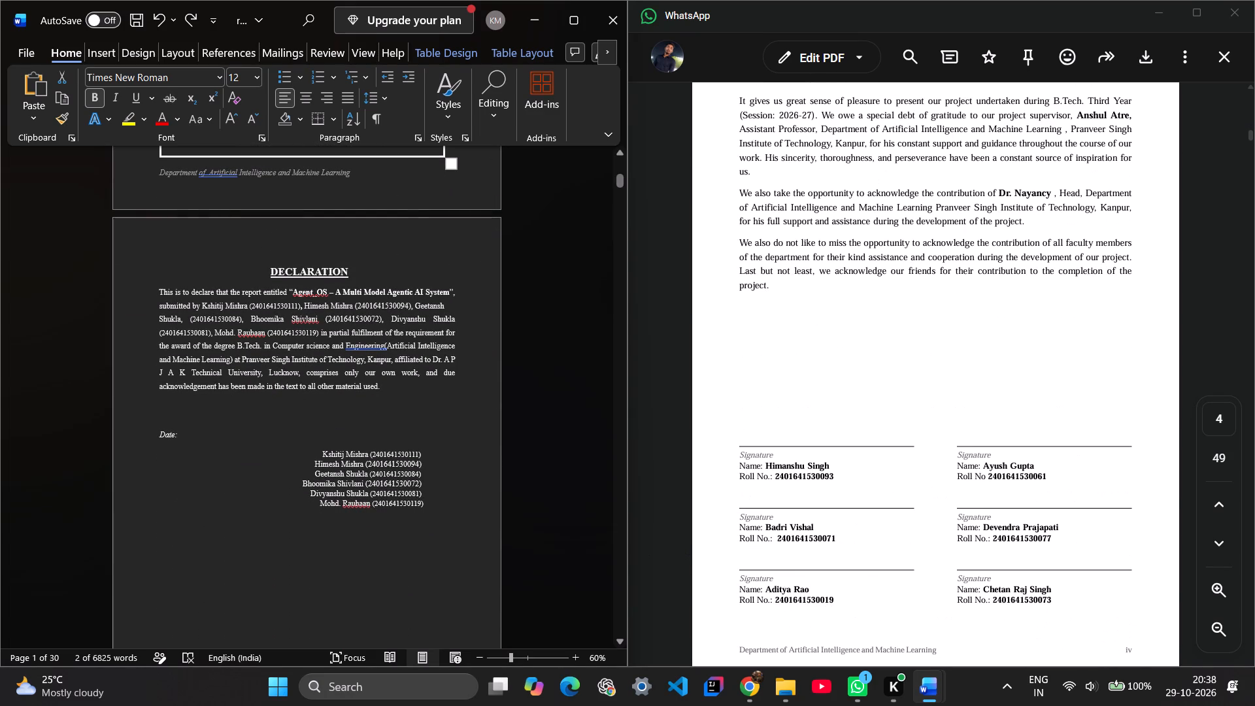
pyautogui.scroll(-6, 356, 569)
pyautogui.scroll(-1, 865, 564)
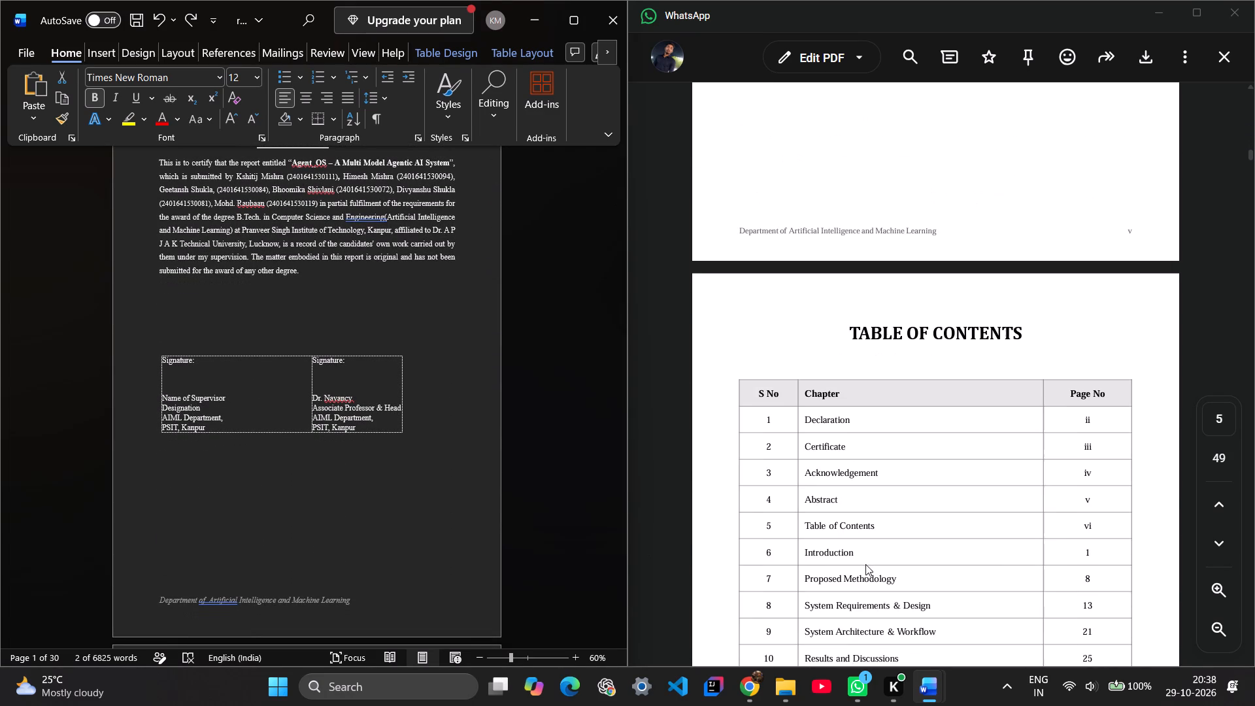
pyautogui.scroll(-1, 865, 564)
pyautogui.scroll(1, 865, 564)
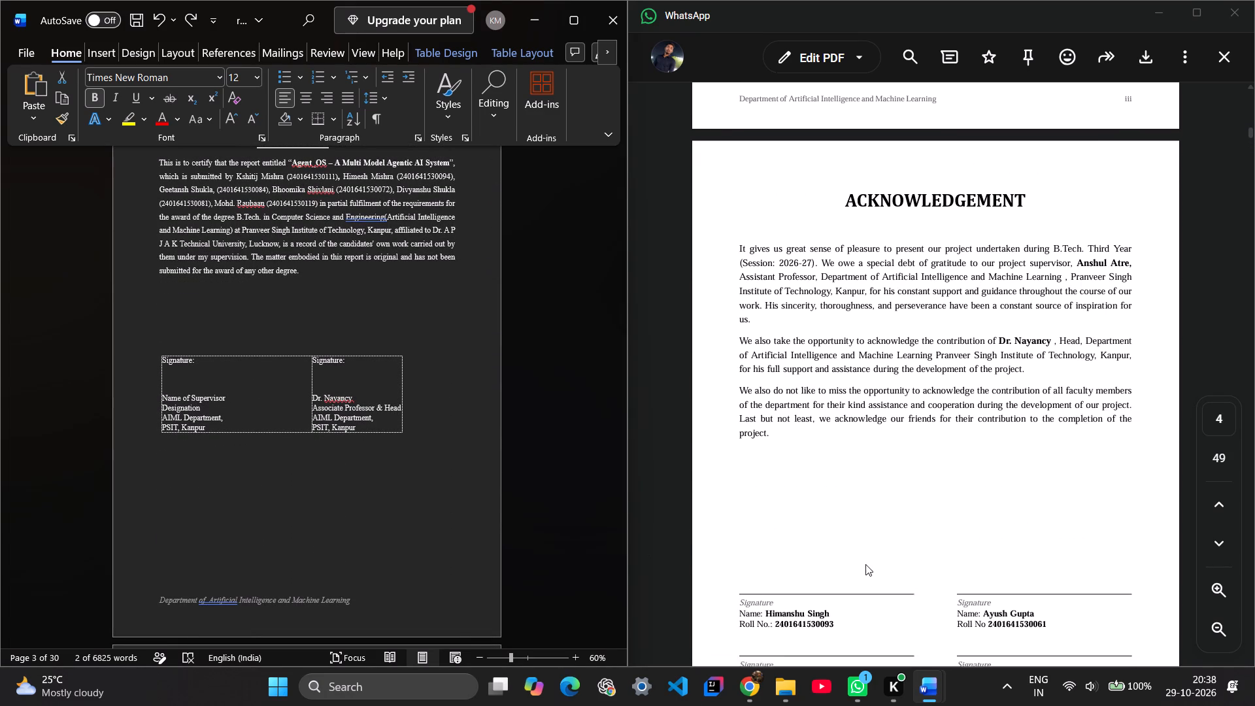
pyautogui.scroll(-1, 361, 554)
pyautogui.scroll(1, 361, 554)
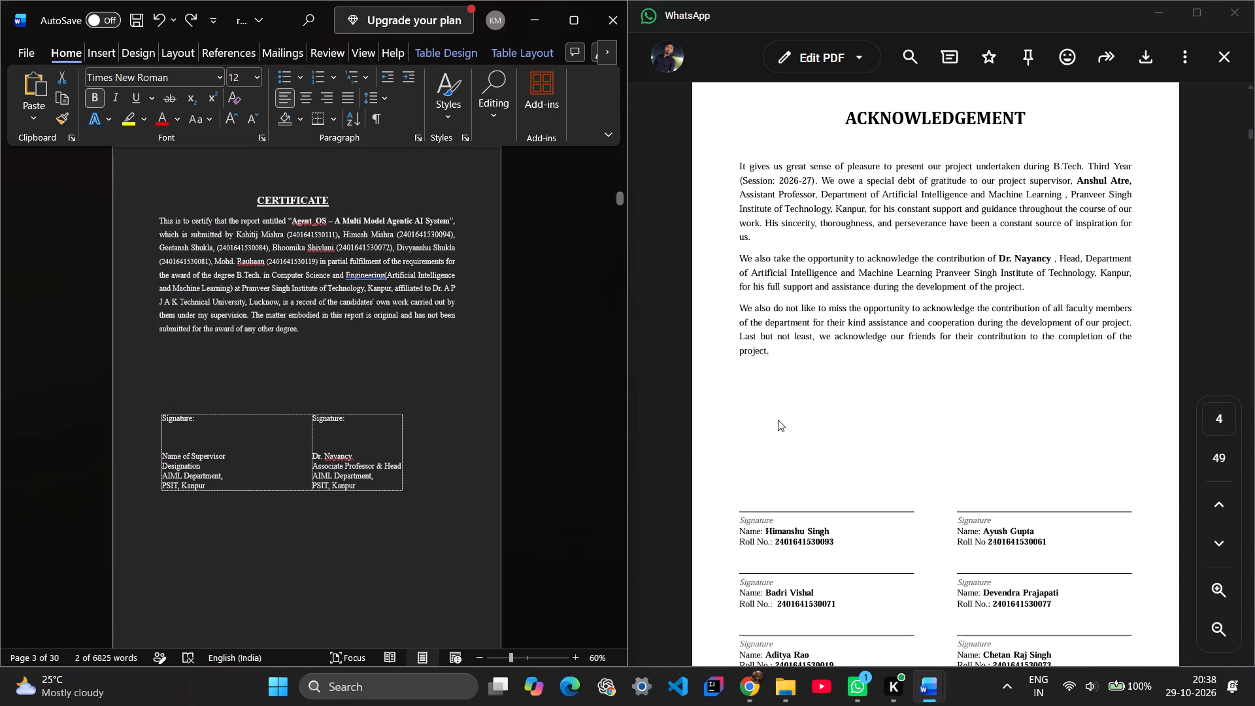
pyautogui.scroll(-1, 778, 420)
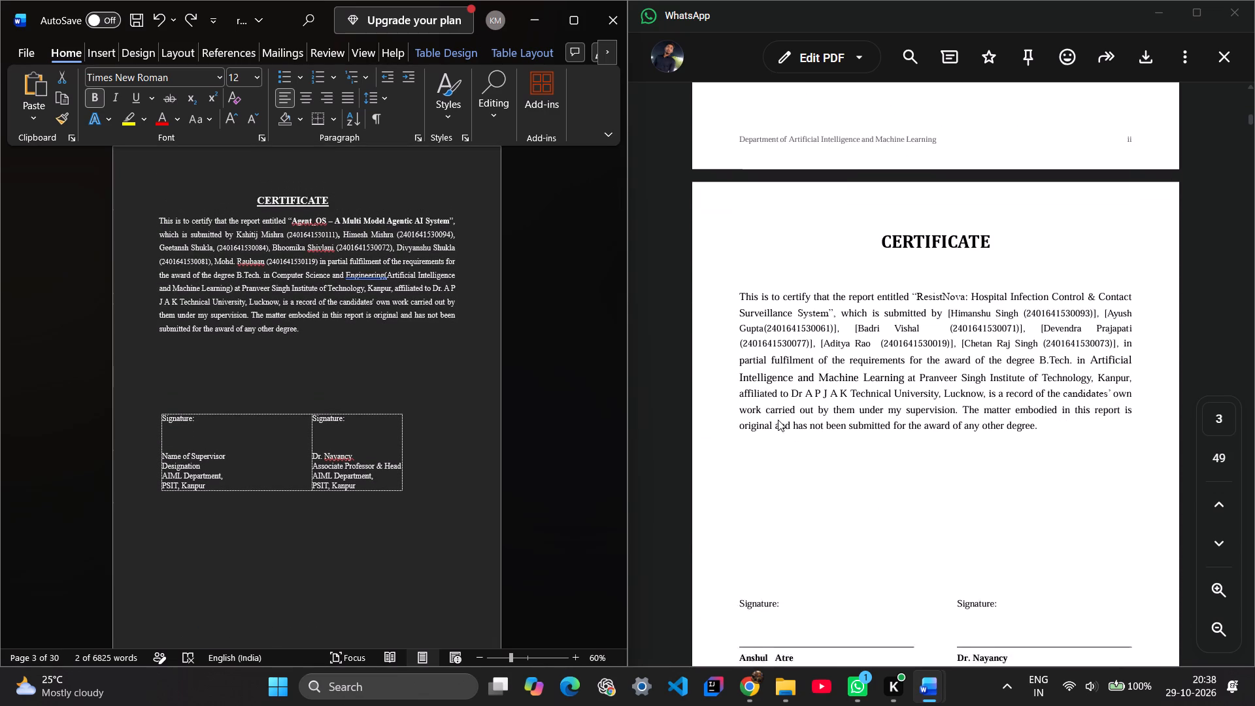
pyautogui.scroll(-1, 778, 420)
pyautogui.scroll(-2, 325, 515)
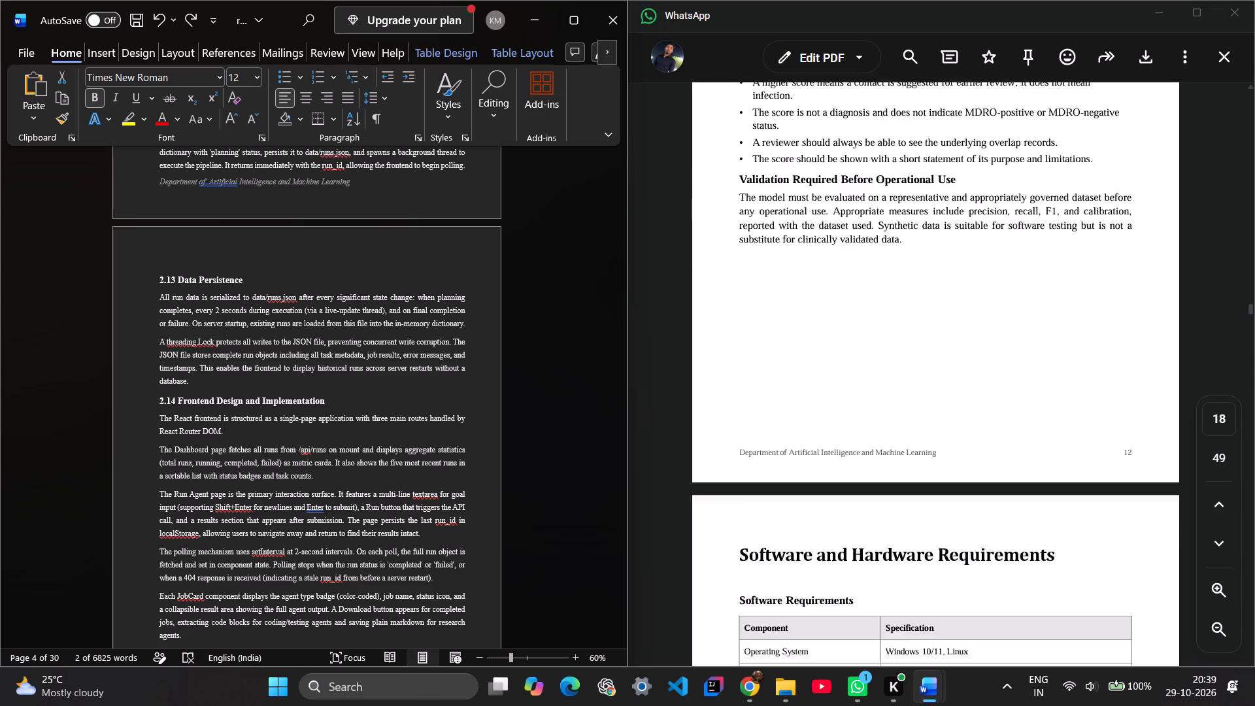
# Look through the reference PDF in WhatsApp from page 18 to the references, examining its section layout, diagrams, tables, screenshots and footers.
pyautogui.scroll(-8, 743, 156)
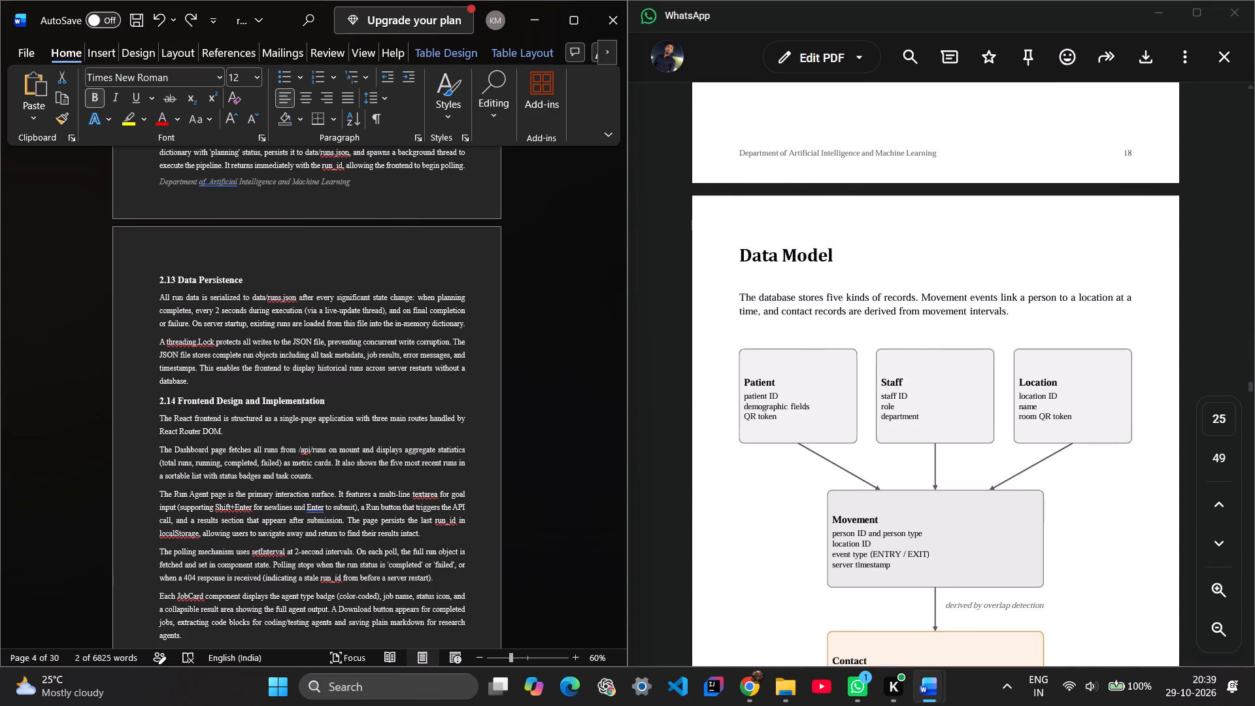
pyautogui.scroll(-3, 743, 156)
pyautogui.scroll(1, 743, 156)
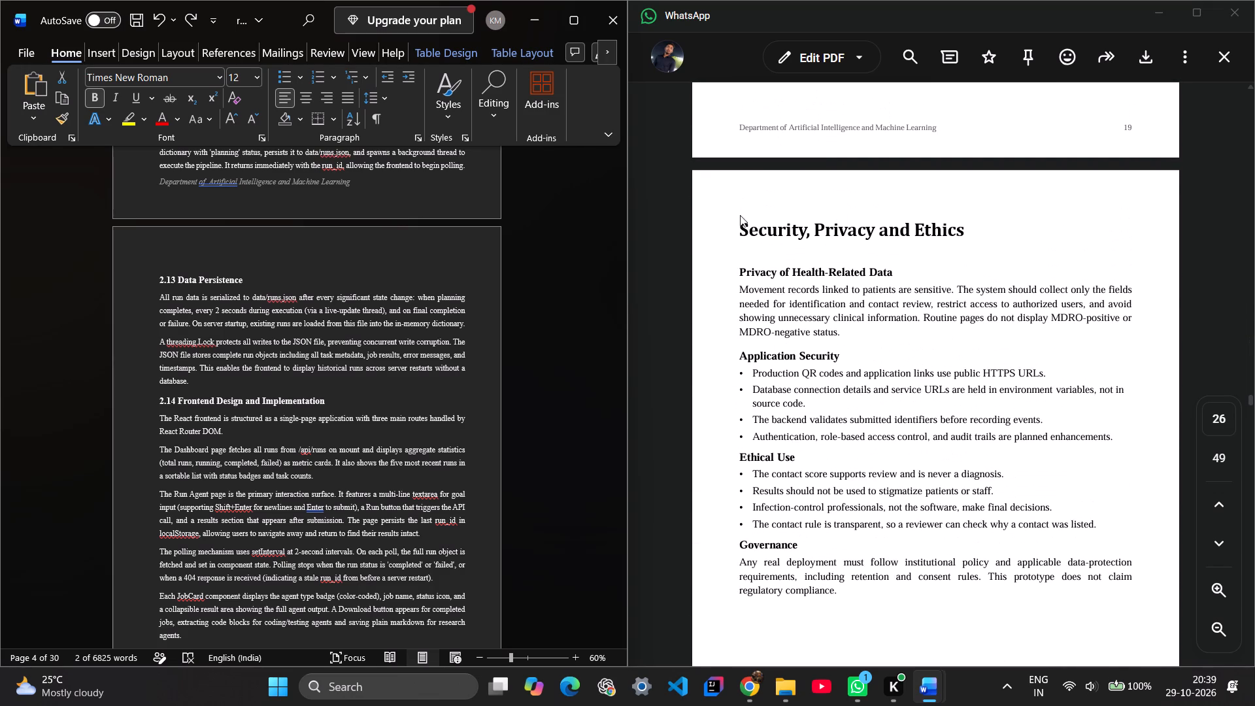
pyautogui.scroll(-5, 765, 392)
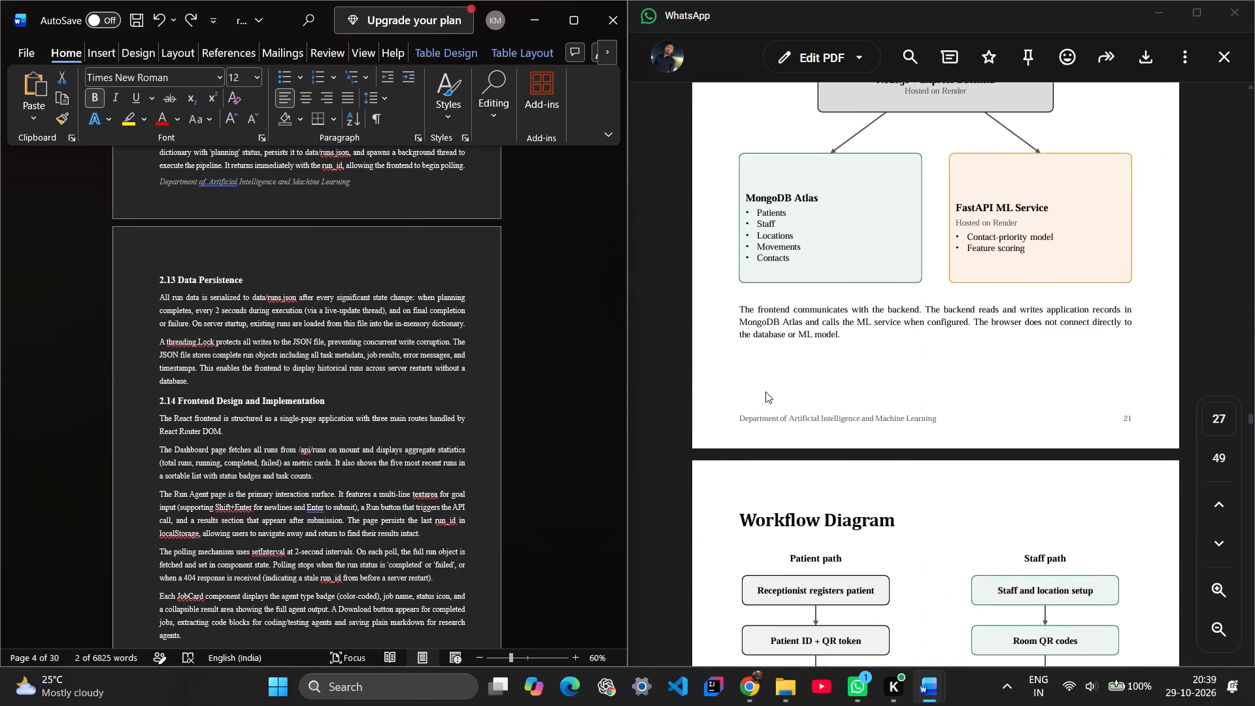
pyautogui.scroll(-7, 765, 392)
pyautogui.scroll(2, 765, 392)
pyautogui.scroll(-2, 765, 392)
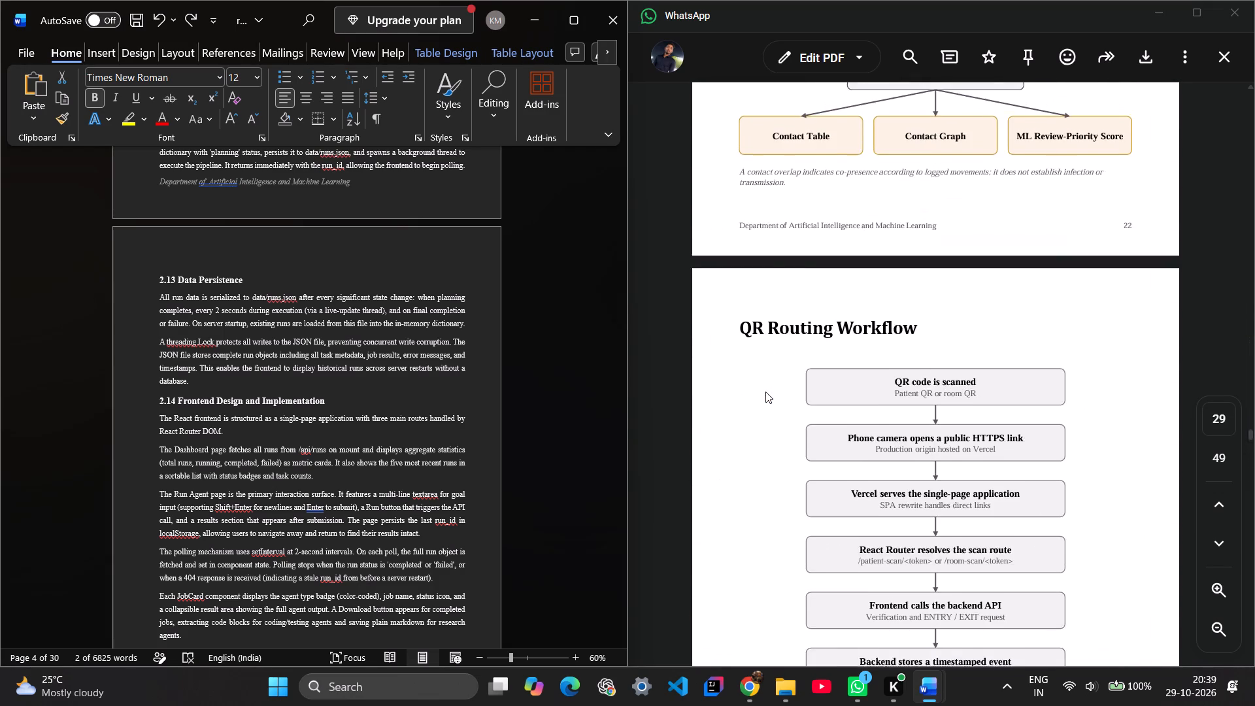
pyautogui.scroll(-4, 765, 392)
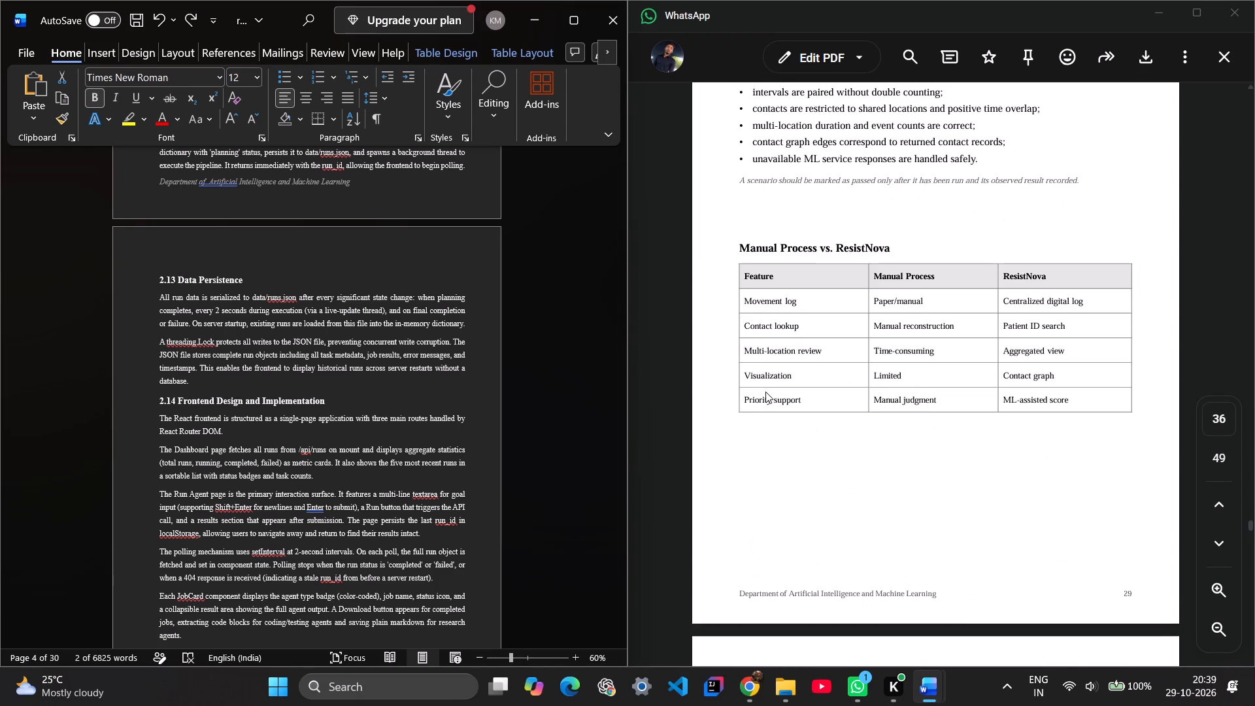
pyautogui.scroll(-4, 765, 392)
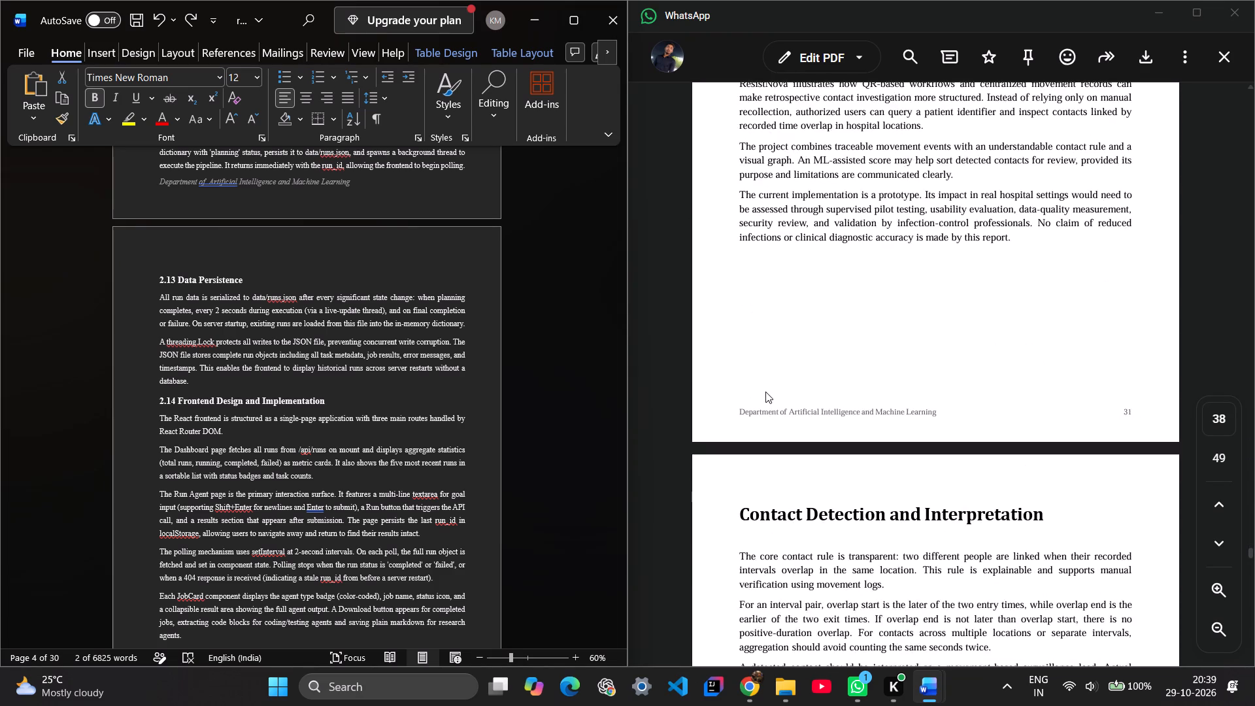
pyautogui.scroll(-4, 765, 392)
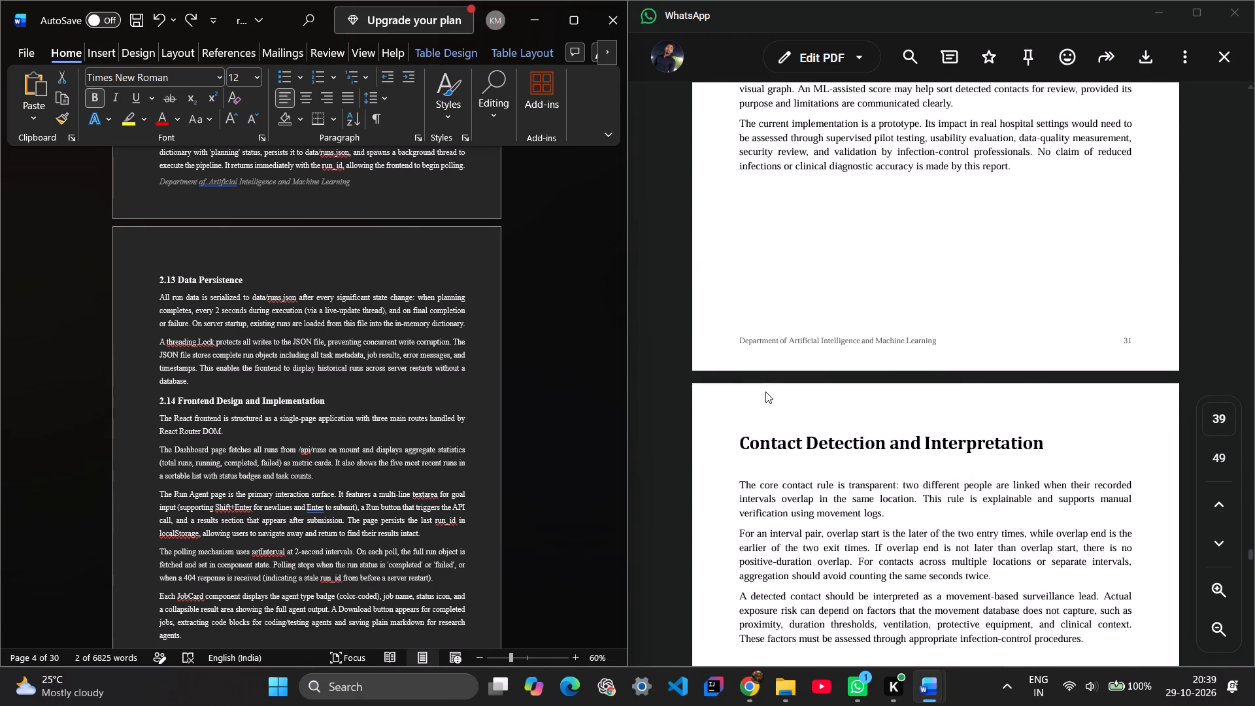
pyautogui.scroll(-11, 765, 392)
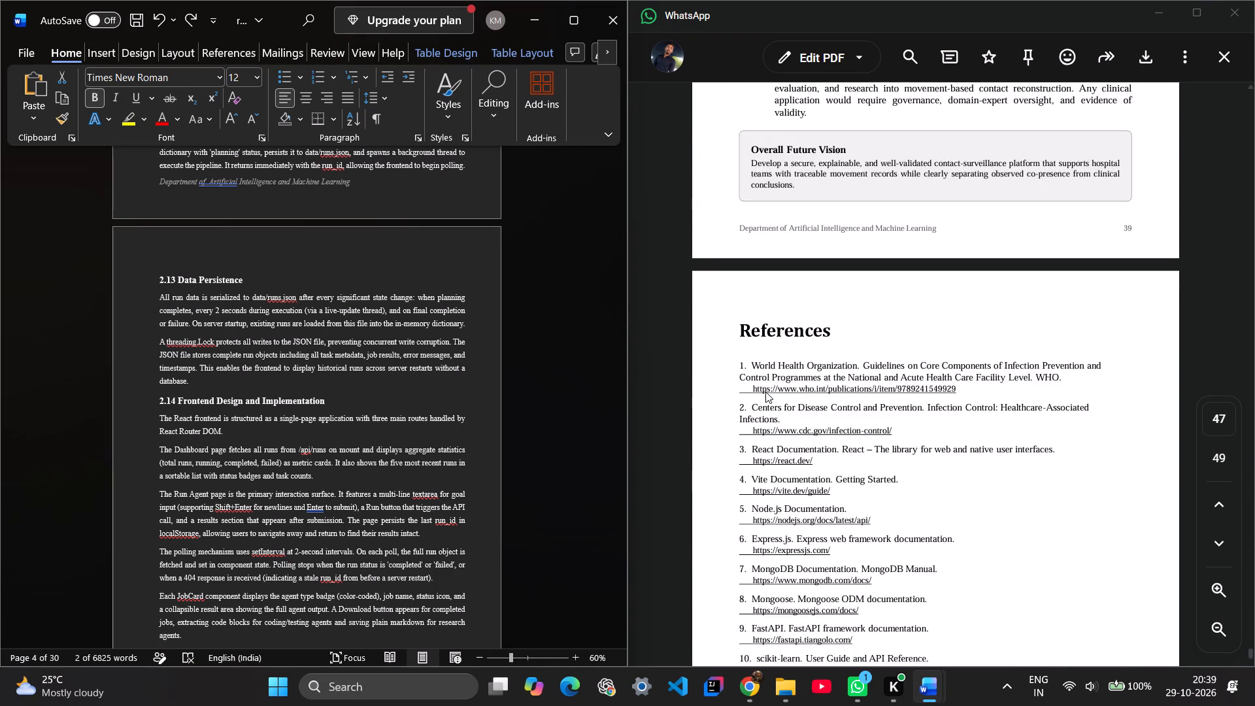
pyautogui.scroll(-11, 765, 392)
pyautogui.scroll(19, 765, 392)
pyautogui.scroll(-1, 765, 392)
pyautogui.scroll(1, 765, 392)
pyautogui.scroll(-1, 765, 392)
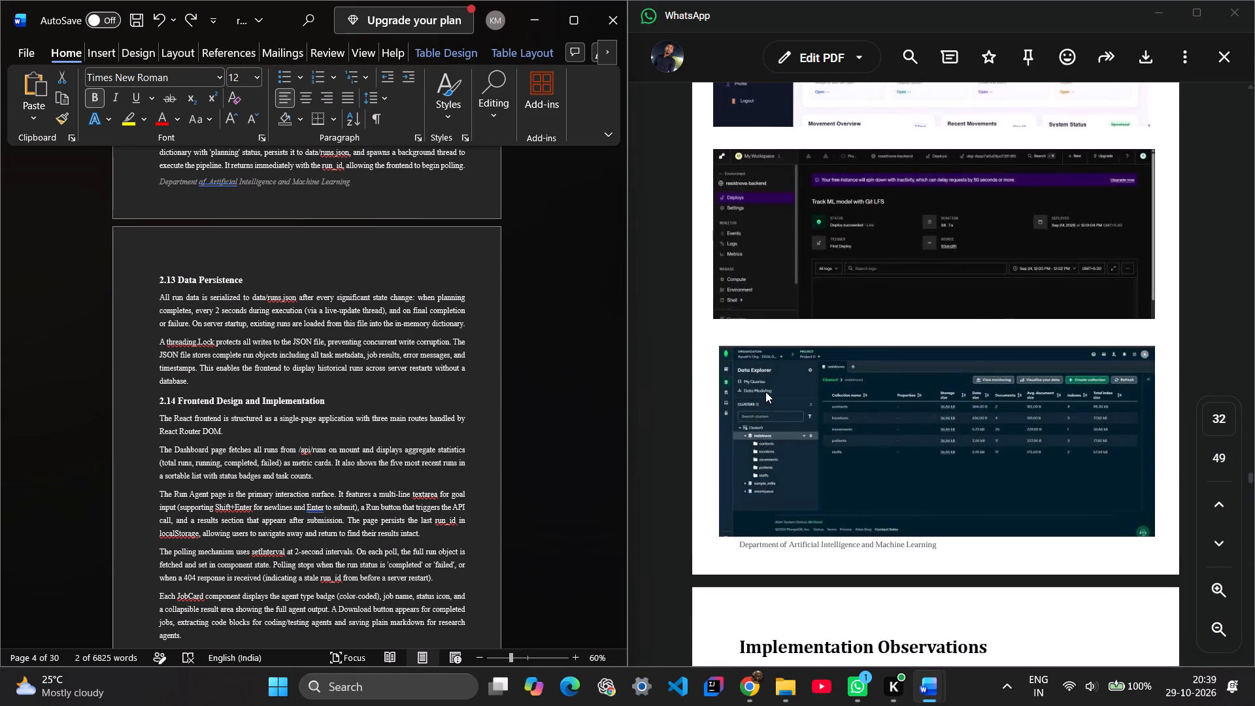
pyautogui.scroll(-2, 765, 392)
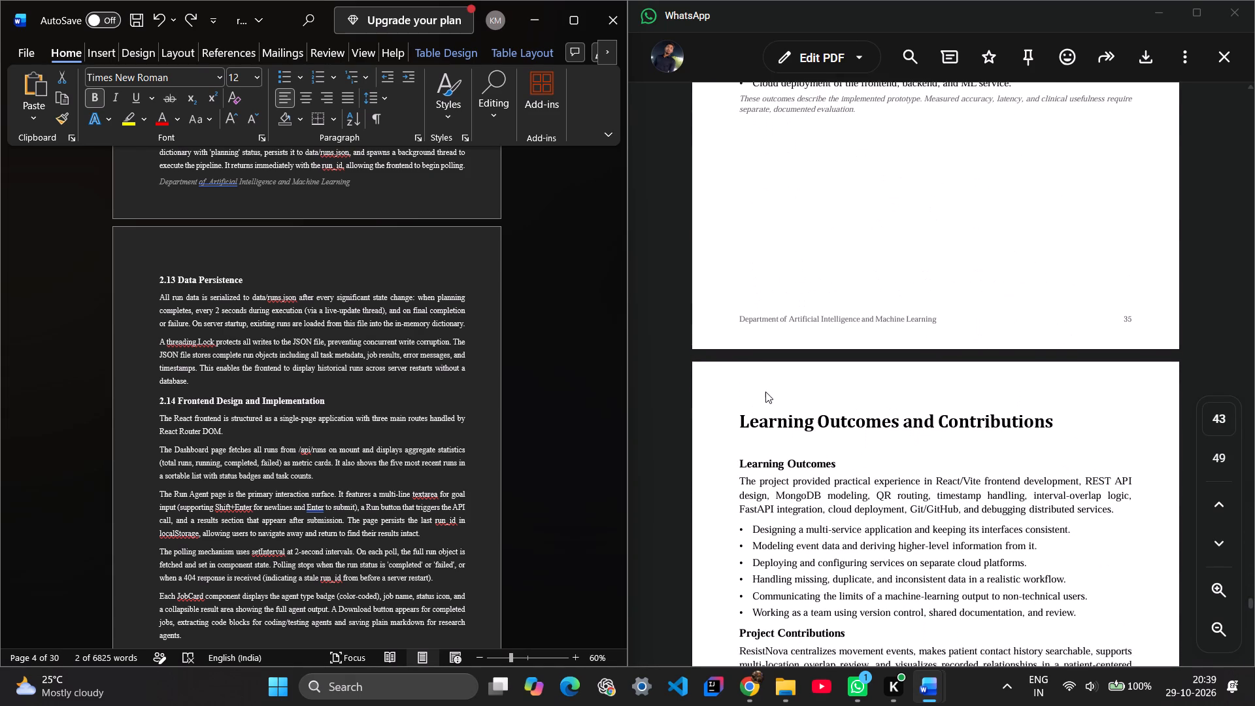
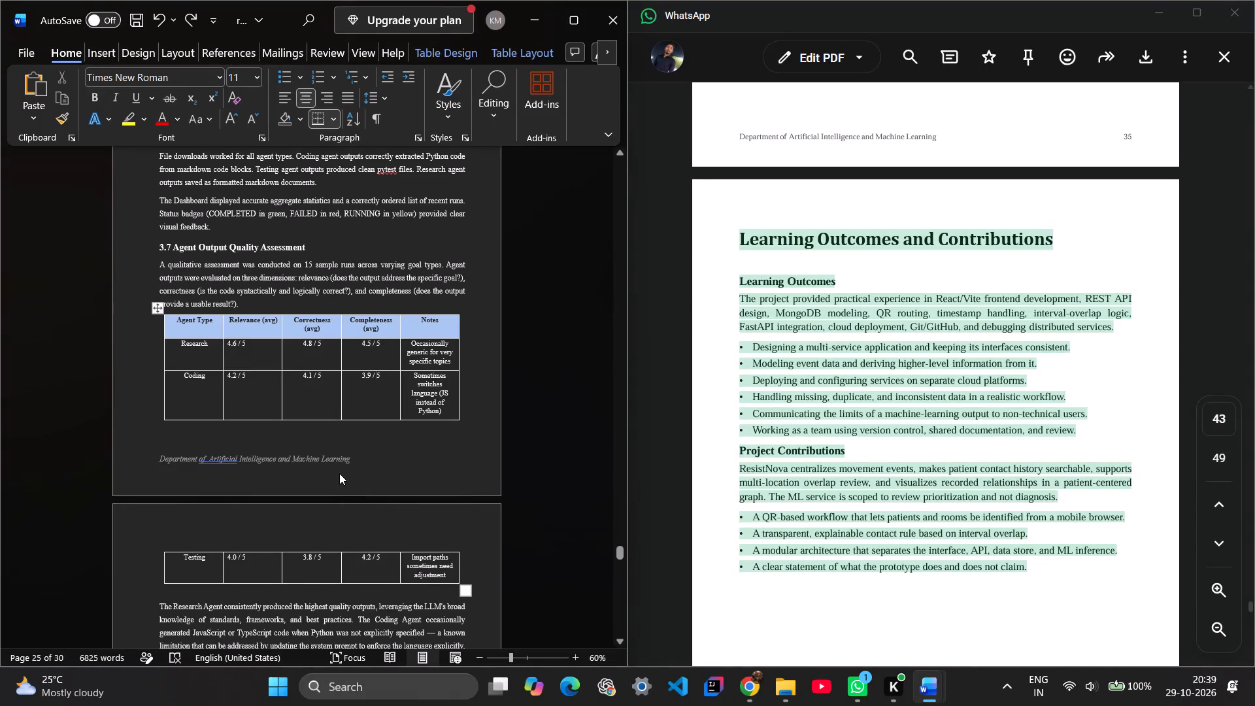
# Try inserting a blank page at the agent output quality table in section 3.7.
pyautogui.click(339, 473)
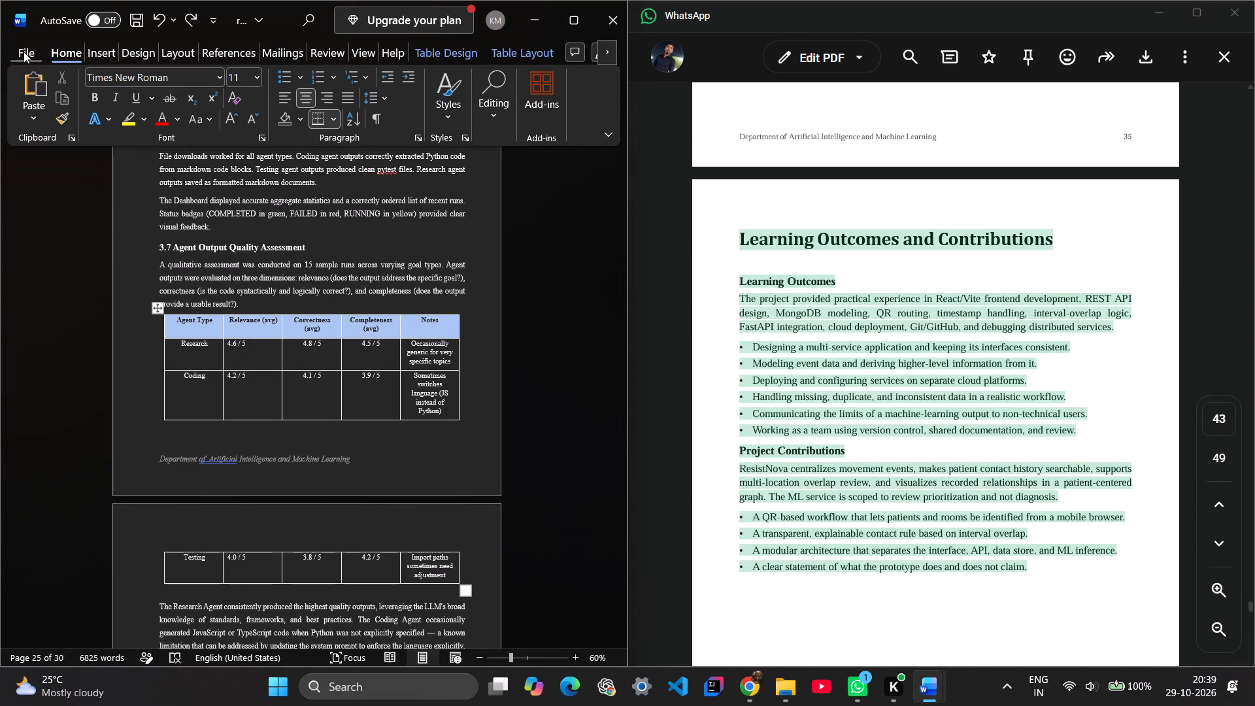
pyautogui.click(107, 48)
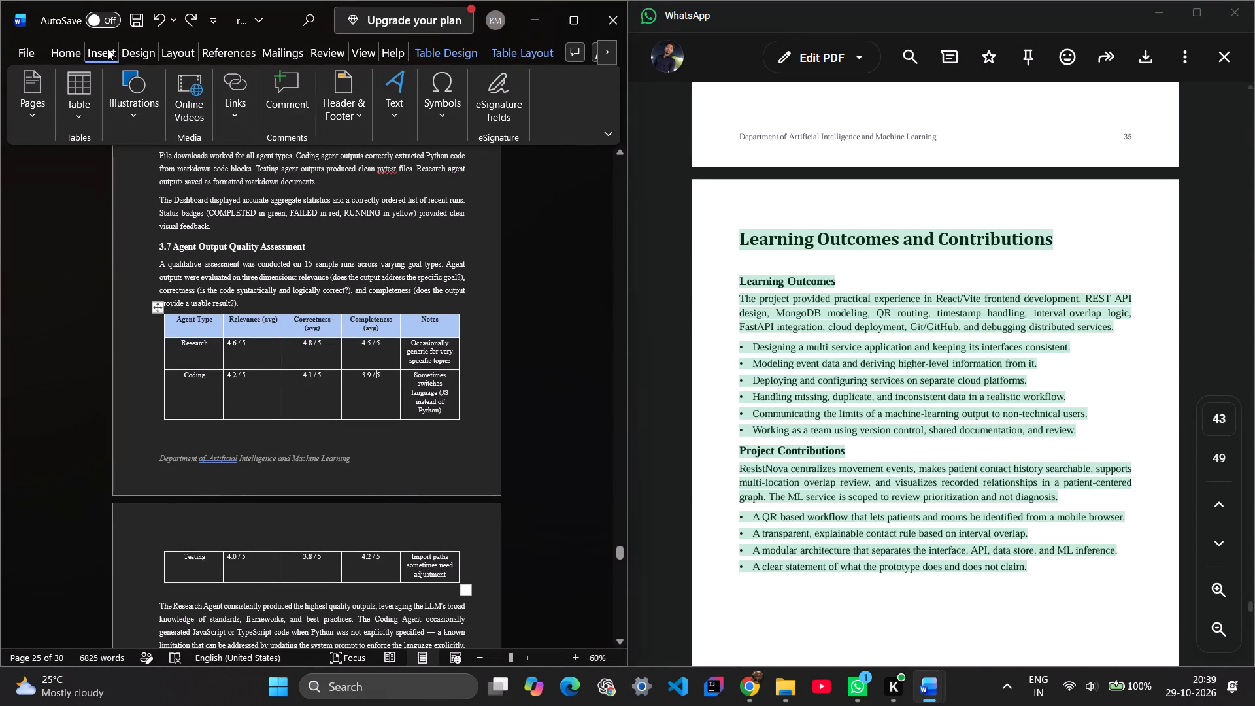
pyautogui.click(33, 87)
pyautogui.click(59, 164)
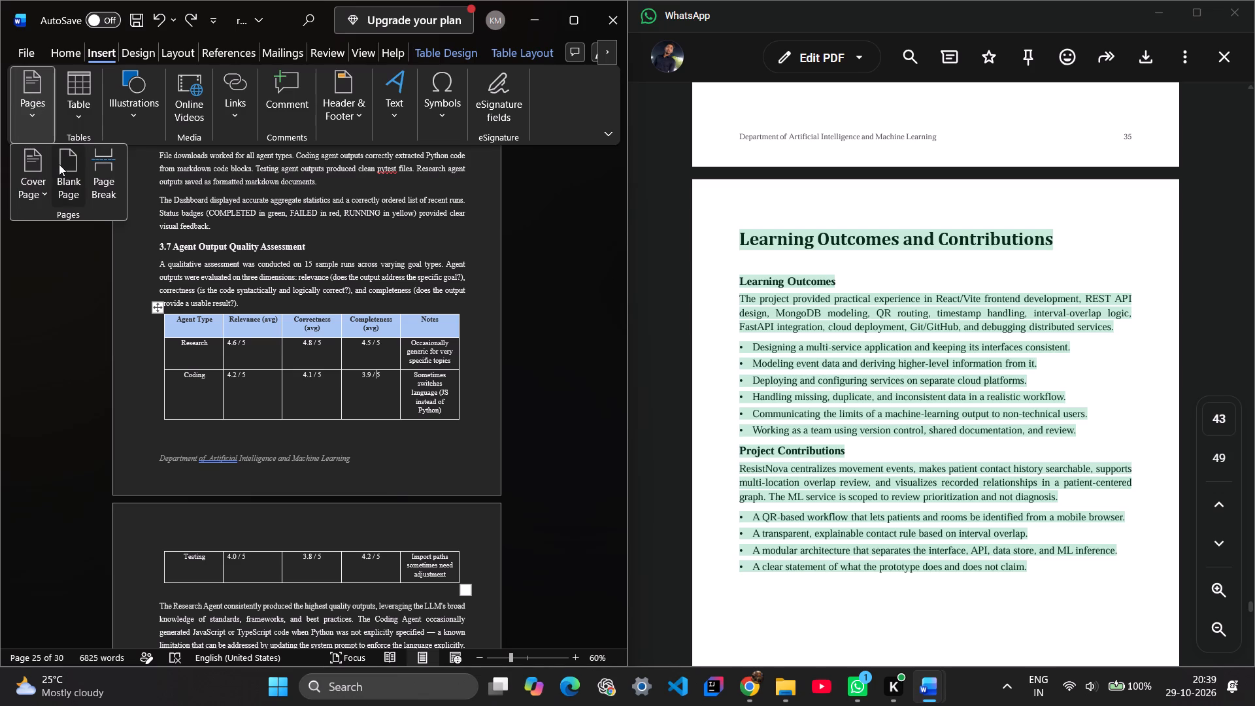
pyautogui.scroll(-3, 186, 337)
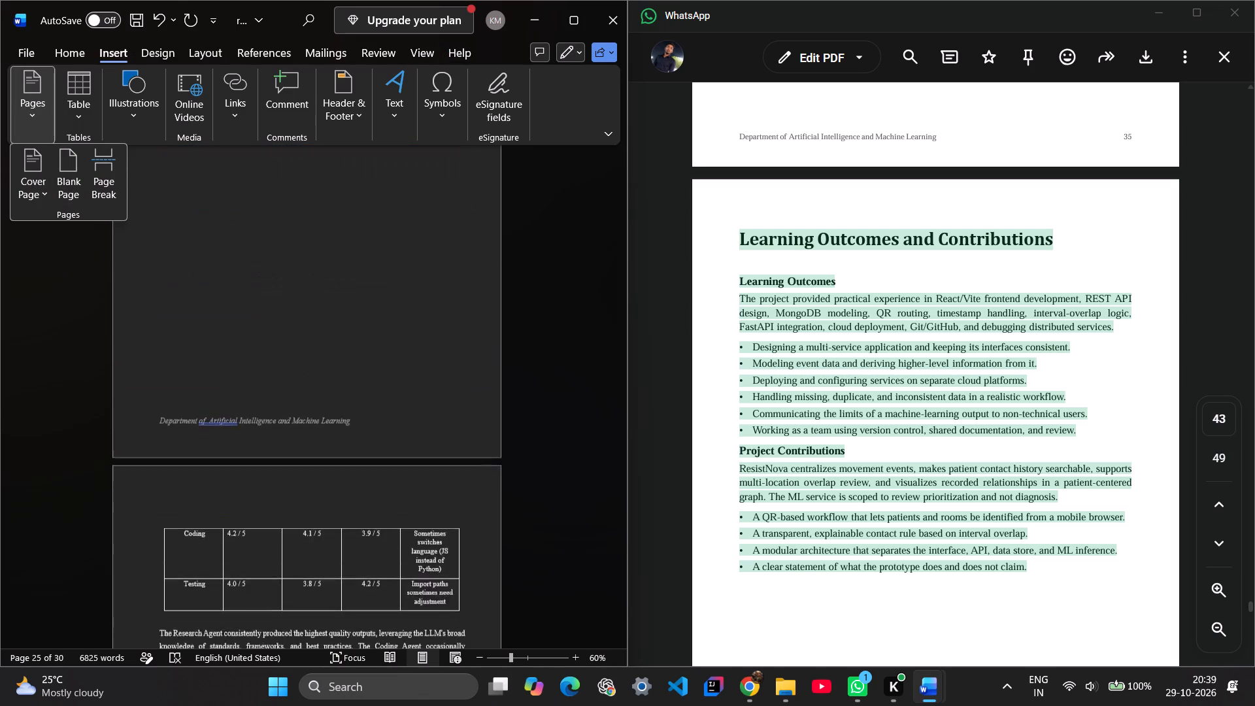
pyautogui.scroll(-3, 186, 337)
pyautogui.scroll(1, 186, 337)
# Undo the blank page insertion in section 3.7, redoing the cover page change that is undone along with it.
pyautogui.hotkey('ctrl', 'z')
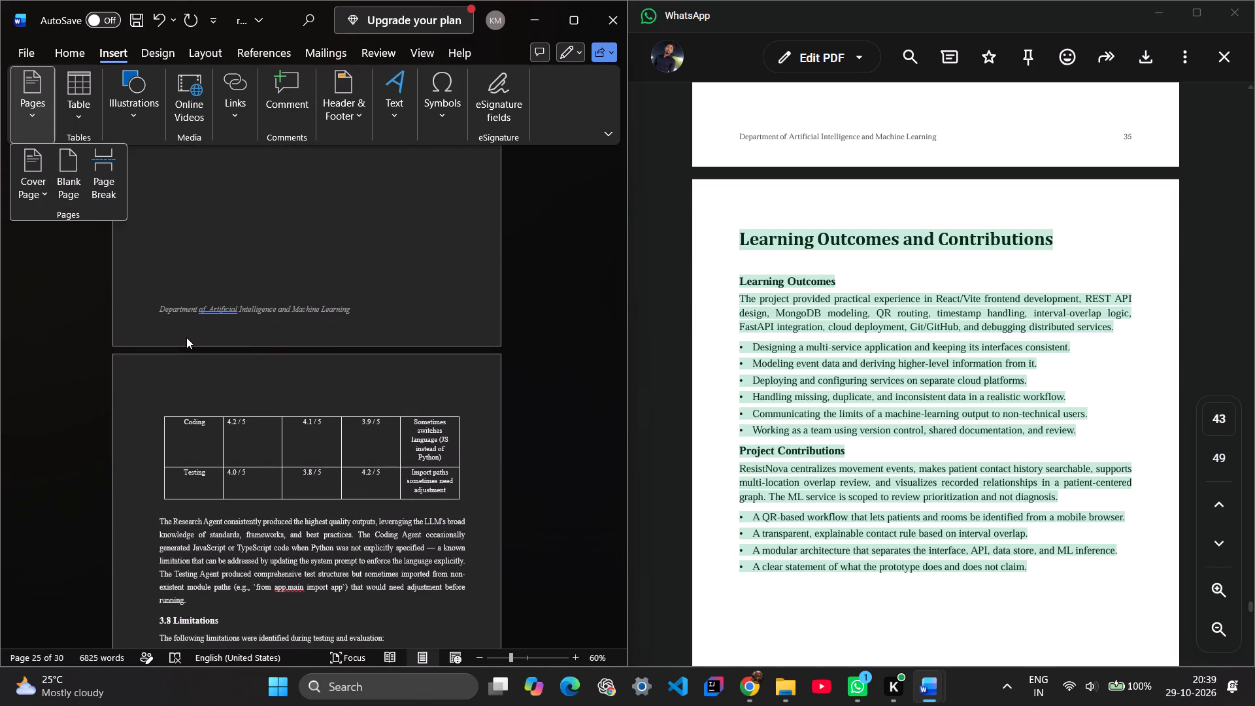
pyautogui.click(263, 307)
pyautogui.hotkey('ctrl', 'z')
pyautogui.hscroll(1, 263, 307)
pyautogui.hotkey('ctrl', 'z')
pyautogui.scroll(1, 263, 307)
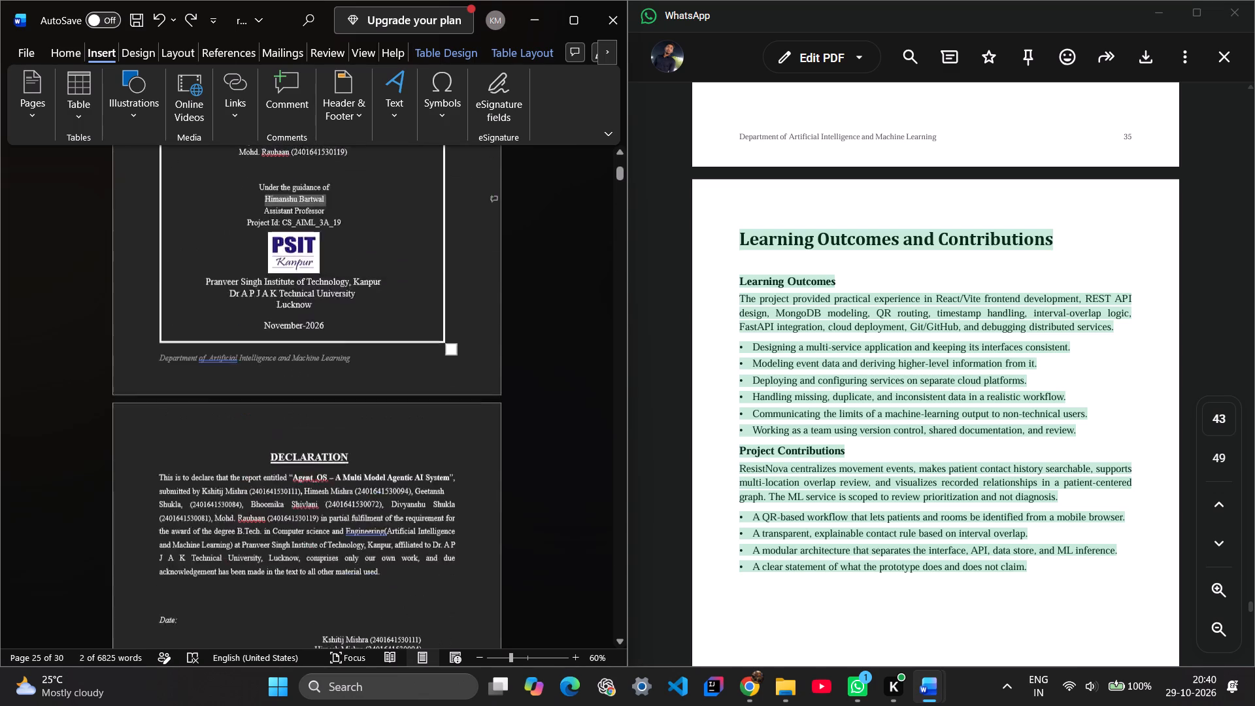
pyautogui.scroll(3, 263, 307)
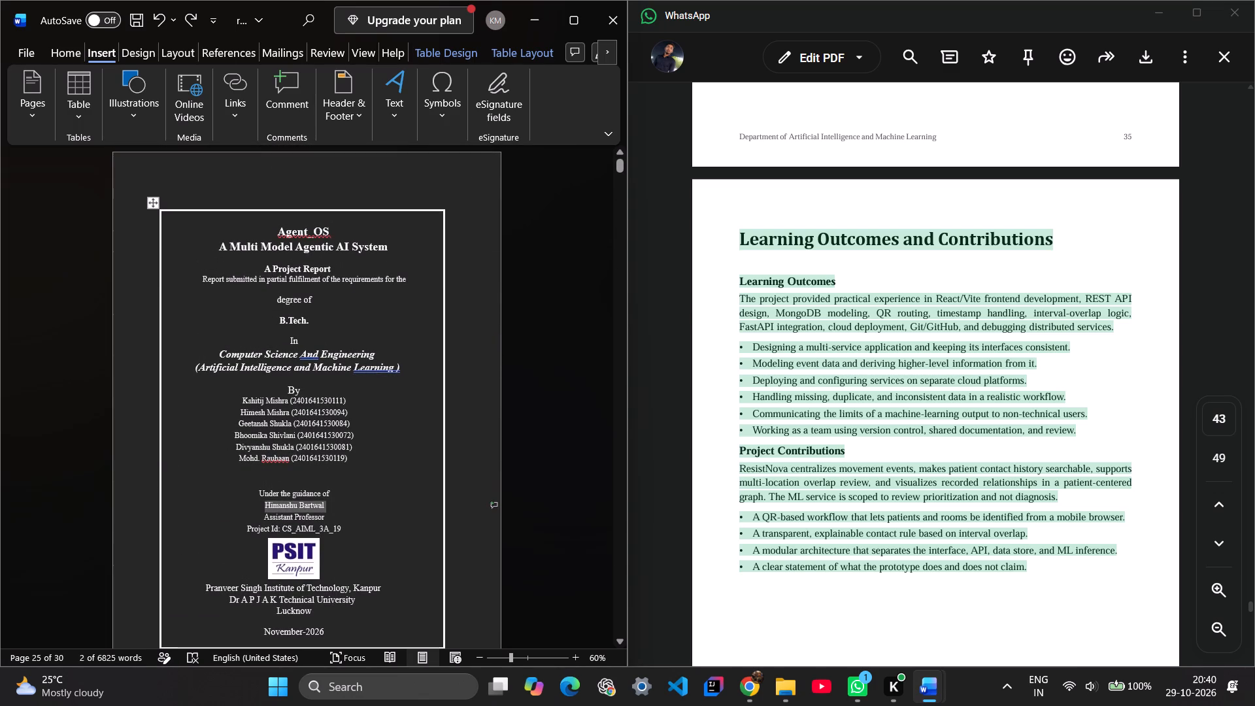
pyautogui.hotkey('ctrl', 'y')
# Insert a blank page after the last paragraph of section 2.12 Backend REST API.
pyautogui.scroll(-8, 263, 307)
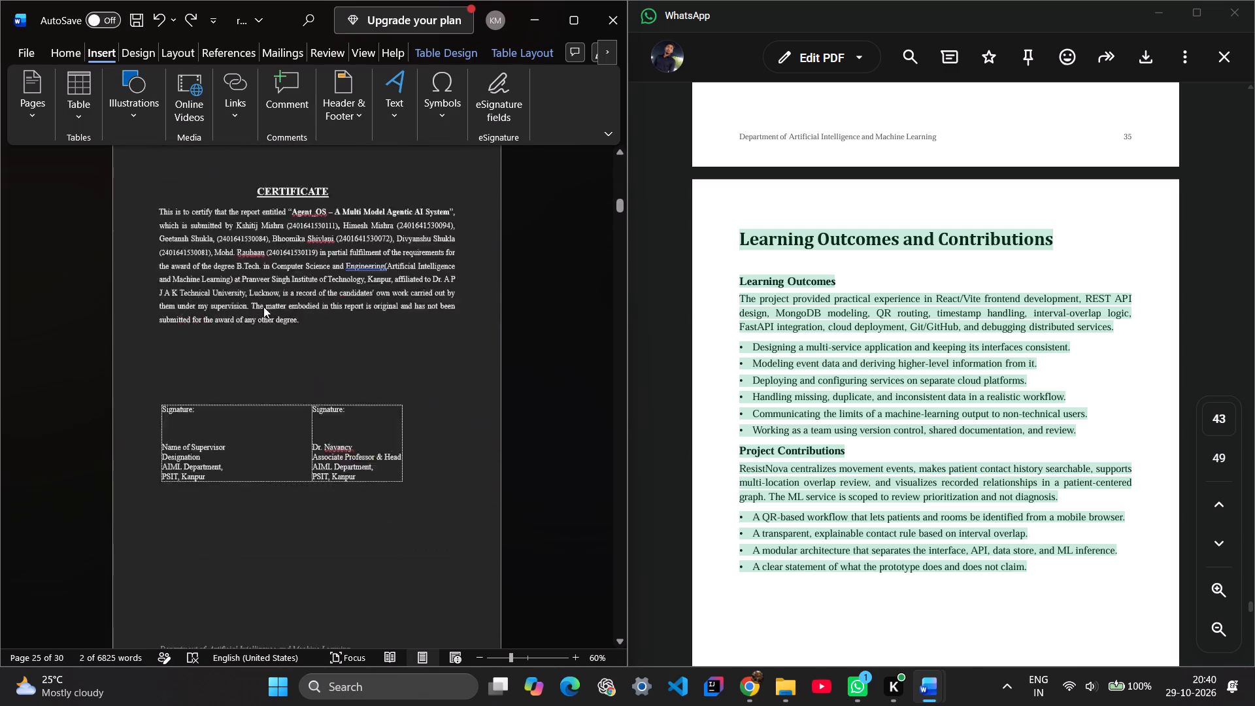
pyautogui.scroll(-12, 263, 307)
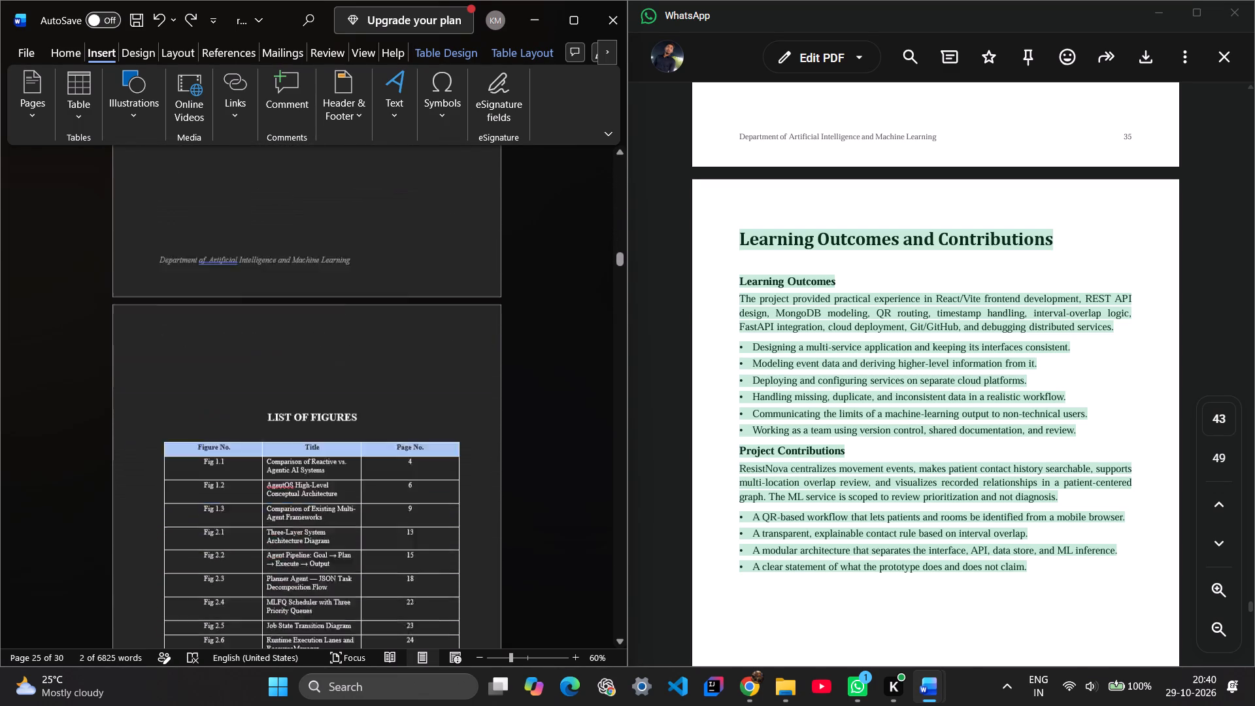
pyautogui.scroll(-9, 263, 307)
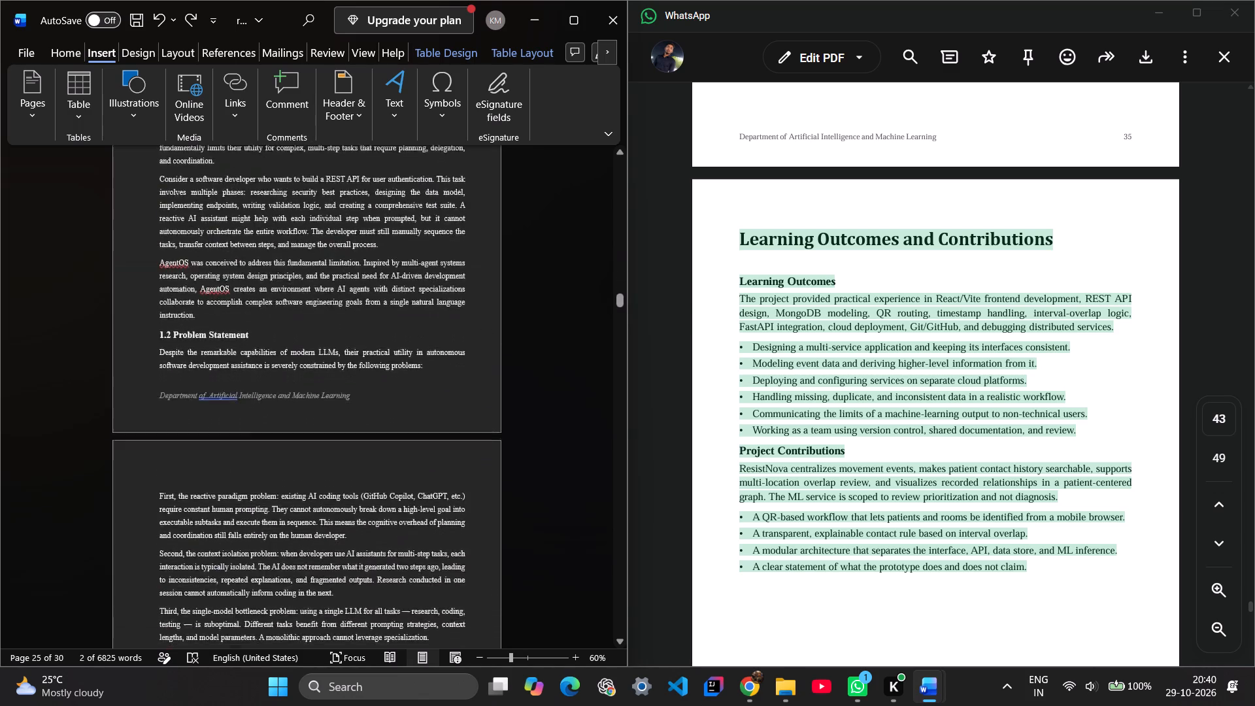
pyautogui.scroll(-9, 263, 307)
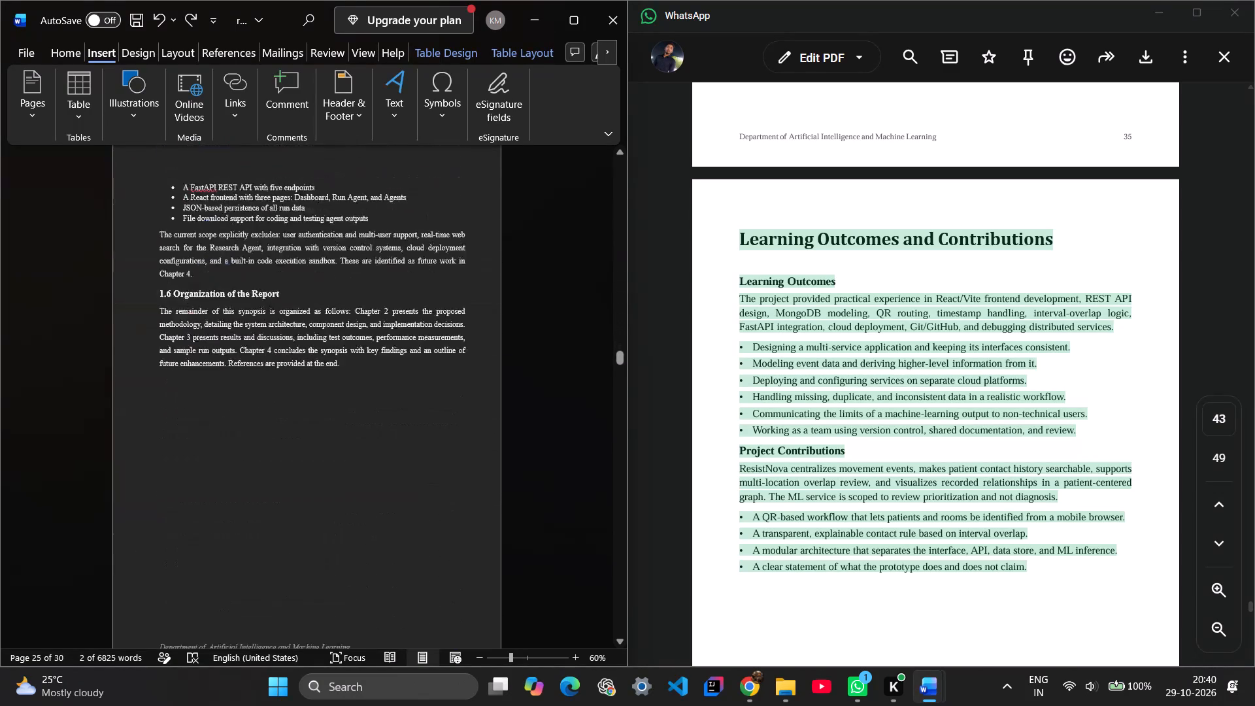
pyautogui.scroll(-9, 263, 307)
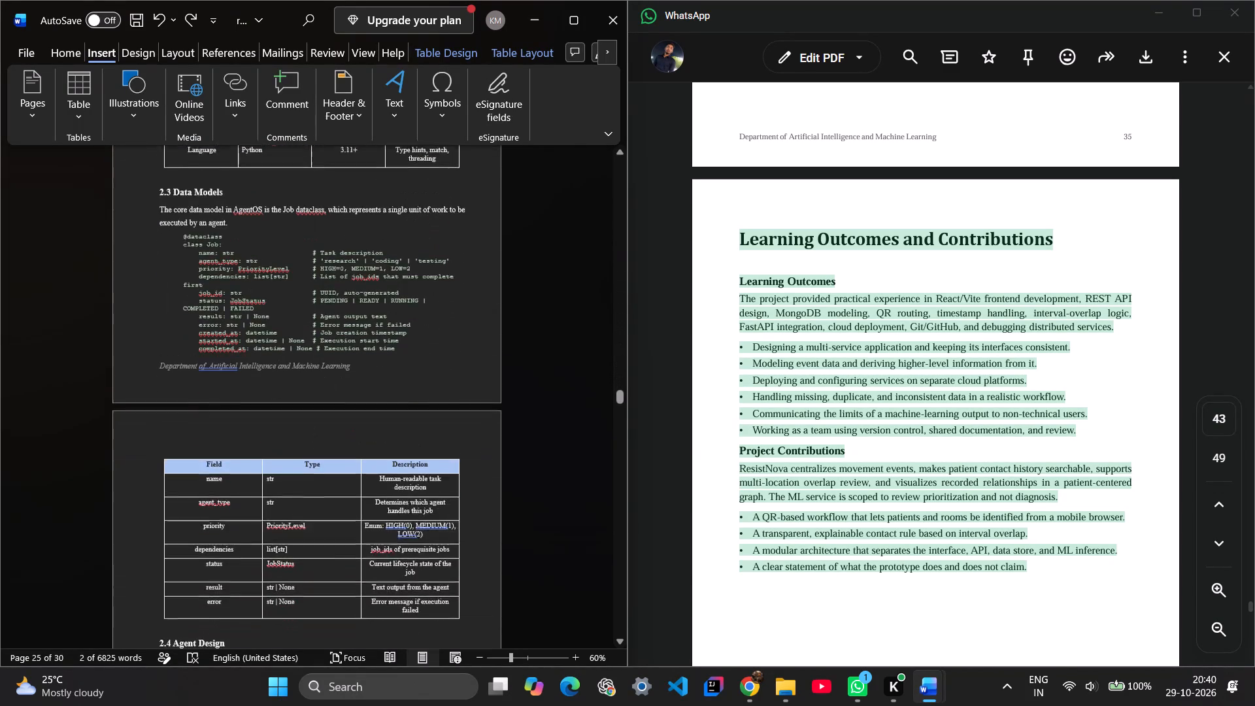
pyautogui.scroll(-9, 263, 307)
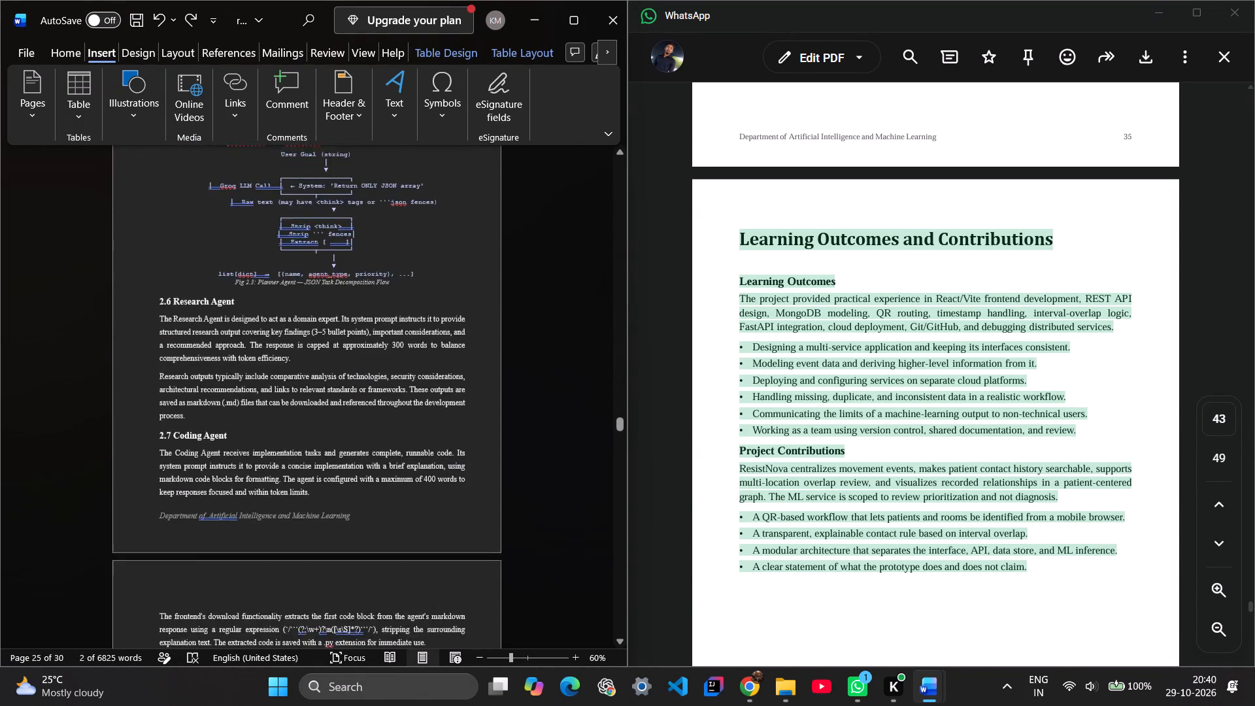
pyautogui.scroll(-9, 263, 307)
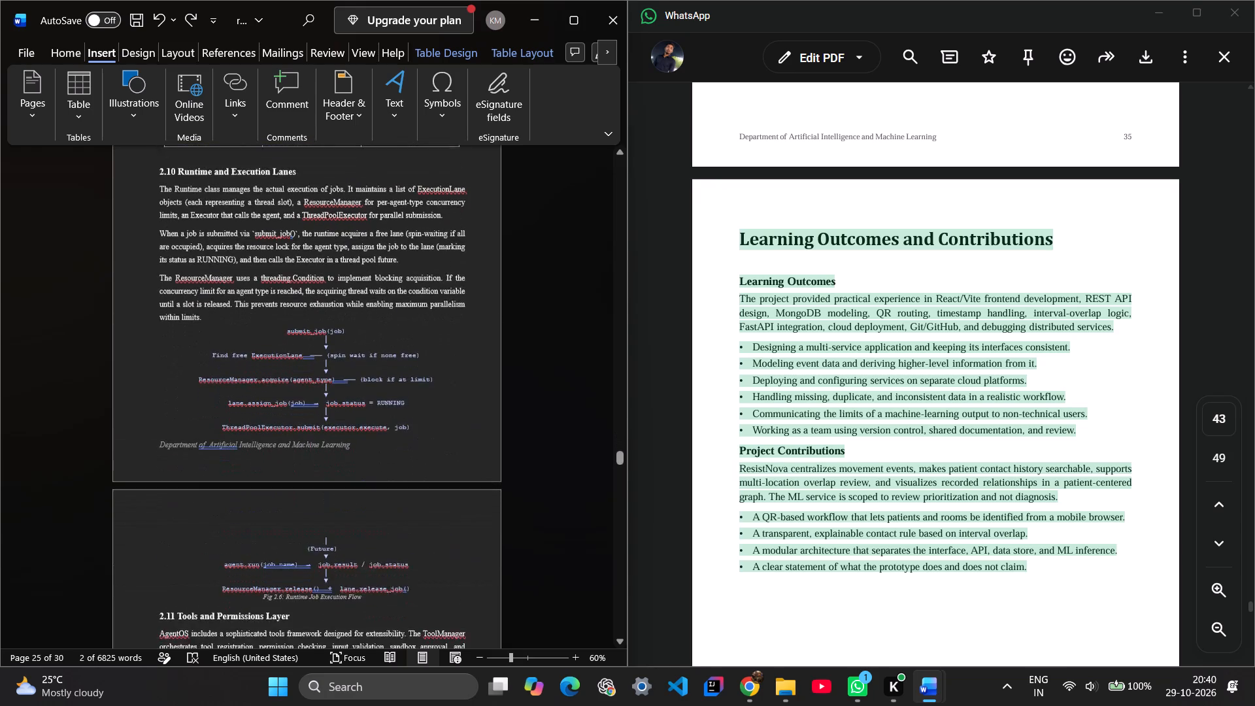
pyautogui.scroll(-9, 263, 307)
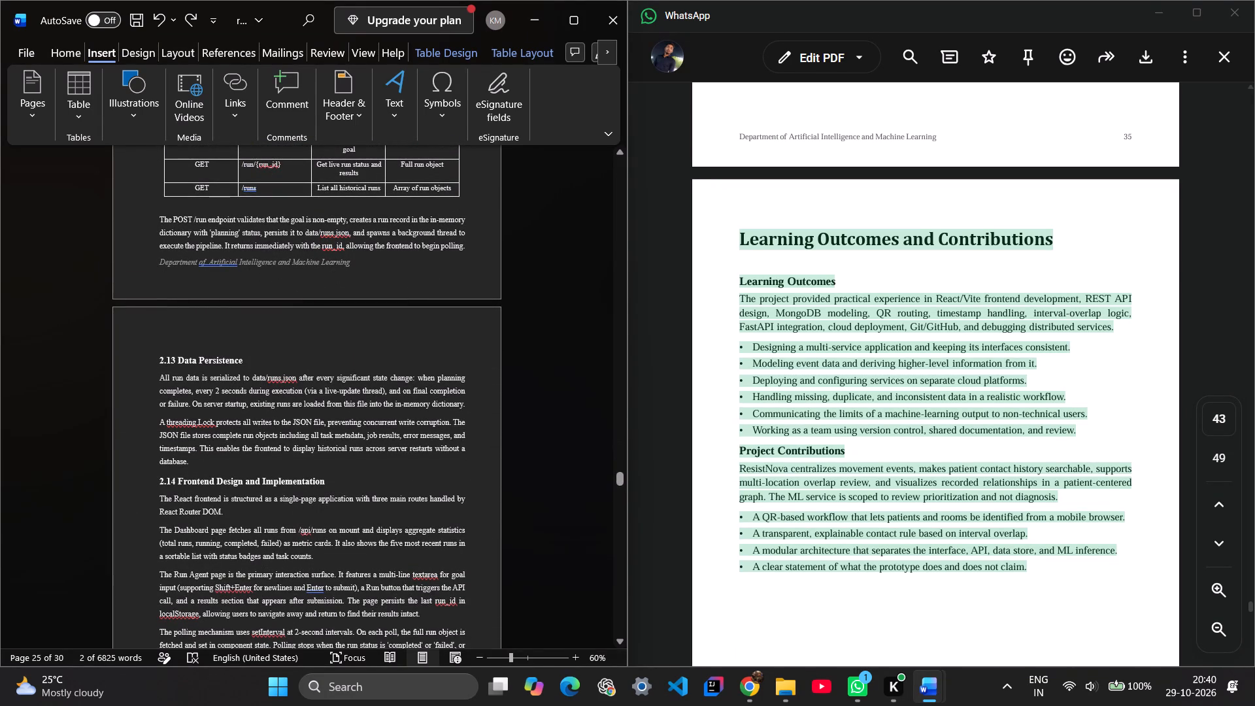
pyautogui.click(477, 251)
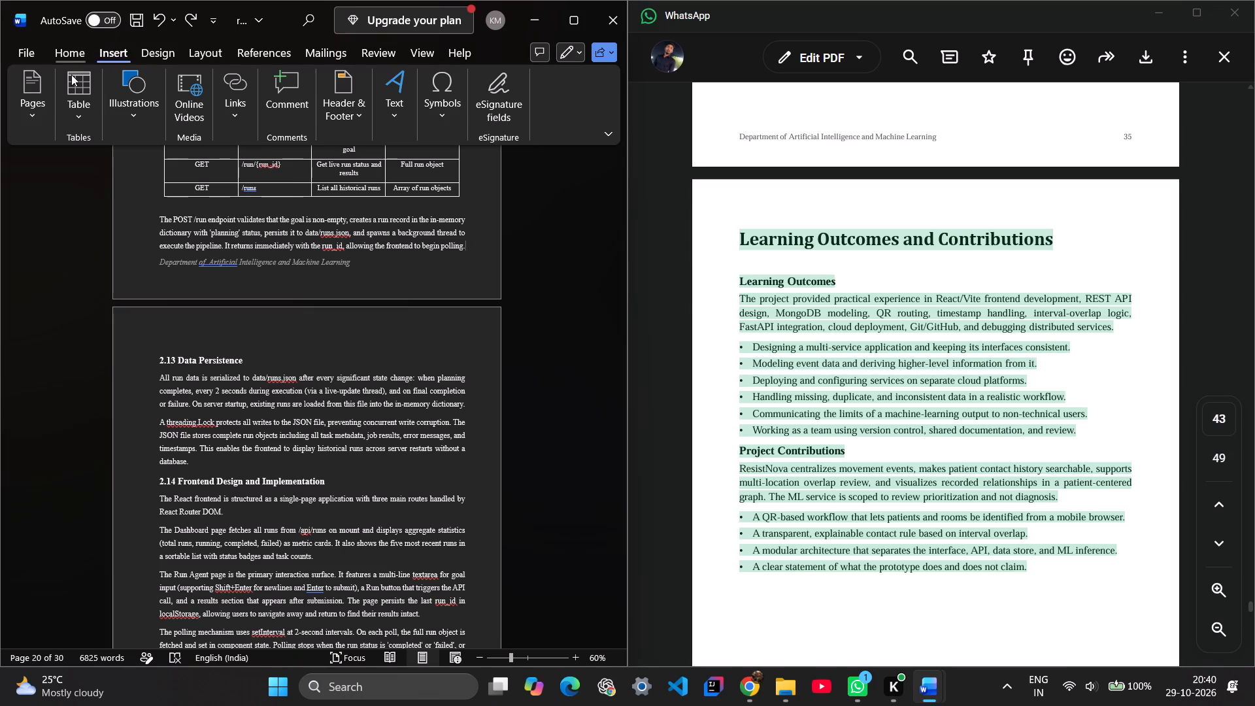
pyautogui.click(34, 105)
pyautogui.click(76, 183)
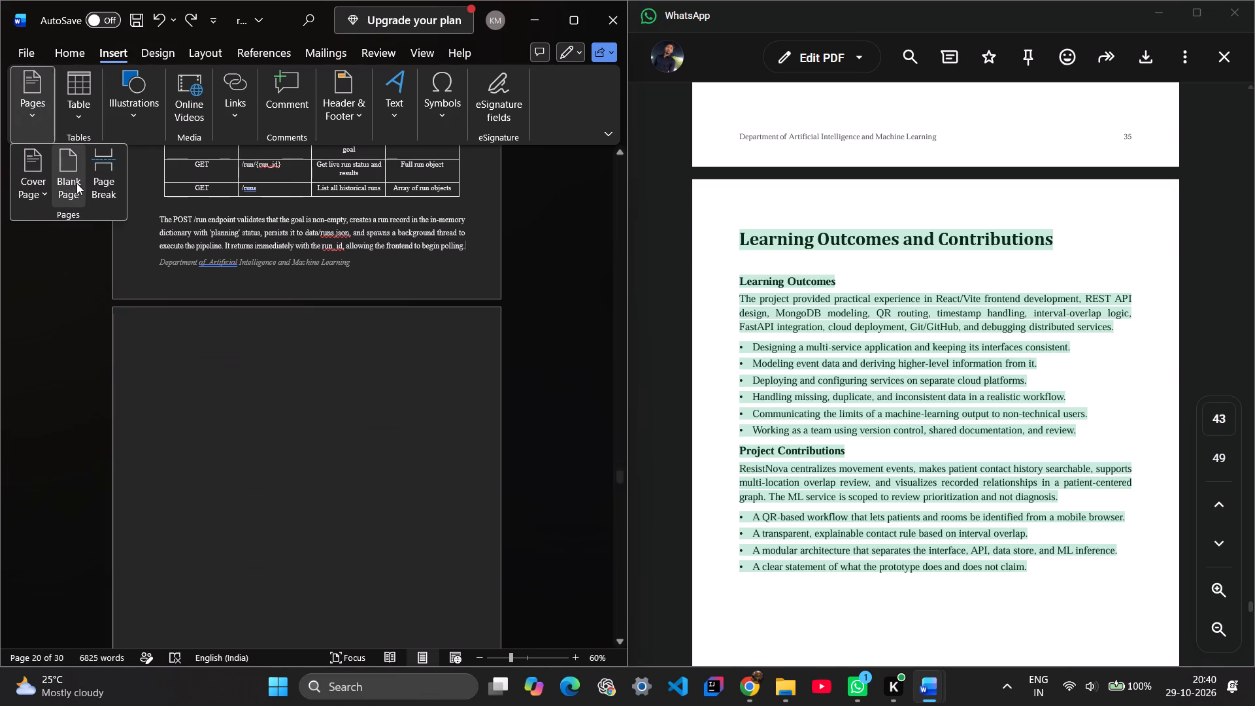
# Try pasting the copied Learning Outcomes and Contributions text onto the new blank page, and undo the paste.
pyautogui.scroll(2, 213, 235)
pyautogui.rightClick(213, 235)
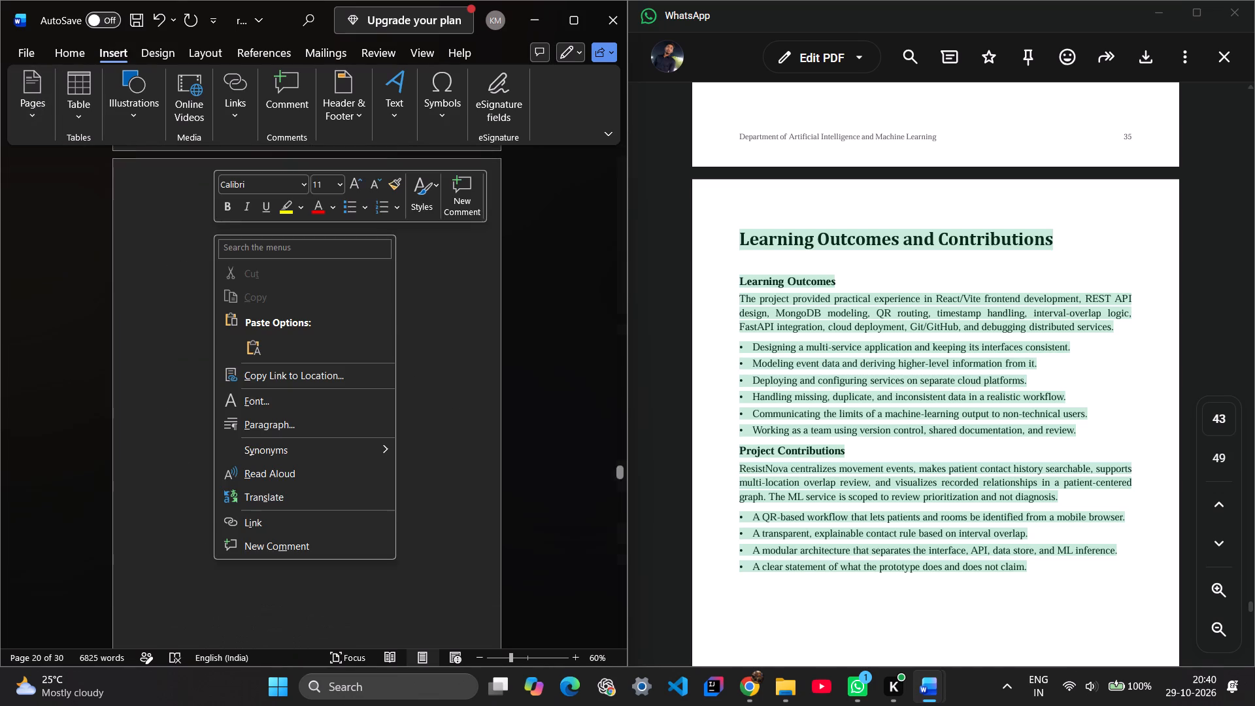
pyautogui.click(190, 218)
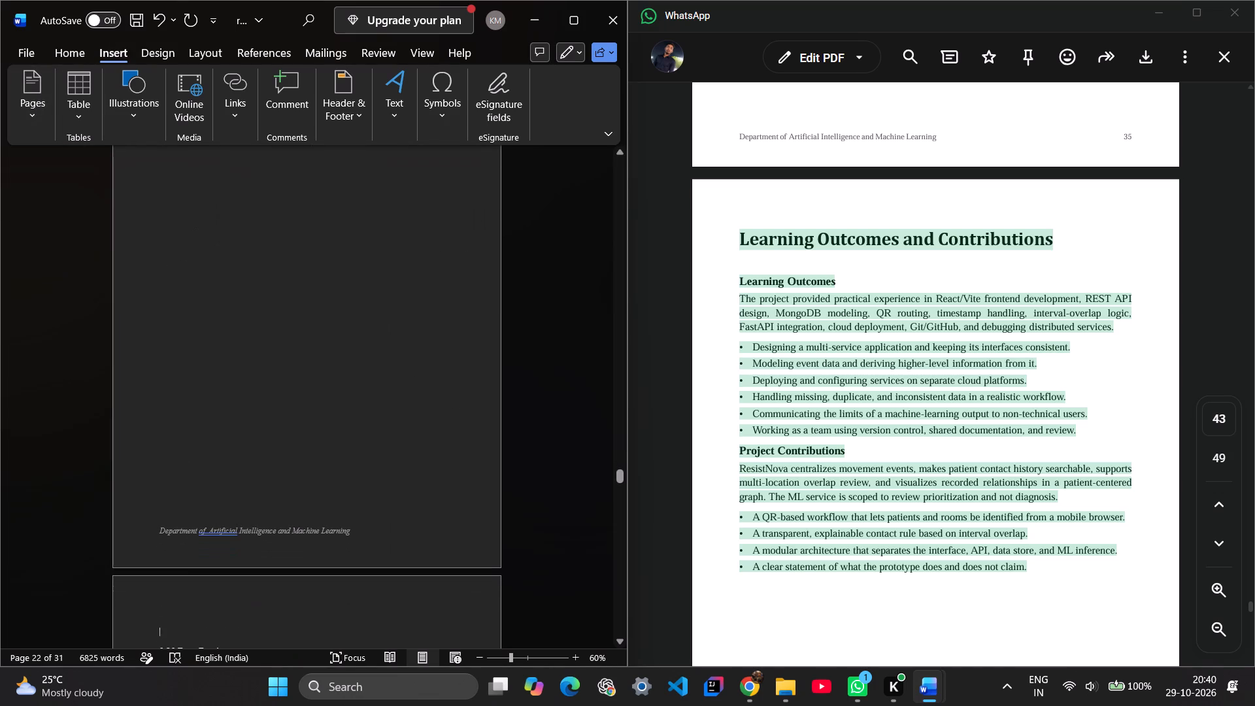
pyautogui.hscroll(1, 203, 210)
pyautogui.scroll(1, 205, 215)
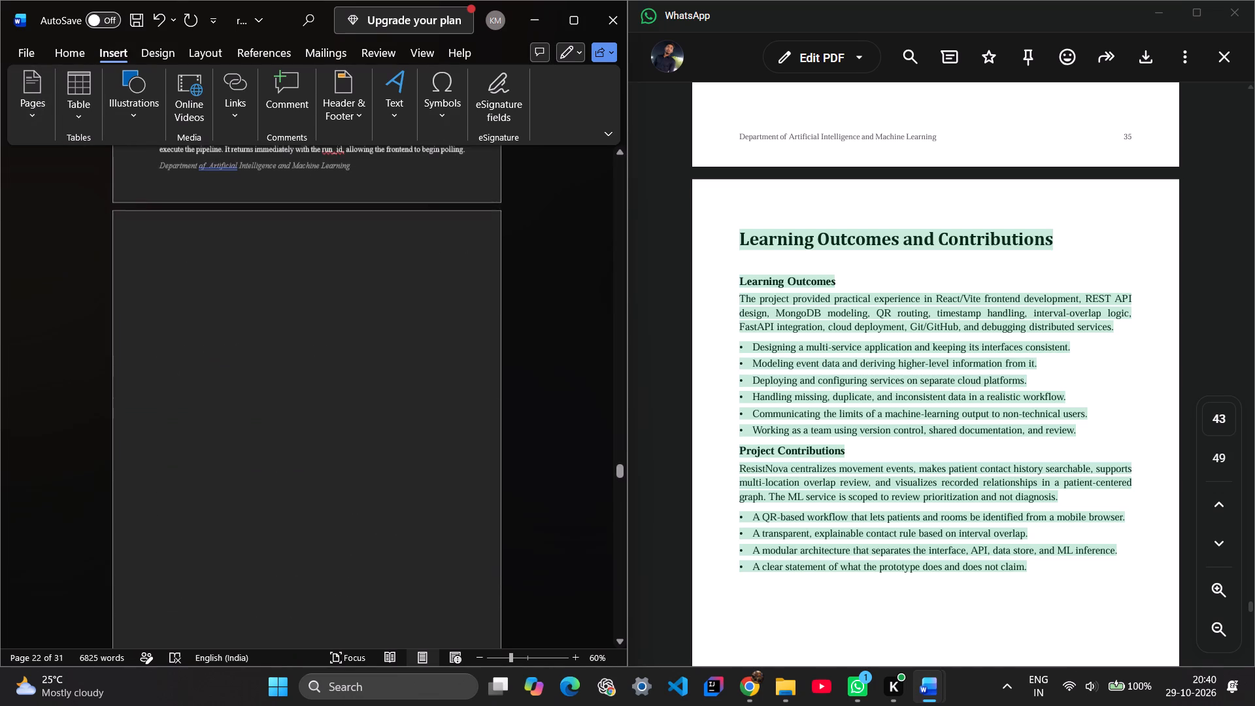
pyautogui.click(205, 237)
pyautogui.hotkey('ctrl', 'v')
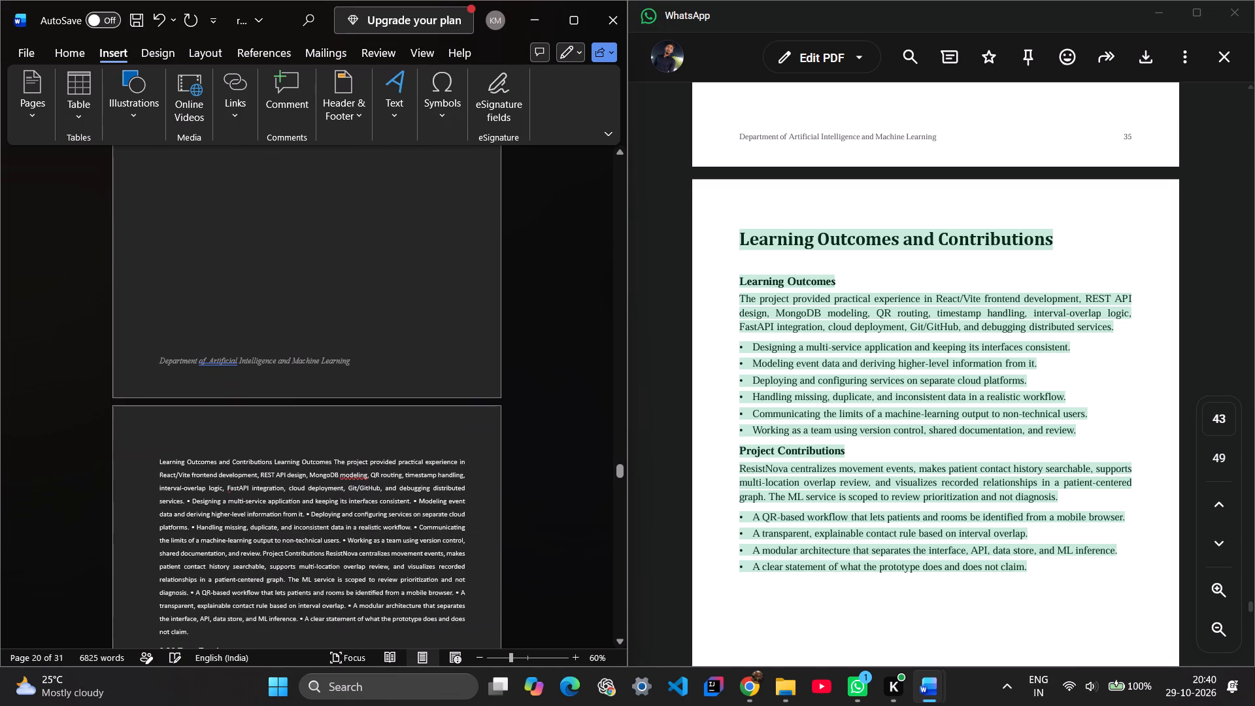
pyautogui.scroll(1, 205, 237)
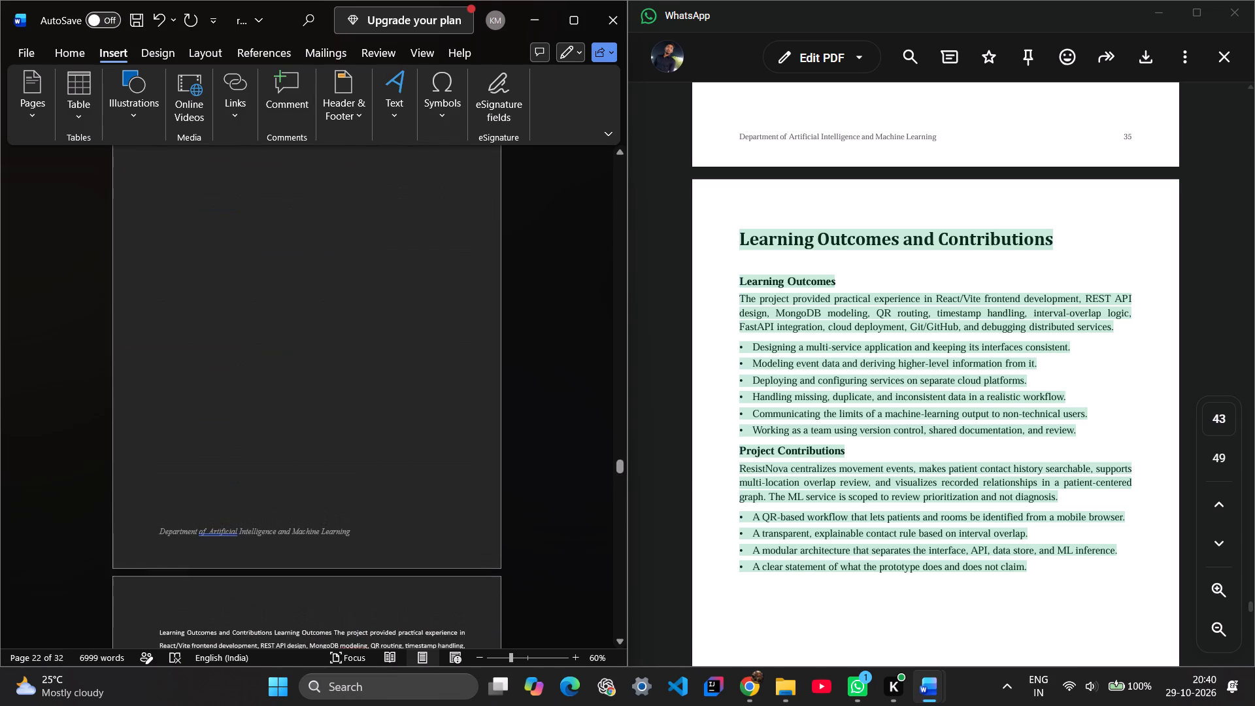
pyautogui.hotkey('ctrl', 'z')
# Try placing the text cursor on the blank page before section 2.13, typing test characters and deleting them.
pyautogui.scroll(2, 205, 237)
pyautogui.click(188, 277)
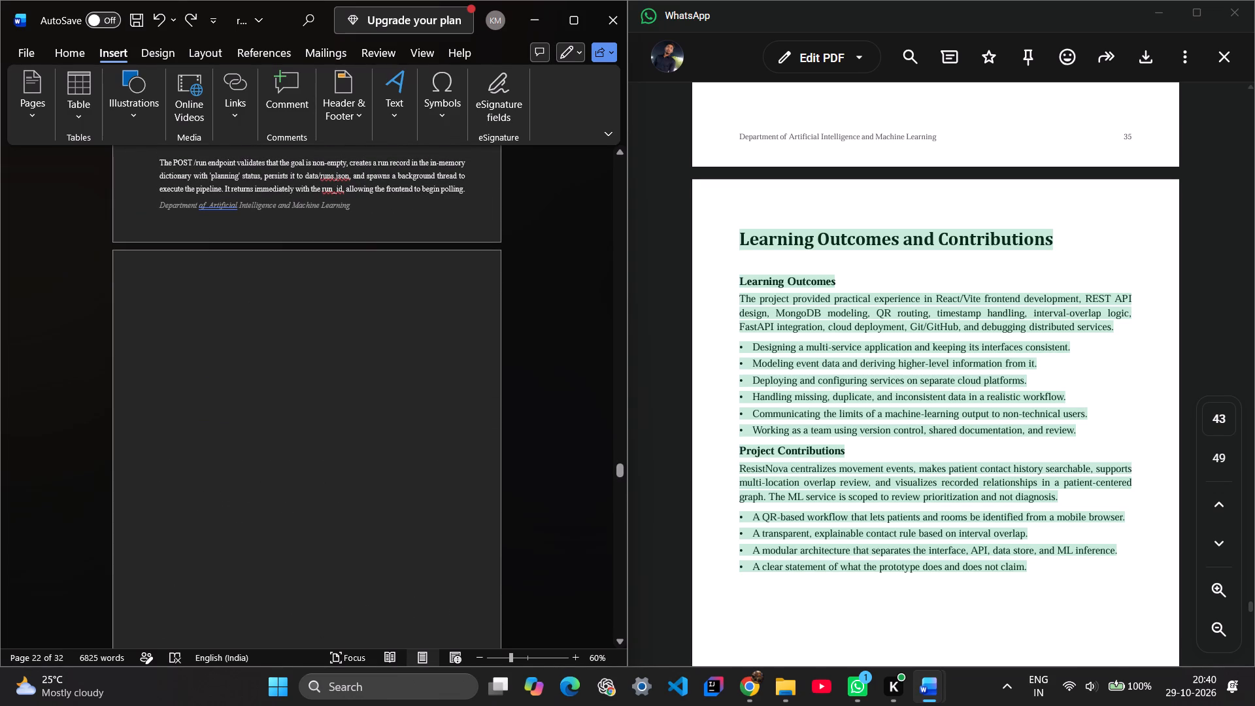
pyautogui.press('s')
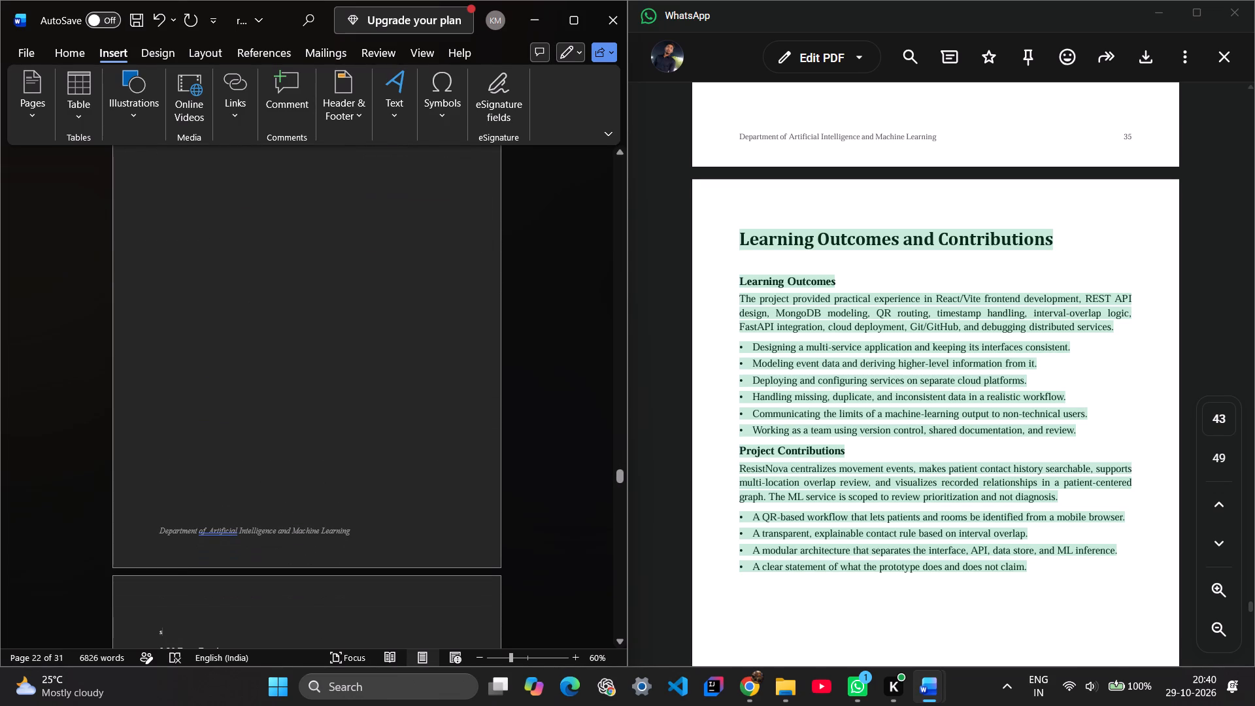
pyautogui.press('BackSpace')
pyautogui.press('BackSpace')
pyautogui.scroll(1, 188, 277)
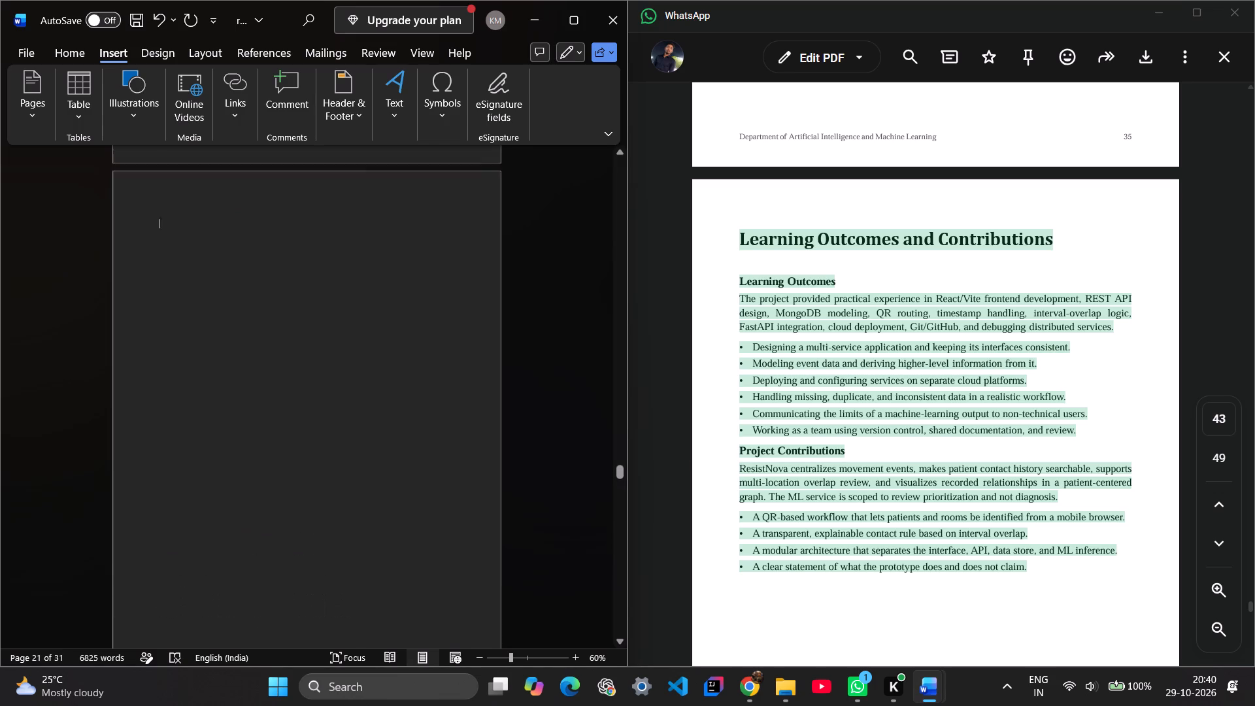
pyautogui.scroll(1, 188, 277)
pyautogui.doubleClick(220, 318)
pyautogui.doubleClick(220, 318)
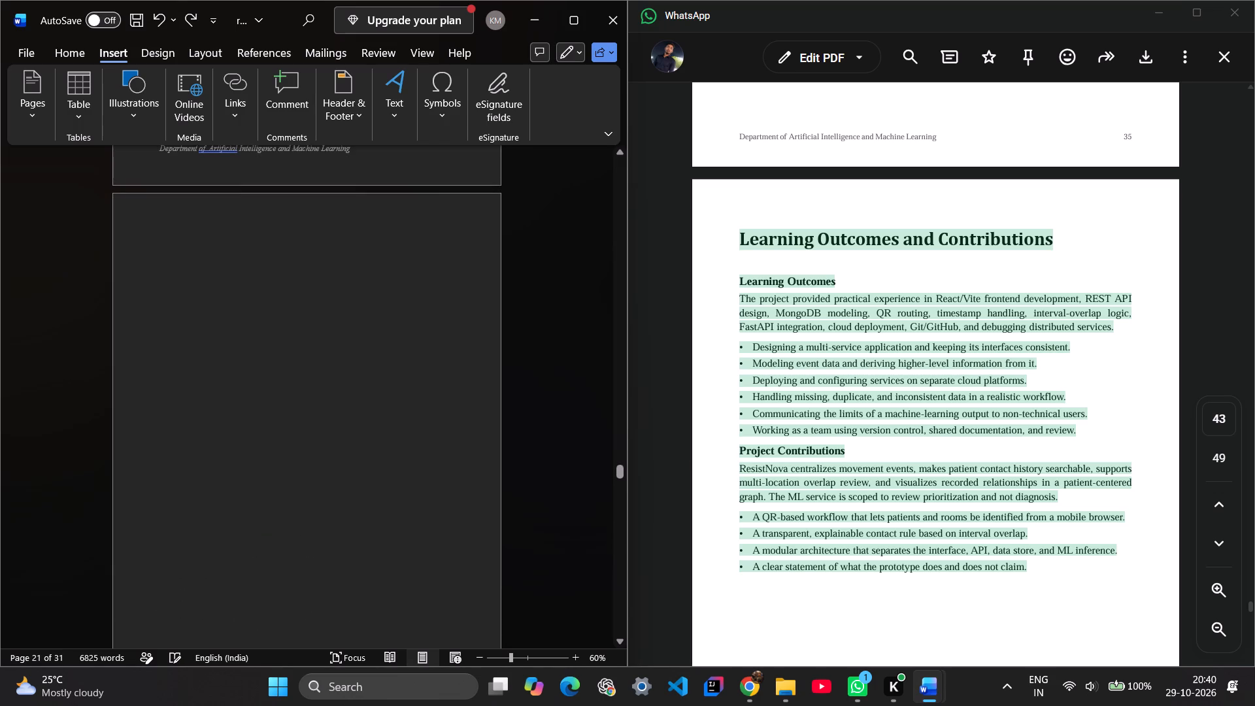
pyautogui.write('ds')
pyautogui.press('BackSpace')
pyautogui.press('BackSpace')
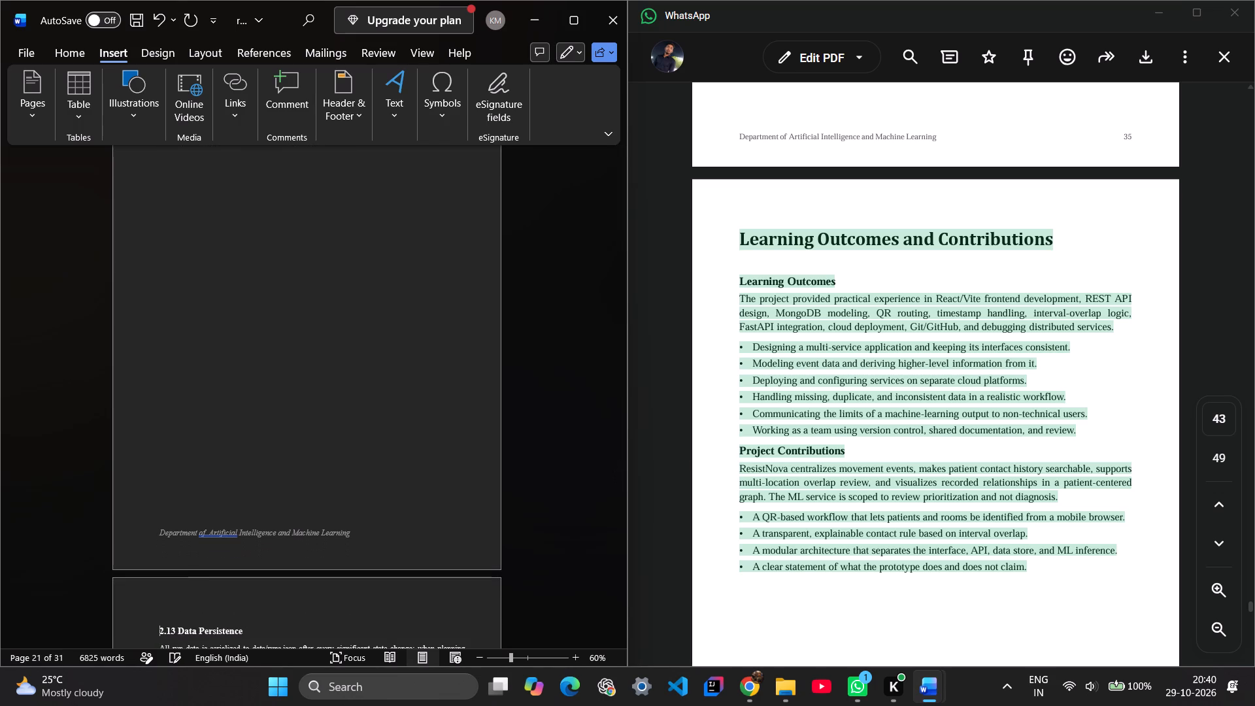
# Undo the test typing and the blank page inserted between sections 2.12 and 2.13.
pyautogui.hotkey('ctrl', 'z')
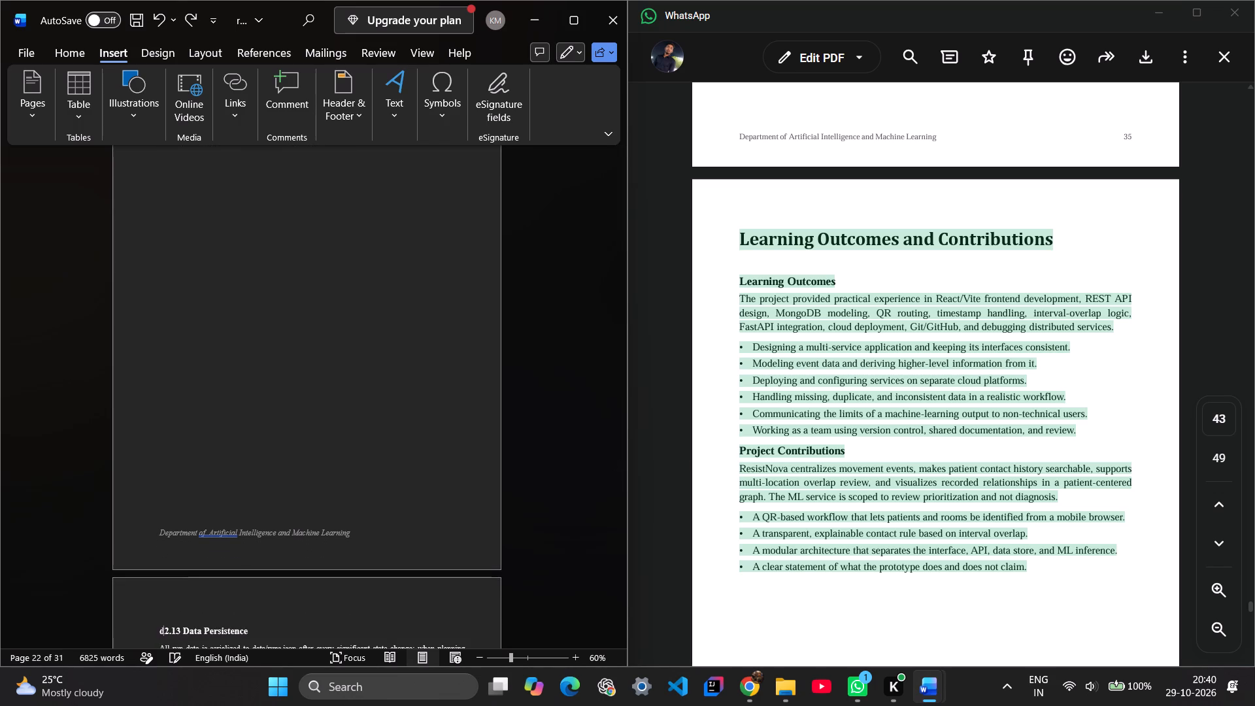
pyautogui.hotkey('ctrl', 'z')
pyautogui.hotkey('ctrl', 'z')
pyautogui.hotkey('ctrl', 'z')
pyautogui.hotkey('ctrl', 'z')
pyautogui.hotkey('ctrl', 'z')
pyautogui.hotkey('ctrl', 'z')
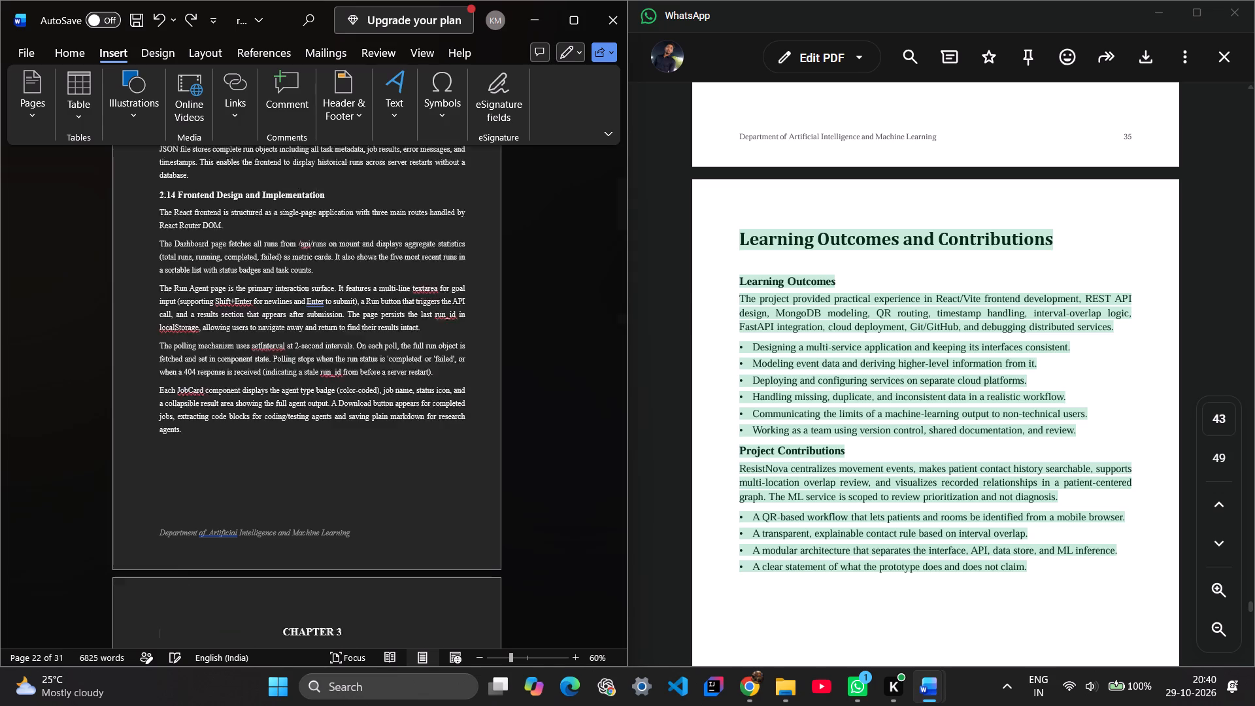
# Look through the report's chapters 2 to 4 and its opening pages, examining the page layout and section order.
pyautogui.scroll(-4, 220, 318)
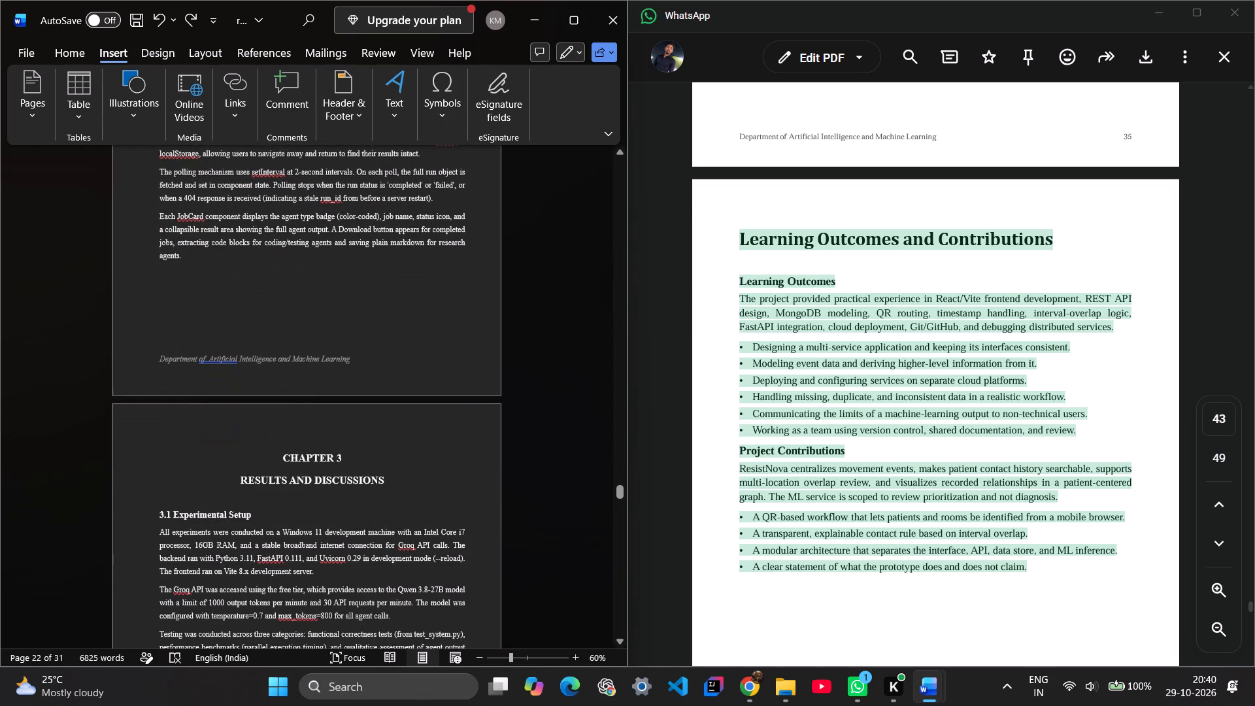
pyautogui.scroll(8, 220, 318)
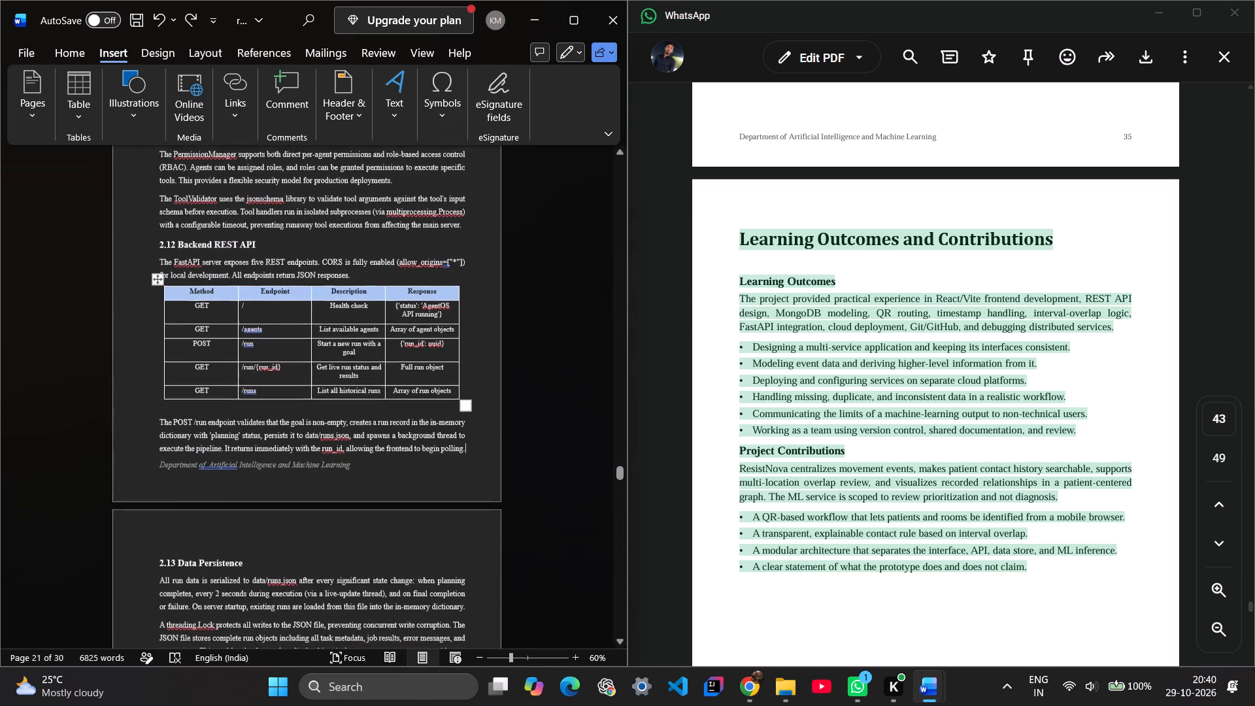
pyautogui.scroll(1, 220, 318)
pyautogui.scroll(-16, 220, 318)
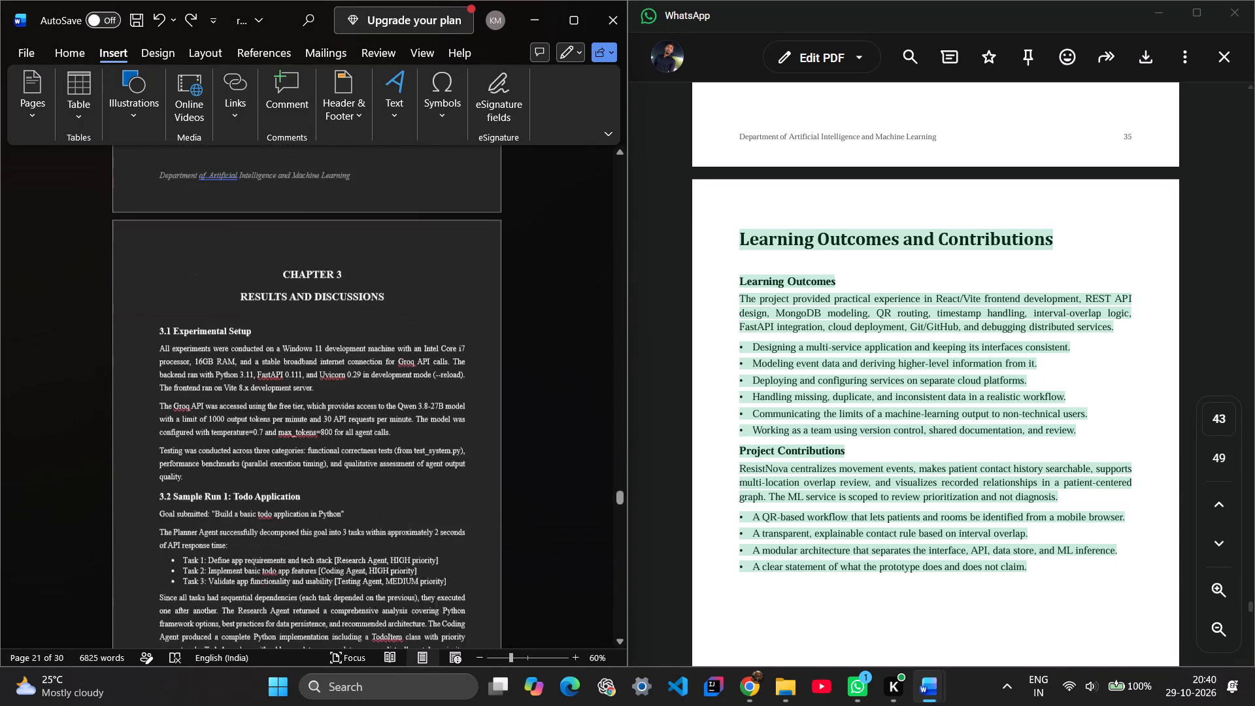
pyautogui.scroll(-19, 220, 318)
pyautogui.scroll(9, 220, 318)
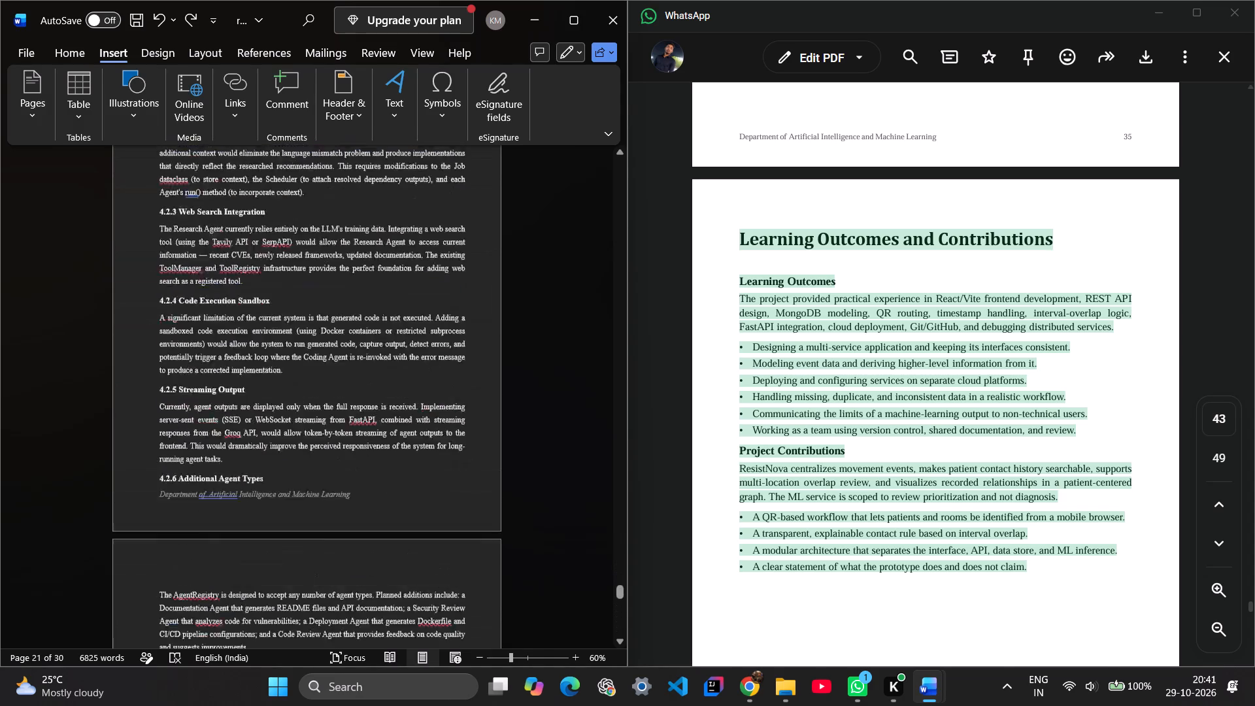
pyautogui.scroll(20, 220, 318)
pyautogui.scroll(2, 389, 124)
pyautogui.scroll(10, 340, 255)
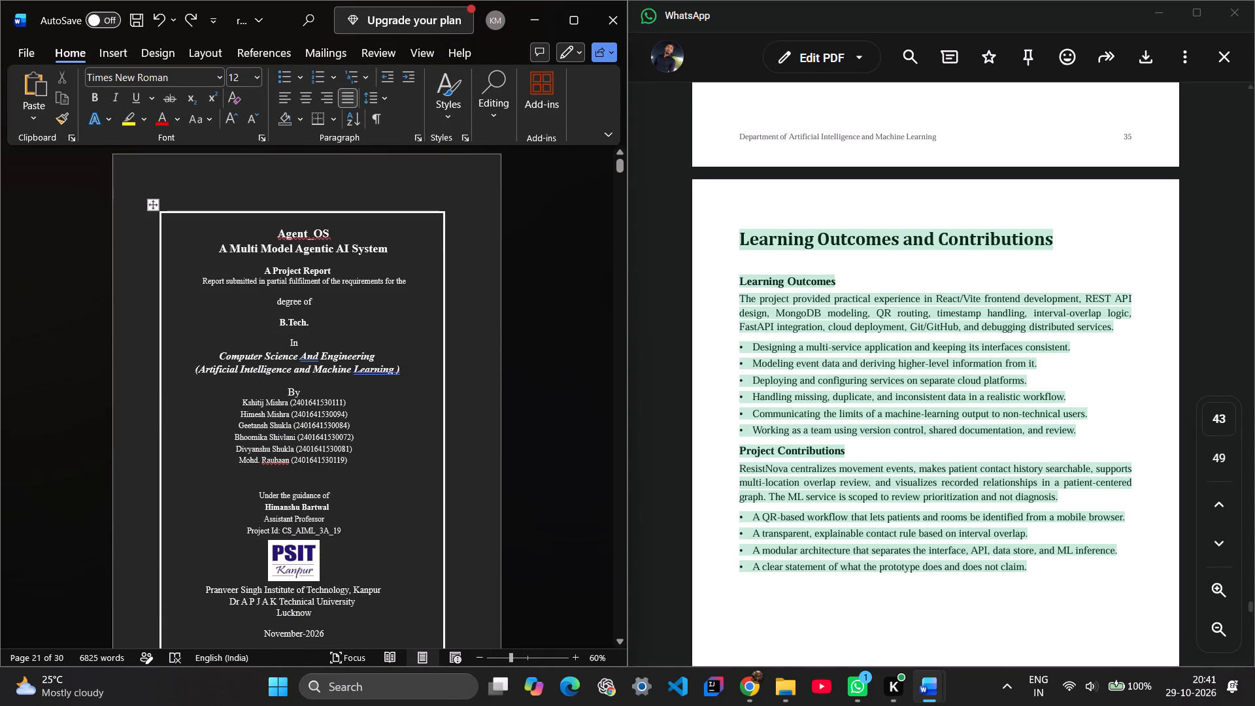
pyautogui.scroll(14, 340, 255)
pyautogui.scroll(-8, 340, 255)
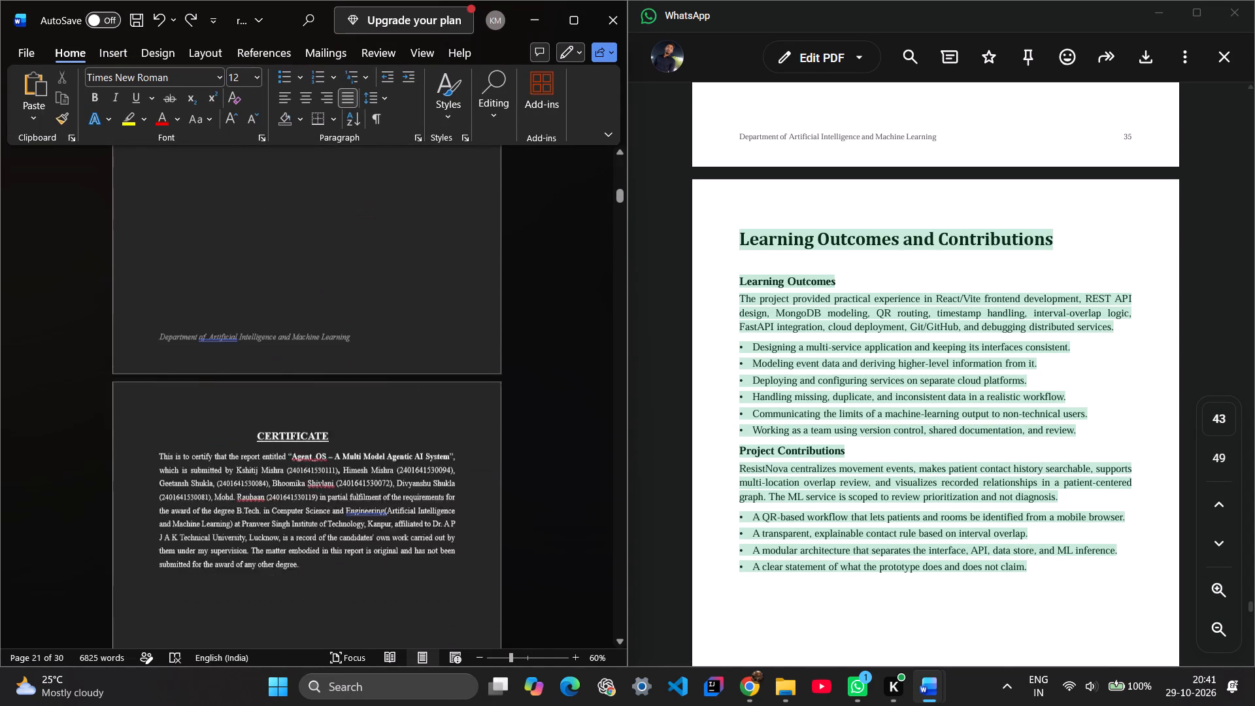
# Export the report from Word to the Desktop as a PDF named report4.
pyautogui.scroll(-1, 340, 255)
pyautogui.hotkey('ctrl', 's')
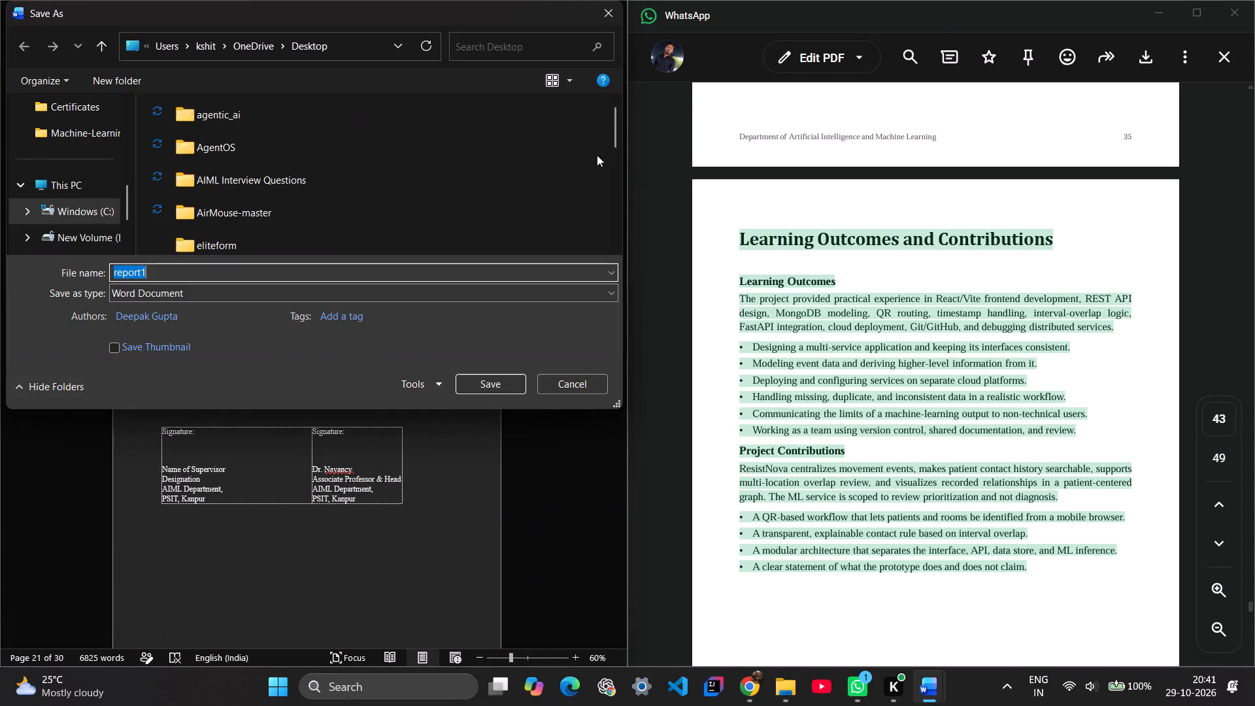
pyautogui.click(197, 294)
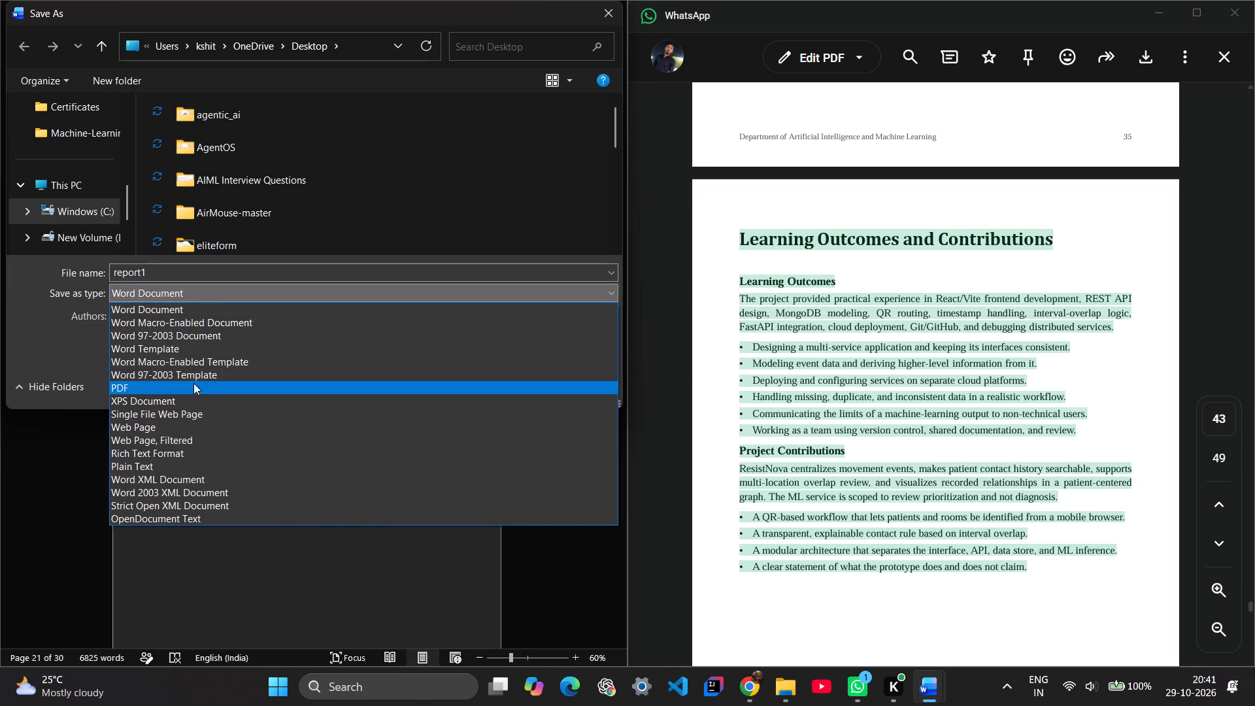
pyautogui.click(194, 387)
pyautogui.click(213, 275)
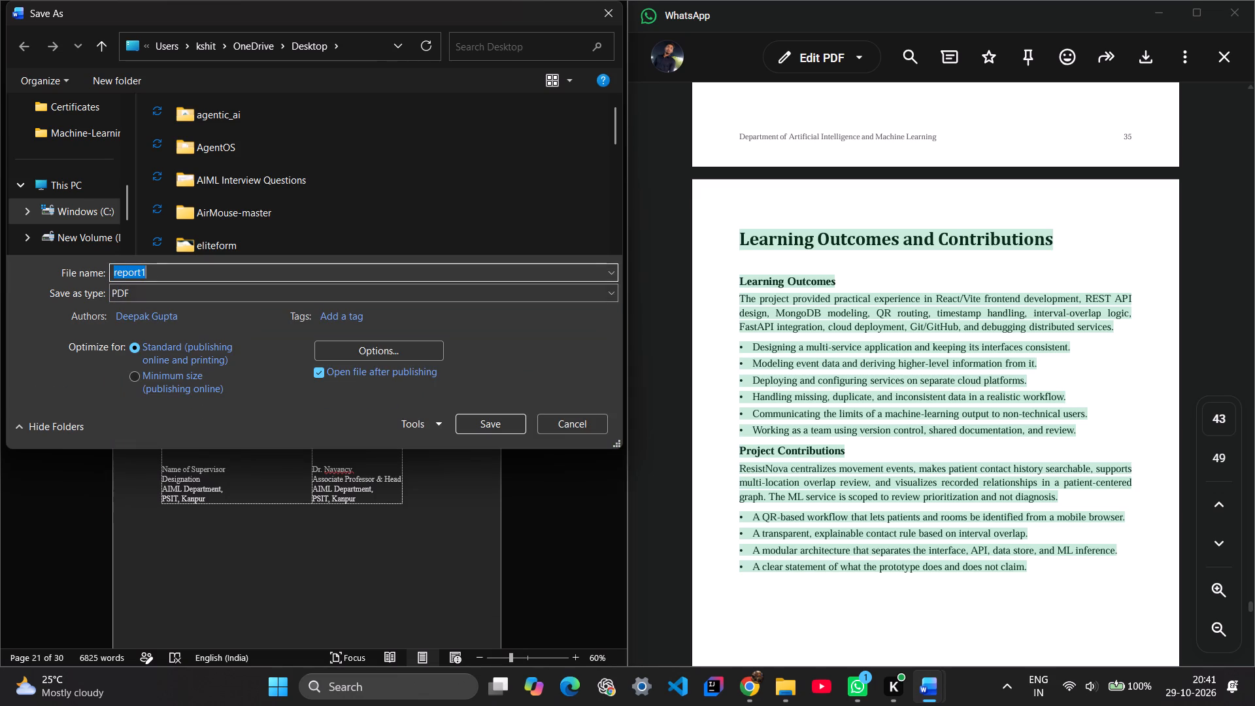
pyautogui.click(213, 275)
pyautogui.press('BackSpace')
pyautogui.press('4')
pyautogui.press('Return')
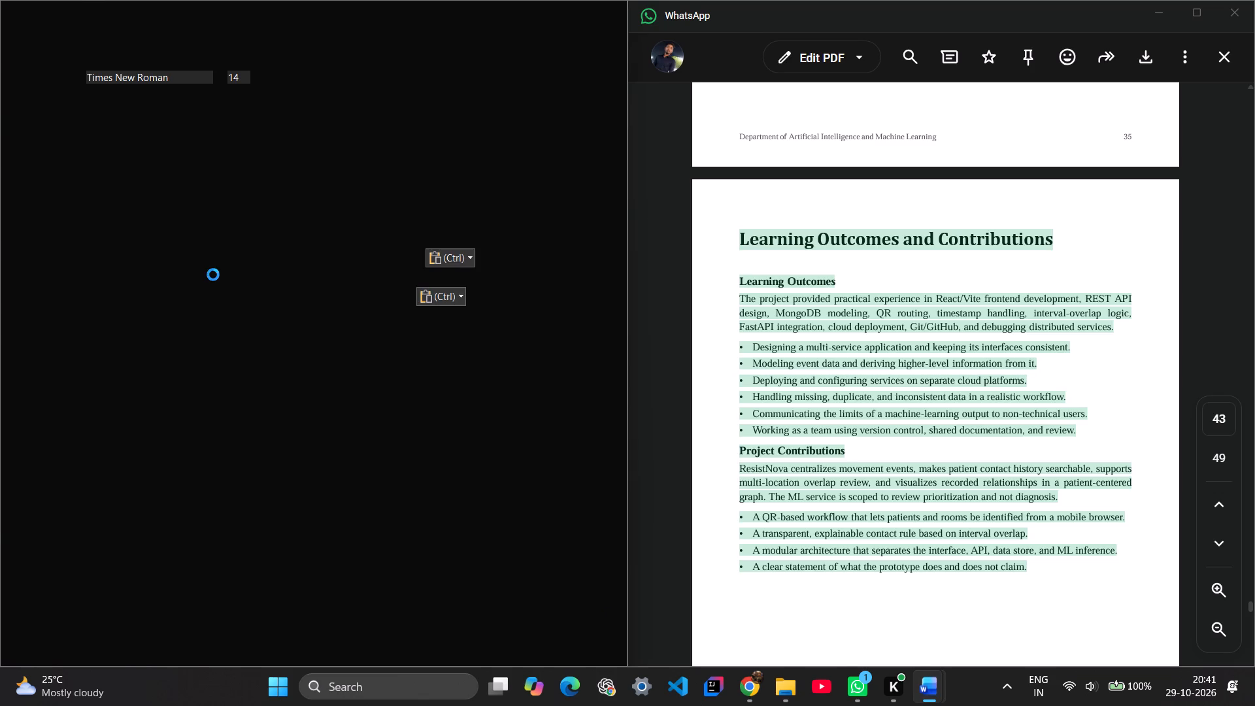
# Look through the exported report4 PDF from its title page onward, checking the layout of the opening pages.
pyautogui.hscroll(7, 213, 275)
pyautogui.scroll(-1, 629, 435)
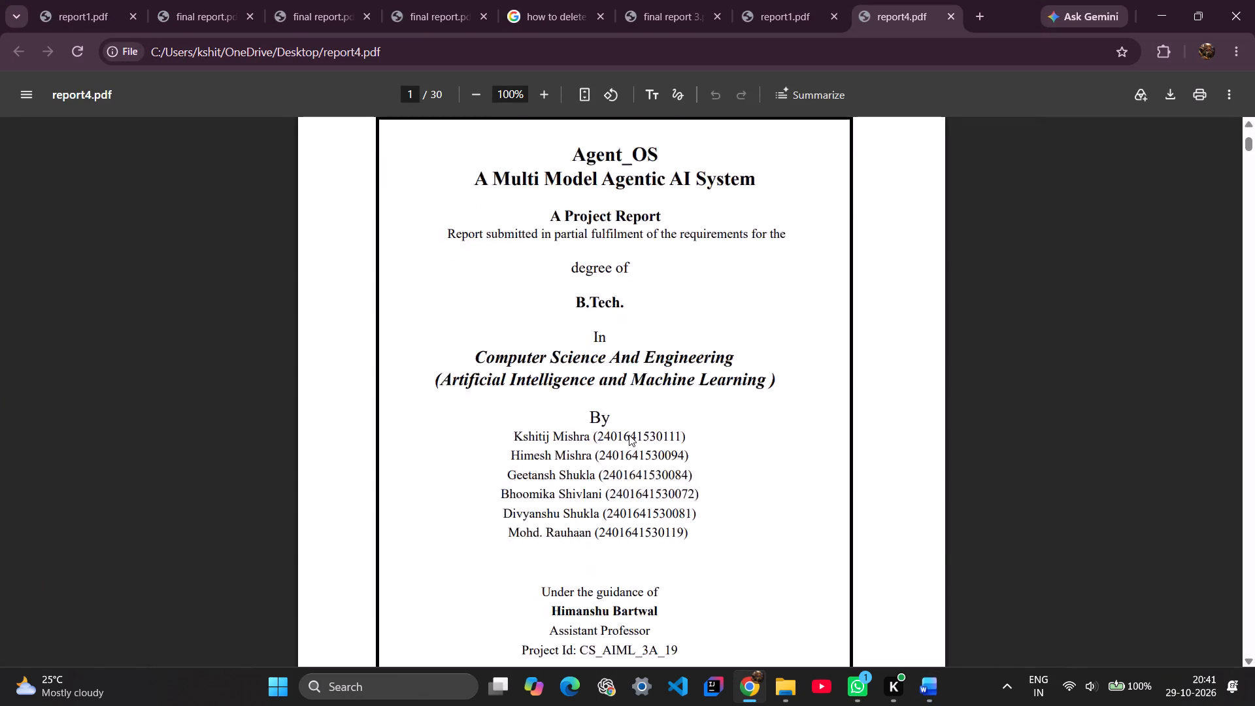
pyautogui.scroll(-3, 629, 435)
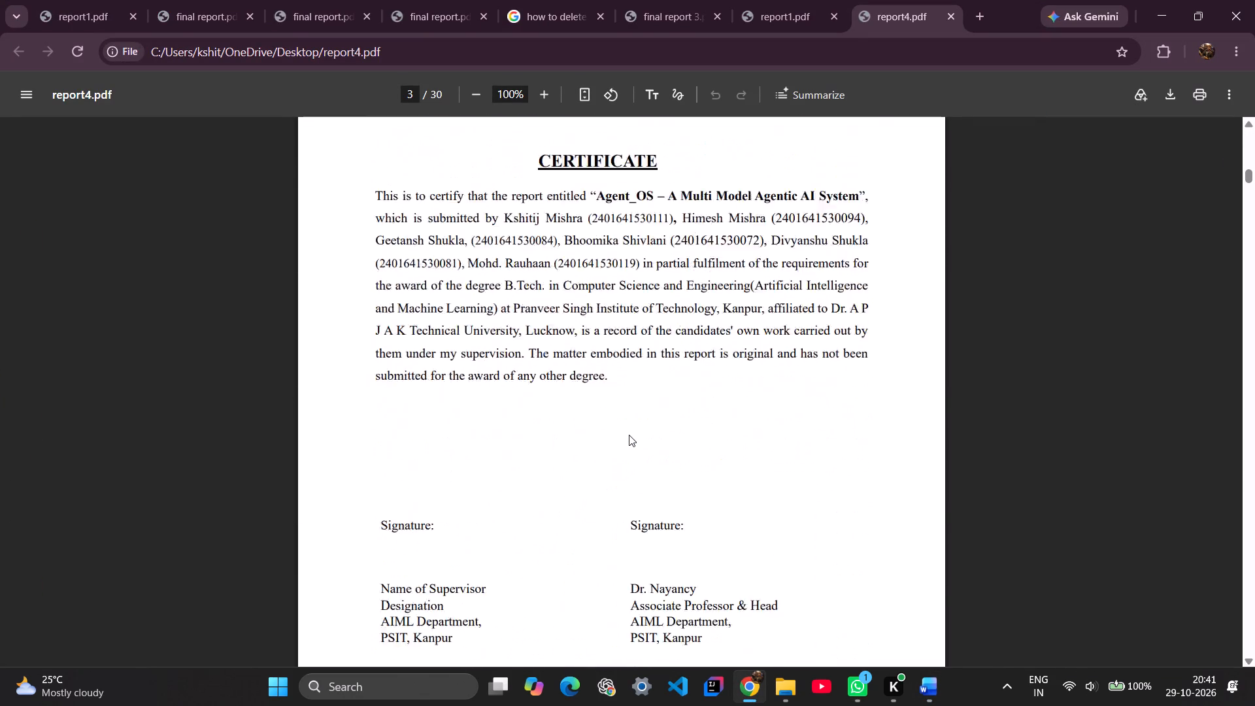
pyautogui.scroll(-8, 629, 435)
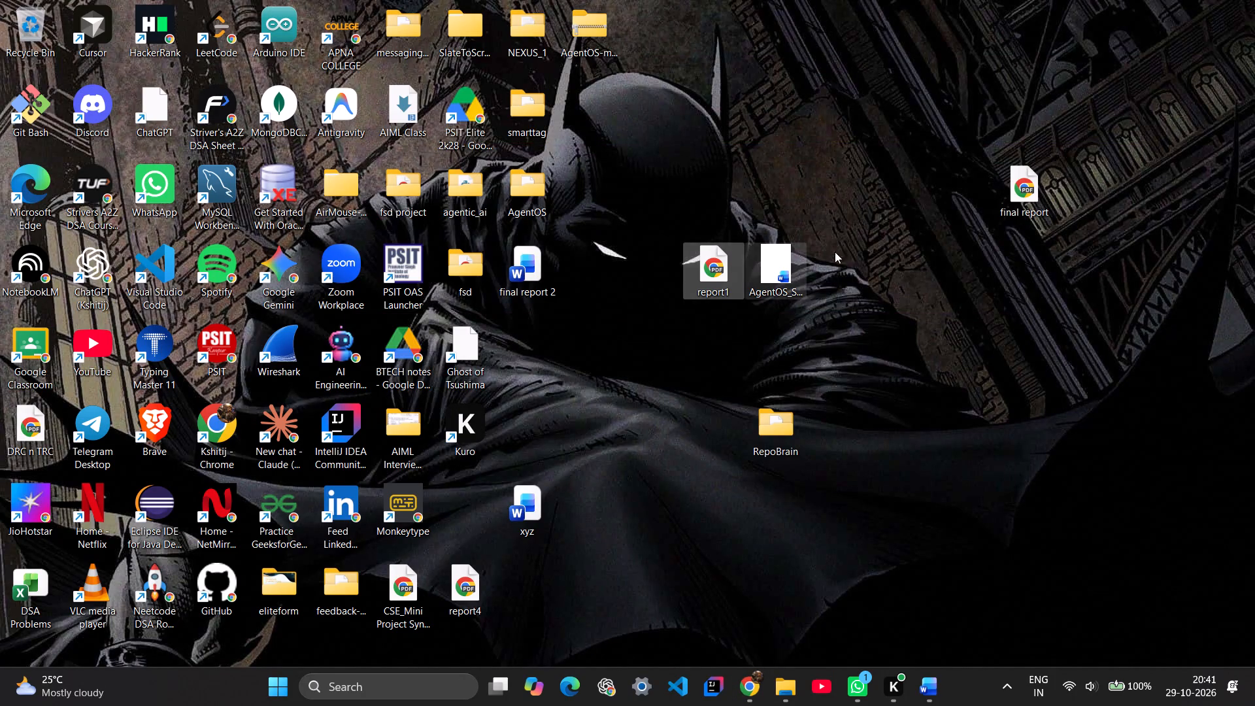
# Copy the exported report4 PDF file from the desktop.
pyautogui.click(470, 603)
pyautogui.hotkey('ctrl', 'c')
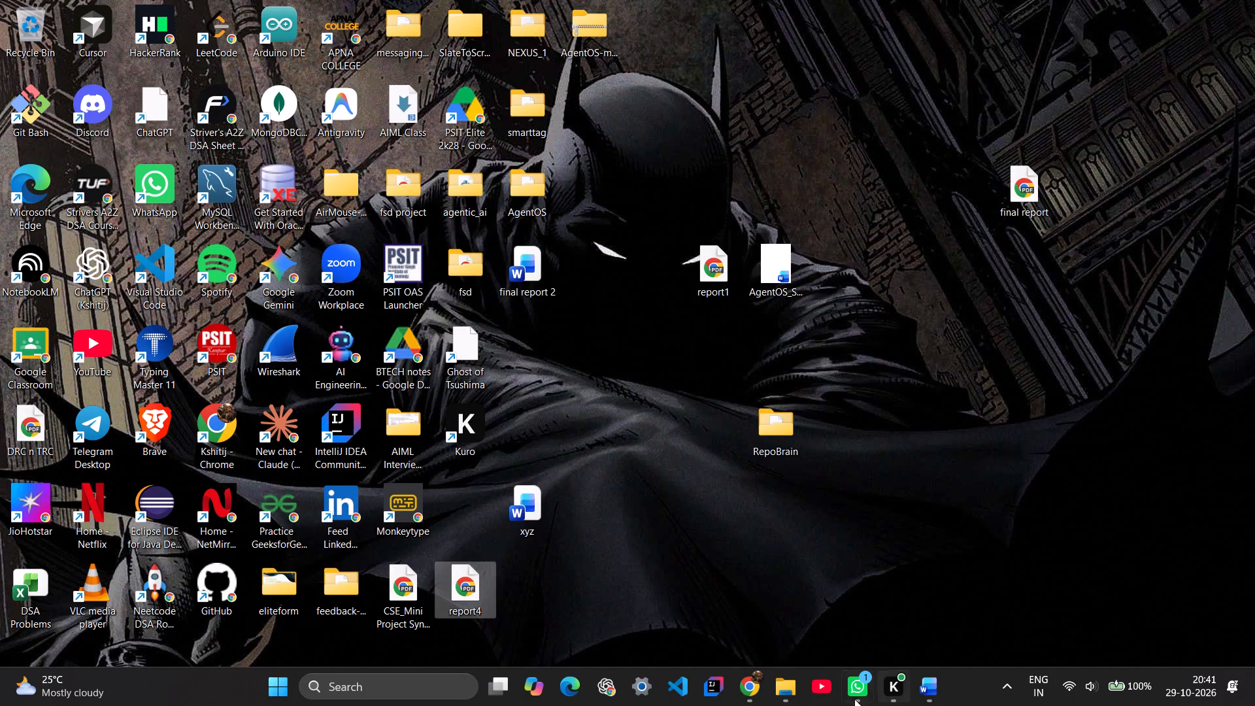